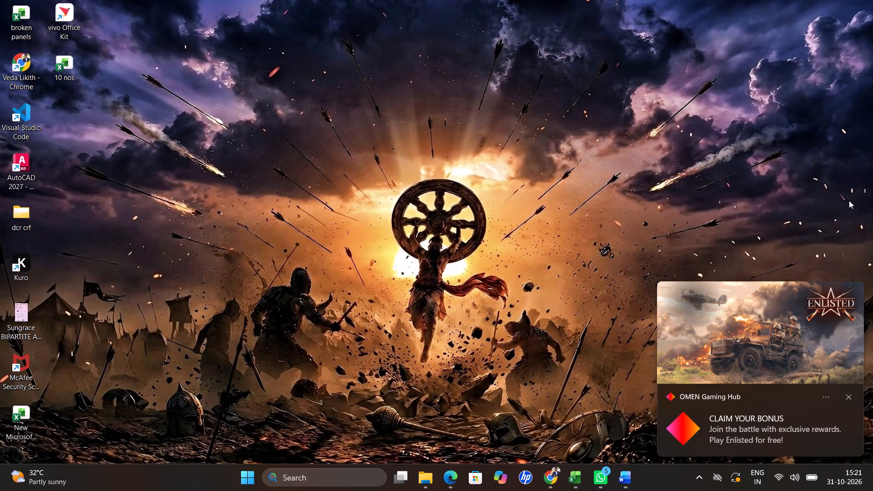
Dismiss the OMEN Gaming Hub notification.
{"action": "left_click", "coordinate": [850, 396]}
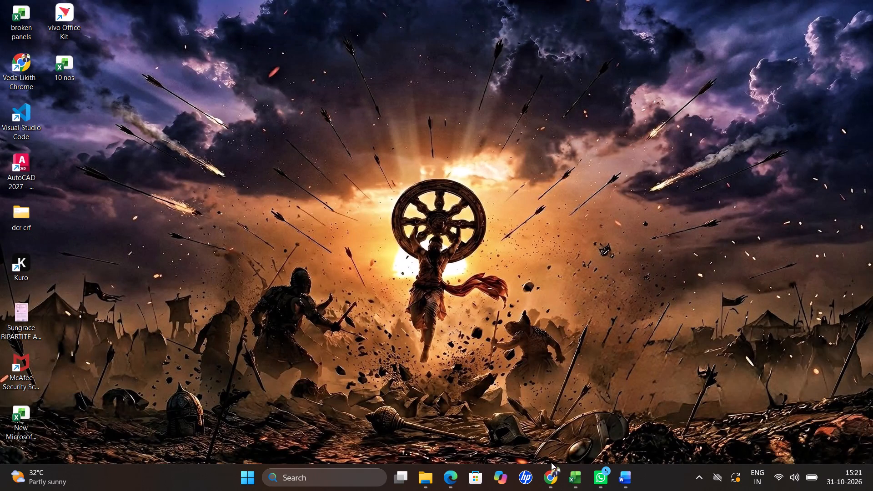
Bring up the Sungrace installations page in Chrome, and switch to the Selec GTI Devices page in Edge.
{"action": "left_click", "coordinate": [550, 429]}
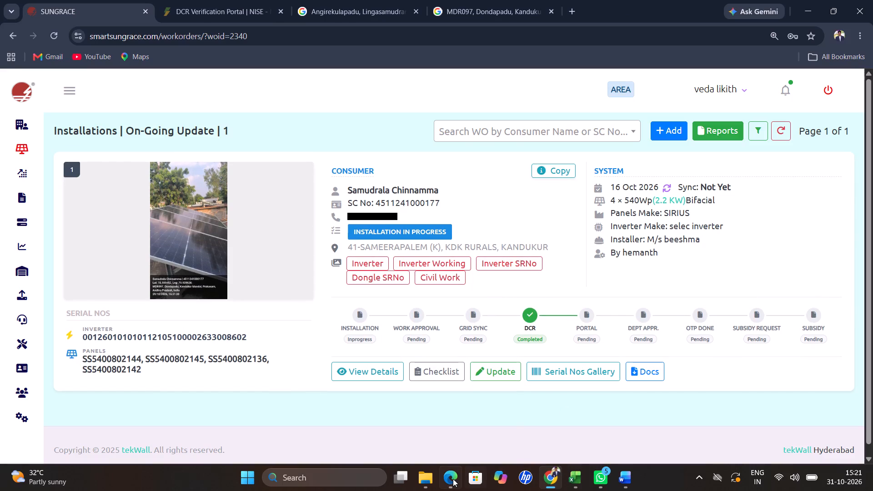
{"action": "left_click", "coordinate": [443, 443]}
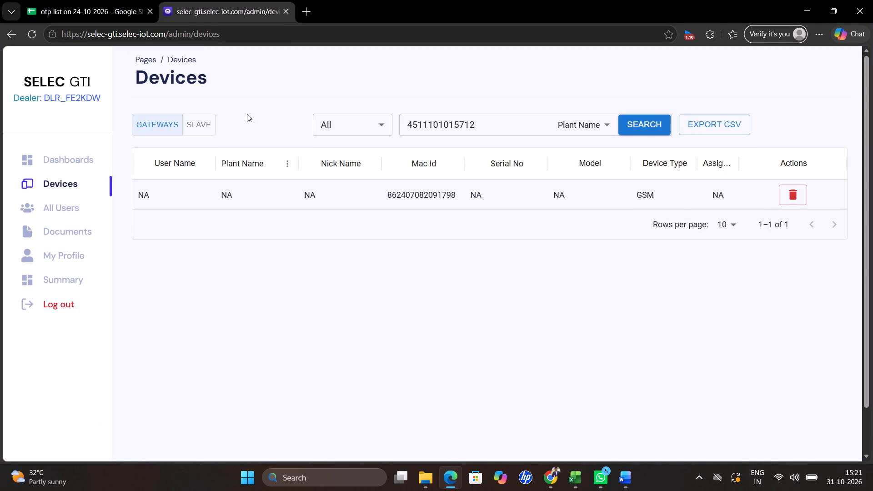
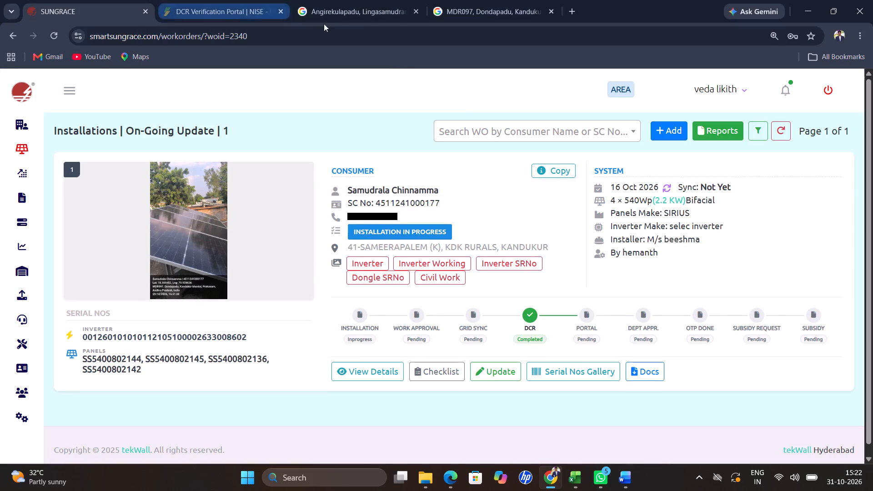
Search the Sungrace work orders for the copied service connection number and open the matching installation record.
{"action": "double_click", "coordinate": [479, 135]}
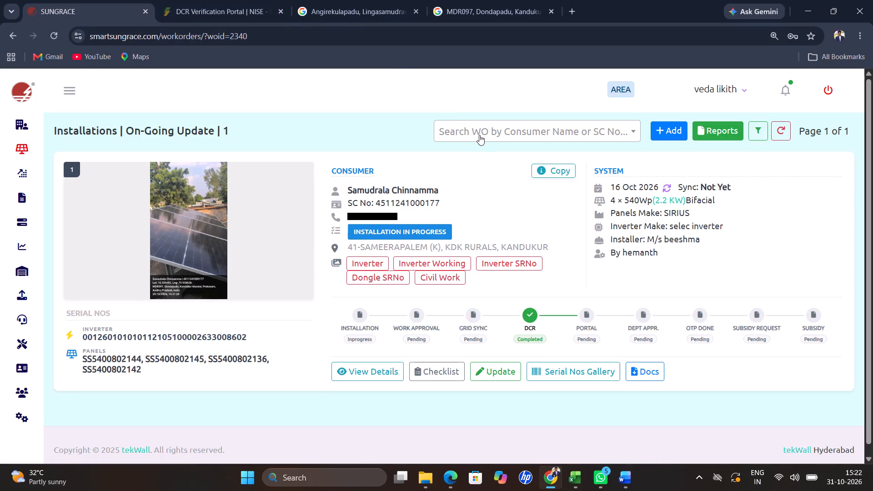
{"action": "left_click", "coordinate": [479, 135]}
{"action": "key", "text": "ctrl+v"}
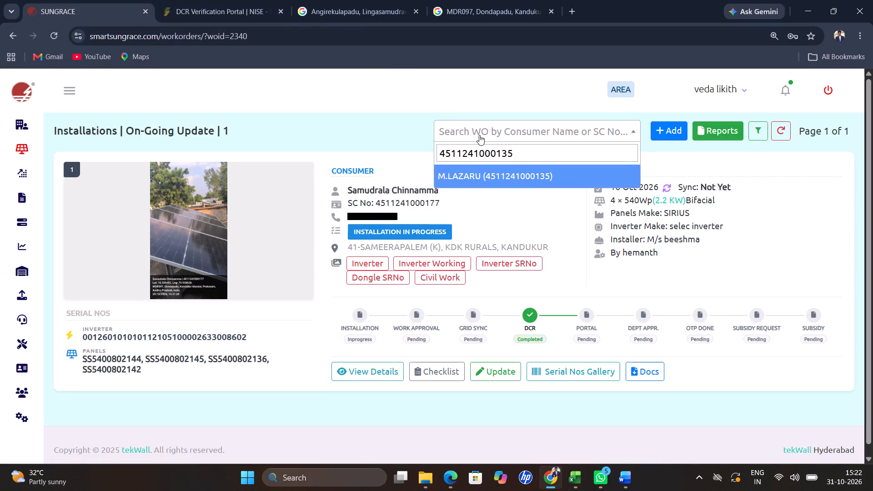
{"action": "key", "text": "Return"}
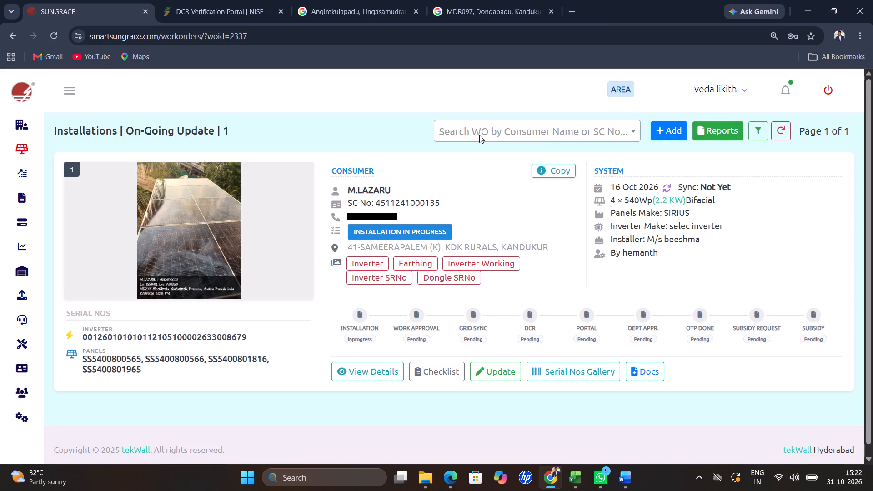
Copy the ULA number from the consumer's Quick Copy Details.
{"action": "left_click", "coordinate": [553, 173]}
{"action": "left_click", "coordinate": [559, 232]}
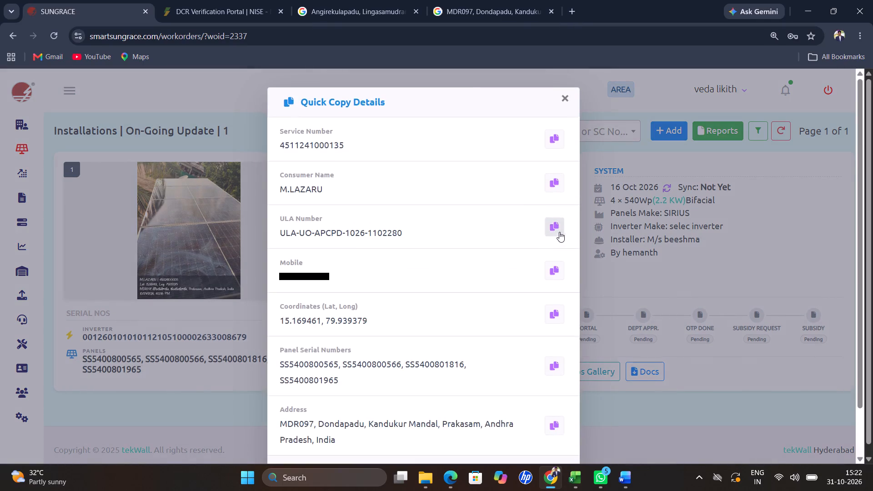
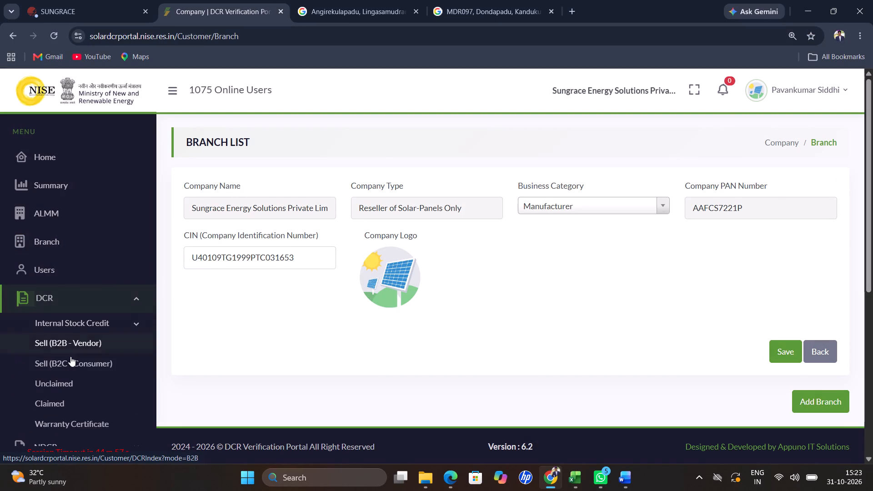
Start a new issue-to-consumer entry in the DCR B2C sales section.
{"action": "left_click", "coordinate": [77, 356]}
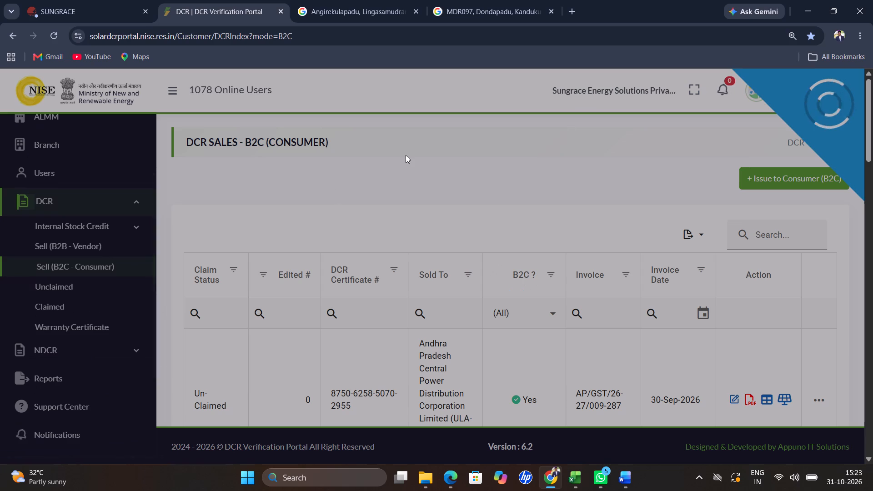
{"action": "left_click", "coordinate": [767, 171]}
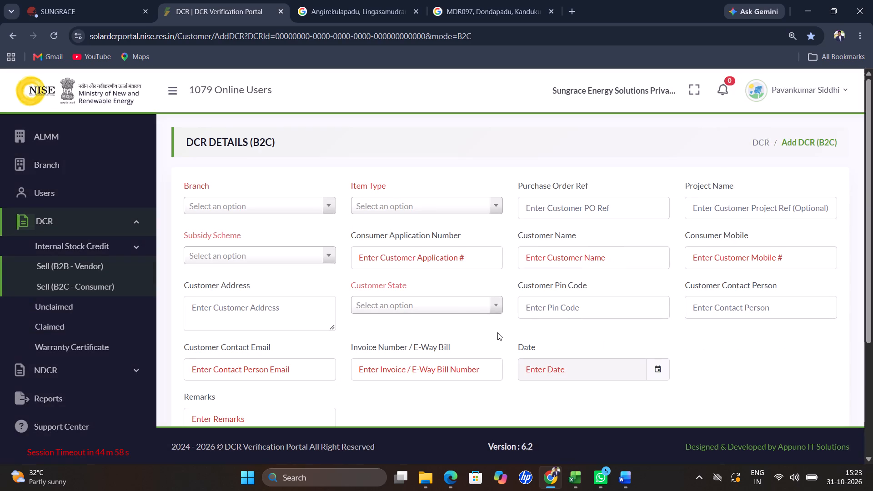
Set the branch to Andhra Pradesh, the subsidy scheme to PM Surya Ghar: Muft Bijli Yojana and the item type to Solar Panels.
{"action": "left_click", "coordinate": [289, 210]}
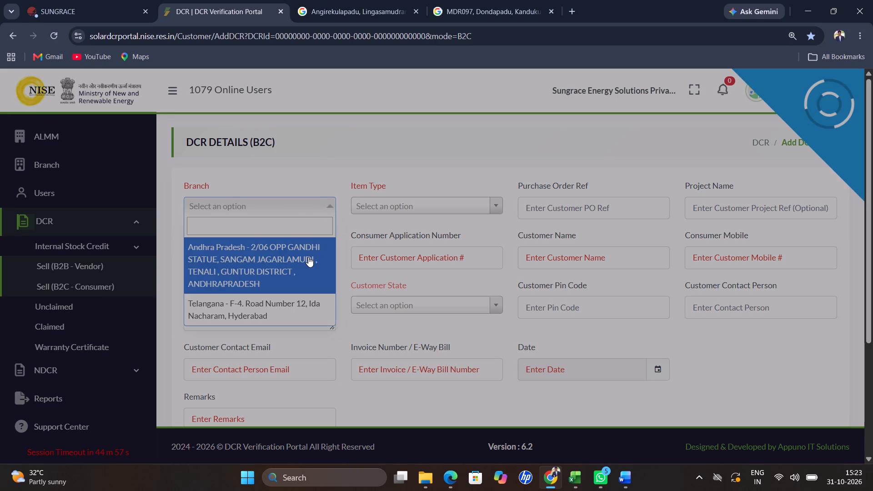
{"action": "left_click", "coordinate": [308, 257]}
{"action": "double_click", "coordinate": [283, 250]}
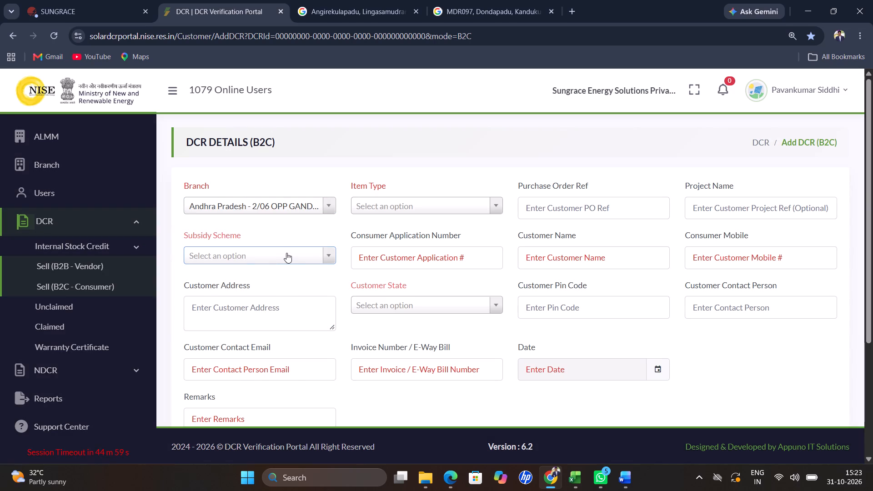
{"action": "left_click", "coordinate": [286, 253]}
{"action": "left_click", "coordinate": [256, 351]}
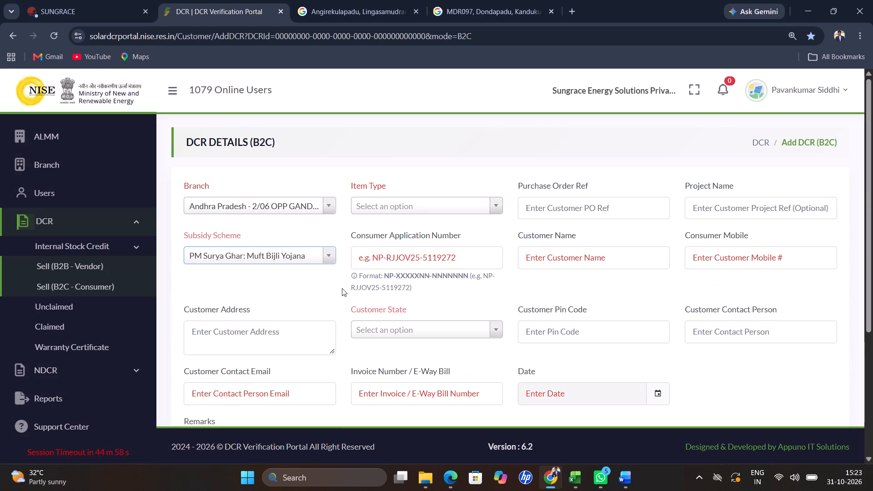
{"action": "left_click", "coordinate": [401, 200]}
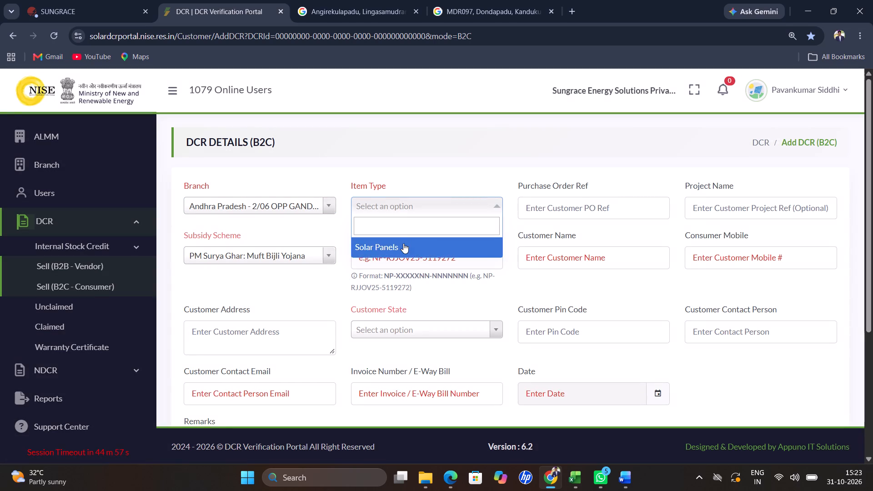
{"action": "left_click", "coordinate": [403, 243]}
Copy the ULA number from the Sungrace record's Quick Copy Details into the DCR form's Consumer Application Number.
{"action": "double_click", "coordinate": [451, 264]}
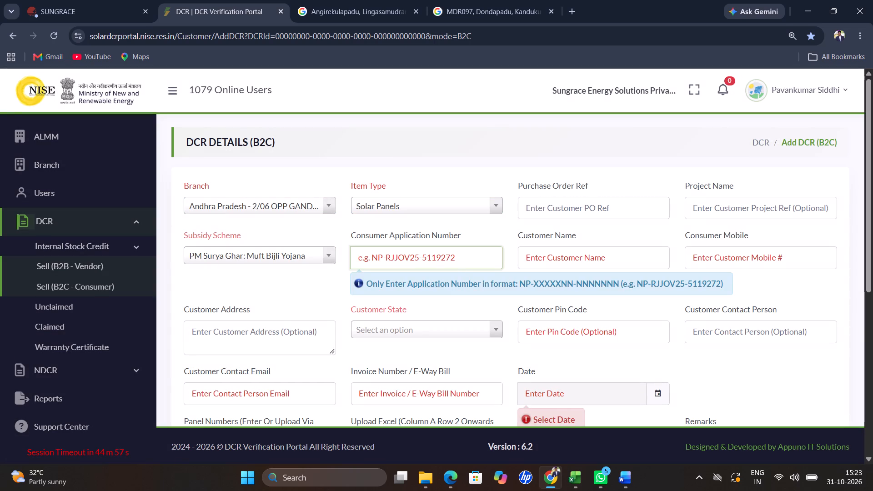
{"action": "left_click_drag", "start_coordinate": [88, 9], "coordinate": [88, 13]}
{"action": "left_click", "coordinate": [89, 14]}
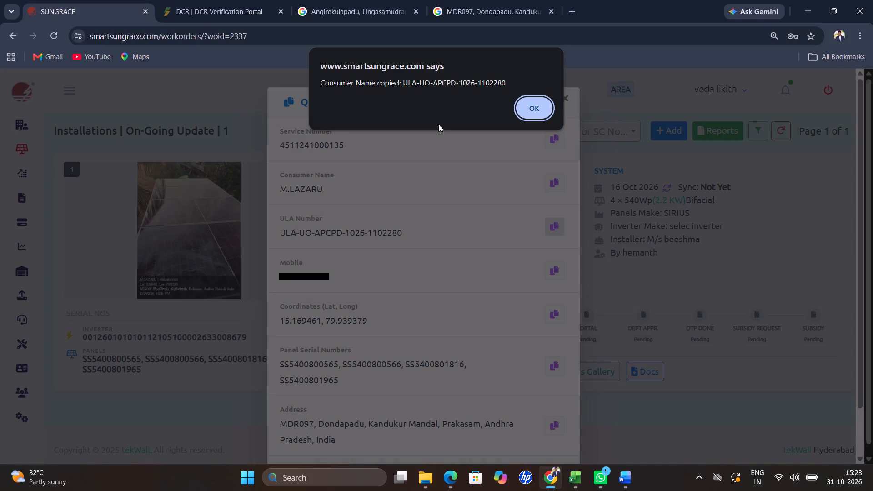
{"action": "left_click", "coordinate": [543, 106]}
{"action": "left_click", "coordinate": [550, 230]}
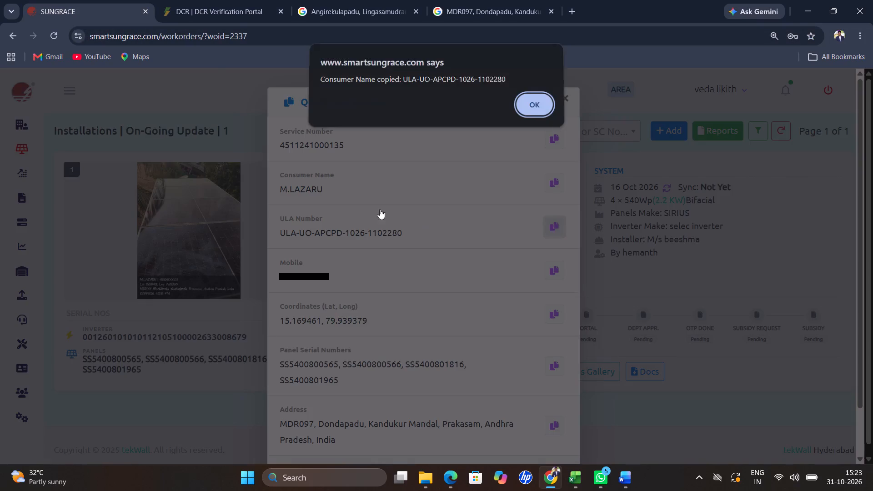
{"action": "left_click_drag", "start_coordinate": [192, 0], "coordinate": [193, 5]}
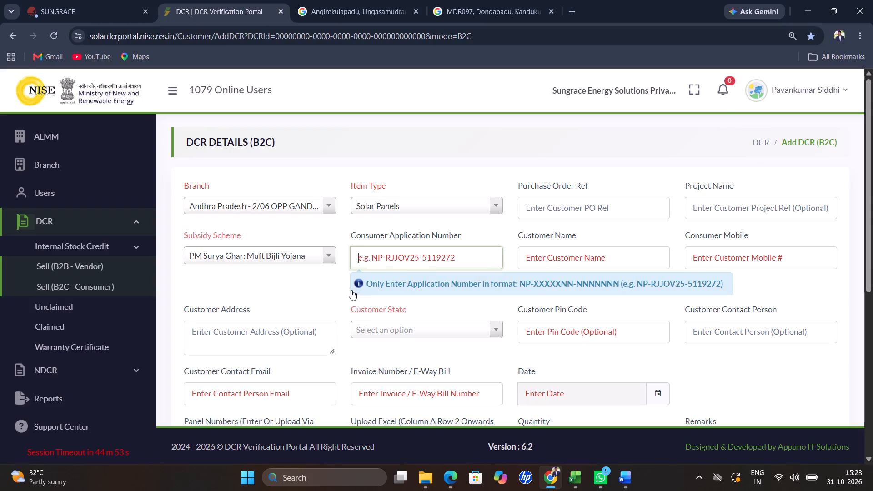
{"action": "key", "text": "ctrl+v"}
Copy the customer name Andhra Pradesh Central Power Distribution Corporation Limited from the Word document into the form's Customer Name.
{"action": "left_click", "coordinate": [536, 262]}
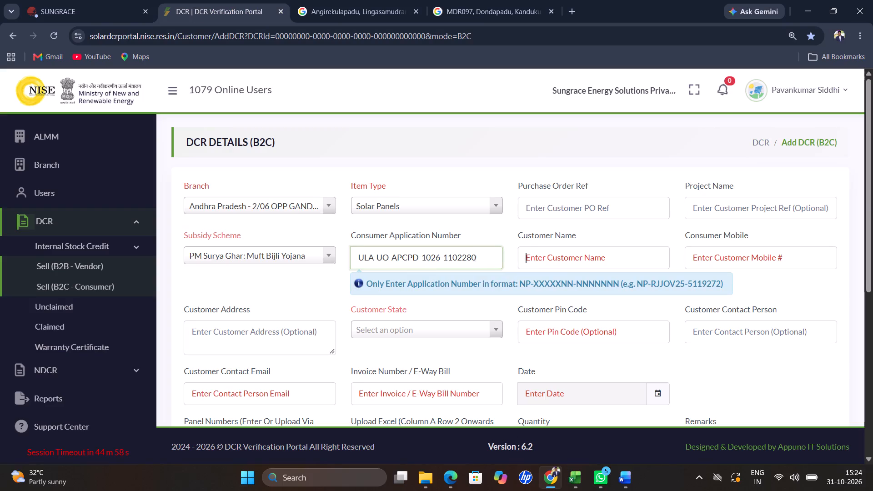
{"action": "left_click", "coordinate": [613, 427]}
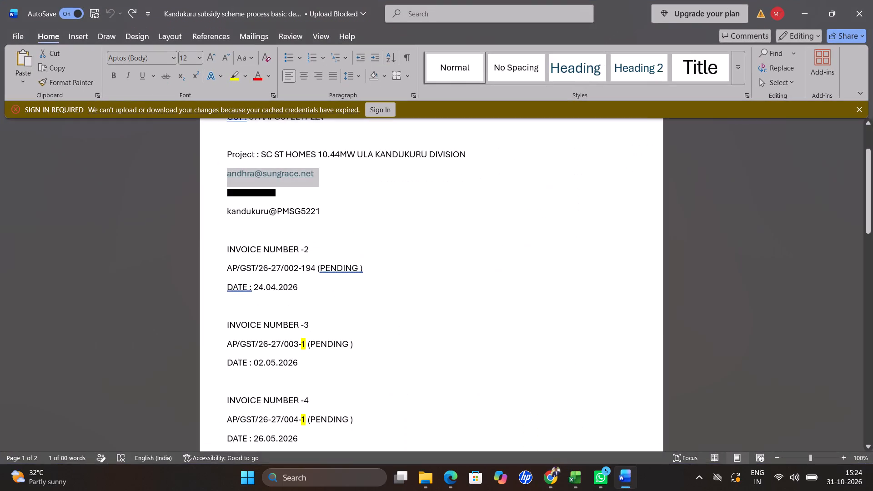
{"action": "scroll", "coordinate": [246, 160], "scroll_direction": "down", "scroll_amount": 1}
{"action": "scroll", "coordinate": [272, 193], "scroll_direction": "up", "scroll_amount": 5}
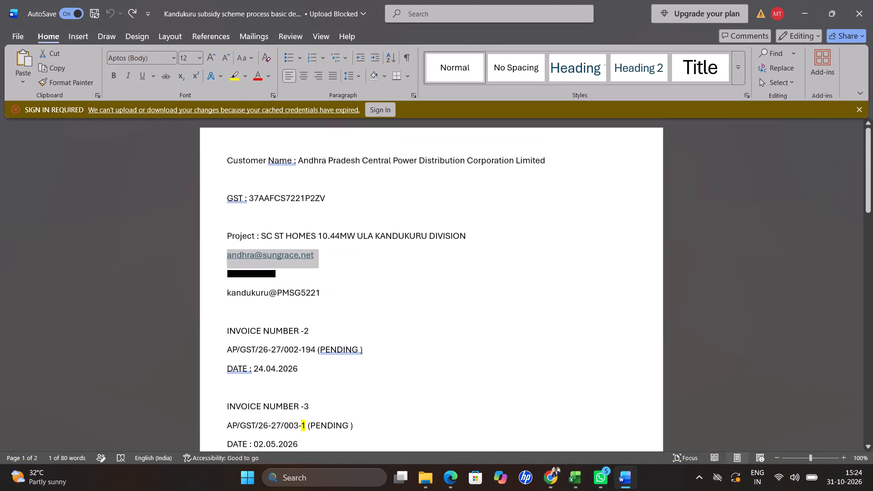
{"action": "left_click_drag", "start_coordinate": [300, 160], "coordinate": [553, 161]}
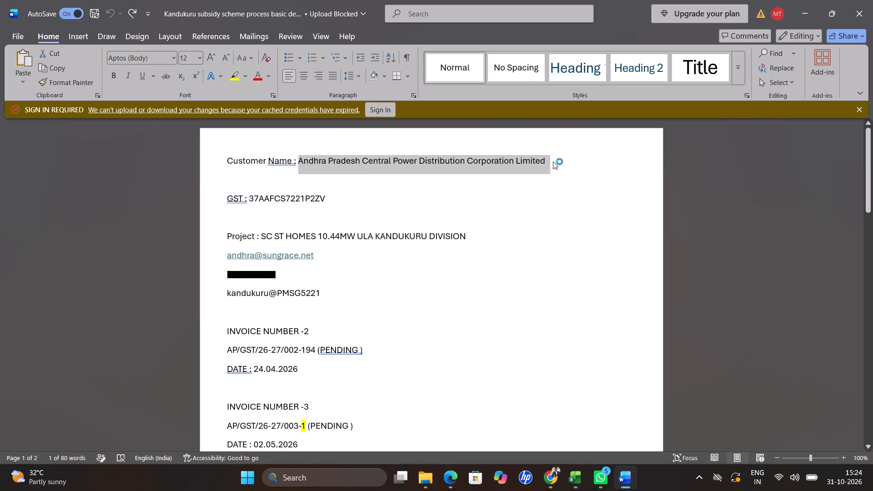
{"action": "key", "text": "ctrl+c"}
{"action": "left_click", "coordinate": [532, 424]}
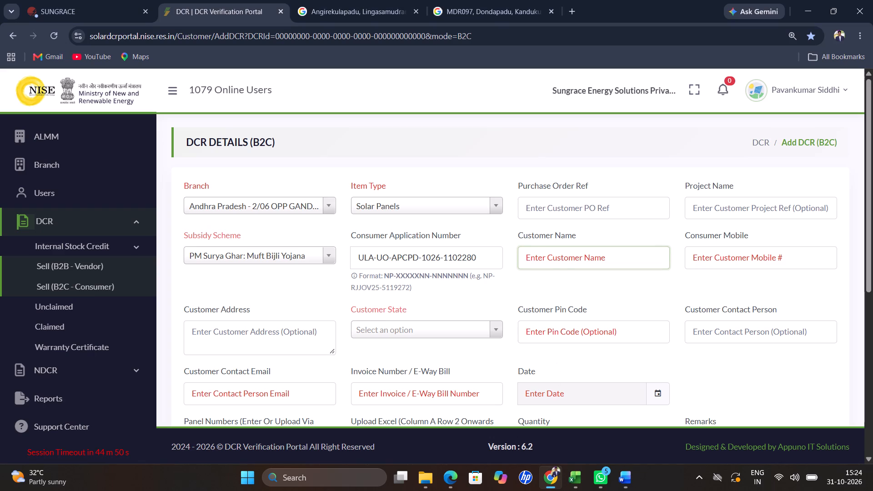
{"action": "key", "text": "v"}
{"action": "key", "text": "BackSpace"}
{"action": "key", "text": "ctrl+v"}
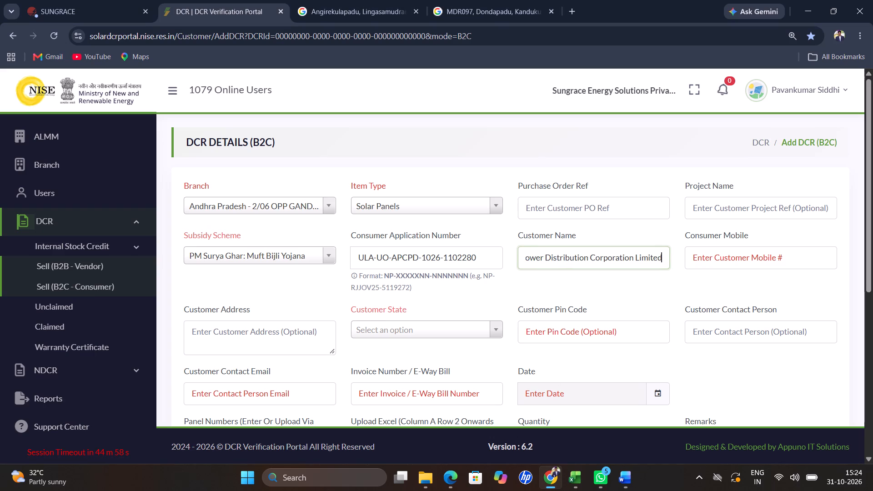
Copy the project name SC ST HOMES 10.44MW ULA KANDUKURU DIVISION from the Word document into the form's Project Name.
{"action": "left_click", "coordinate": [701, 210]}
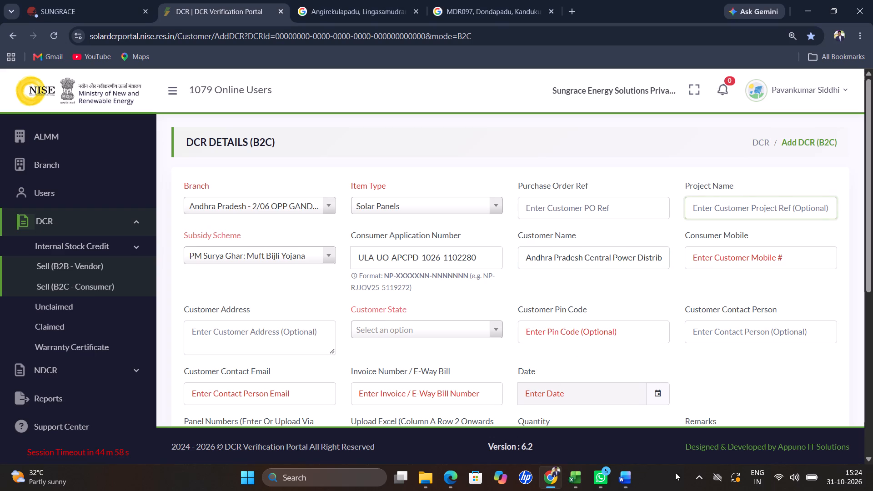
{"action": "left_click", "coordinate": [618, 449]}
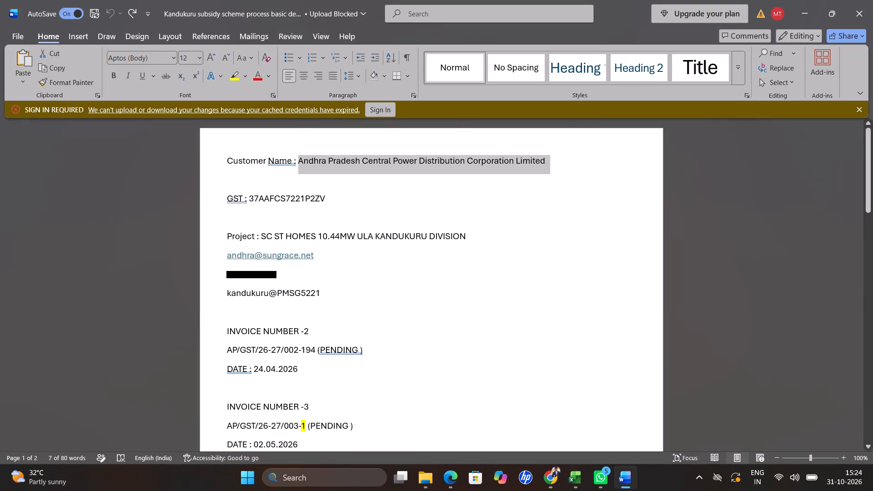
{"action": "left_click_drag", "start_coordinate": [262, 235], "coordinate": [475, 236]}
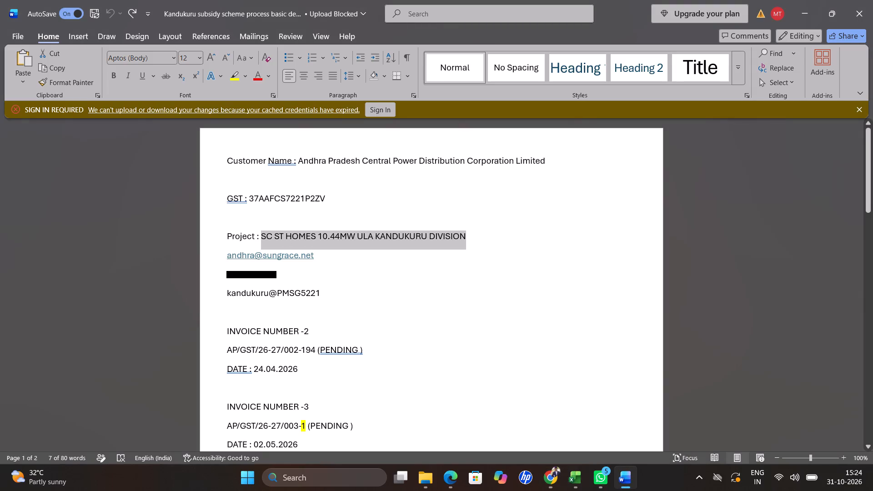
{"action": "left_click_drag", "start_coordinate": [475, 236], "coordinate": [477, 243]}
{"action": "key", "text": "ctrl+c"}
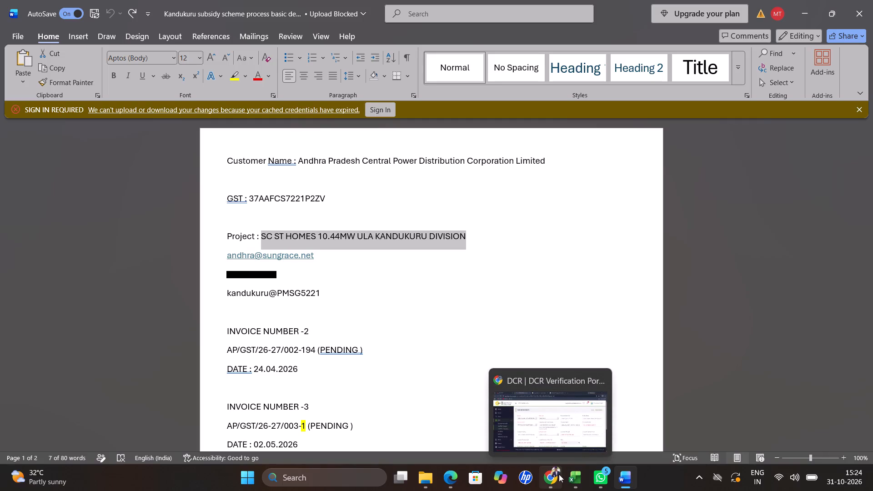
{"action": "left_click", "coordinate": [559, 474]}
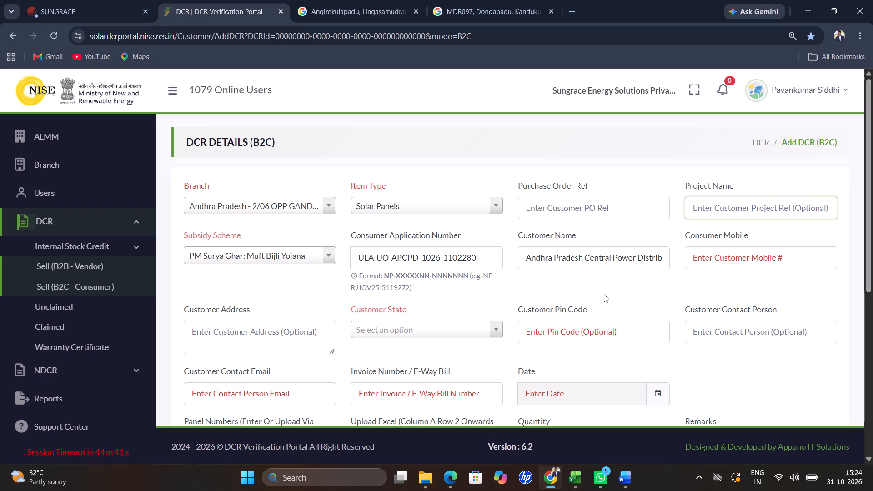
{"action": "key", "text": "ctrl+v"}
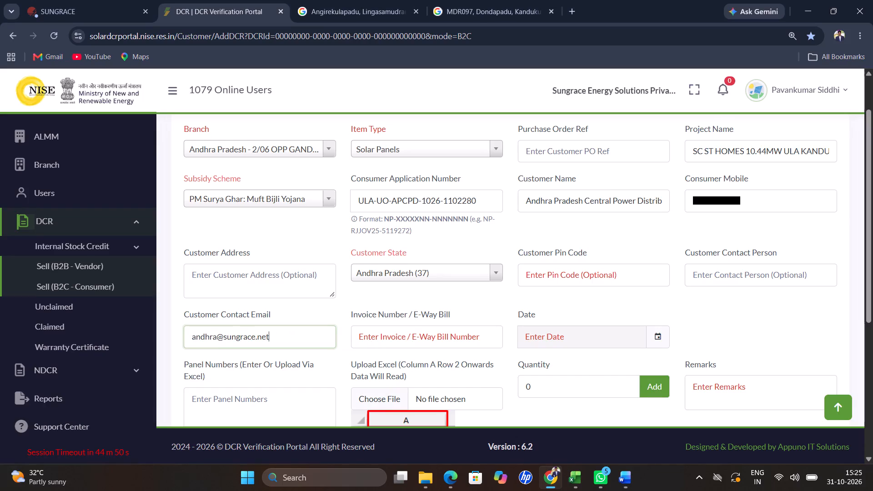
Enter AP/GST/26-27/009-288 as the Invoice Number / E-Way Bill in the DCR form.
{"action": "left_click", "coordinate": [413, 331]}
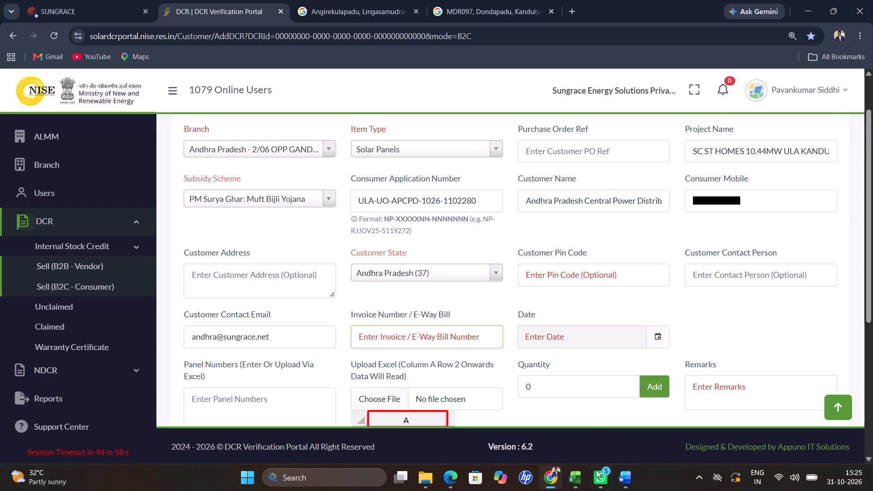
{"action": "left_click", "coordinate": [601, 426]}
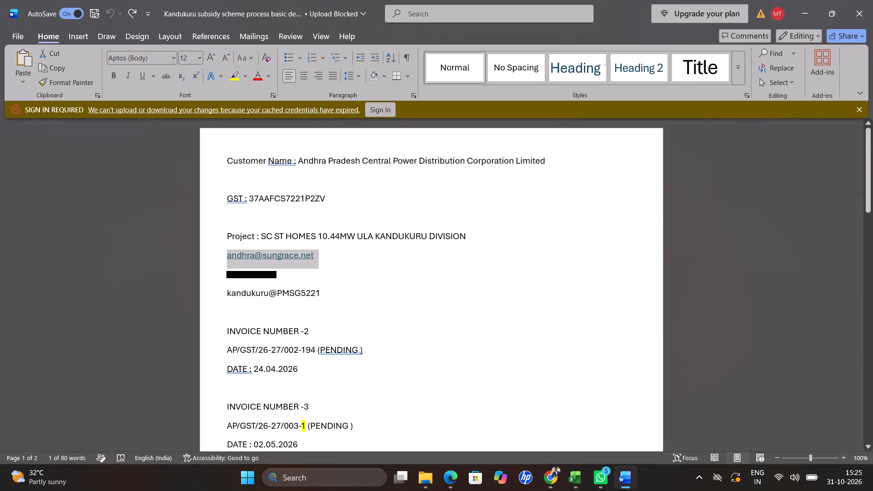
Copy the invoice 9 prefix AP/GST/26-27/009- from the Word document into the DCR form's Invoice Number / E-Way Bill.
{"action": "scroll", "coordinate": [332, 352], "scroll_direction": "down", "scroll_amount": 14}
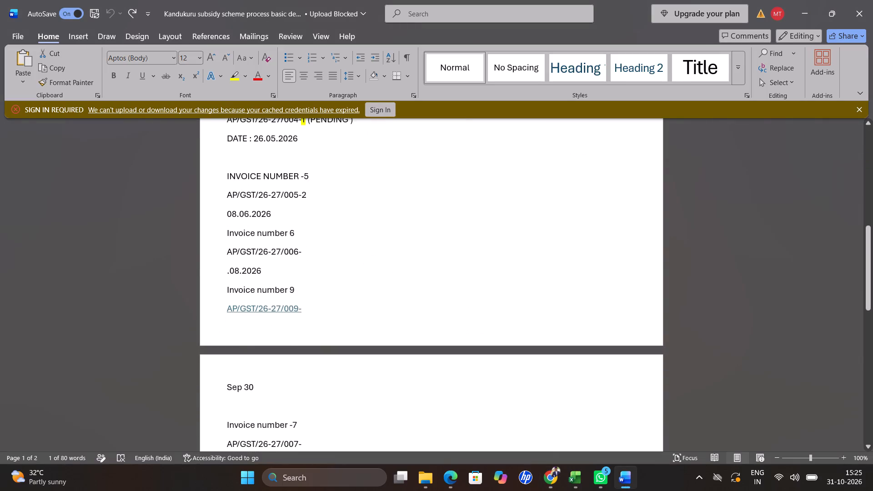
{"action": "scroll", "coordinate": [335, 348], "scroll_direction": "down", "scroll_amount": 3}
{"action": "left_click_drag", "start_coordinate": [310, 223], "coordinate": [234, 237]}
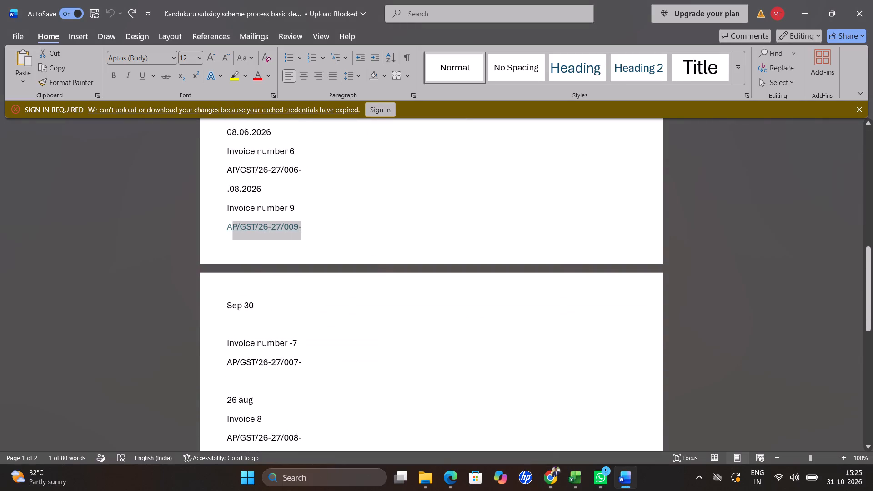
{"action": "left_click_drag", "start_coordinate": [234, 237], "coordinate": [218, 237]}
{"action": "left_click", "coordinate": [217, 237]}
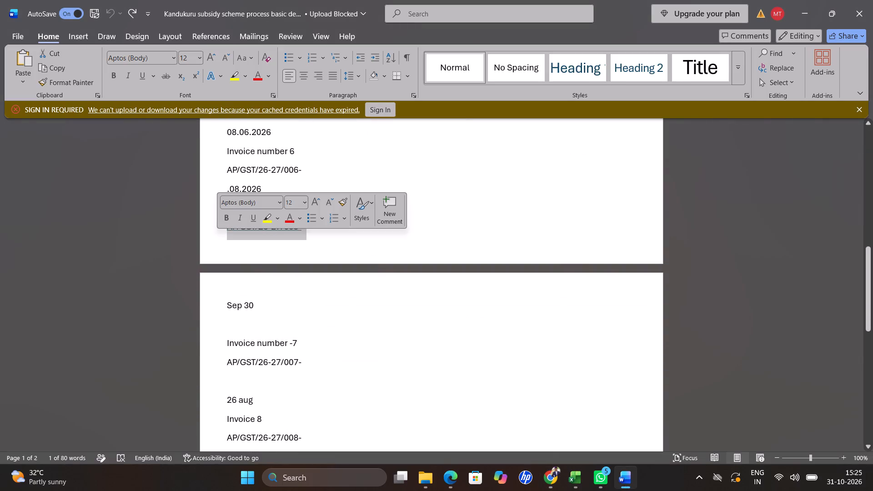
{"action": "key", "text": "ctrl+c"}
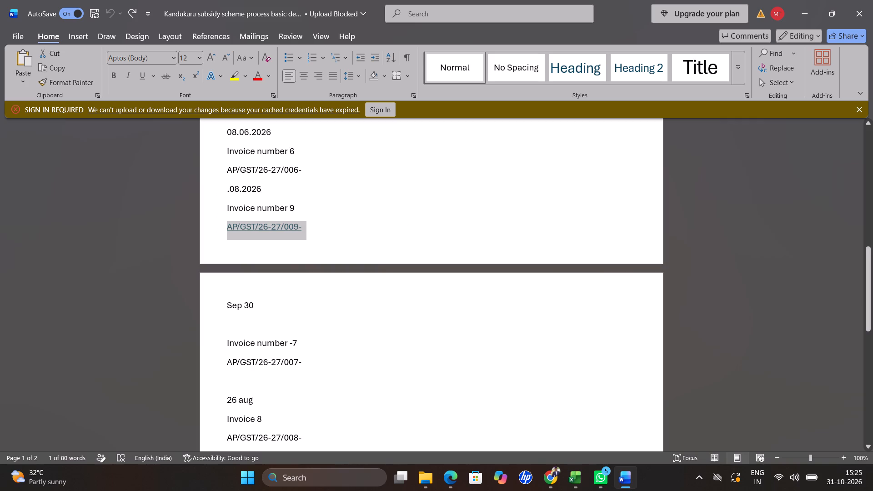
{"action": "left_click", "coordinate": [548, 406]}
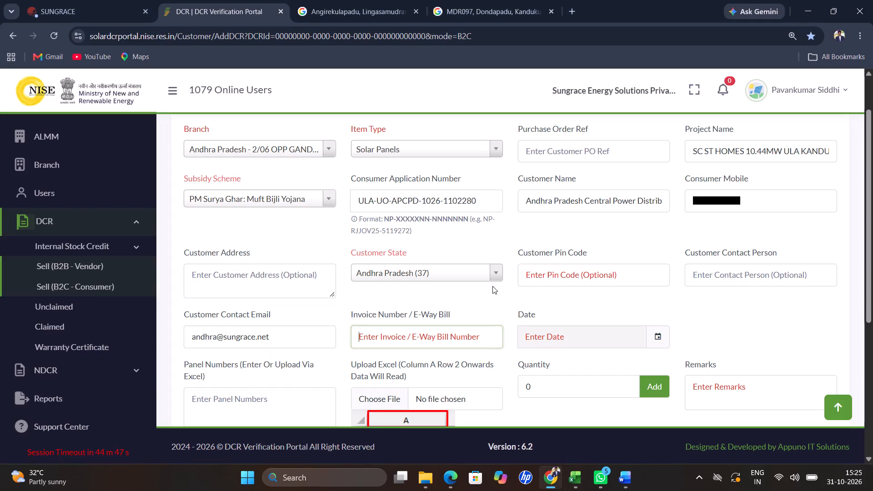
{"action": "key", "text": "ctrl+v"}
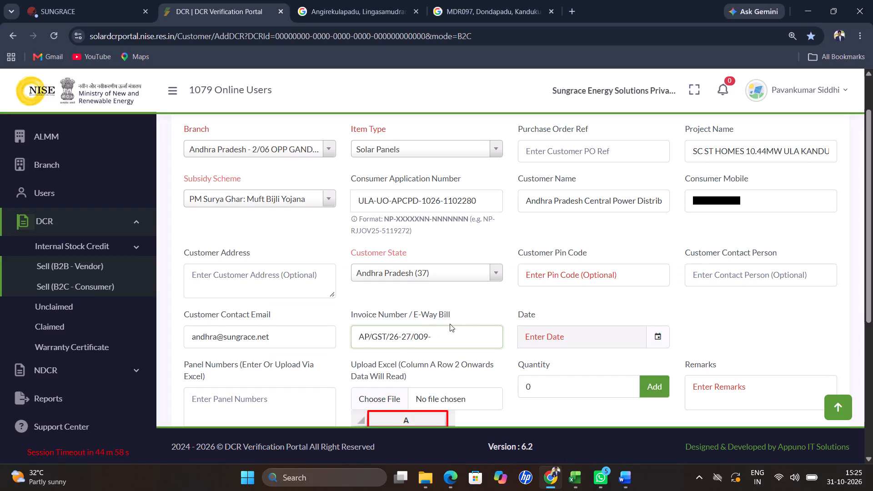
Complete the invoice number with 288, checking the last numbered folder in DCR009 for the next number in sequence.
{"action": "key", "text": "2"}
{"action": "left_click", "coordinate": [415, 439]}
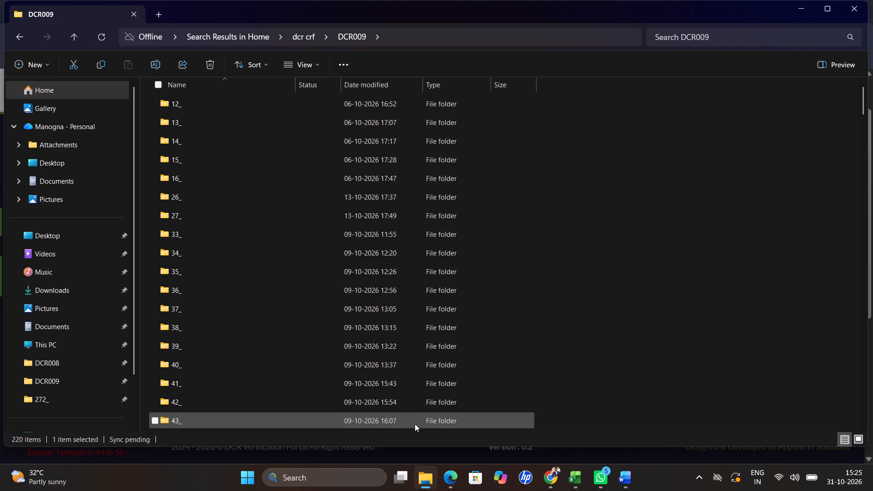
{"action": "scroll", "coordinate": [282, 266], "scroll_direction": "down", "scroll_amount": 5}
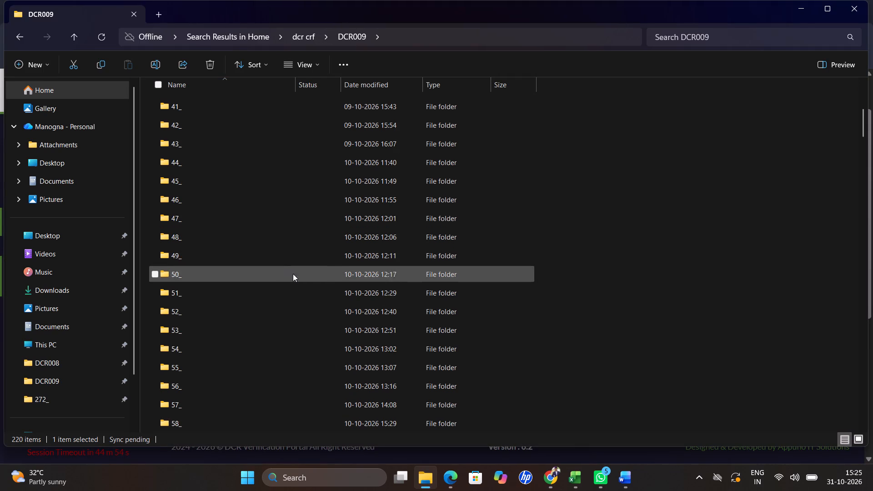
{"action": "left_click_drag", "start_coordinate": [860, 135], "coordinate": [872, 403]}
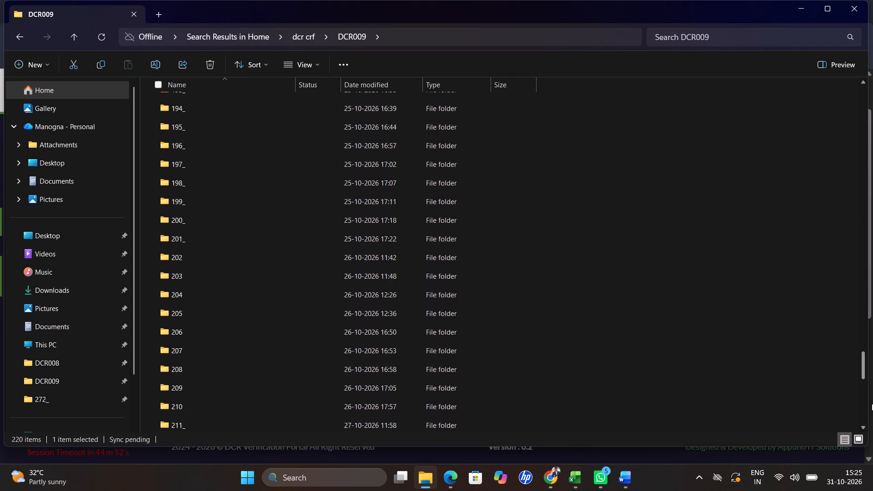
{"action": "left_click_drag", "start_coordinate": [872, 403], "coordinate": [870, 440]}
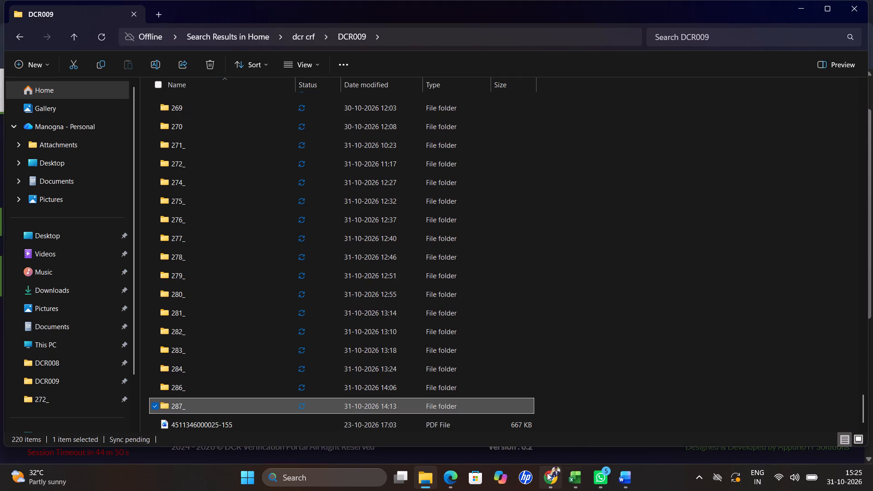
{"action": "left_click", "coordinate": [528, 401]}
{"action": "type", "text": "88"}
Open the calendar for the DCR form's invoice Date.
{"action": "double_click", "coordinate": [553, 323]}
{"action": "left_click", "coordinate": [550, 336]}
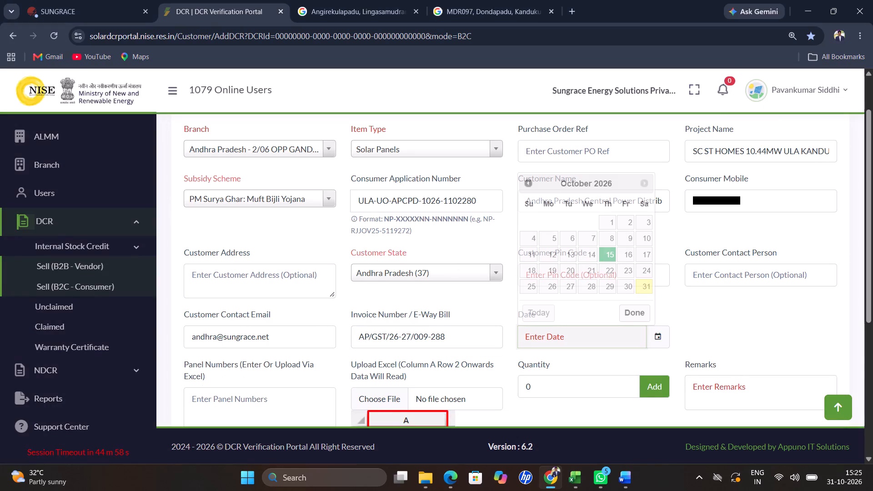
Set the invoice date to 30-Sep-2026.
{"action": "left_click", "coordinate": [523, 172]}
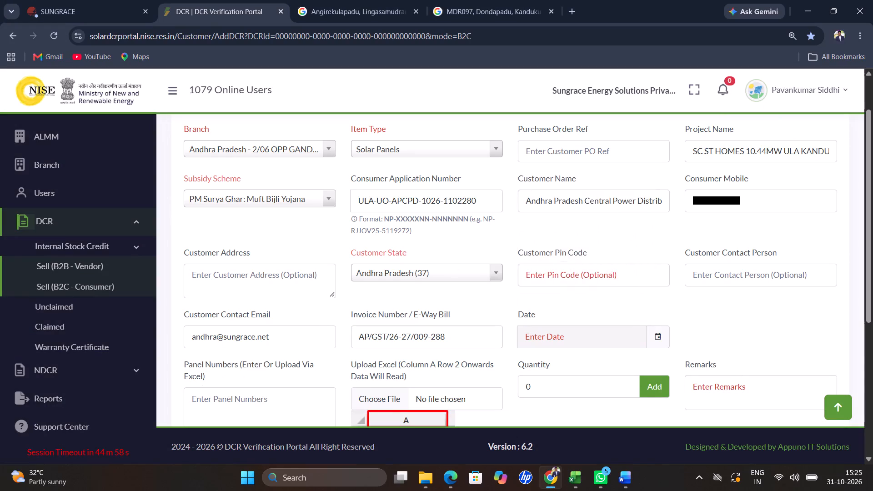
{"action": "left_click", "coordinate": [531, 346]}
{"action": "left_click", "coordinate": [530, 179]}
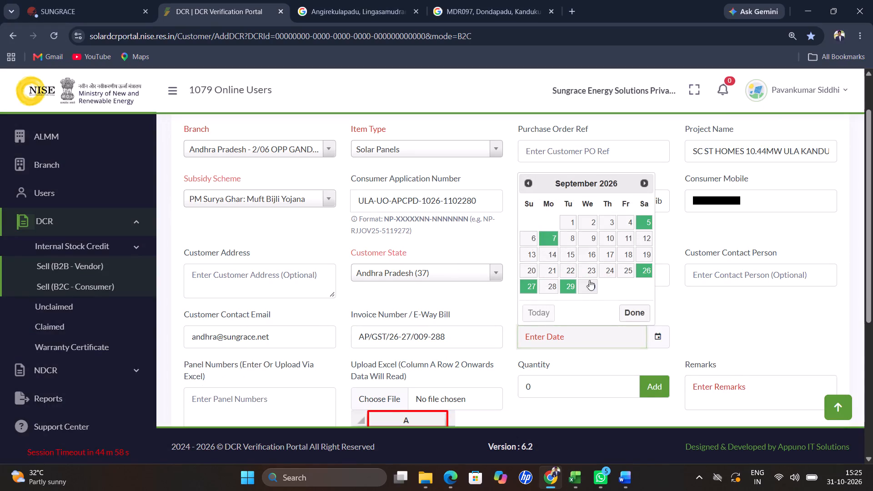
{"action": "left_click", "coordinate": [589, 280]}
Copy the four panel serial numbers from the Sungrace work order into the DCR form's Panel Numbers.
{"action": "scroll", "coordinate": [567, 251], "scroll_direction": "down", "scroll_amount": 1}
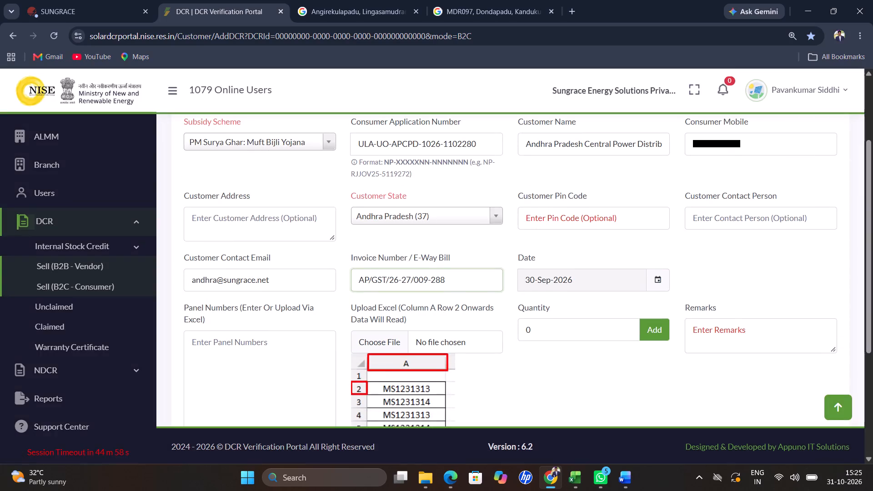
{"action": "left_click_drag", "start_coordinate": [266, 373], "coordinate": [273, 377]}
{"action": "left_click", "coordinate": [108, 0]}
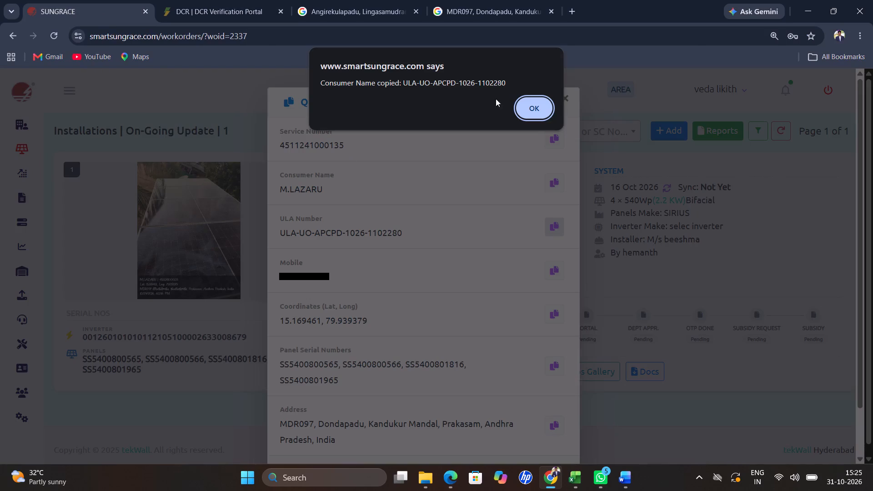
{"action": "left_click", "coordinate": [535, 105]}
{"action": "scroll", "coordinate": [513, 263], "scroll_direction": "down", "scroll_amount": 2}
{"action": "left_click", "coordinate": [557, 310]}
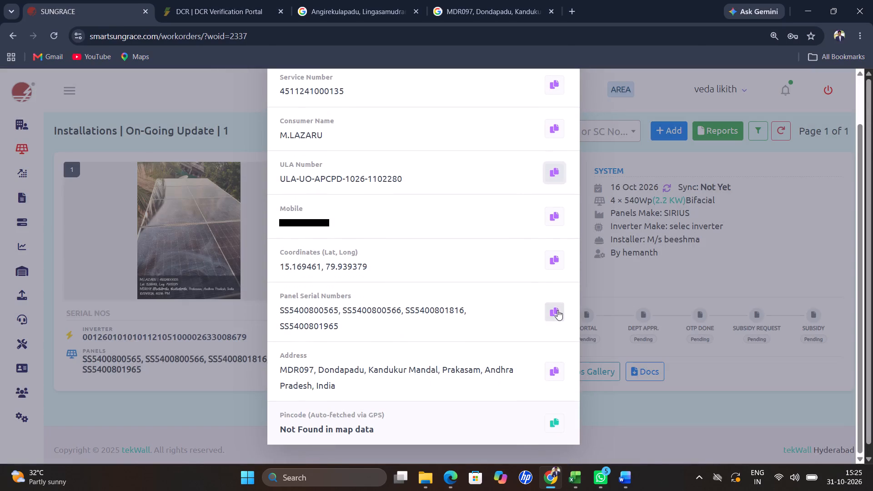
{"action": "left_click_drag", "start_coordinate": [236, 0], "coordinate": [236, 5]}
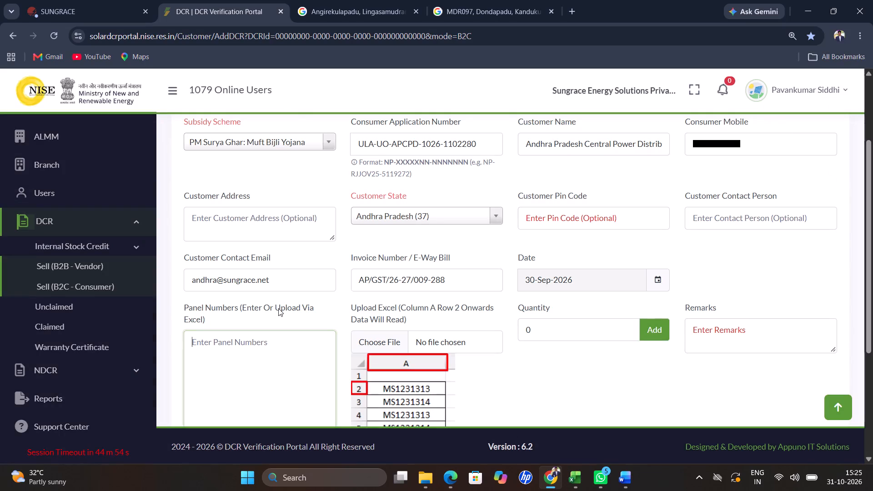
{"action": "key", "text": "ctrl+space"}
{"action": "key", "text": "ctrl+v"}
{"action": "key", "text": "Left"}
{"action": "key", "text": "Left"}
{"action": "key", "text": "Left"}
{"action": "key", "text": "Left"}
{"action": "key", "text": "Left"}
{"action": "key", "text": "Left"}
{"action": "key", "text": "Left"}
{"action": "key", "text": "Left"}
{"action": "key", "text": "Left"}
{"action": "key", "text": "Left"}
{"action": "key", "text": "Left"}
{"action": "key", "text": "Left"}
{"action": "key", "text": "Left"}
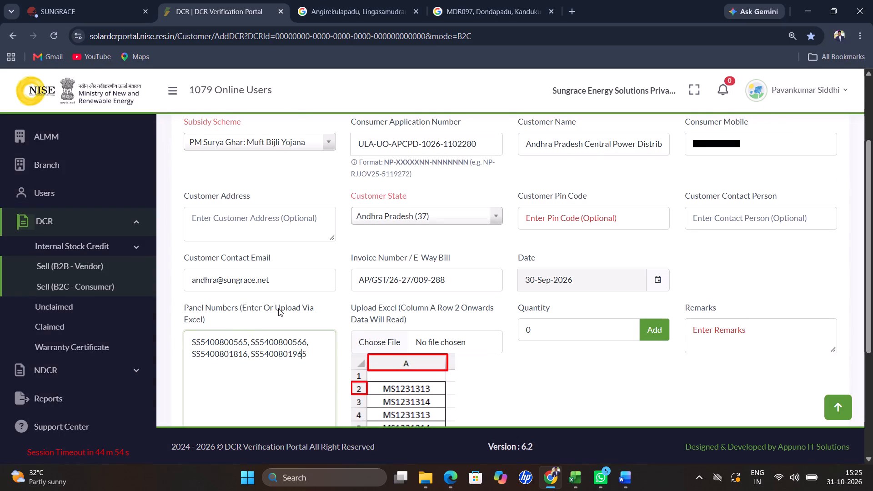
{"action": "key", "text": "Right"}
{"action": "key", "text": "BackSpace"}
{"action": "key", "text": "BackSpace"}
{"action": "key", "text": "Return"}
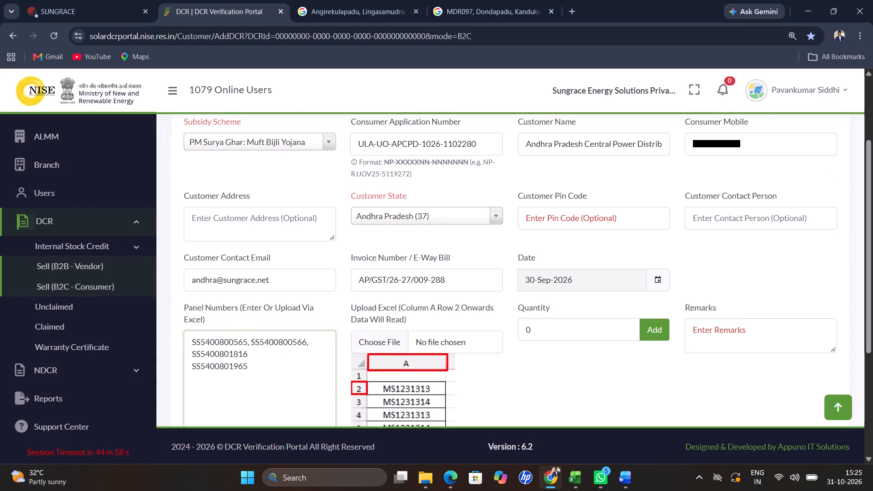
{"action": "key", "text": "Up"}
{"action": "key", "text": "Up"}
{"action": "key", "text": "Up"}
{"action": "key", "text": "Up"}
{"action": "key", "text": "Up"}
{"action": "key", "text": "Up"}
{"action": "key", "text": "Right"}
{"action": "key", "text": "Right"}
{"action": "key", "text": "Right"}
{"action": "key", "text": "Right"}
{"action": "key", "text": "Right"}
{"action": "key", "text": "Right"}
{"action": "key", "text": "Right"}
{"action": "key", "text": "Right"}
{"action": "key", "text": "Right"}
{"action": "key", "text": "Right"}
{"action": "key", "text": "Right"}
{"action": "key", "text": "Right"}
{"action": "key", "text": "Right"}
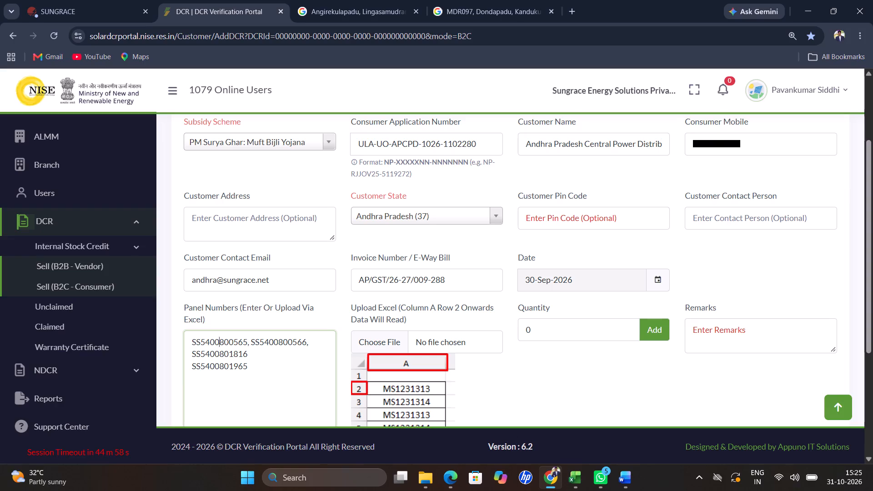
{"action": "key", "text": "Right"}
{"action": "key", "text": "BackSpace"}
{"action": "key", "text": "BackSpace"}
{"action": "key", "text": "Return"}
{"action": "key", "text": "Right"}
{"action": "key", "text": "Right"}
{"action": "key", "text": "Right"}
{"action": "key", "text": "Right"}
{"action": "key", "text": "Right"}
{"action": "key", "text": "Right"}
{"action": "key", "text": "Right"}
{"action": "key", "text": "Right"}
{"action": "key", "text": "Right"}
{"action": "key", "text": "Right"}
{"action": "key", "text": "Right"}
{"action": "key", "text": "Right"}
{"action": "key", "text": "Right"}
{"action": "key", "text": "Right"}
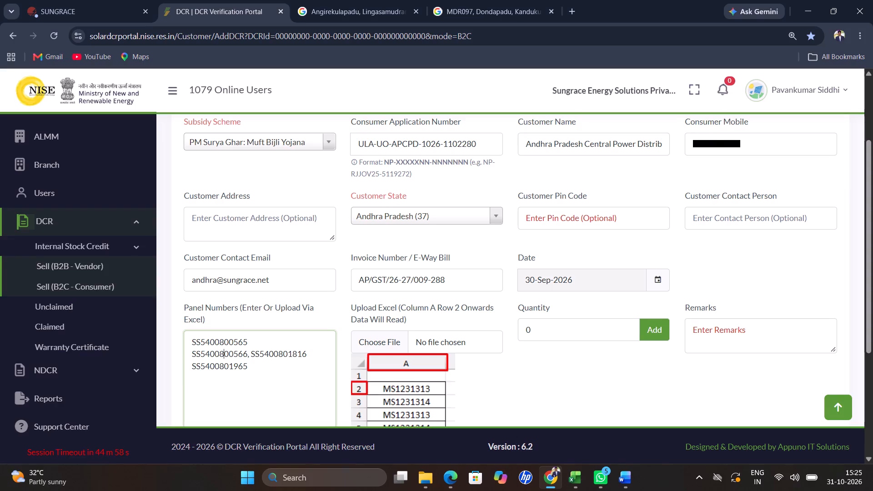
{"action": "key", "text": "Right"}
{"action": "key", "text": "Left"}
{"action": "key", "text": "BackSpace"}
{"action": "key", "text": "BackSpace"}
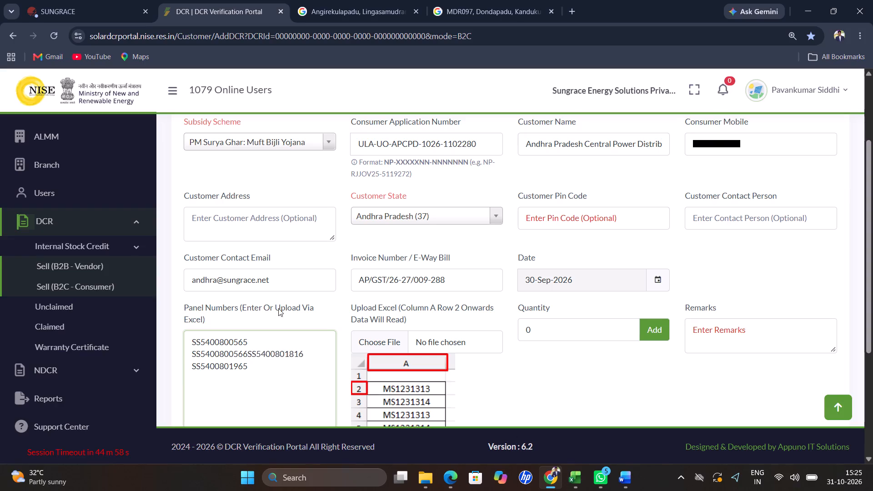
{"action": "key", "text": "Return"}
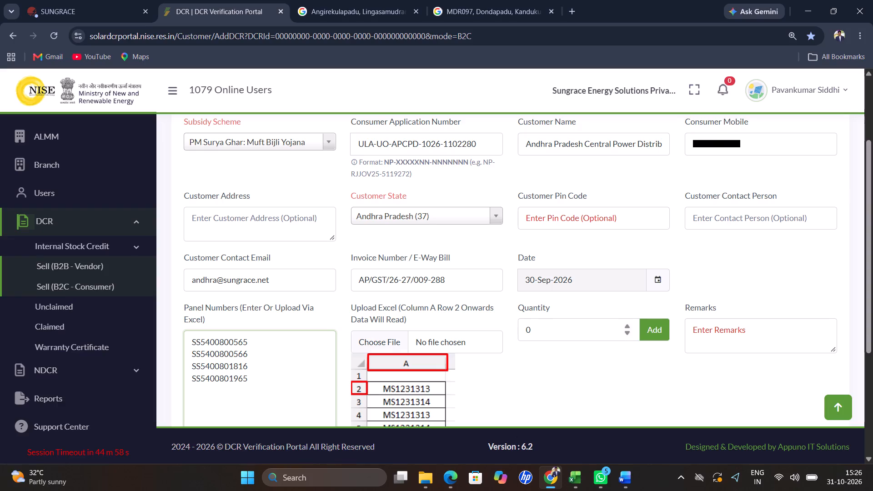
Set the quantity to 4 and add the listed panels to the DCR entry.
{"action": "left_click_drag", "start_coordinate": [544, 314], "coordinate": [544, 321]}
{"action": "left_click", "coordinate": [545, 332]}
{"action": "scroll", "coordinate": [545, 334], "scroll_direction": "up", "scroll_amount": 5}
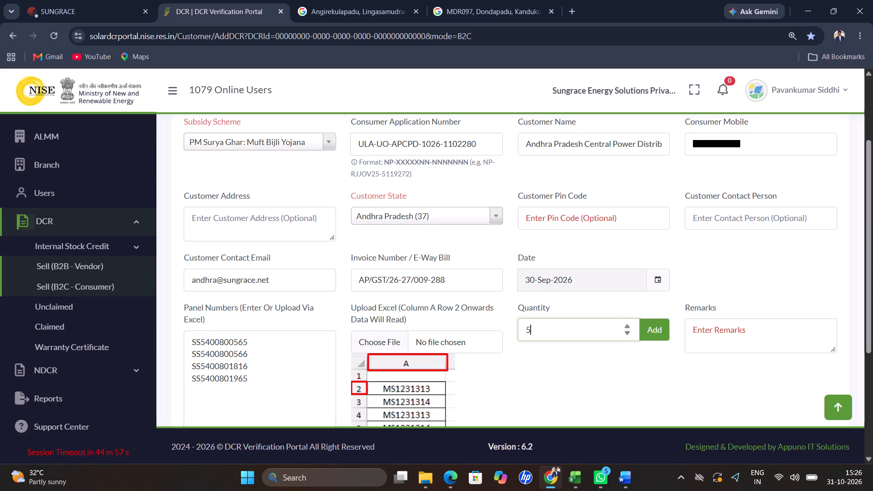
{"action": "scroll", "coordinate": [543, 335], "scroll_direction": "down", "scroll_amount": 1}
{"action": "left_click", "coordinate": [650, 331]}
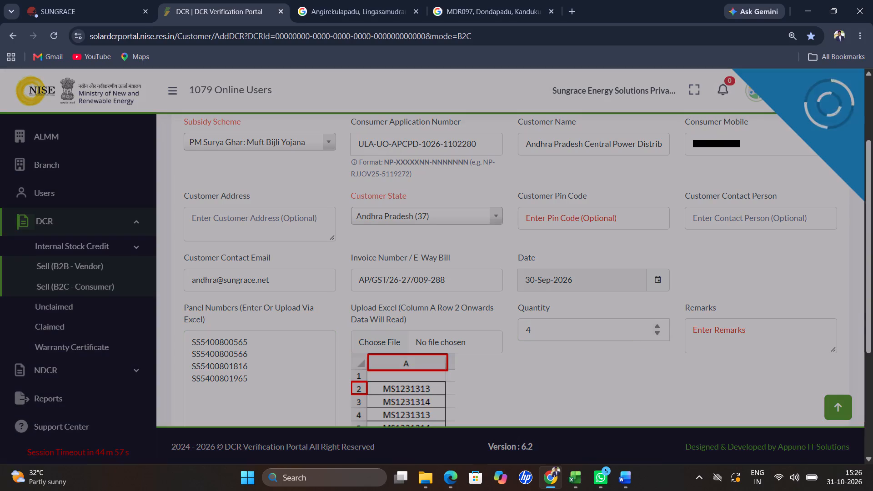
Copy the address from the Sungrace work order into the DCR form's Remarks.
{"action": "left_click", "coordinate": [715, 338]}
{"action": "left_click", "coordinate": [27, 0]}
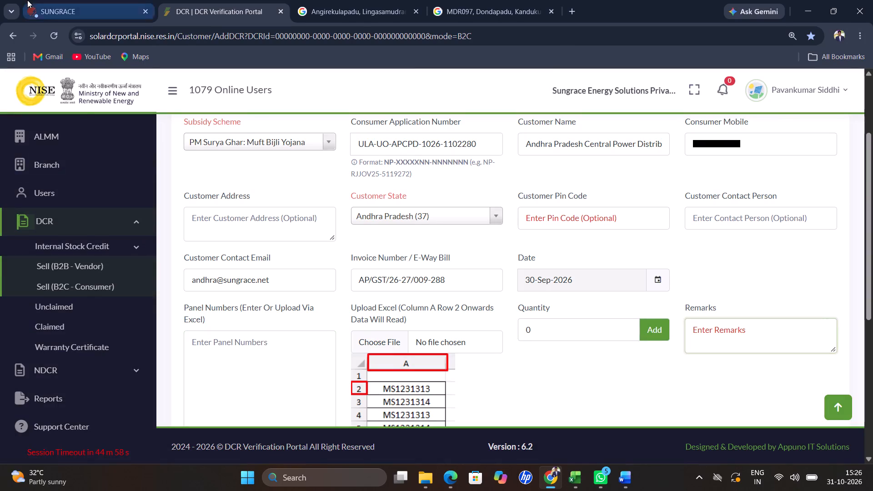
{"action": "left_click", "coordinate": [544, 123]}
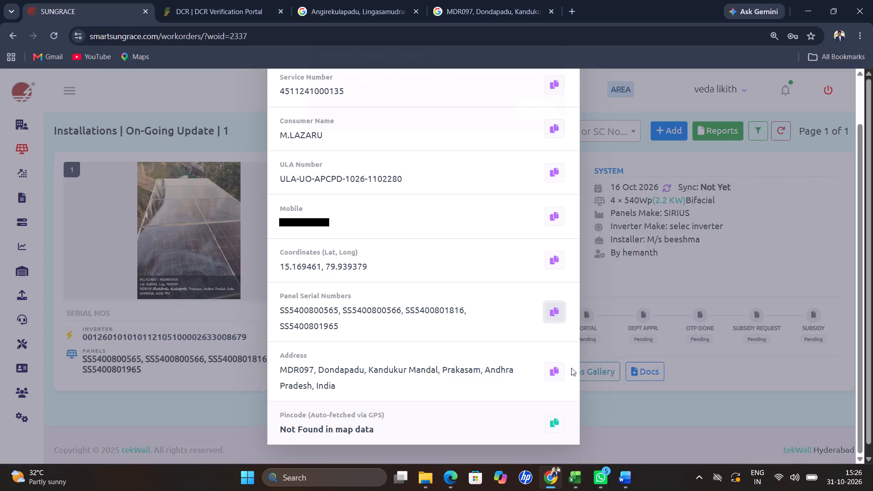
{"action": "left_click", "coordinate": [554, 370]}
{"action": "left_click", "coordinate": [237, 0]}
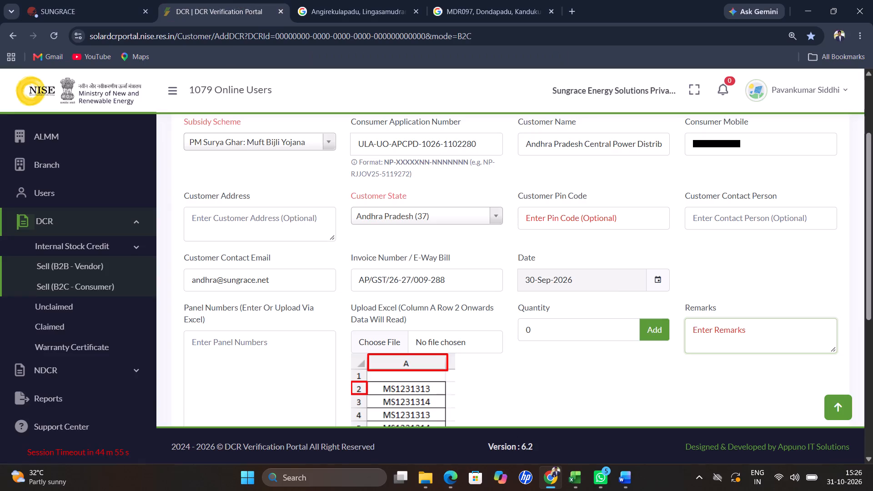
{"action": "key", "text": "ctrl+v"}
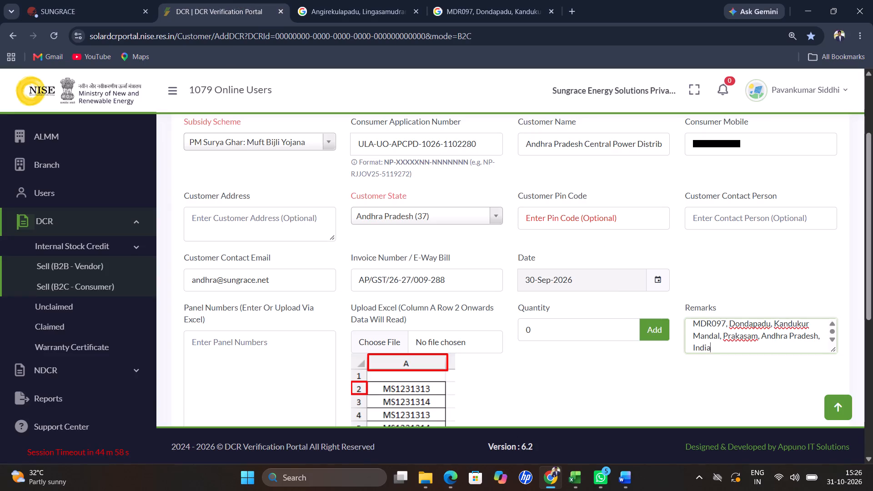
Copy the area's postal PIN code from the open Google search results for the Dondapadu location into Customer Pin Code.
{"action": "left_click", "coordinate": [588, 215]}
{"action": "left_click", "coordinate": [501, 0]}
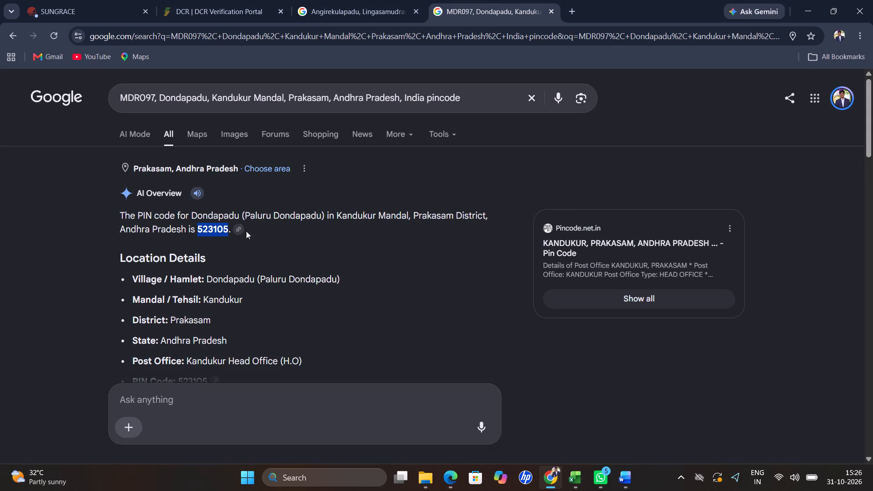
{"action": "triple_click", "coordinate": [217, 231]}
{"action": "double_click", "coordinate": [216, 231]}
{"action": "key", "text": "ctrl+c"}
{"action": "left_click", "coordinate": [202, 0]}
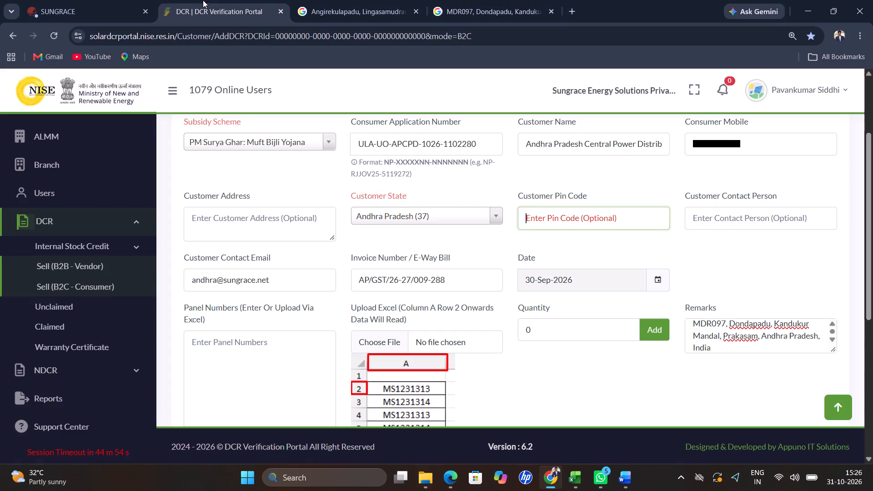
{"action": "key", "text": "ctrl+v"}
Submit the completed B2C DCR entry and accept its confirmation.
{"action": "scroll", "coordinate": [505, 210], "scroll_direction": "down", "scroll_amount": 5}
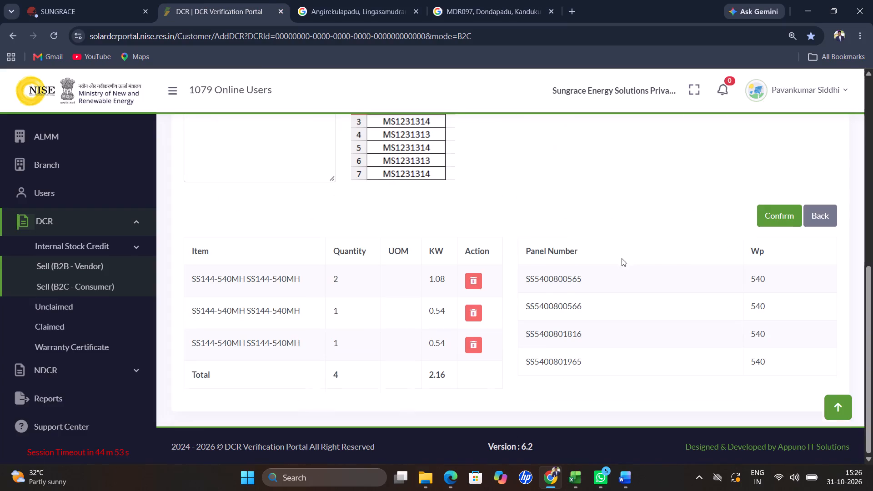
{"action": "left_click", "coordinate": [764, 217]}
{"action": "left_click", "coordinate": [552, 336]}
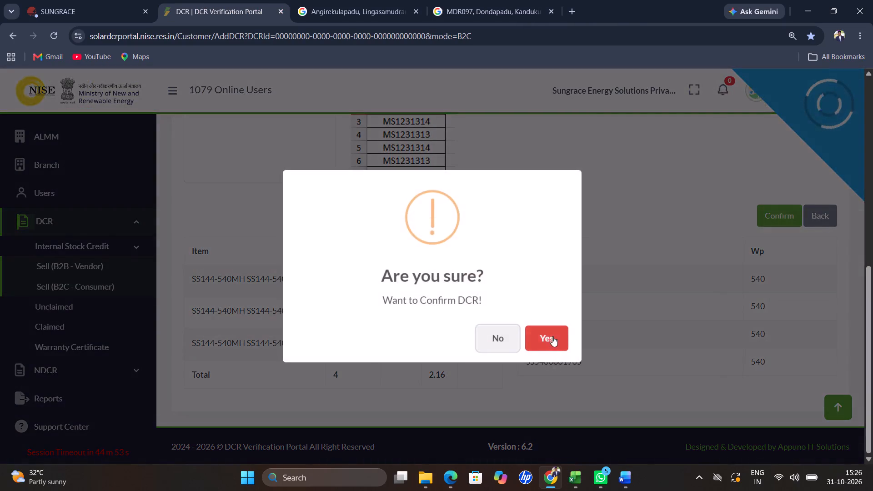
Switch to File Explorer and create a folder named 288_ inside the DCR009 folder.
{"action": "left_click", "coordinate": [418, 432]}
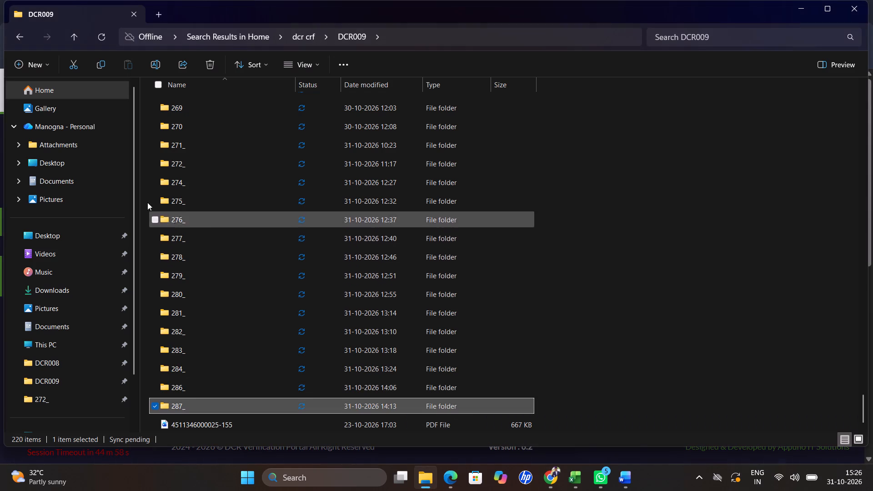
{"action": "left_click", "coordinate": [27, 68]}
{"action": "left_click", "coordinate": [24, 89]}
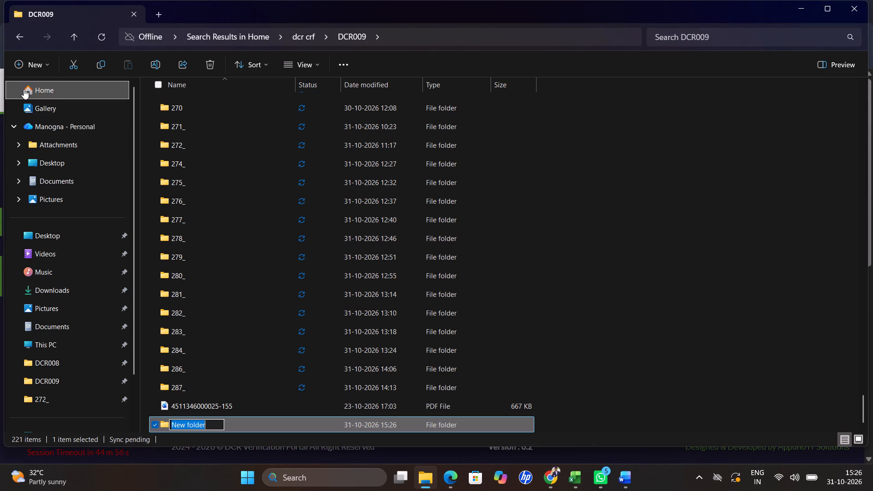
{"action": "type", "text": "288"}
{"action": "key", "text": "shift+underscore"}
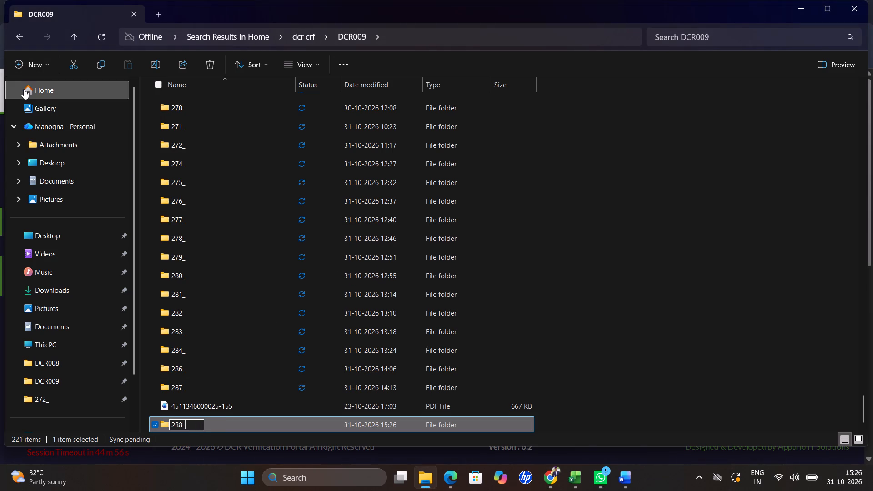
{"action": "key", "text": "Return"}
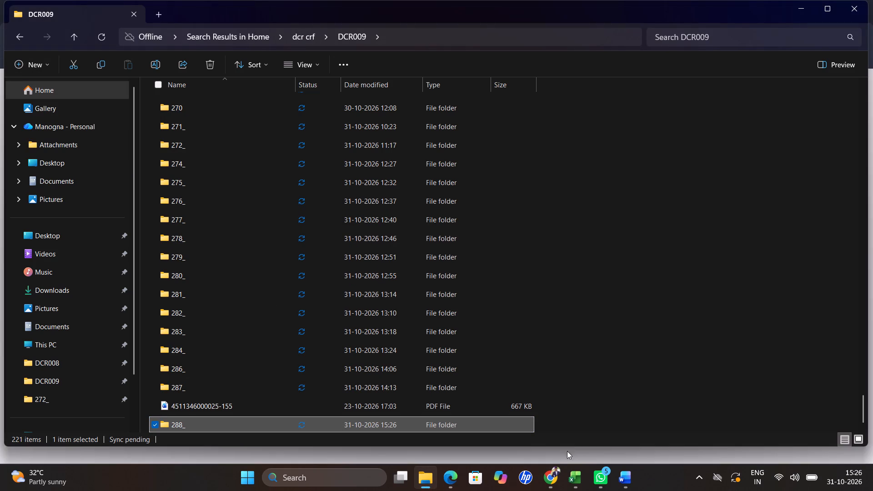
Return to the Sungrace work order in Chrome and copy its service number.
{"action": "left_click", "coordinate": [542, 416]}
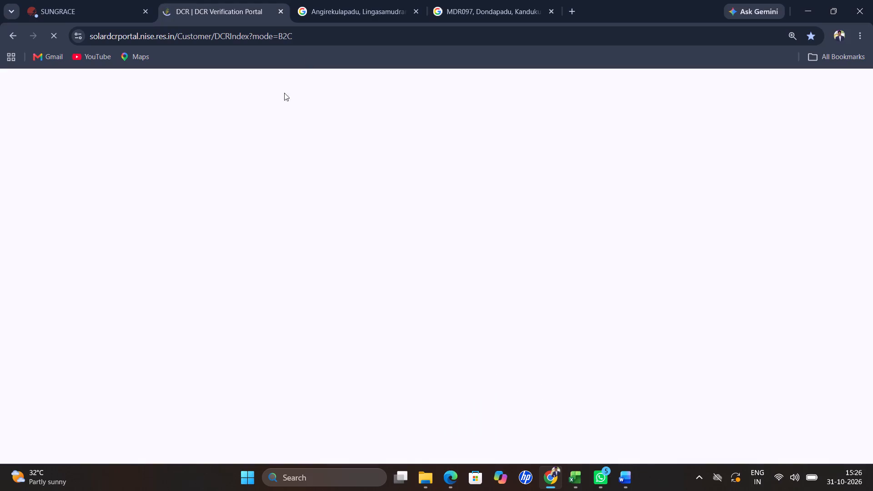
{"action": "left_click", "coordinate": [72, 1]}
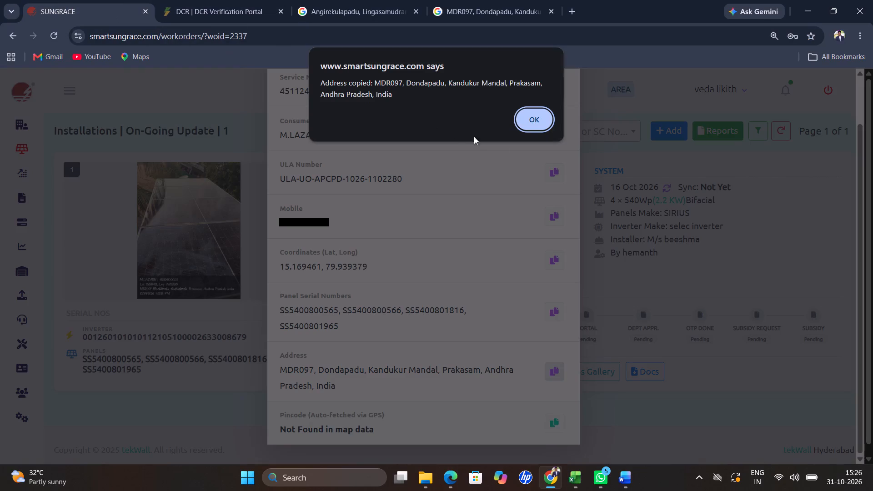
{"action": "left_click", "coordinate": [534, 118]}
{"action": "left_click", "coordinate": [556, 80]}
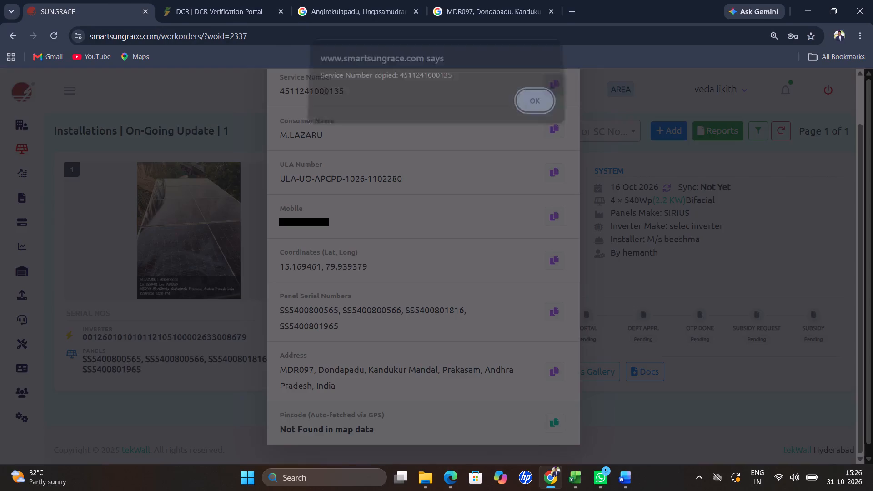
Open the new B2C entry's PDF document from the DCR Verification Portal list.
{"action": "left_click", "coordinate": [161, 0]}
{"action": "left_click", "coordinate": [753, 399]}
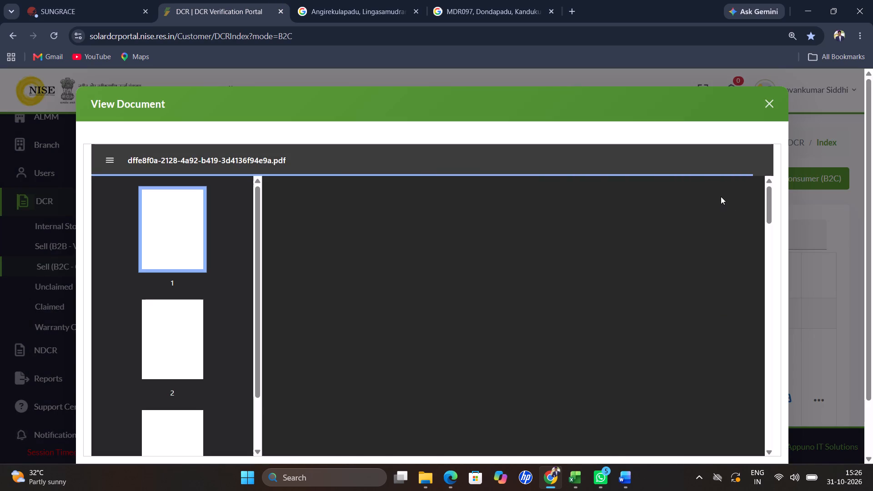
Download the DCR certificate PDF into DCR009's 288_ folder, named with the copied service number followed by -288, and dismiss the duplicate save prompt.
{"action": "double_click", "coordinate": [714, 167]}
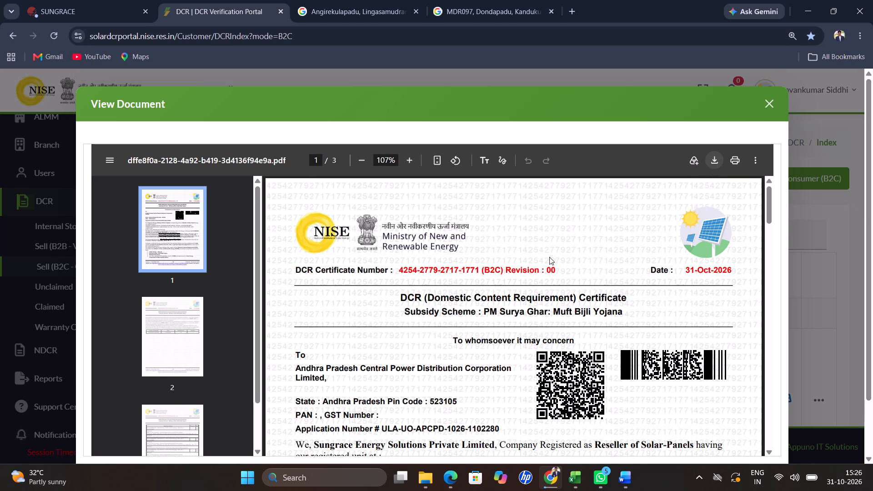
{"action": "key", "text": "ctrl+v"}
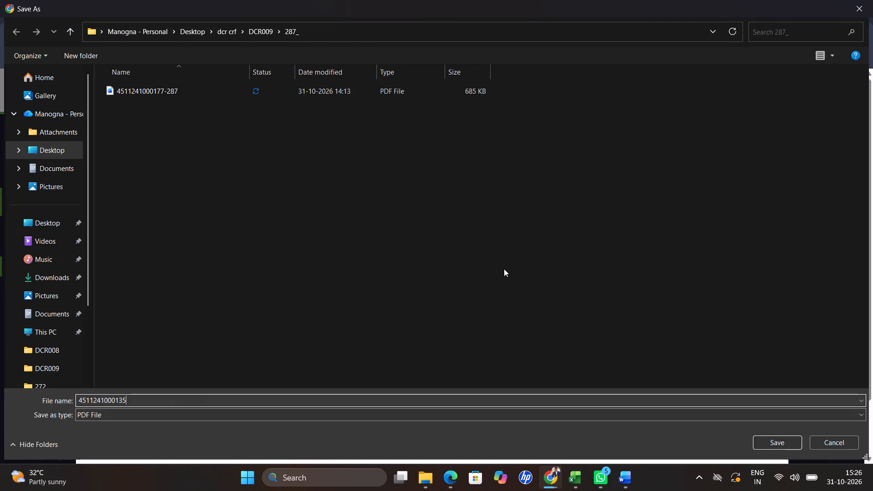
{"action": "type", "text": "-288"}
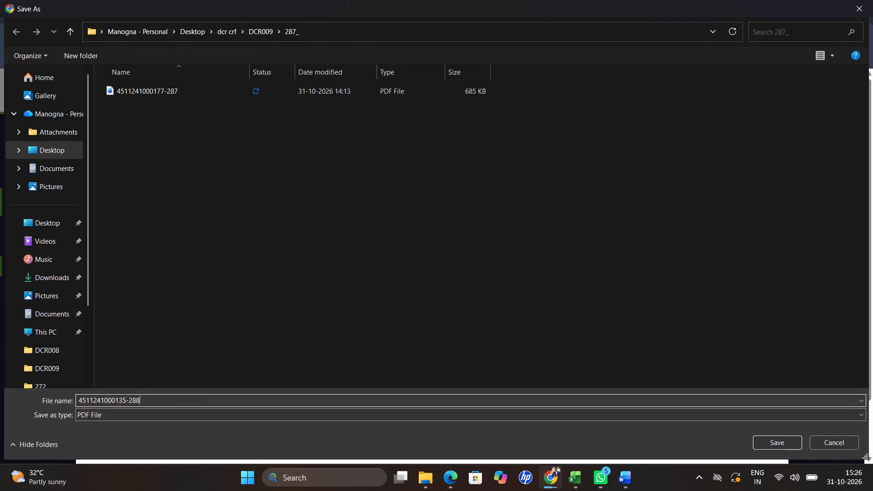
{"action": "left_click", "coordinate": [265, 30]}
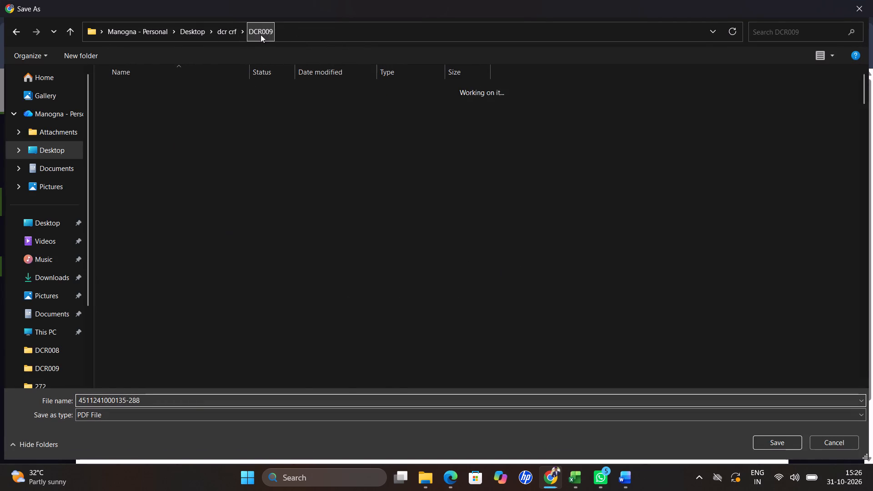
{"action": "scroll", "coordinate": [161, 163], "scroll_direction": "down", "scroll_amount": 9}
{"action": "scroll", "coordinate": [173, 219], "scroll_direction": "down", "scroll_amount": 4}
{"action": "scroll", "coordinate": [166, 235], "scroll_direction": "up", "scroll_amount": 1}
{"action": "scroll", "coordinate": [166, 235], "scroll_direction": "down", "scroll_amount": 5}
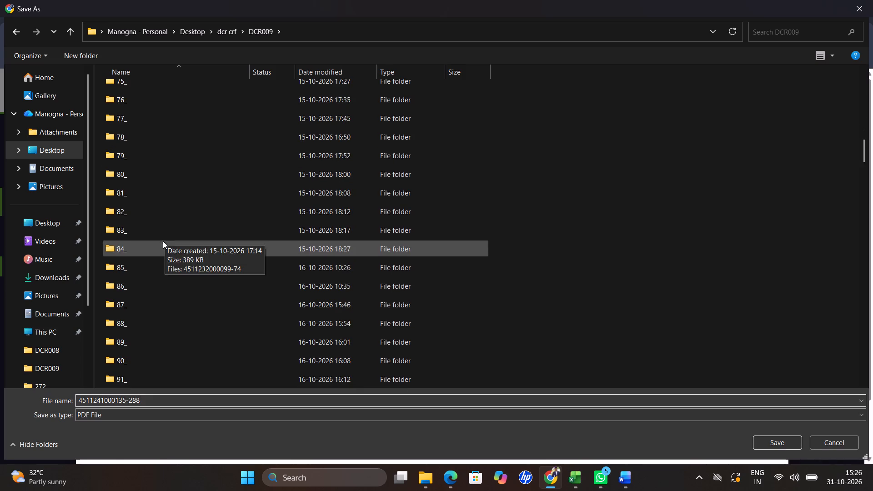
{"action": "scroll", "coordinate": [163, 241], "scroll_direction": "down", "scroll_amount": 15}
{"action": "scroll", "coordinate": [151, 276], "scroll_direction": "down", "scroll_amount": 18}
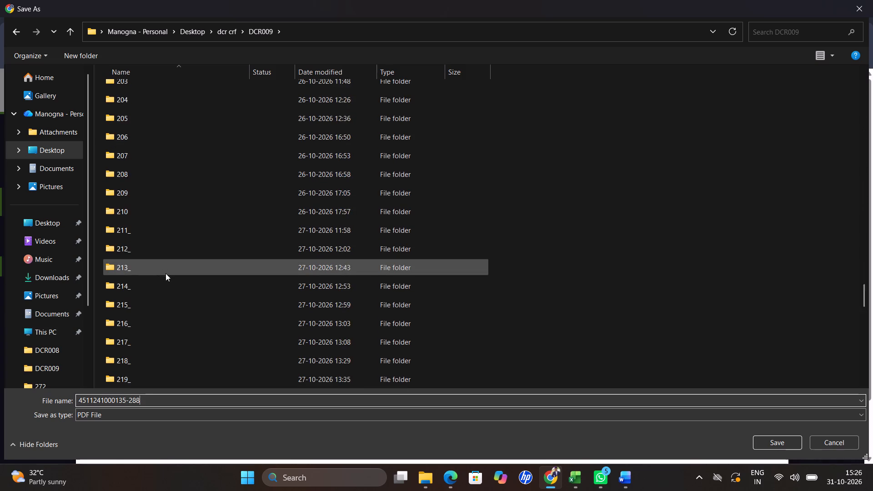
{"action": "scroll", "coordinate": [166, 273], "scroll_direction": "down", "scroll_amount": 13}
{"action": "scroll", "coordinate": [171, 276], "scroll_direction": "down", "scroll_amount": 12}
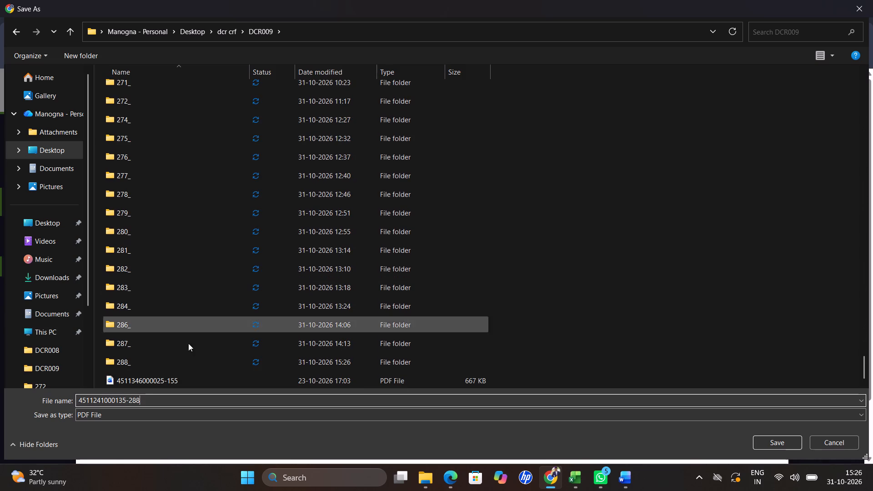
{"action": "double_click", "coordinate": [202, 365]}
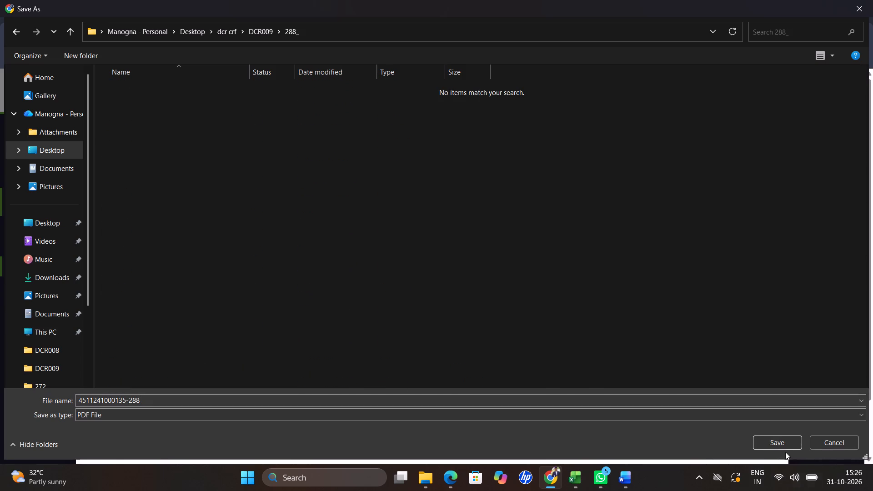
{"action": "left_click", "coordinate": [783, 440]}
{"action": "left_click", "coordinate": [126, 0]}
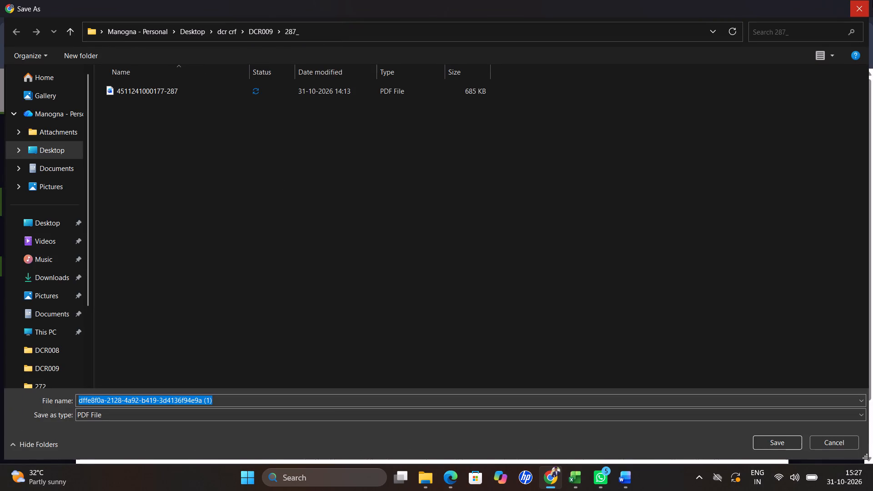
{"action": "left_click", "coordinate": [852, 8]}
Return to the Sungrace work order, dismiss the copy details, and open its Project Stage update form.
{"action": "left_click", "coordinate": [109, 0]}
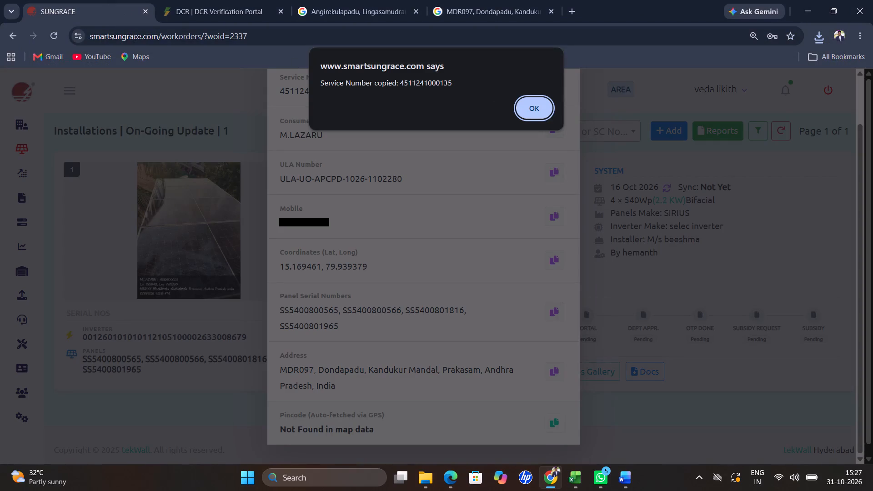
{"action": "double_click", "coordinate": [530, 114]}
{"action": "left_click", "coordinate": [593, 93]}
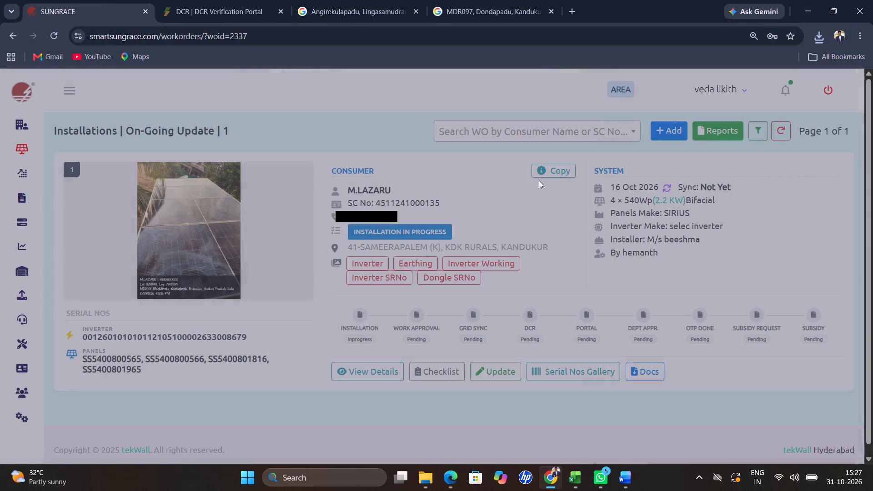
{"action": "left_click", "coordinate": [505, 378]}
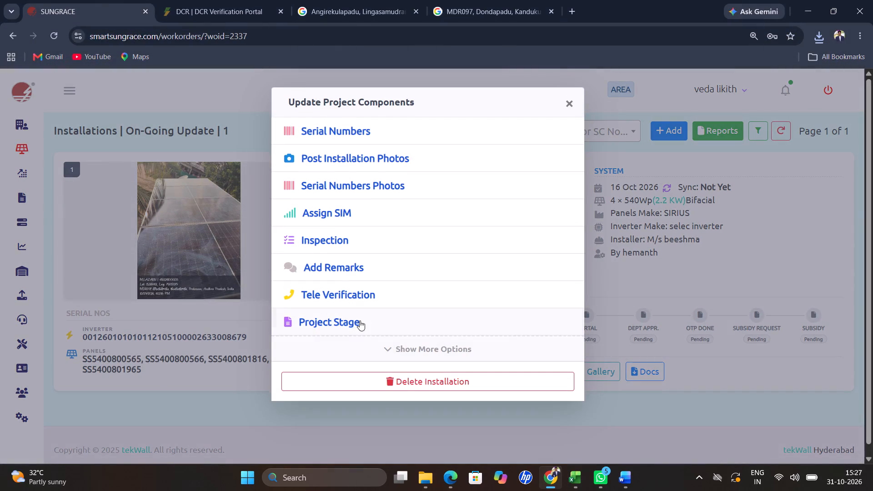
{"action": "left_click", "coordinate": [360, 321]}
Attach the saved certificate PDF ending in -288 from DCR009's 288_ folder as the work order's Dcr upload.
{"action": "scroll", "coordinate": [393, 263], "scroll_direction": "down", "scroll_amount": 4}
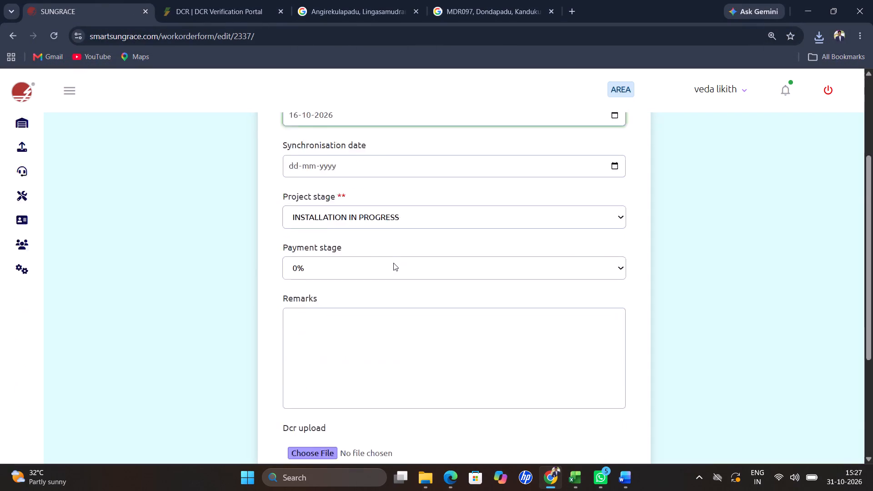
{"action": "left_click", "coordinate": [325, 370]}
{"action": "left_click", "coordinate": [325, 373]}
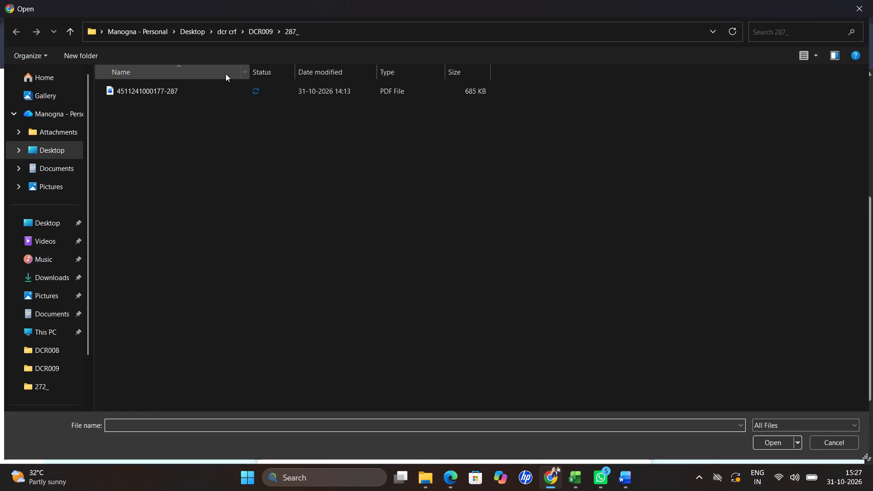
{"action": "left_click", "coordinate": [249, 36]}
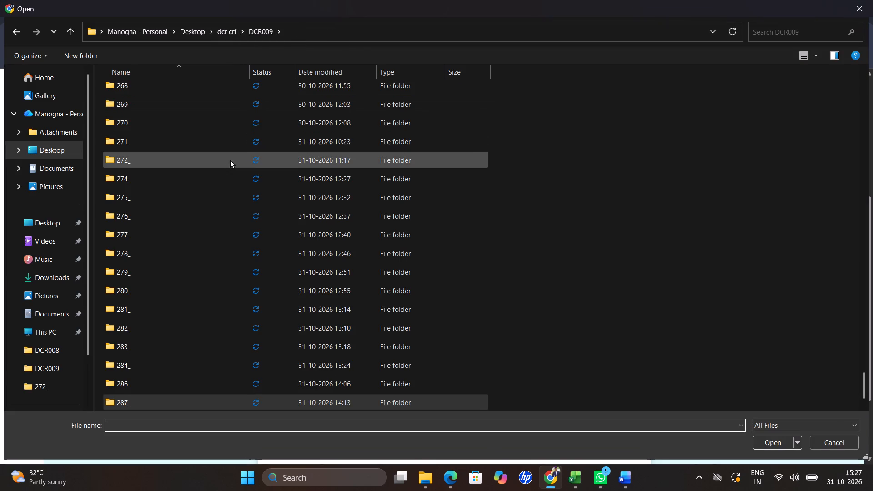
{"action": "scroll", "coordinate": [228, 171], "scroll_direction": "down", "scroll_amount": 4}
{"action": "left_click", "coordinate": [190, 388]}
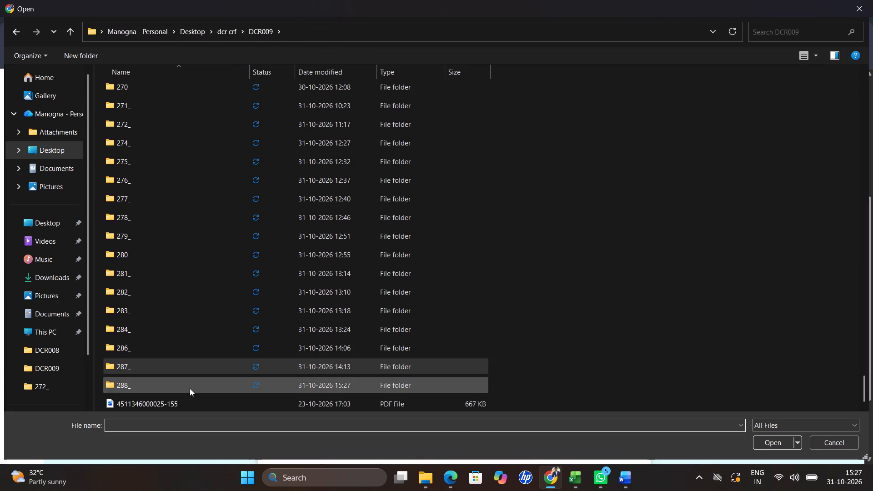
{"action": "left_click", "coordinate": [192, 385]}
{"action": "double_click", "coordinate": [206, 381]}
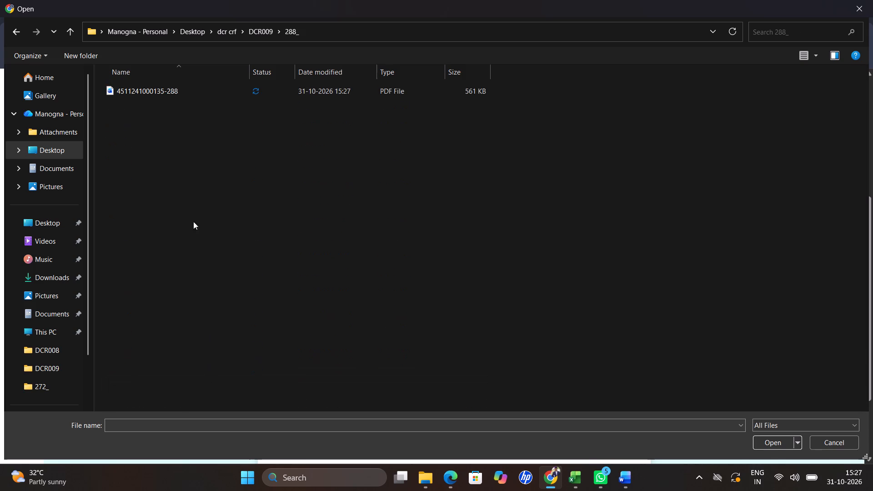
{"action": "double_click", "coordinate": [149, 95]}
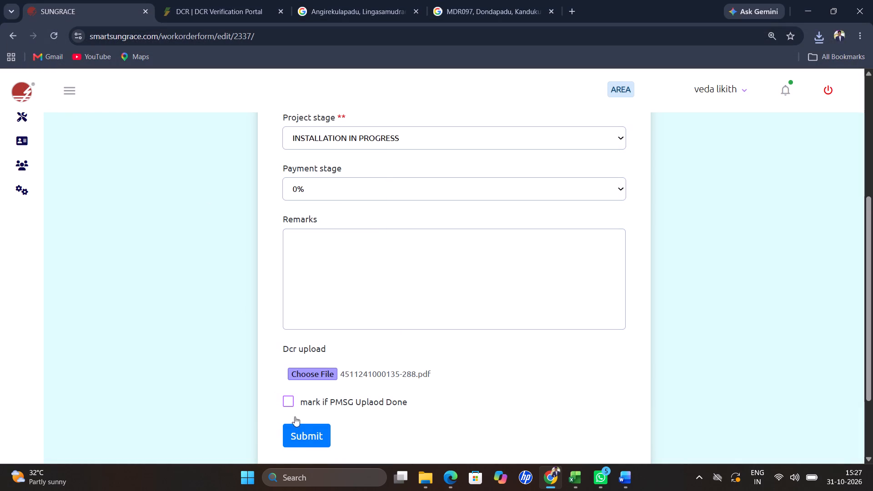
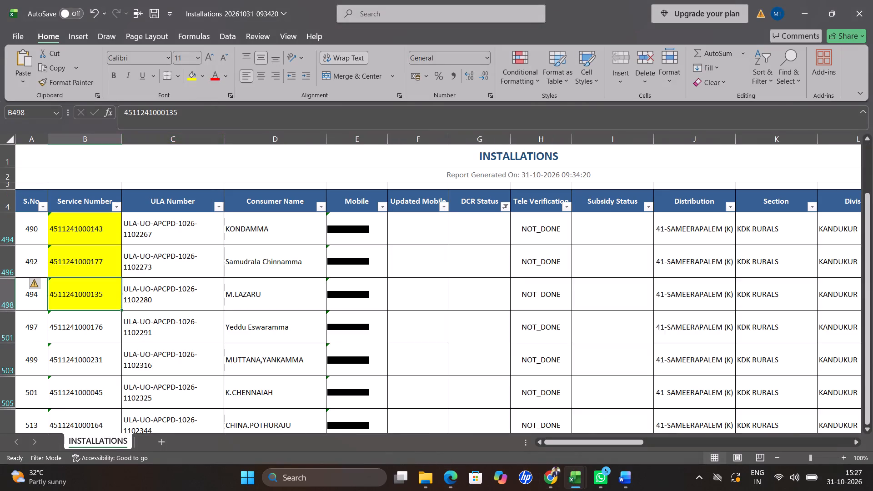
Copy the service number in S.No 497 of the Excel installations sheet and open its work order in Sungrace.
{"action": "key", "text": "Down"}
{"action": "key", "text": "ctrl+c"}
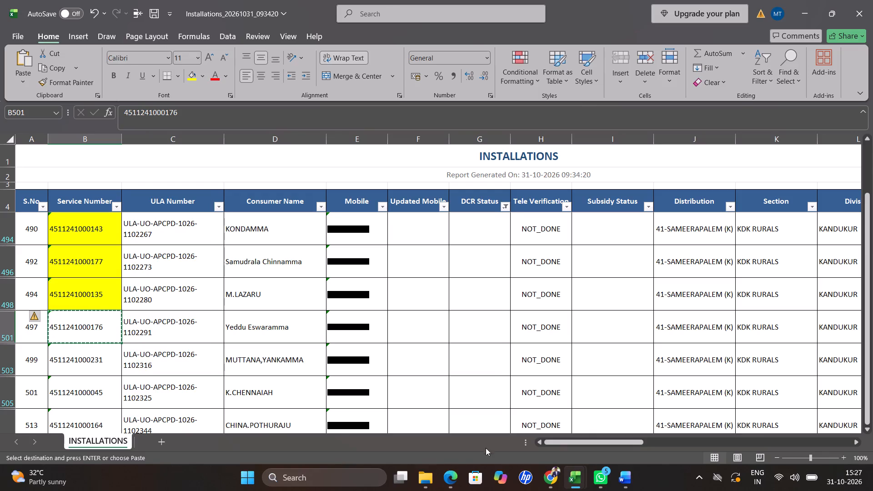
{"action": "left_click", "coordinate": [563, 410]}
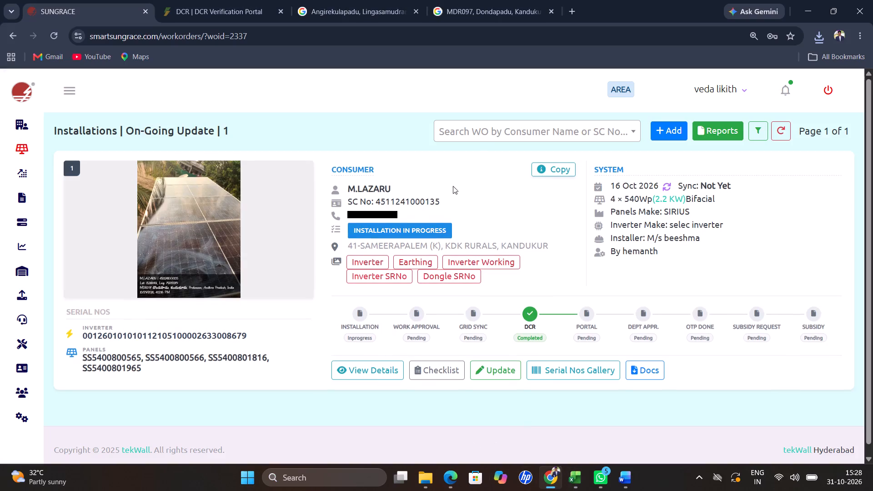
{"action": "left_click", "coordinate": [476, 134]}
{"action": "key", "text": "ctrl+v"}
{"action": "left_click", "coordinate": [476, 134], "text": "ctrl"}
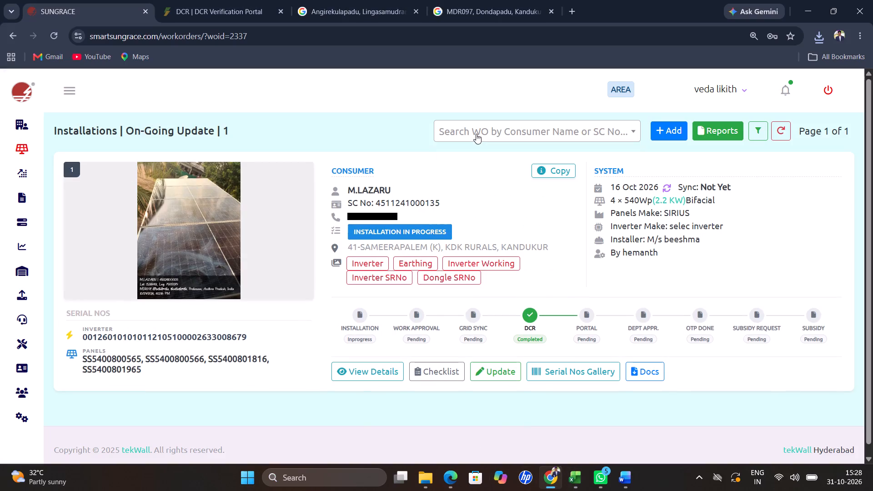
{"action": "left_click", "coordinate": [476, 134]}
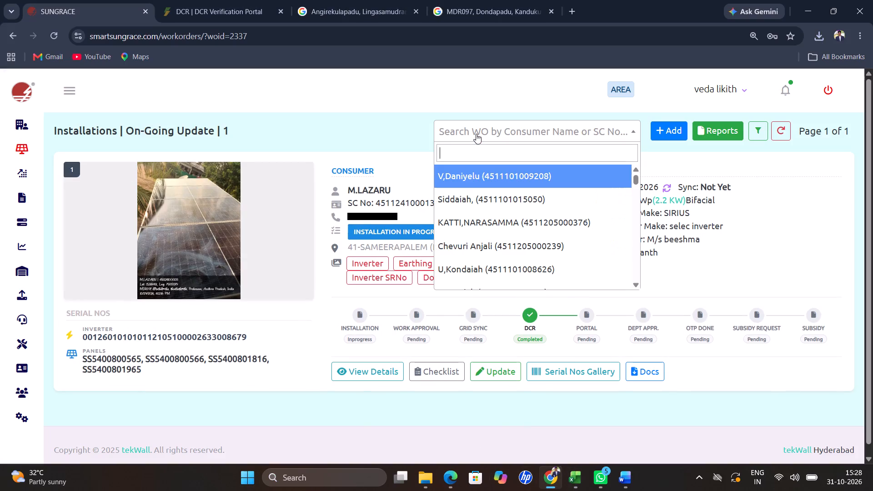
{"action": "key", "text": "ctrl+v"}
{"action": "key", "text": "Return"}
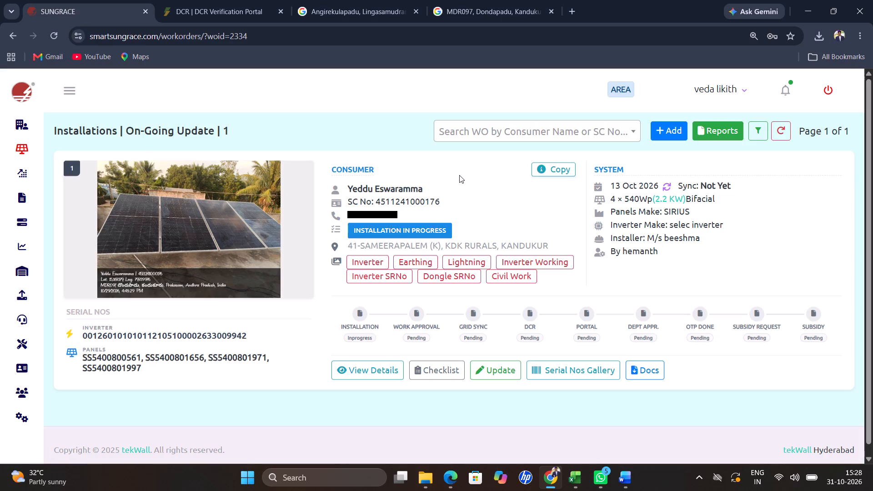
Copy the work order's ULA number and enter it as the Consumer Application Number in a new B2C entry on the DCR Verification Portal.
{"action": "left_click", "coordinate": [548, 174]}
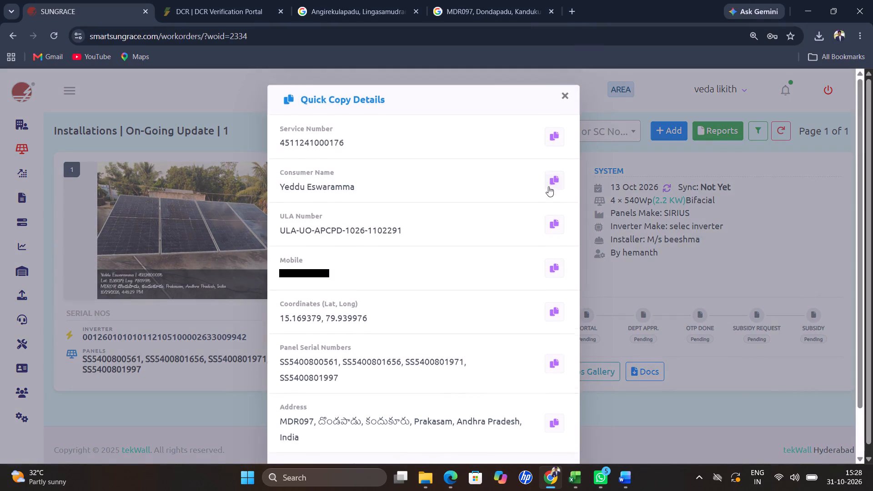
{"action": "left_click", "coordinate": [551, 224]}
{"action": "left_click", "coordinate": [196, 0]}
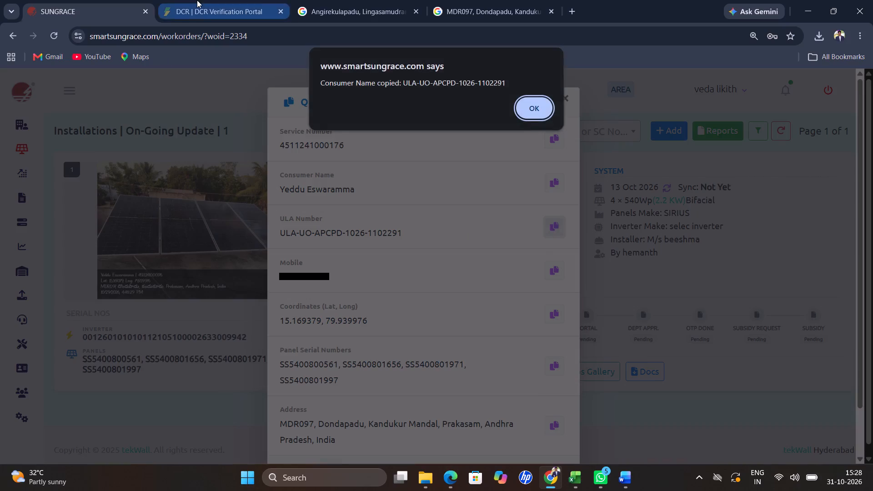
{"action": "left_click", "coordinate": [764, 100]}
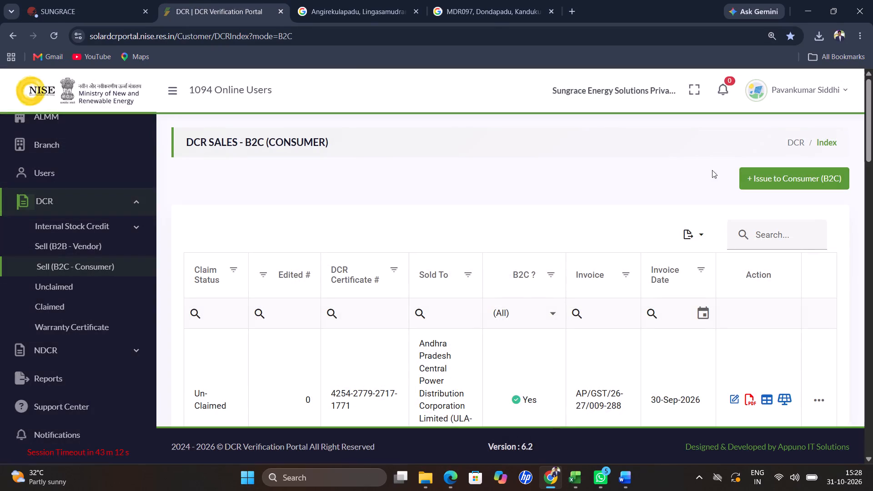
{"action": "left_click_drag", "start_coordinate": [766, 176], "coordinate": [766, 181]}
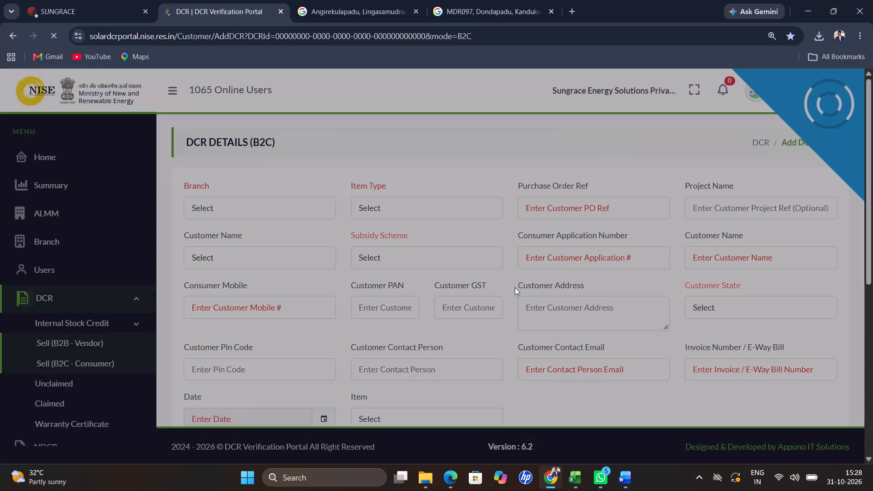
{"action": "left_click", "coordinate": [441, 261]}
{"action": "left_click", "coordinate": [408, 254]}
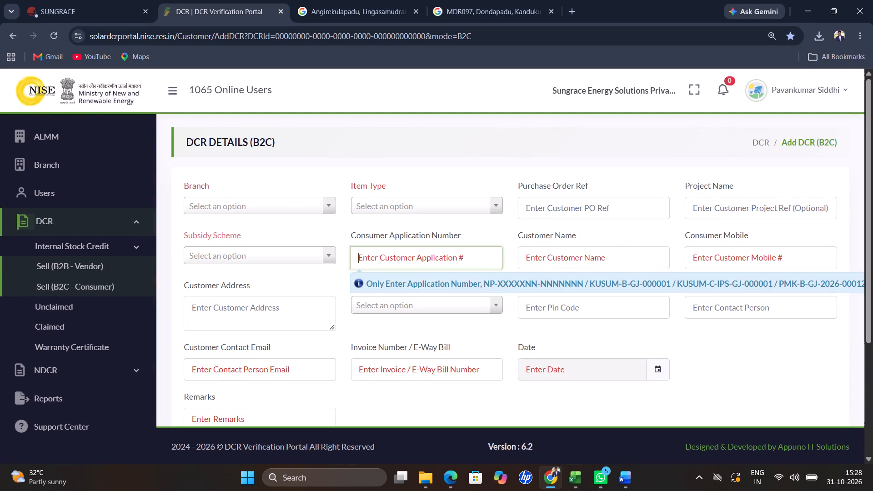
{"action": "key", "text": "ctrl+v"}
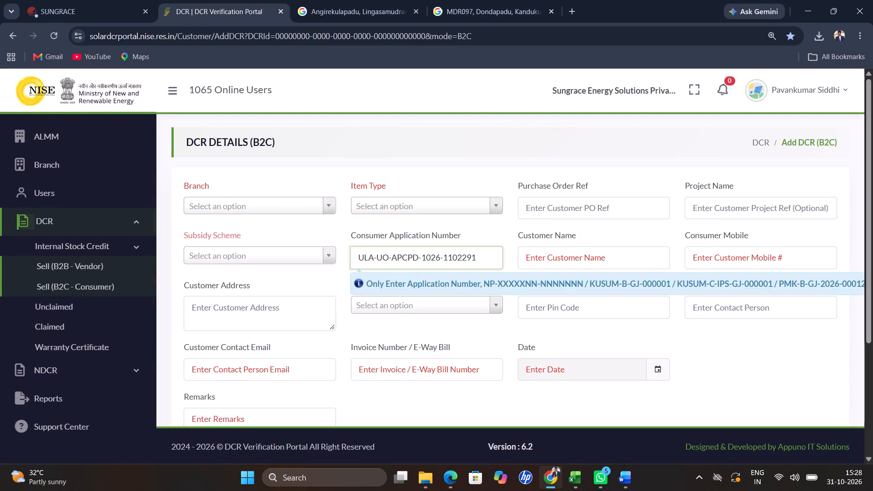
Set the branch to Andhra Pradesh - 2/06, the subsidy scheme to PM Surya Ghar: Muft Bijli Yojana, and the item type to Solar Panels.
{"action": "left_click", "coordinate": [238, 204]}
{"action": "left_click", "coordinate": [232, 265]}
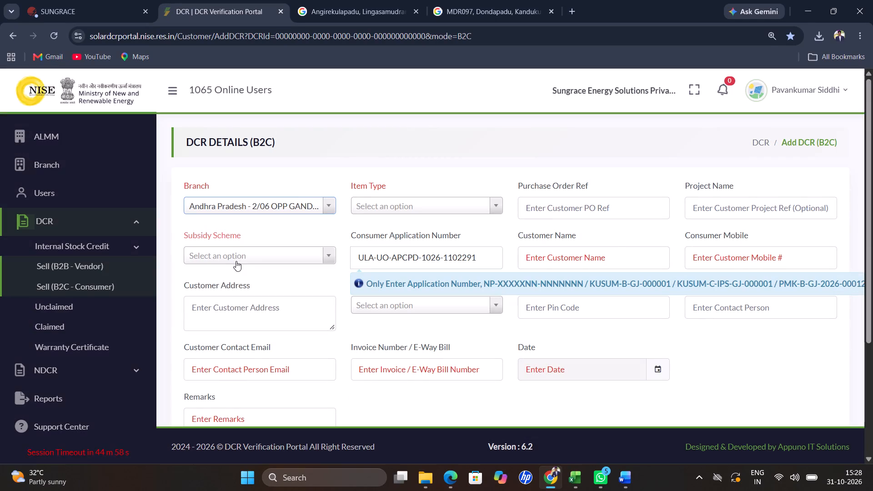
{"action": "left_click", "coordinate": [236, 255]}
{"action": "left_click", "coordinate": [239, 348]}
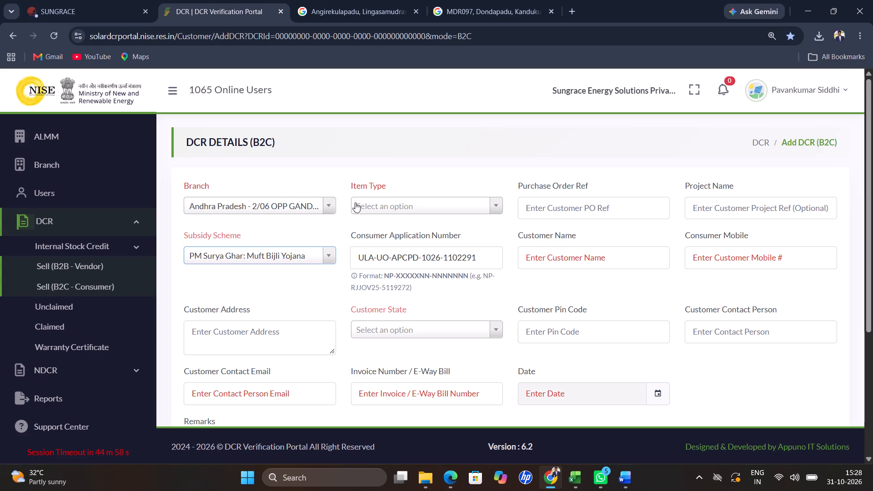
{"action": "left_click", "coordinate": [355, 202]}
{"action": "left_click", "coordinate": [370, 241]}
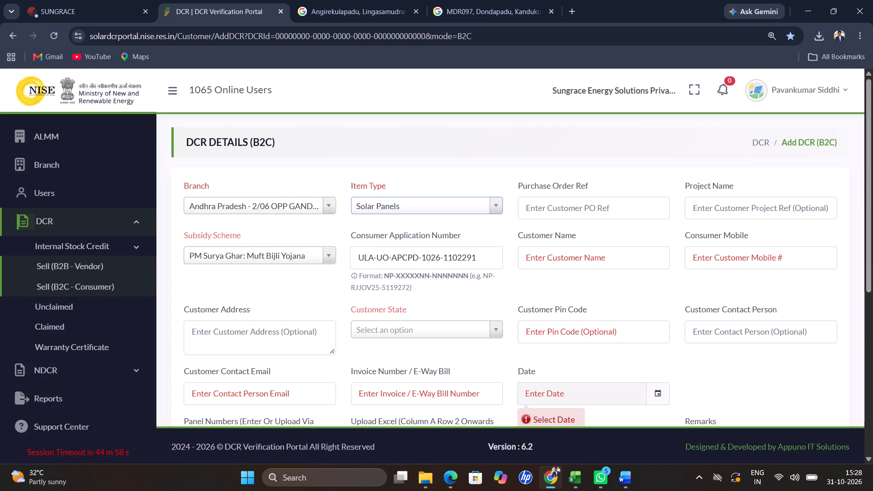
{"action": "left_click", "coordinate": [575, 269]}
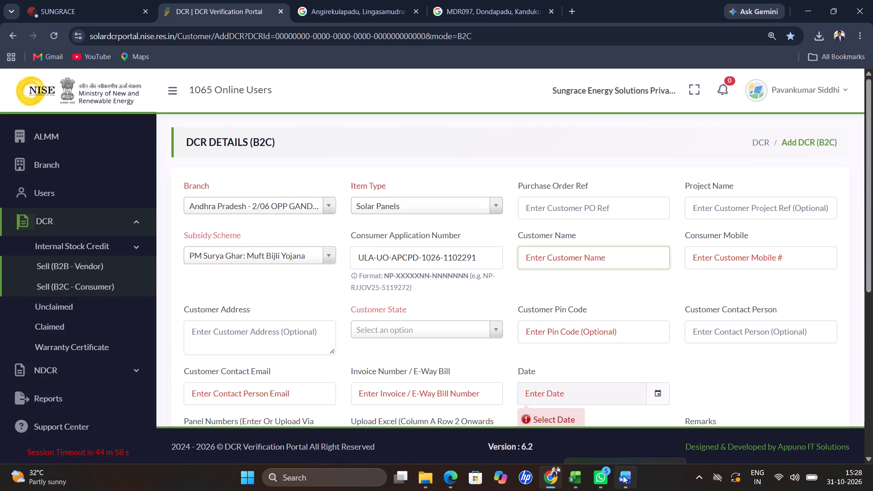
{"action": "left_click_drag", "start_coordinate": [624, 412], "coordinate": [617, 420]}
{"action": "scroll", "coordinate": [300, 243], "scroll_direction": "up", "scroll_amount": 10}
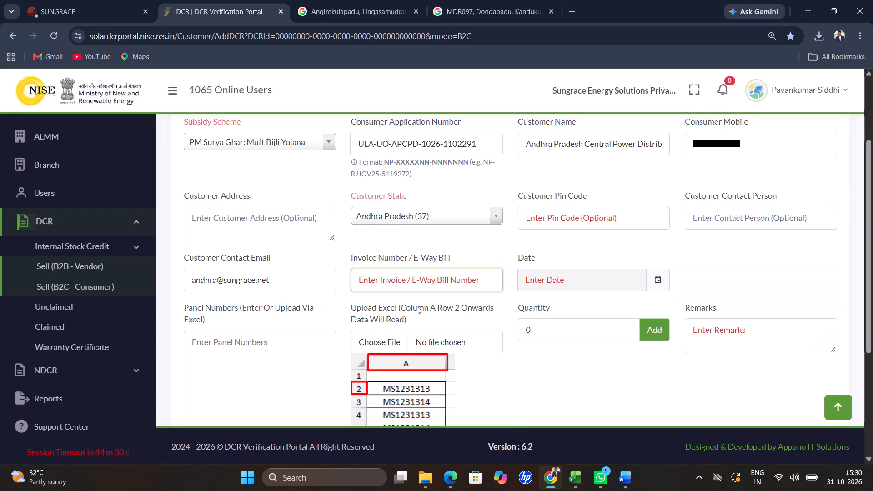
{"action": "key", "text": "ctrl+v"}
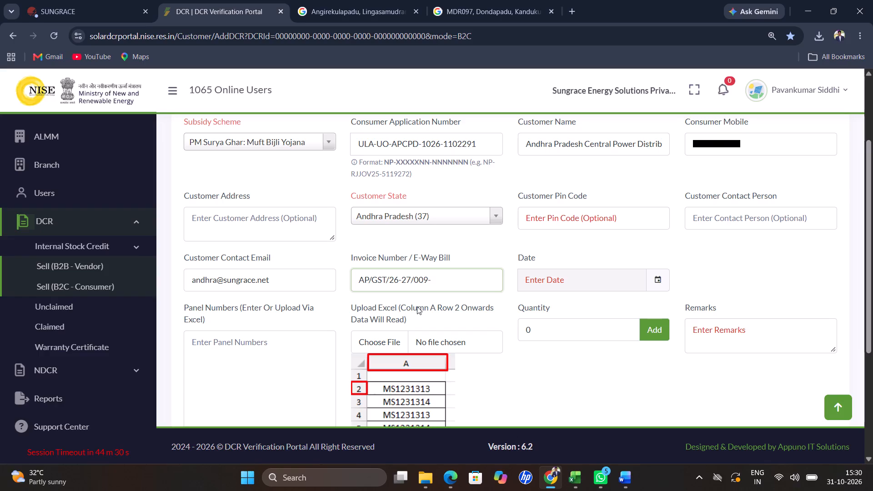
{"action": "type", "text": "289"}
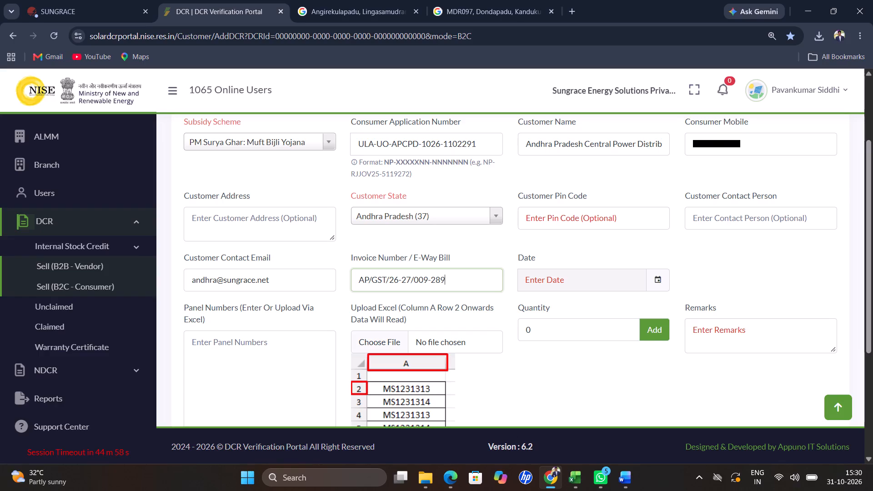
{"action": "left_click", "coordinate": [583, 277]}
{"action": "left_click", "coordinate": [524, 306]}
{"action": "left_click", "coordinate": [591, 408]}
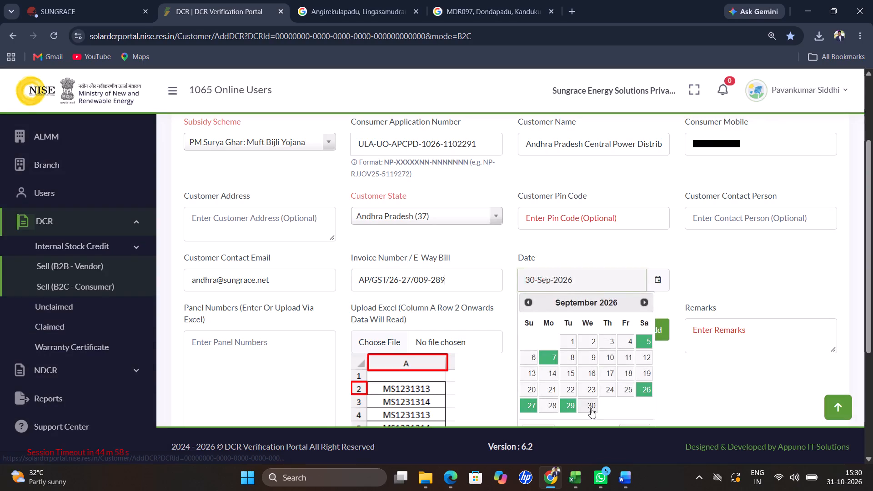
Copy the panel serial numbers from the Sungrace work order's quick copy details into the B2C form's Panel Numbers.
{"action": "left_click", "coordinate": [267, 390]}
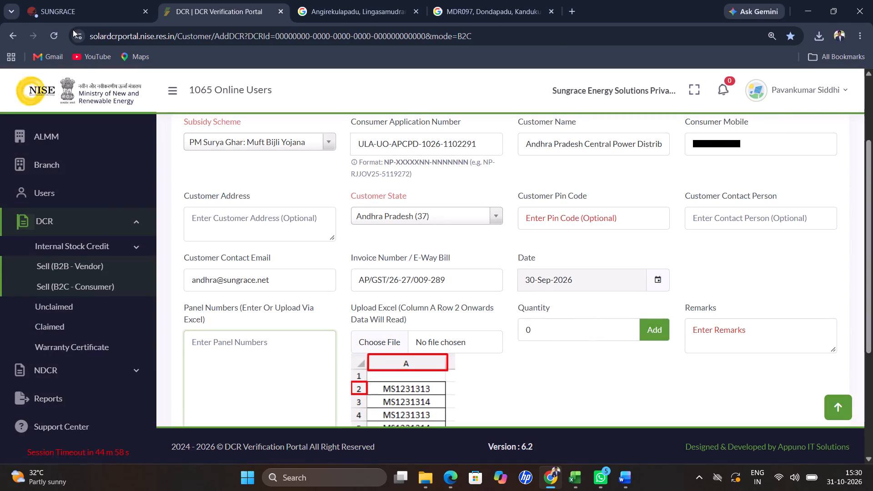
{"action": "left_click", "coordinate": [74, 2]}
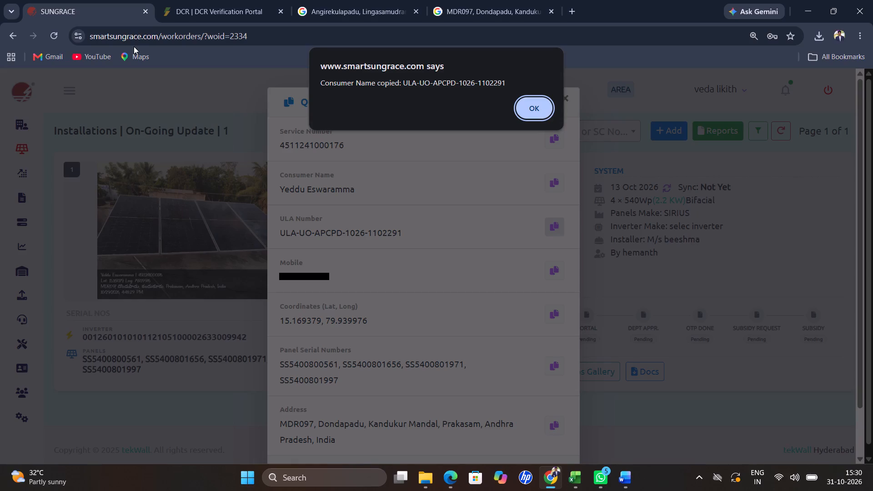
{"action": "left_click", "coordinate": [533, 115]}
{"action": "left_click", "coordinate": [549, 371]}
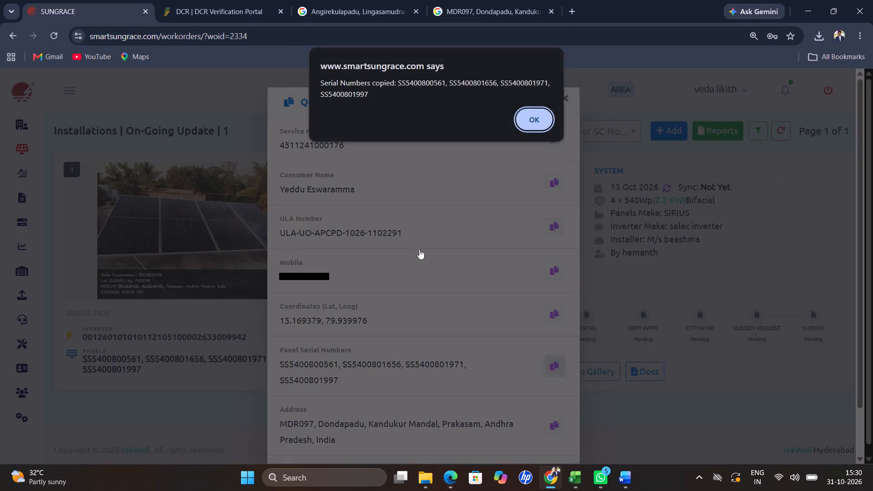
{"action": "left_click", "coordinate": [200, 0]}
{"action": "key", "text": "ctrl+v"}
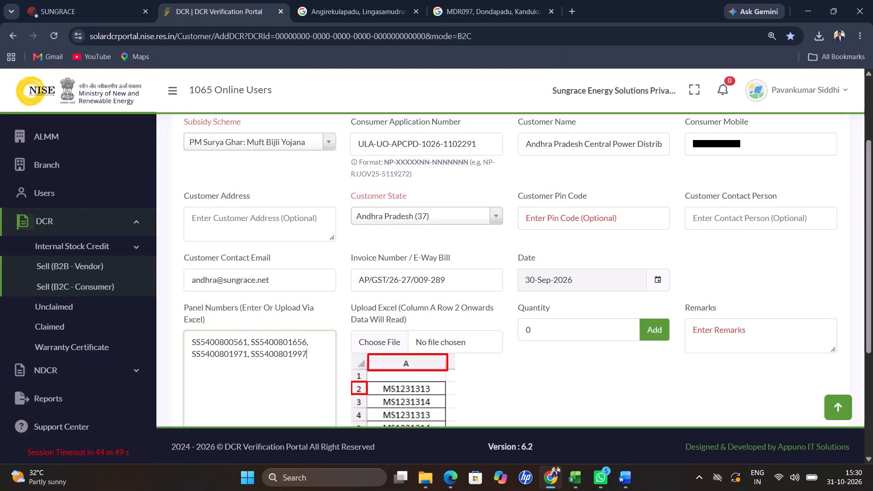
Replace the commas and spaces between the four panel serial numbers with line breaks so each number has its own line.
{"action": "key", "text": "Left"}
{"action": "key", "text": "Left"}
{"action": "key", "text": "Left"}
{"action": "key", "text": "Left"}
{"action": "key", "text": "Left"}
{"action": "key", "text": "Left"}
{"action": "key", "text": "Left"}
{"action": "key", "text": "Left"}
{"action": "key", "text": "Left"}
{"action": "key", "text": "Left"}
{"action": "key", "text": "Left"}
{"action": "key", "text": "Left"}
{"action": "key", "text": "BackSpace"}
{"action": "key", "text": "BackSpace"}
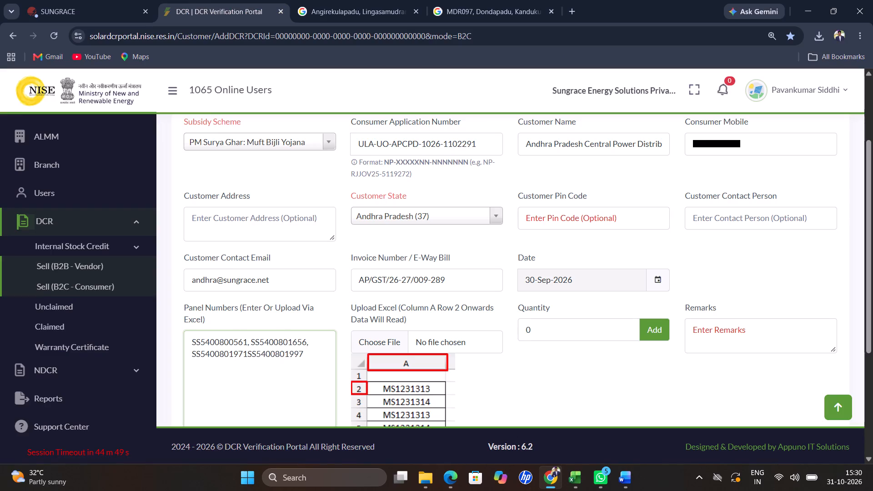
{"action": "key", "text": "Return"}
{"action": "key", "text": "Up"}
{"action": "key", "text": "Up"}
{"action": "key", "text": "Up"}
{"action": "key", "text": "Up"}
{"action": "key", "text": "Right"}
{"action": "key", "text": "Right"}
{"action": "key", "text": "Right"}
{"action": "key", "text": "Right"}
{"action": "key", "text": "Right"}
{"action": "key", "text": "Right"}
{"action": "key", "text": "Right"}
{"action": "key", "text": "Right"}
{"action": "key", "text": "Right"}
{"action": "key", "text": "Right"}
{"action": "key", "text": "Right"}
{"action": "key", "text": "Right"}
{"action": "key", "text": "Right"}
{"action": "key", "text": "Right"}
{"action": "key", "text": "Right"}
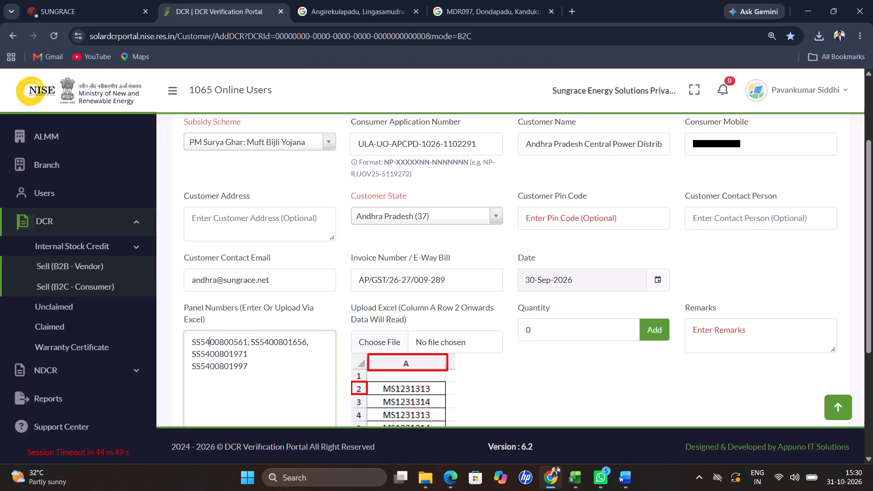
{"action": "key", "text": "Left"}
{"action": "key", "text": "BackSpace"}
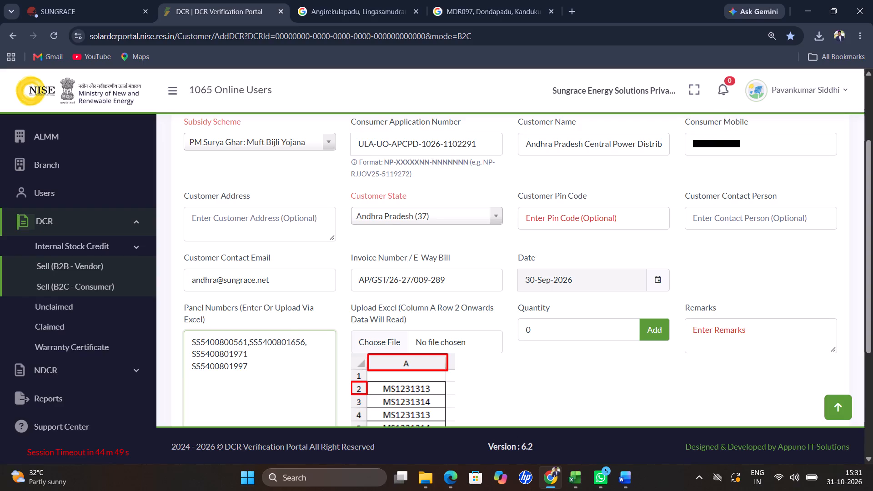
{"action": "key", "text": "BackSpace"}
{"action": "key", "text": "Return"}
{"action": "key", "text": "Right"}
{"action": "key", "text": "Right"}
{"action": "key", "text": "Right"}
{"action": "key", "text": "Right"}
{"action": "key", "text": "Right"}
{"action": "key", "text": "Right"}
{"action": "key", "text": "Right"}
{"action": "key", "text": "Right"}
{"action": "key", "text": "Right"}
{"action": "key", "text": "Right"}
{"action": "key", "text": "Right"}
{"action": "key", "text": "Right"}
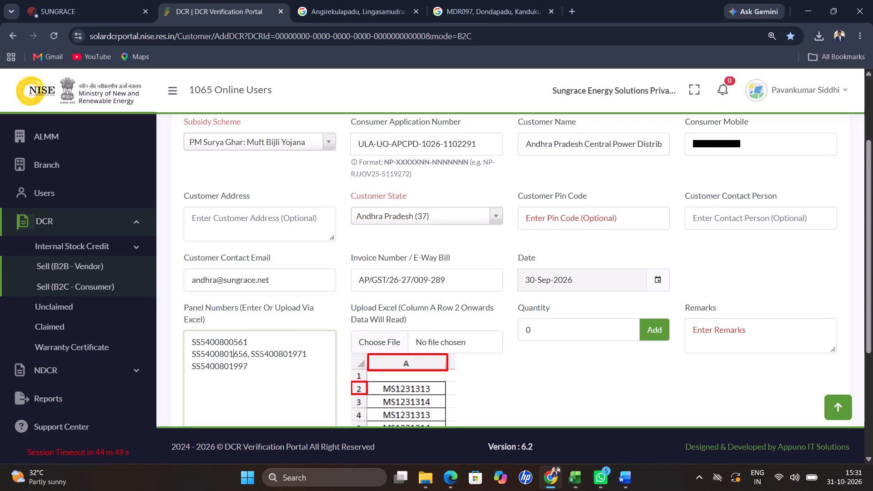
{"action": "key", "text": "Right"}
{"action": "key", "text": "Right"}
{"action": "key", "text": "BackSpace"}
{"action": "key", "text": "BackSpace"}
{"action": "key", "text": "Return"}
Set the quantity to 4 and add the panels to the entry.
{"action": "double_click", "coordinate": [557, 326]}
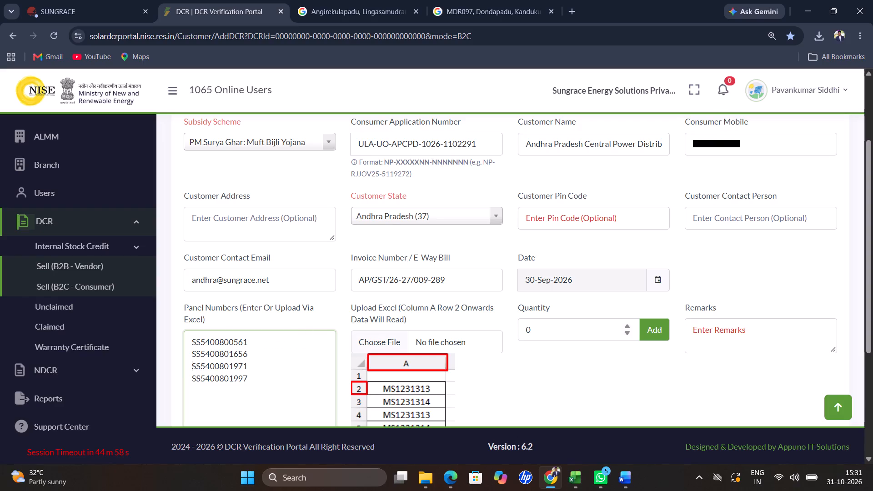
{"action": "scroll", "coordinate": [557, 327], "scroll_direction": "up", "scroll_amount": 4}
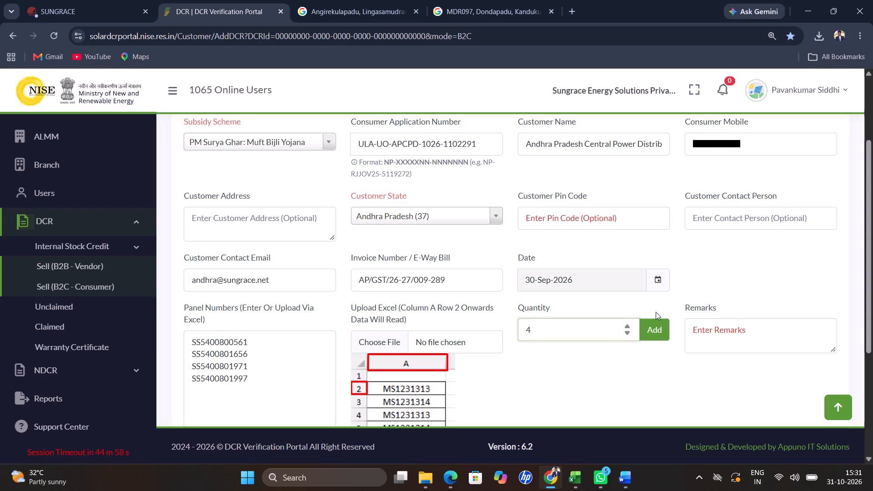
{"action": "left_click", "coordinate": [664, 328]}
Copy the installation address from the Sungrace work order's quick copy details into the form's Remarks.
{"action": "left_click", "coordinate": [769, 333]}
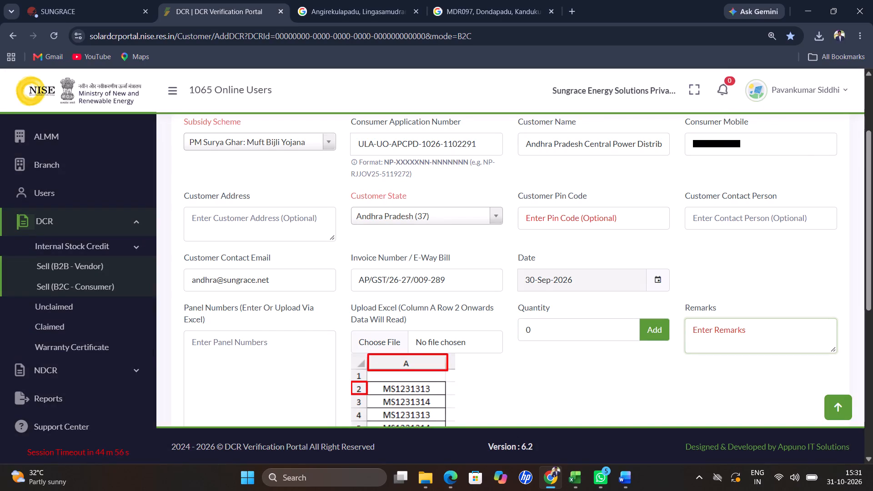
{"action": "left_click", "coordinate": [75, 0]}
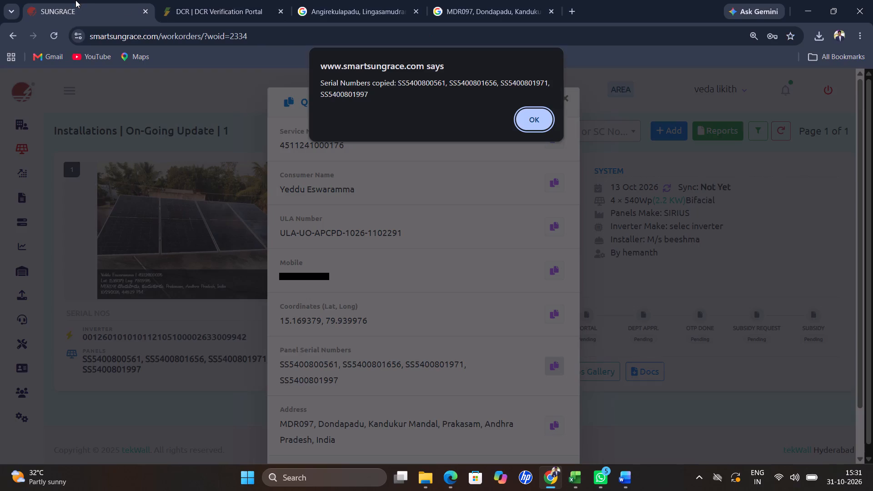
{"action": "left_click", "coordinate": [525, 122]}
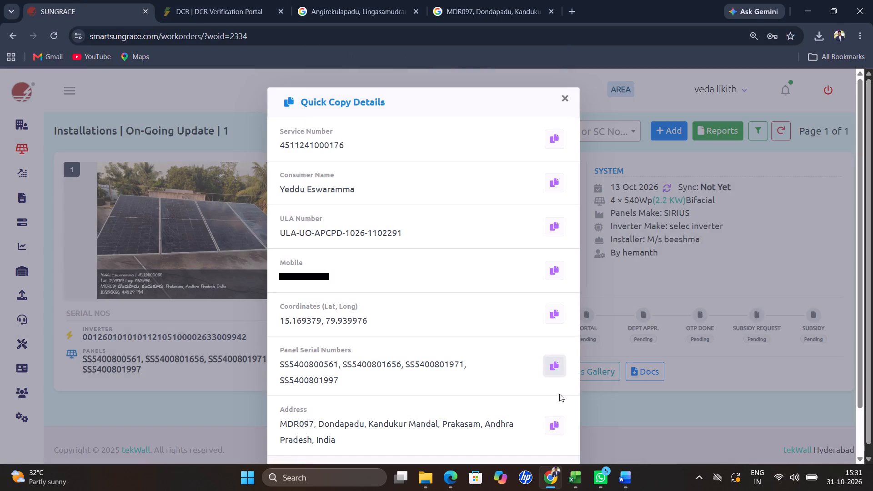
{"action": "left_click", "coordinate": [555, 427]}
{"action": "left_click", "coordinate": [231, 3]}
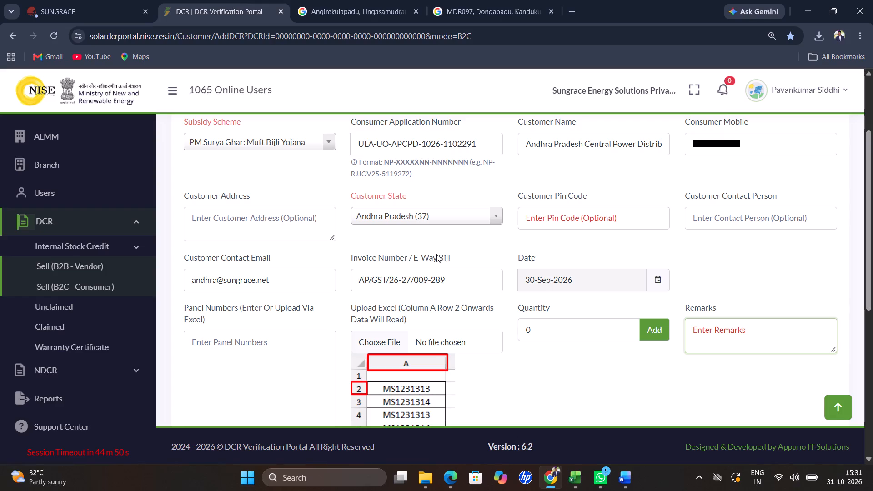
{"action": "key", "text": "ctrl+v"}
Copy the postal code from the open Google search result for the address into the form's Customer Pin Code.
{"action": "double_click", "coordinate": [532, 220]}
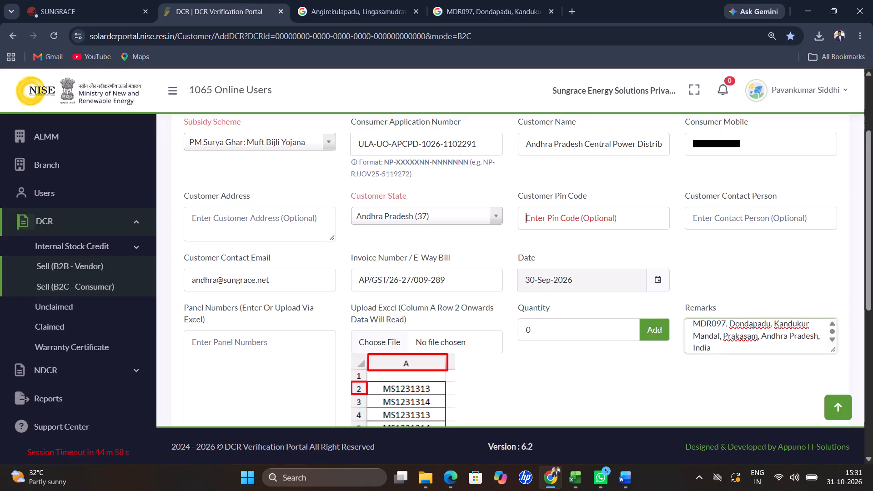
{"action": "left_click", "coordinate": [99, 14]}
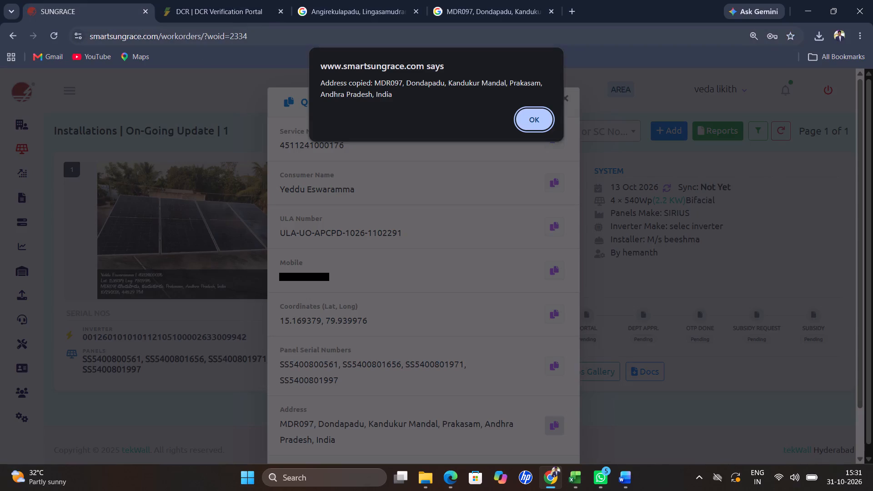
{"action": "left_click", "coordinate": [468, 6]}
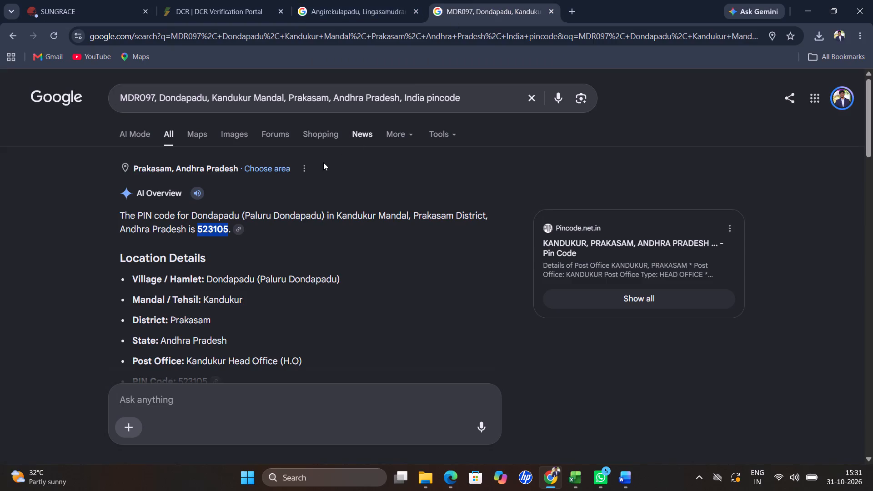
{"action": "key", "text": "ctrl+c"}
{"action": "left_click", "coordinate": [104, 0]}
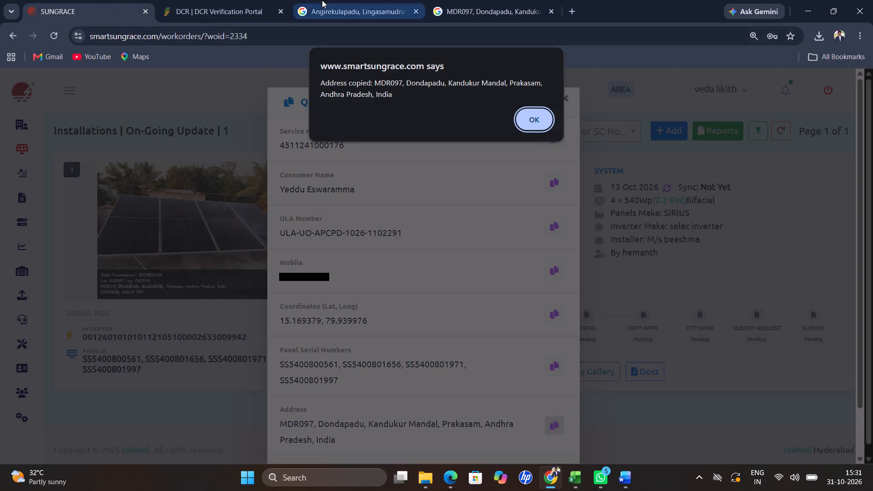
{"action": "left_click", "coordinate": [246, 0]}
{"action": "key", "text": "ctrl+b"}
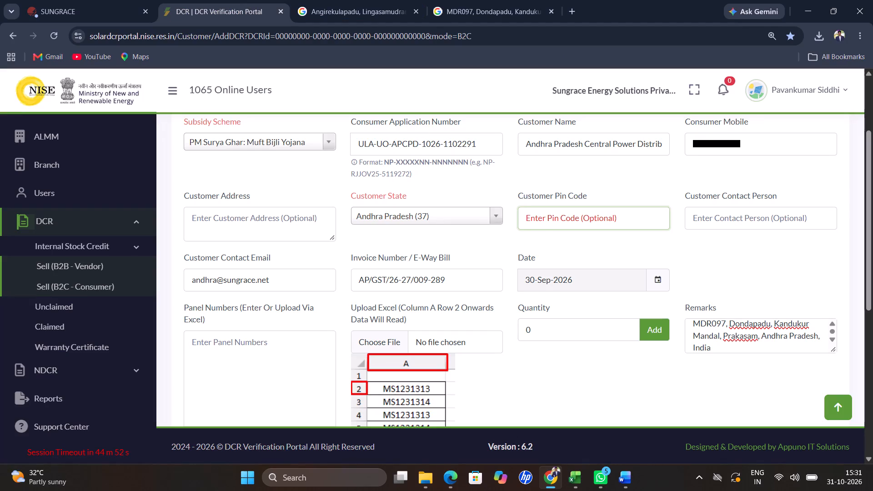
{"action": "key", "text": "ctrl+v"}
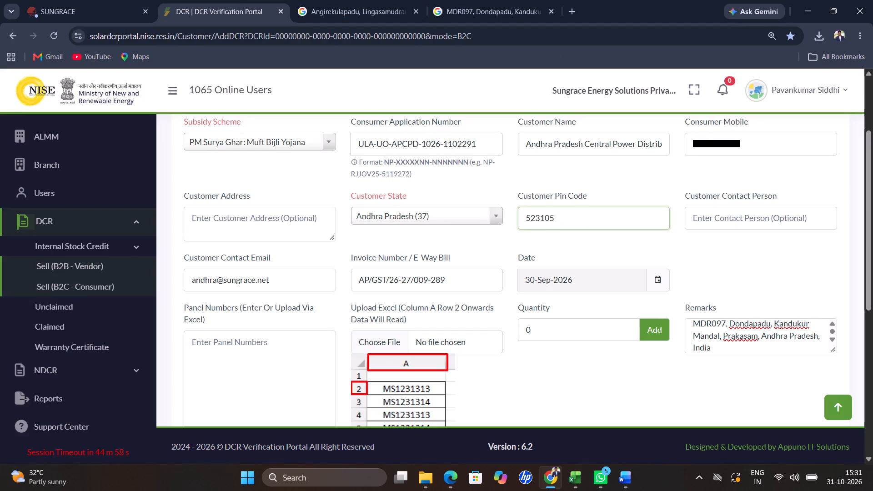
Submit the completed B2C DCR entry and accept its confirmation.
{"action": "scroll", "coordinate": [586, 226], "scroll_direction": "down", "scroll_amount": 5}
{"action": "left_click", "coordinate": [771, 212]}
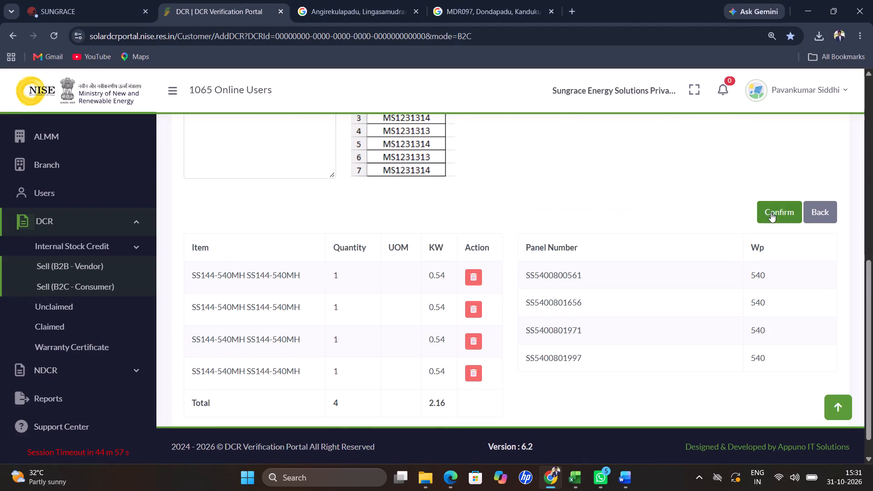
{"action": "left_click", "coordinate": [548, 338]}
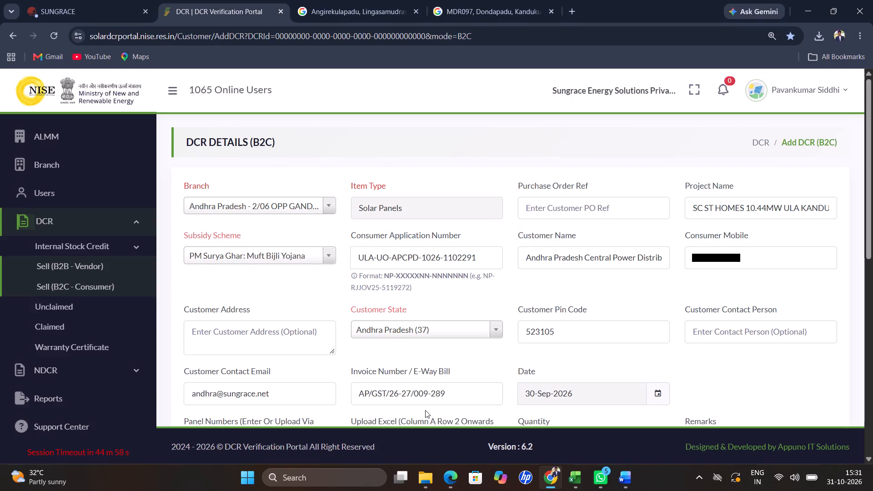
Create a new folder named 289_ inside the DCR009 folder in File Explorer.
{"action": "left_click", "coordinate": [421, 443]}
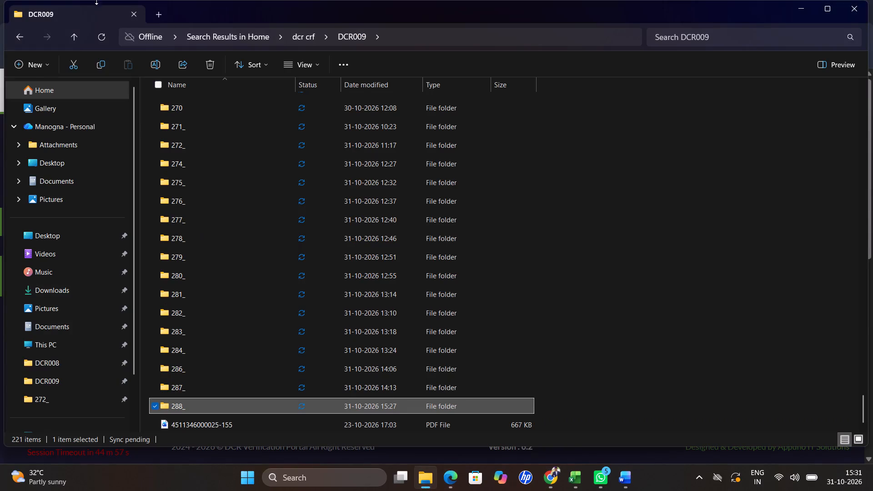
{"action": "left_click", "coordinate": [16, 63]}
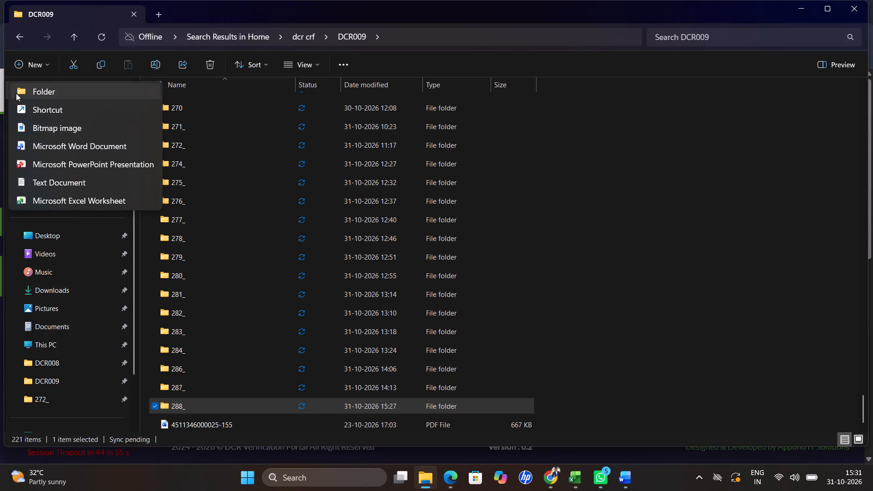
{"action": "left_click", "coordinate": [14, 91]}
{"action": "type", "text": "289"}
{"action": "key", "text": "shift+underscore"}
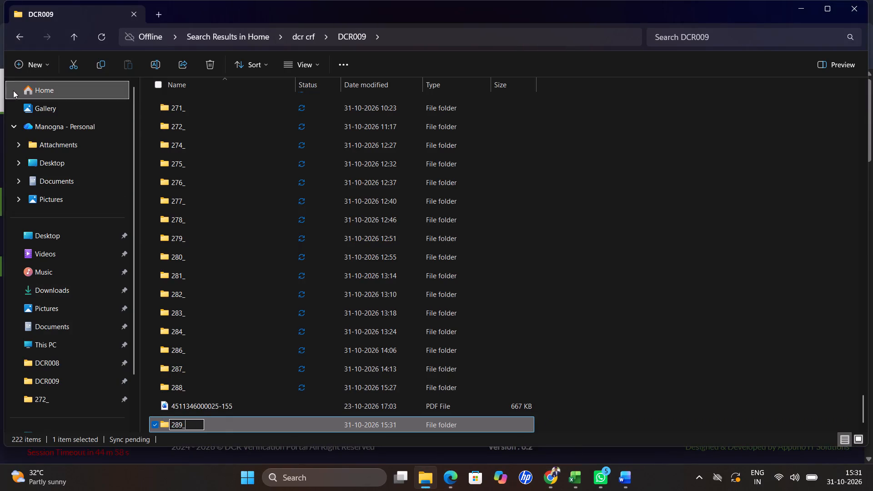
{"action": "key", "text": "Return"}
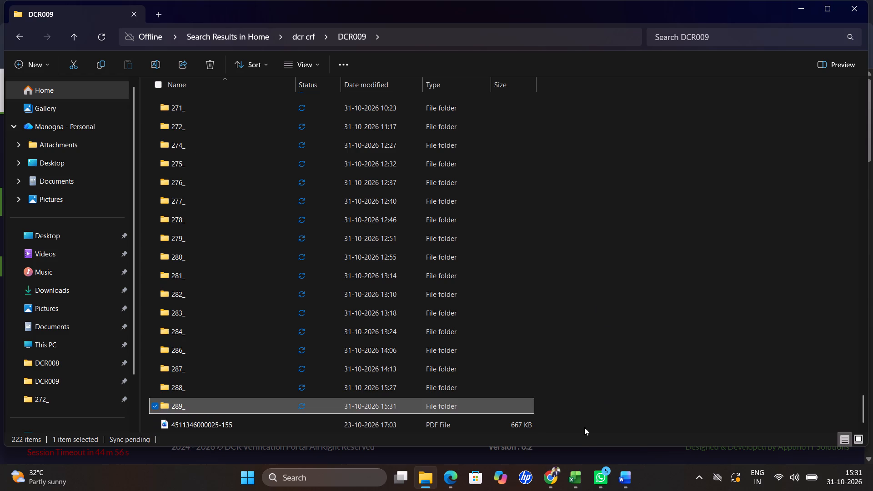
Copy the service number from the Sungrace work order's quick copy details and return to the portal's B2C sales list.
{"action": "left_click", "coordinate": [547, 426]}
{"action": "left_click", "coordinate": [85, 8]}
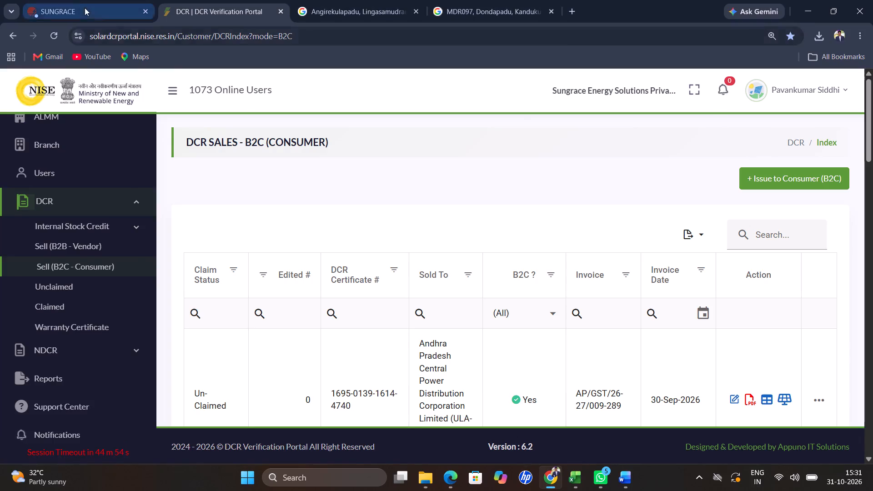
{"action": "left_click", "coordinate": [527, 124]}
{"action": "left_click", "coordinate": [555, 141]}
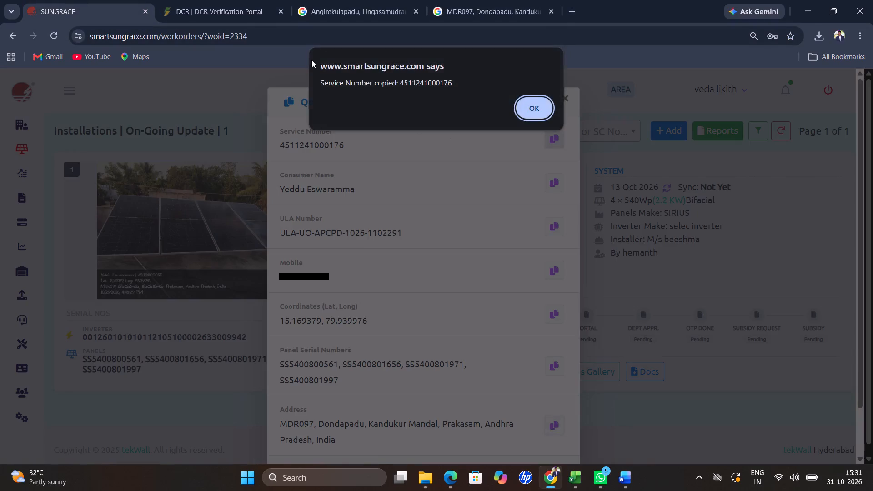
{"action": "left_click", "coordinate": [241, 0]}
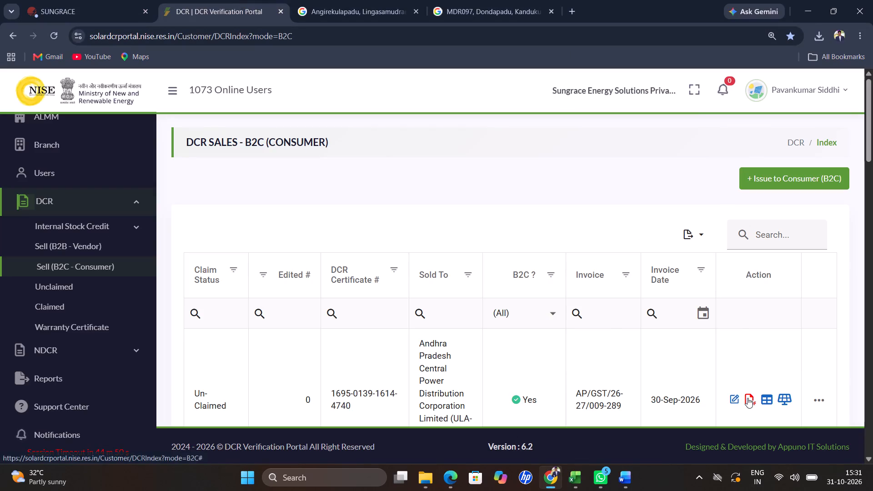
Open the invoice 009-289 certificate and save its PDF in the DCR009 folder's 289_ subfolder, named with the copied service number plus -289.
{"action": "left_click", "coordinate": [748, 398]}
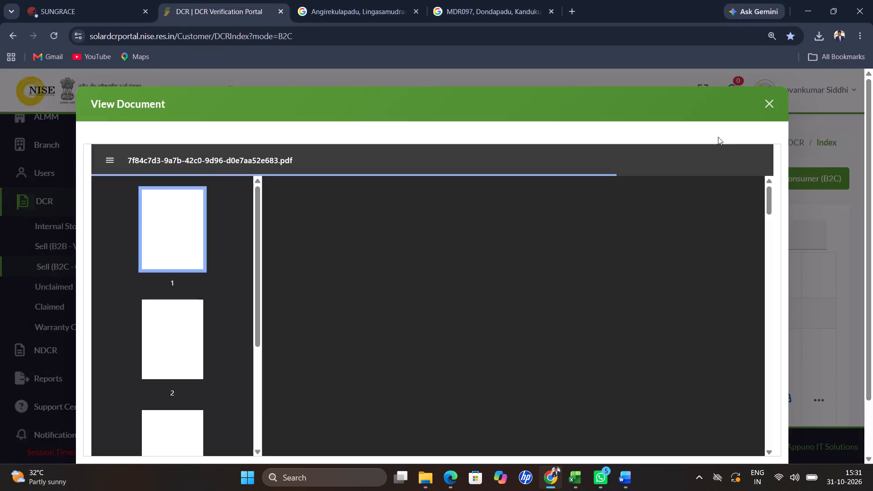
{"action": "left_click", "coordinate": [721, 159]}
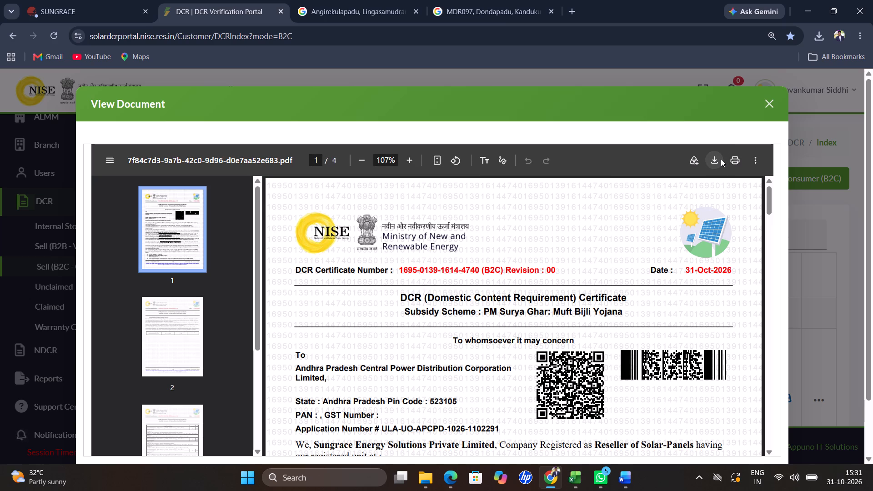
{"action": "key", "text": "ctrl+v"}
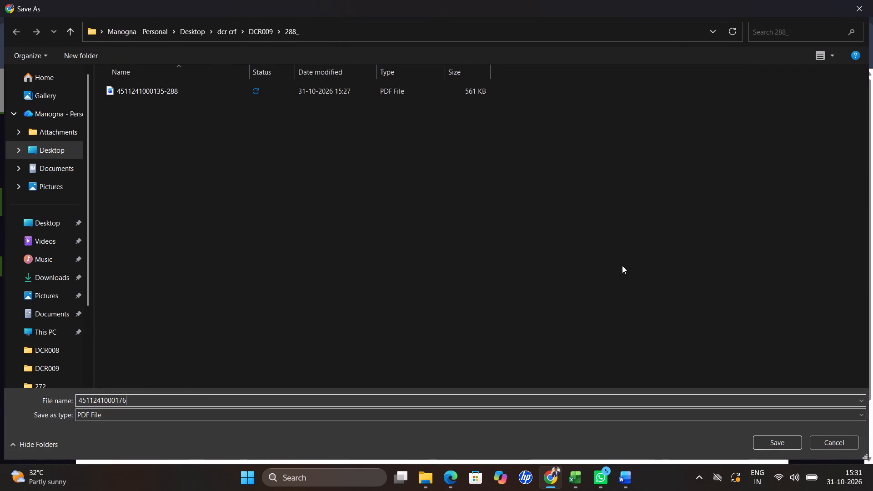
{"action": "key", "text": "minus"}
{"action": "type", "text": "289"}
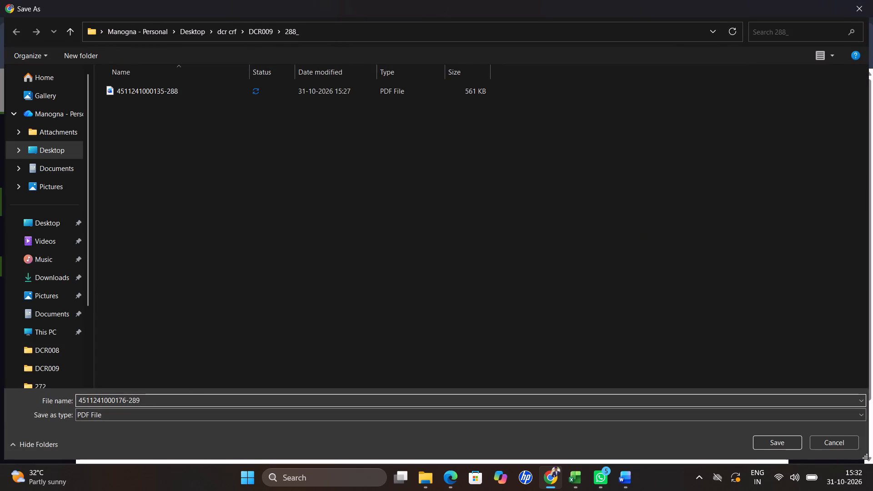
{"action": "left_click", "coordinate": [260, 28]}
{"action": "scroll", "coordinate": [217, 243], "scroll_direction": "down", "scroll_amount": 2}
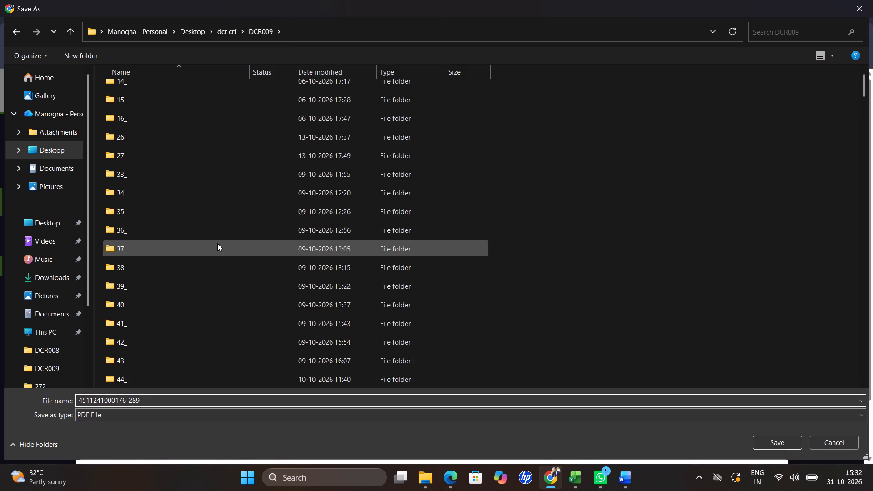
{"action": "scroll", "coordinate": [217, 243], "scroll_direction": "down", "scroll_amount": 12}
{"action": "scroll", "coordinate": [215, 253], "scroll_direction": "down", "scroll_amount": 13}
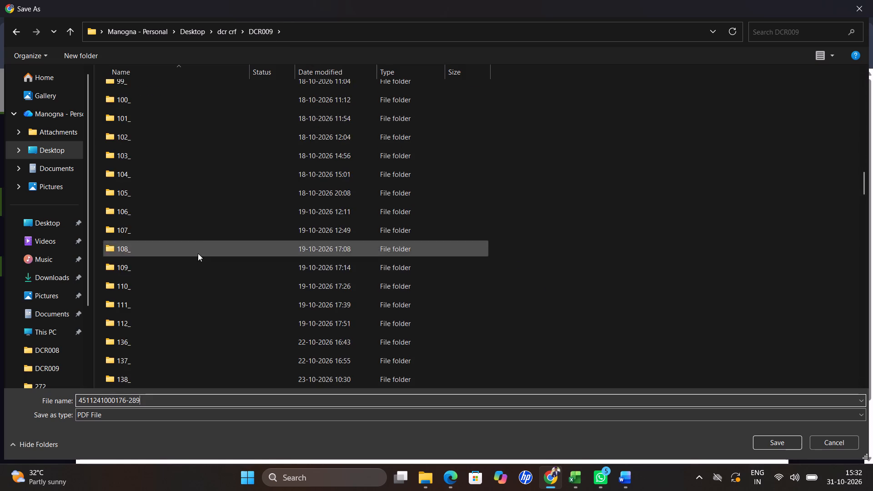
{"action": "scroll", "coordinate": [198, 253], "scroll_direction": "down", "scroll_amount": 18}
{"action": "scroll", "coordinate": [213, 248], "scroll_direction": "down", "scroll_amount": 14}
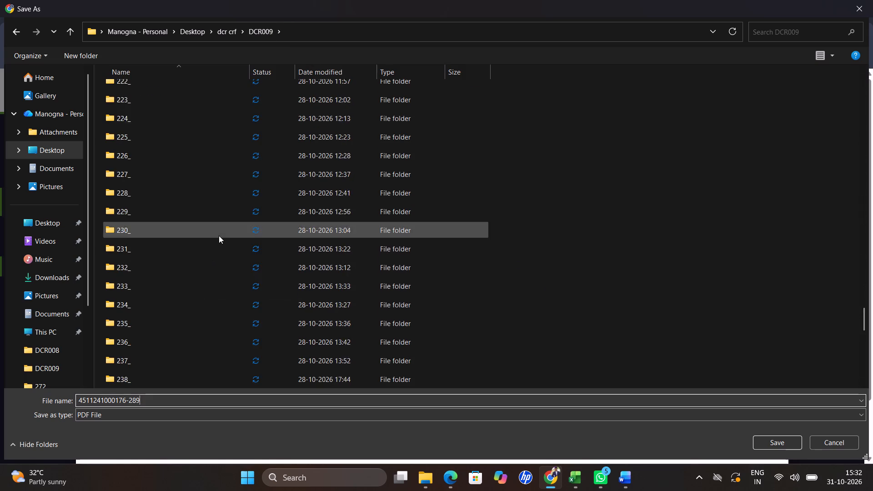
{"action": "scroll", "coordinate": [219, 235], "scroll_direction": "down", "scroll_amount": 15}
{"action": "double_click", "coordinate": [168, 361]}
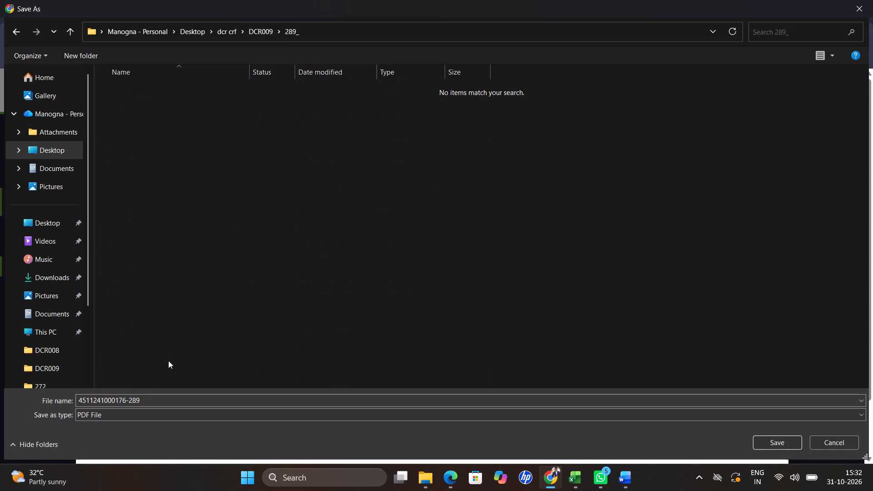
{"action": "left_click", "coordinate": [764, 442]}
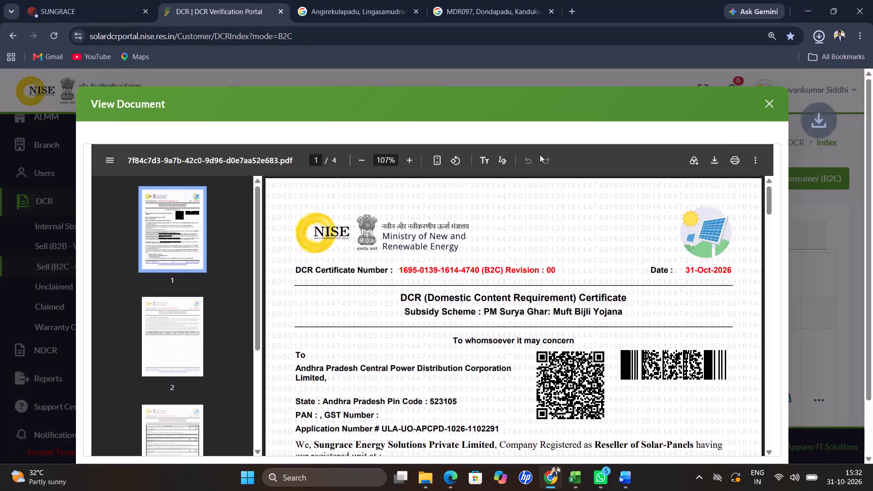
Return to the Sungrace work order, close its quick copy details, and open the Project Stage update form.
{"action": "left_click", "coordinate": [43, 0]}
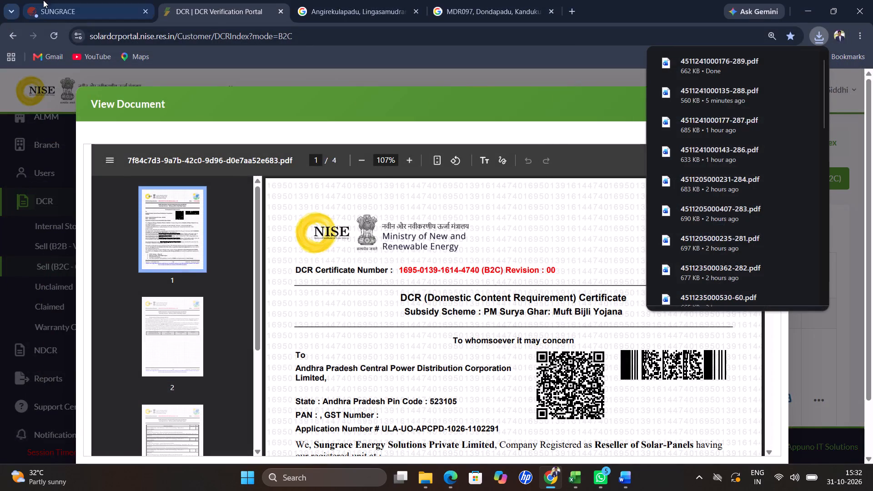
{"action": "left_click", "coordinate": [538, 107]}
{"action": "left_click", "coordinate": [567, 96]}
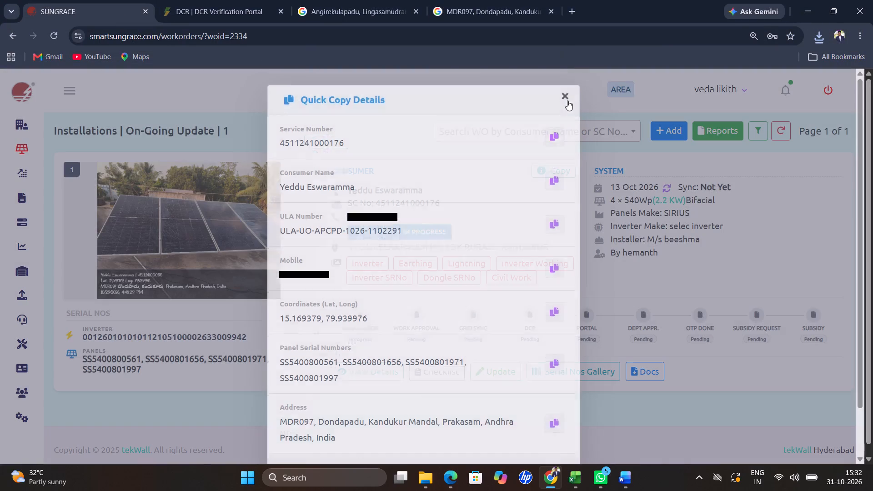
{"action": "left_click", "coordinate": [507, 366]}
{"action": "left_click", "coordinate": [366, 323]}
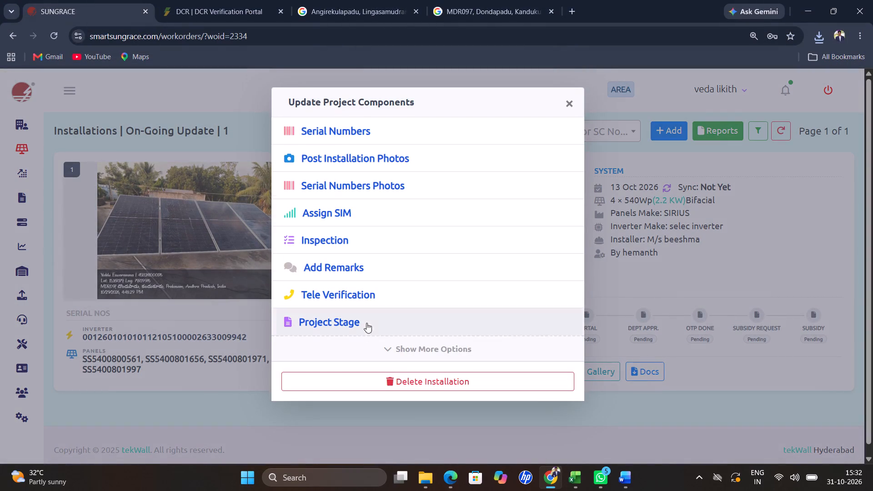
Choose the saved certificate ending in -289 from the DCR009 folder's 289_ subfolder for the Dcr upload.
{"action": "scroll", "coordinate": [366, 175], "scroll_direction": "down", "scroll_amount": 5}
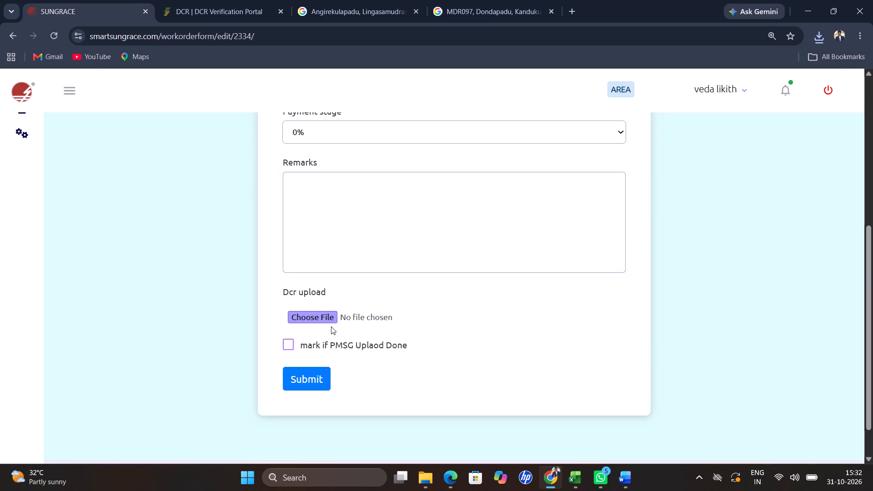
{"action": "left_click", "coordinate": [328, 313]}
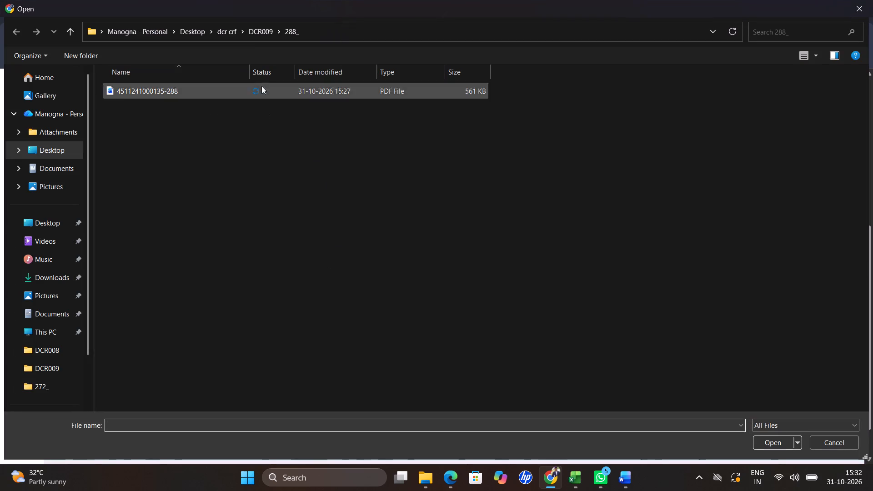
{"action": "left_click", "coordinate": [262, 29]}
{"action": "scroll", "coordinate": [211, 230], "scroll_direction": "down", "scroll_amount": 5}
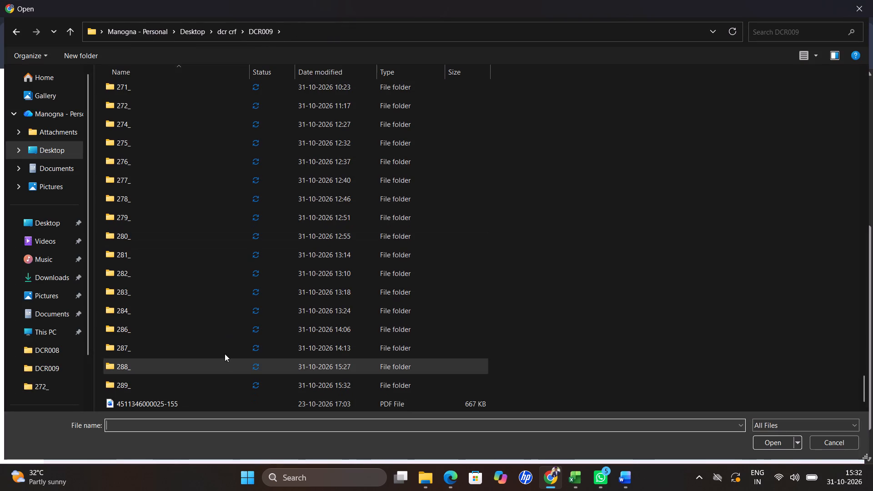
{"action": "double_click", "coordinate": [214, 380]}
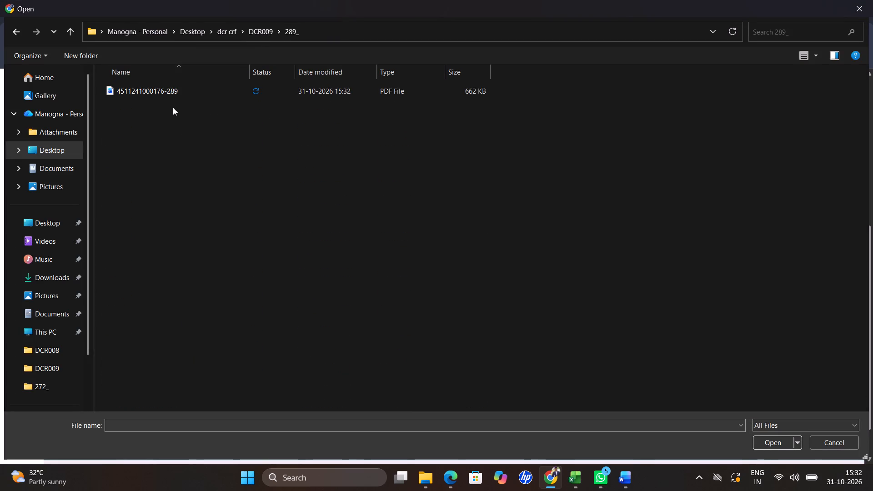
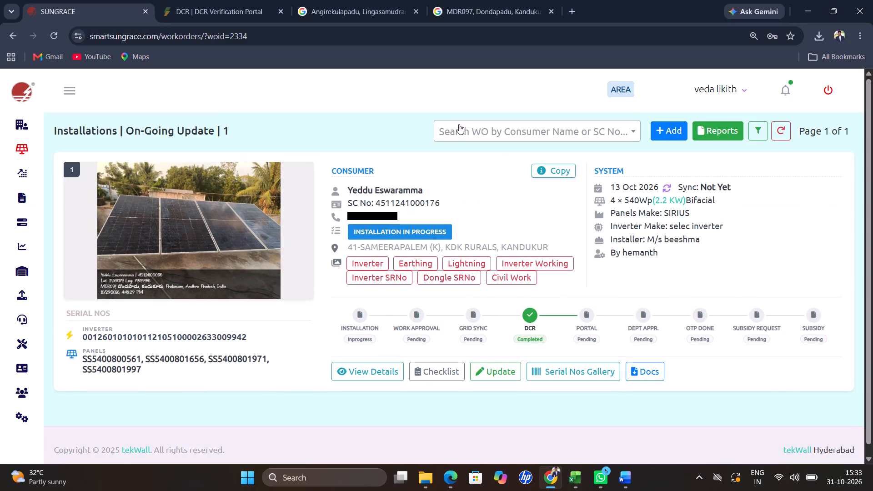
Open the Sungrace work order matching the copied service number and copy its ULA number from the quick copy details.
{"action": "left_click", "coordinate": [459, 125]}
{"action": "key", "text": "ctrl+v"}
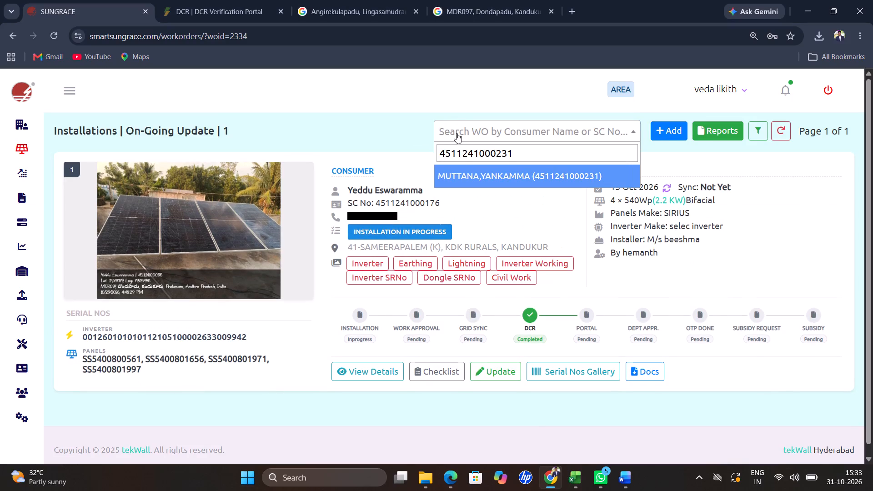
{"action": "key", "text": "Return"}
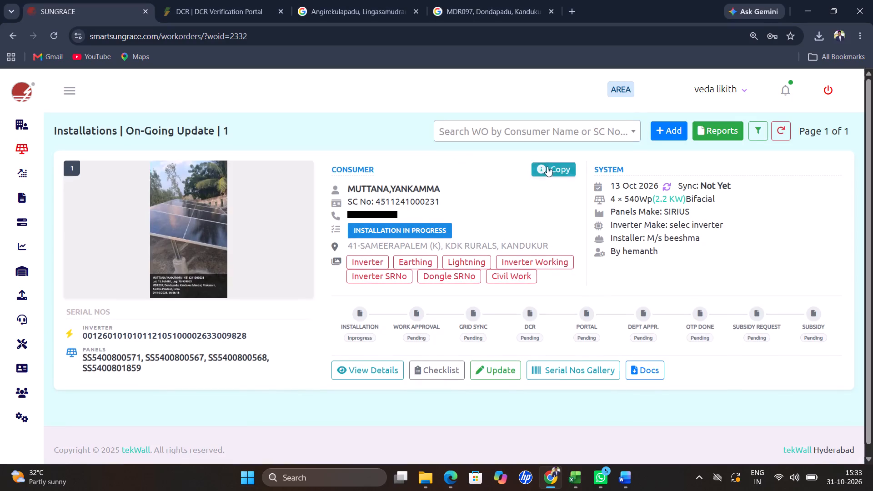
{"action": "left_click", "coordinate": [547, 168]}
{"action": "left_click", "coordinate": [548, 224]}
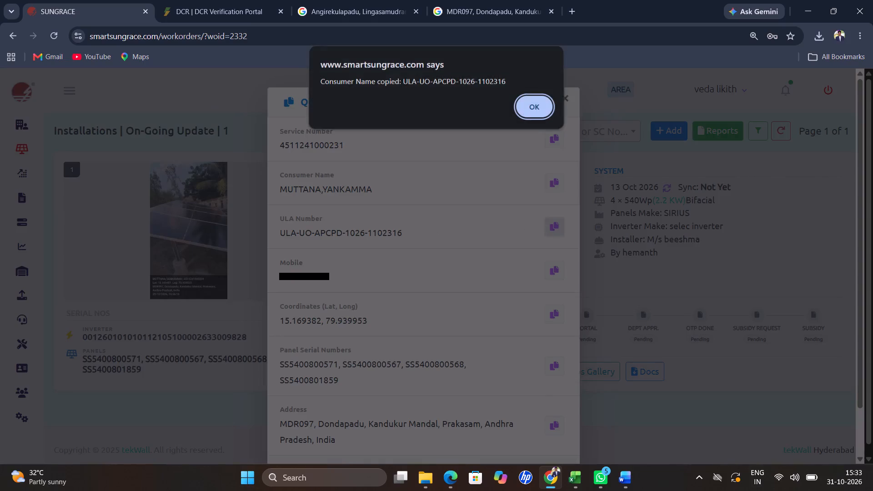
In the DCR portal, close the certificate view, start a new Issue to Consumer (B2C) entry, and enter the copied ULA number as Consumer Application Number.
{"action": "left_click", "coordinate": [224, 0]}
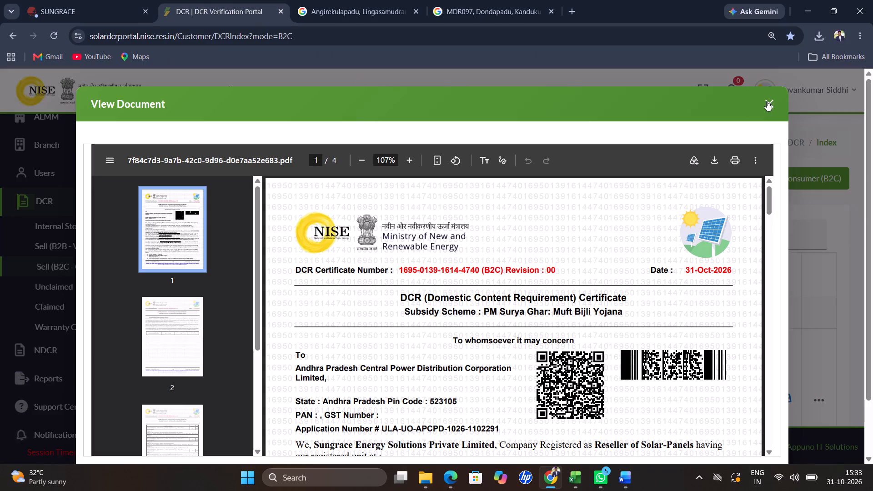
{"action": "left_click", "coordinate": [767, 101]}
{"action": "left_click", "coordinate": [759, 170]}
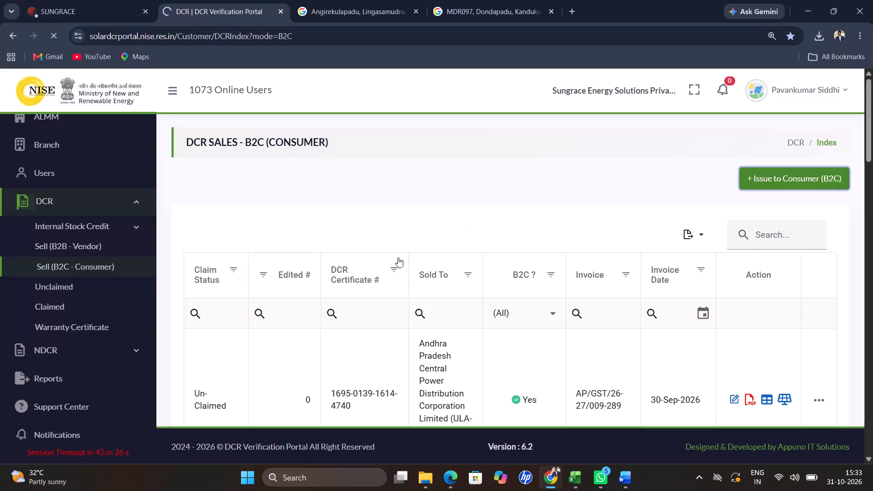
{"action": "left_click", "coordinate": [384, 259]}
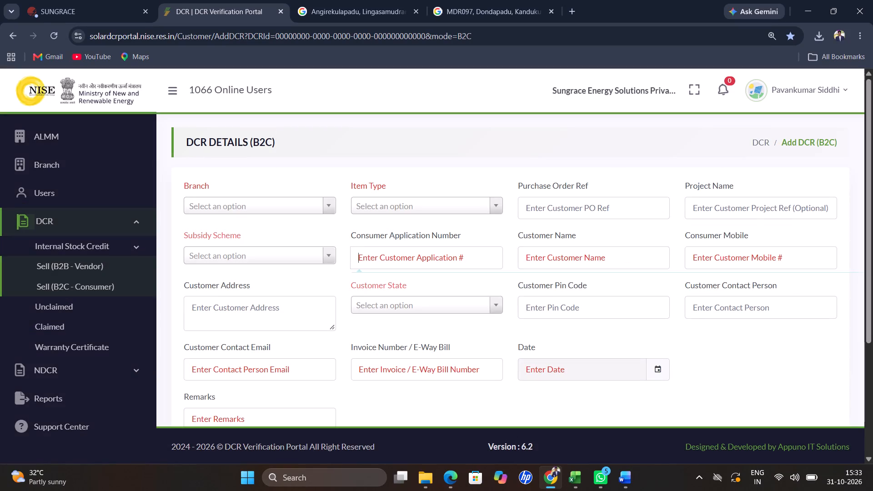
{"action": "key", "text": "ctrl+v"}
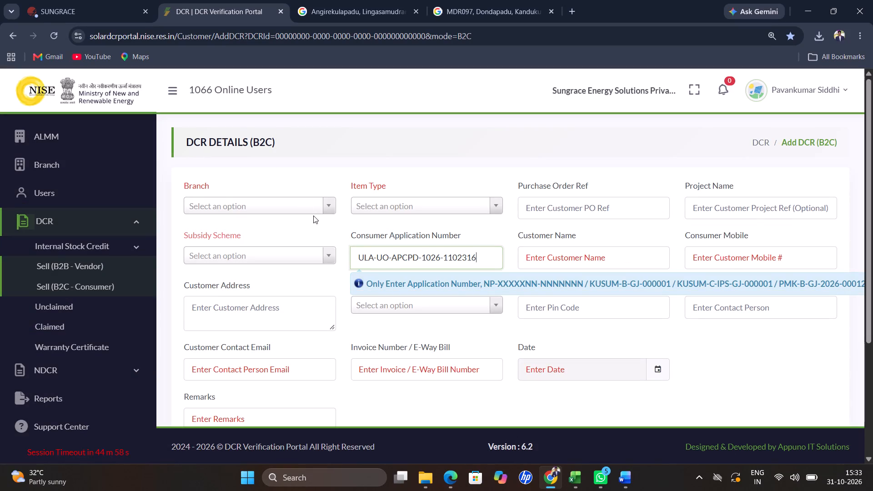
Set the Andhra Pradesh branch, the subsidy scheme PM Surya Ghar: Muft Bijli Yojana, and the item type Solar Panels.
{"action": "left_click", "coordinate": [302, 204]}
{"action": "left_click", "coordinate": [266, 259]}
{"action": "left_click", "coordinate": [270, 253]}
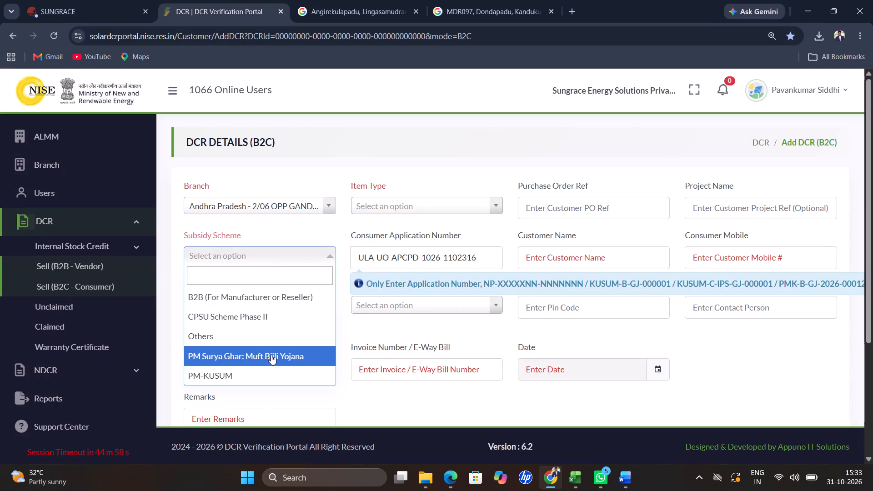
{"action": "left_click", "coordinate": [271, 355]}
{"action": "left_click", "coordinate": [395, 204]}
{"action": "left_click", "coordinate": [385, 250]}
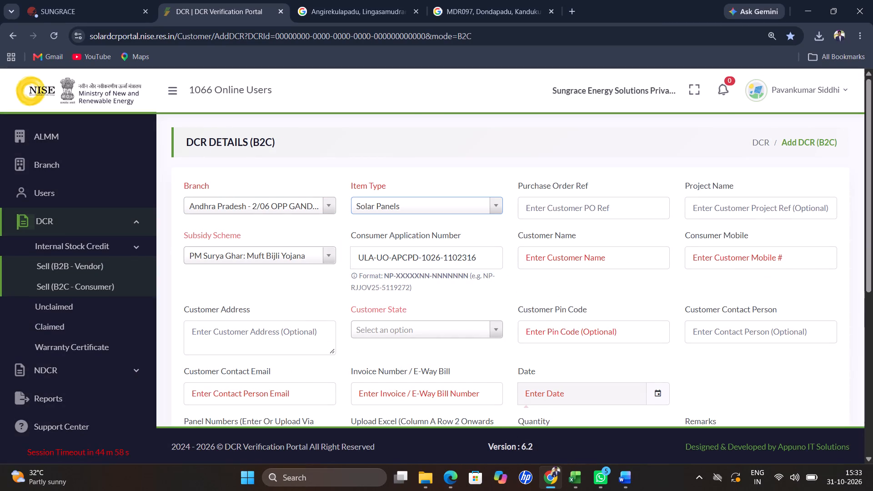
{"action": "left_click", "coordinate": [534, 257]}
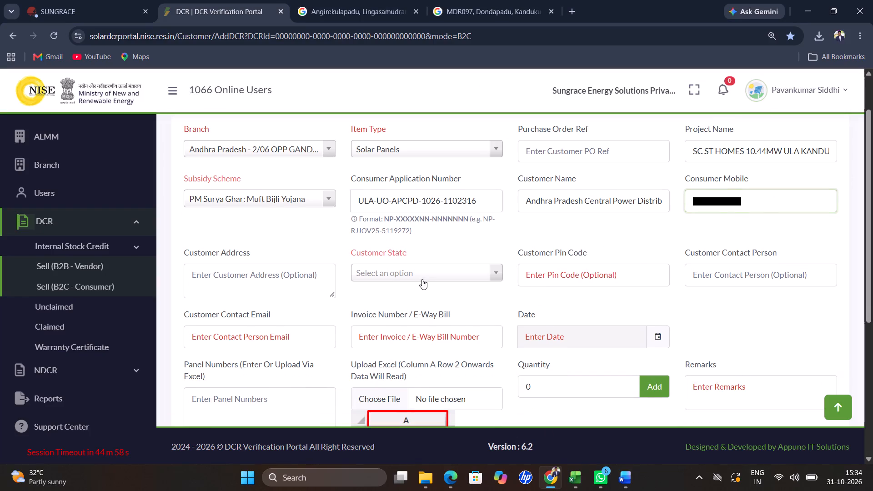
{"action": "left_click", "coordinate": [422, 279]}
{"action": "left_click", "coordinate": [404, 354]}
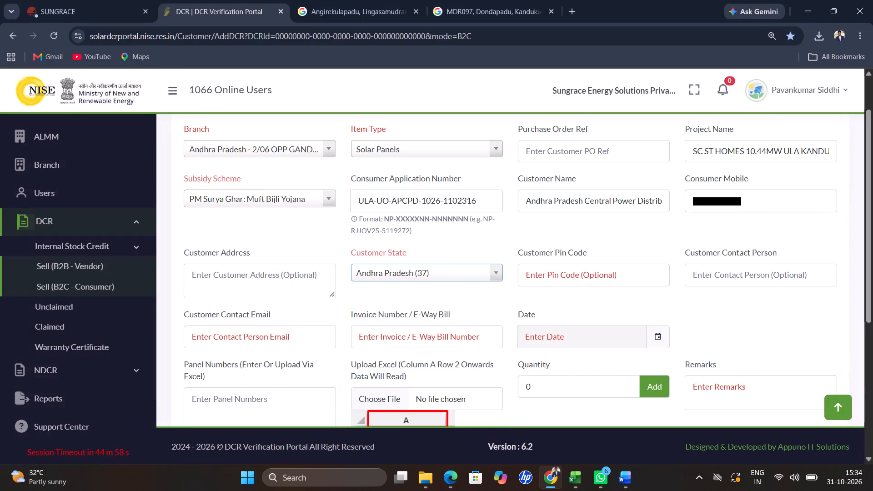
Fill Customer Contact Email with the company email address taken from the Word notes document.
{"action": "left_click", "coordinate": [311, 336]}
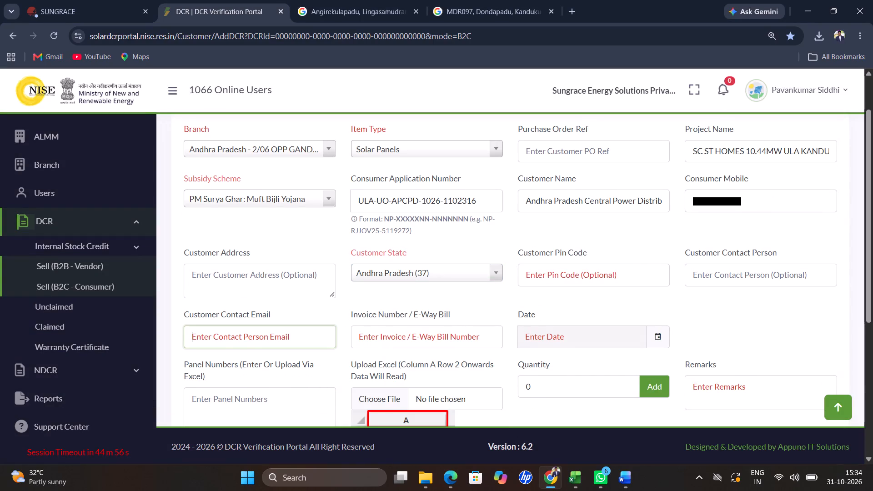
{"action": "left_click", "coordinate": [628, 430]}
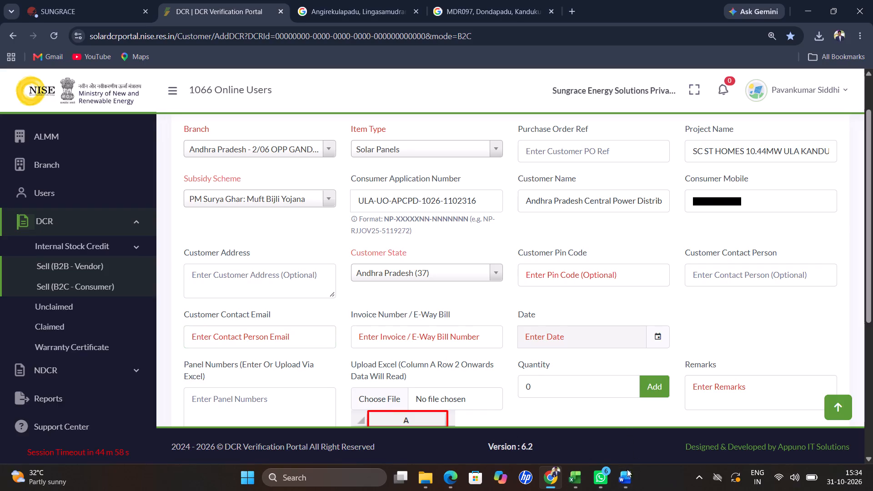
{"action": "left_click", "coordinate": [626, 437]}
{"action": "left_click_drag", "start_coordinate": [369, 265], "coordinate": [294, 253]}
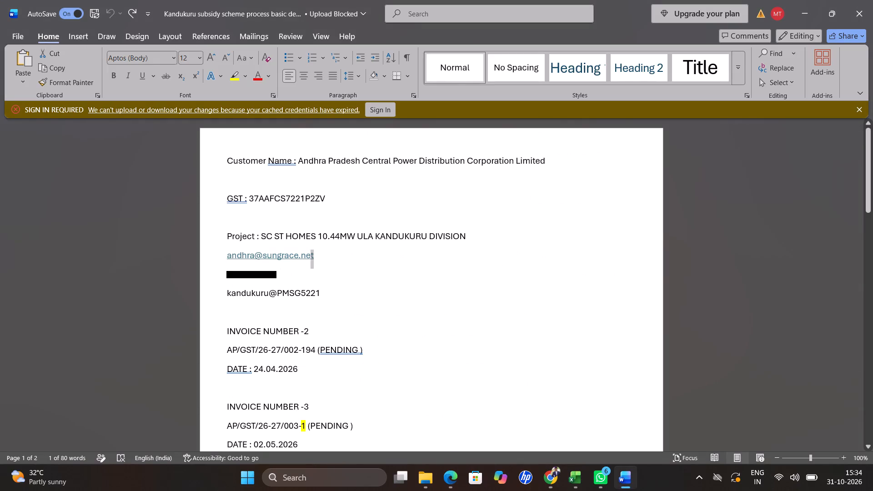
Copy the company email address from the Word notes document into the Customer Contact Email field of the DCR form.
{"action": "left_click_drag", "start_coordinate": [294, 253], "coordinate": [210, 250]}
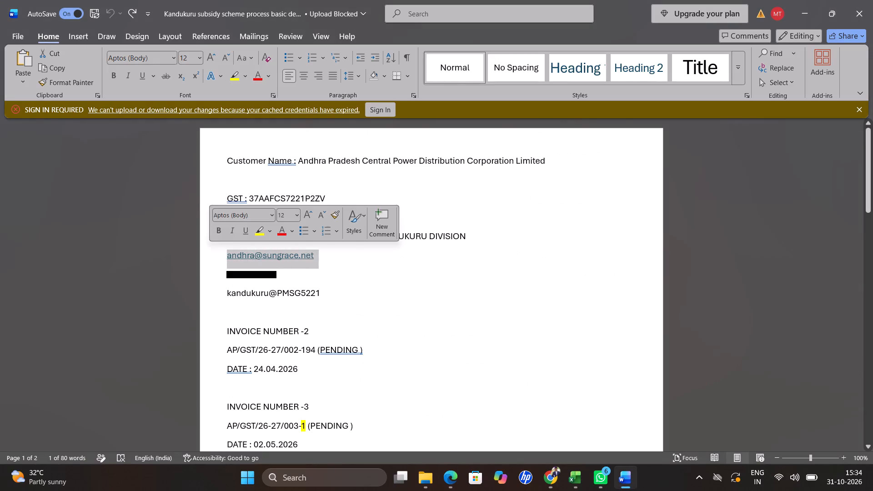
{"action": "key", "text": "ctrl+c"}
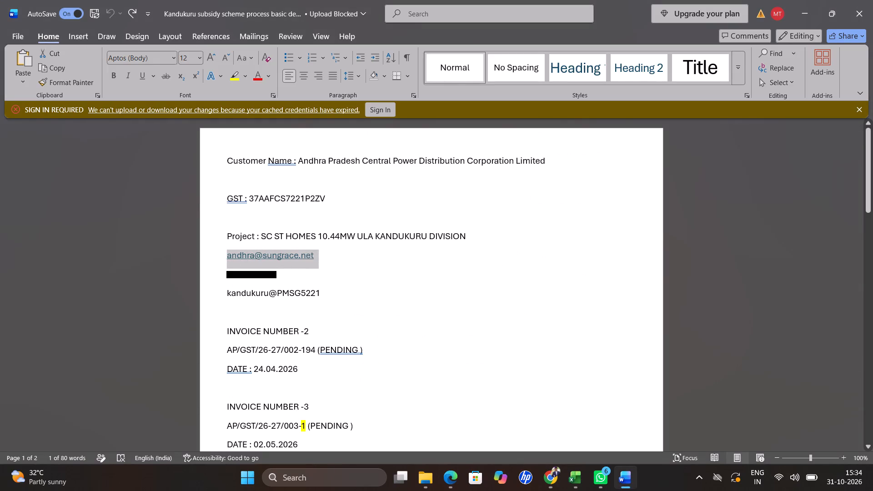
{"action": "left_click", "coordinate": [556, 432]}
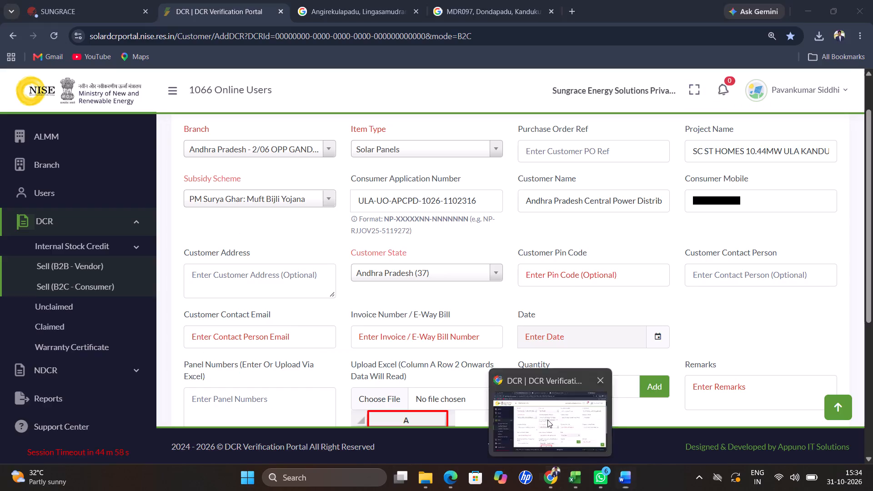
{"action": "key", "text": "ctrl+v"}
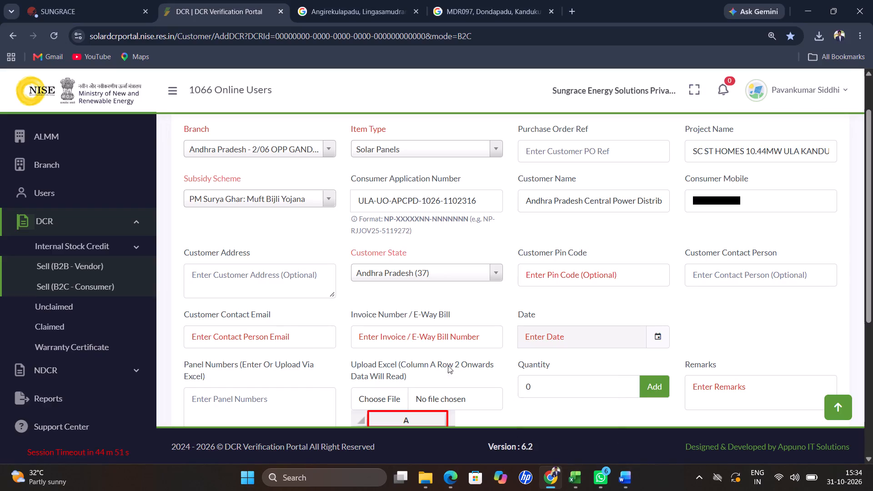
{"action": "left_click", "coordinate": [321, 338]}
{"action": "key", "text": "ctrl+v"}
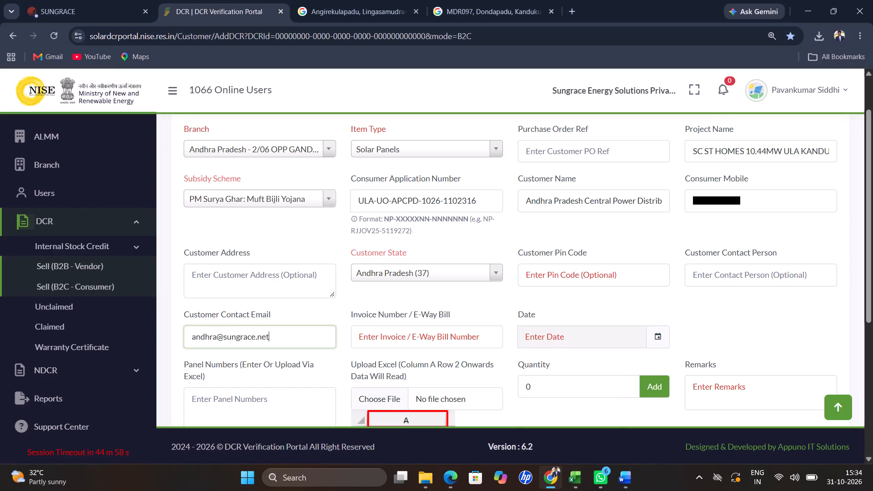
Fill Invoice Number / E-Way Bill with the prefix AP/GST/26-27/009-, copied from the invoice number 9 entry in the Word notes document.
{"action": "left_click", "coordinate": [434, 333]}
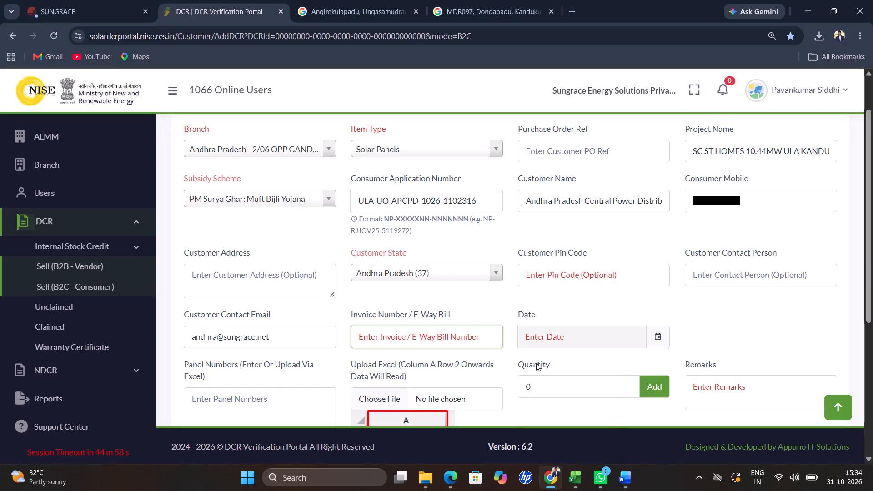
{"action": "left_click", "coordinate": [602, 438]}
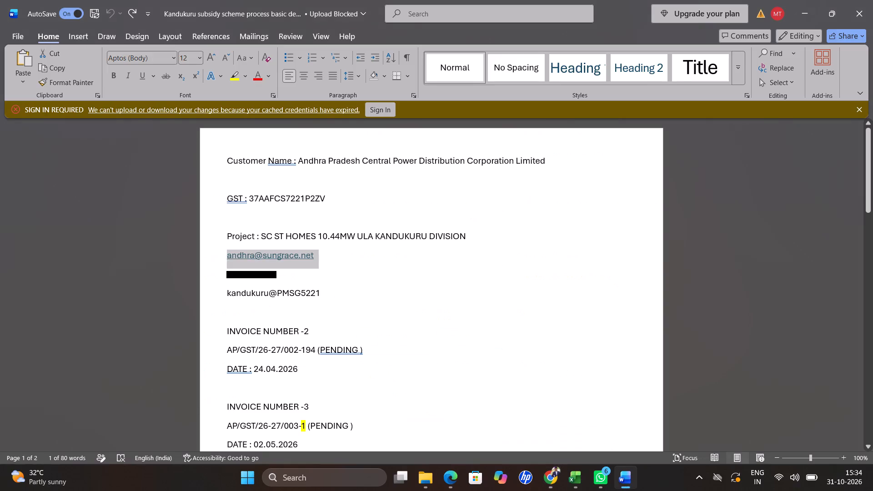
{"action": "scroll", "coordinate": [416, 292], "scroll_direction": "down", "scroll_amount": 10}
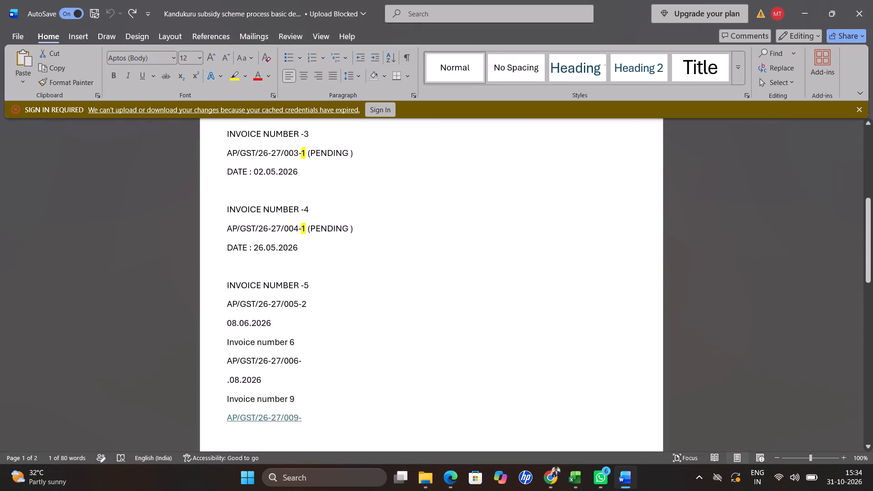
{"action": "left_click_drag", "start_coordinate": [319, 417], "coordinate": [184, 425]}
{"action": "key", "text": "ctrl+c"}
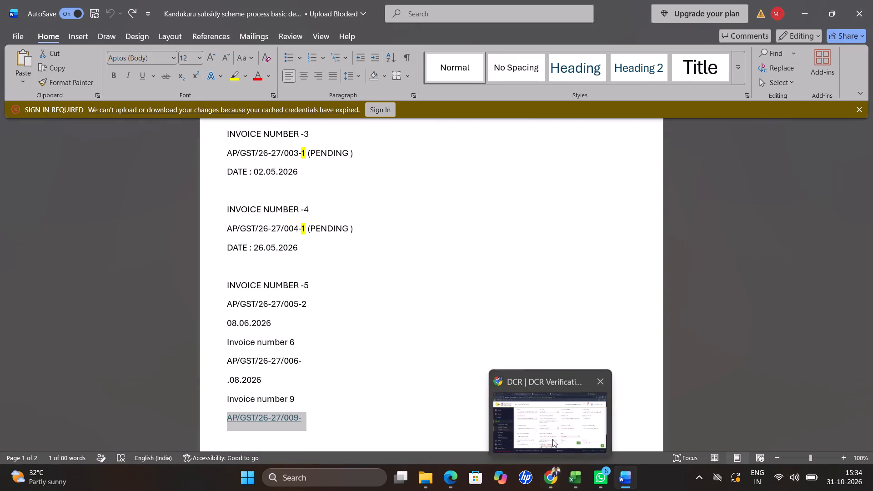
{"action": "left_click", "coordinate": [552, 439]}
{"action": "key", "text": "ctrl+v"}
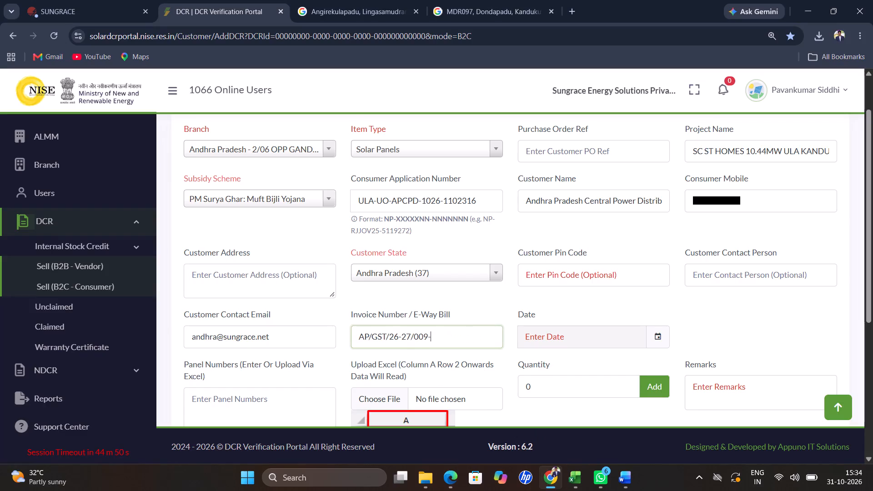
Complete the invoice number as AP/GST/26-27/009-290 and set the entry's date to 30-Sep-2026.
{"action": "key", "text": "2"}
{"action": "type", "text": "90"}
{"action": "left_click", "coordinate": [550, 342]}
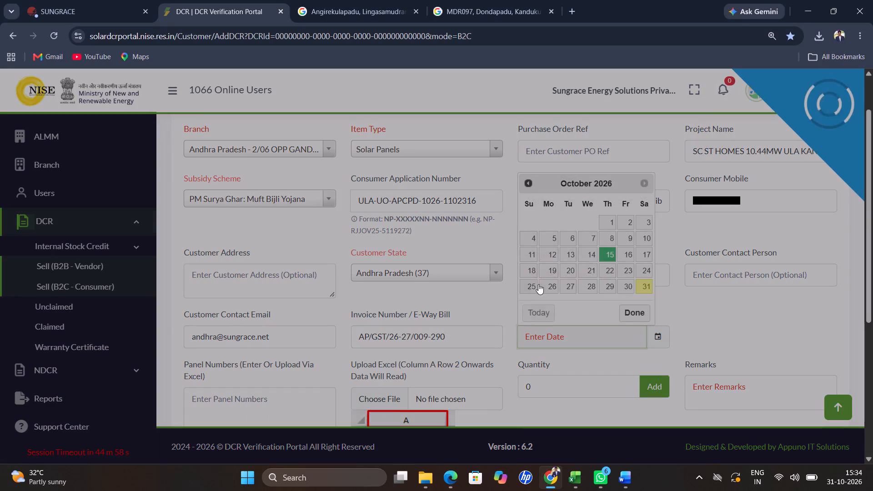
{"action": "left_click", "coordinate": [525, 184]}
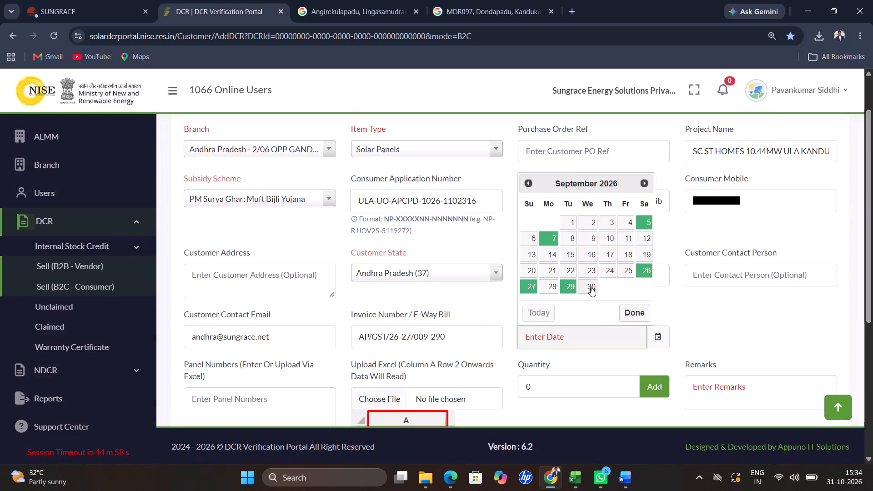
{"action": "left_click", "coordinate": [589, 285]}
{"action": "scroll", "coordinate": [589, 285], "scroll_direction": "down", "scroll_amount": 3}
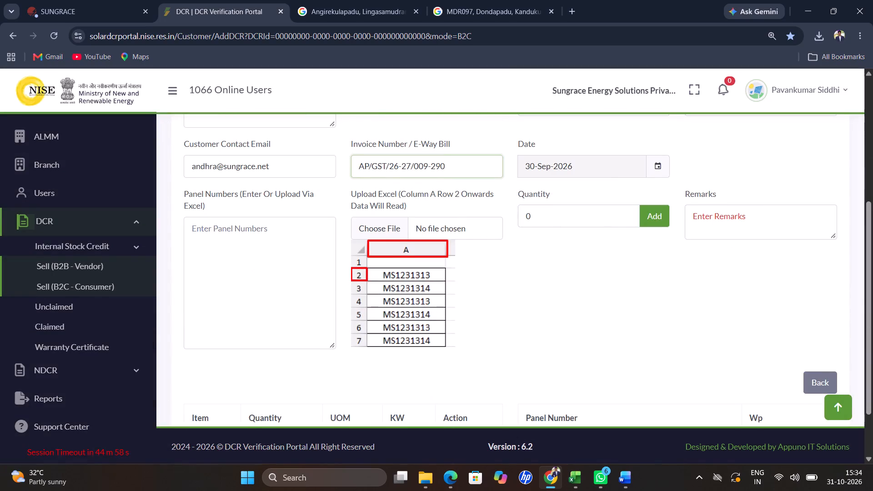
Copy the panel serial numbers from the Sungrace work order into the DCR entry's Panel Numbers.
{"action": "left_click", "coordinate": [290, 274]}
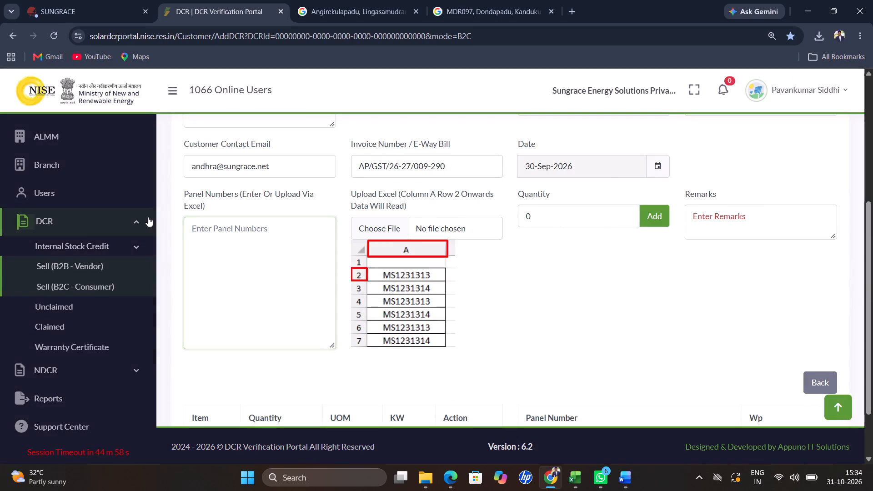
{"action": "left_click", "coordinate": [74, 0]}
{"action": "left_click", "coordinate": [522, 107]}
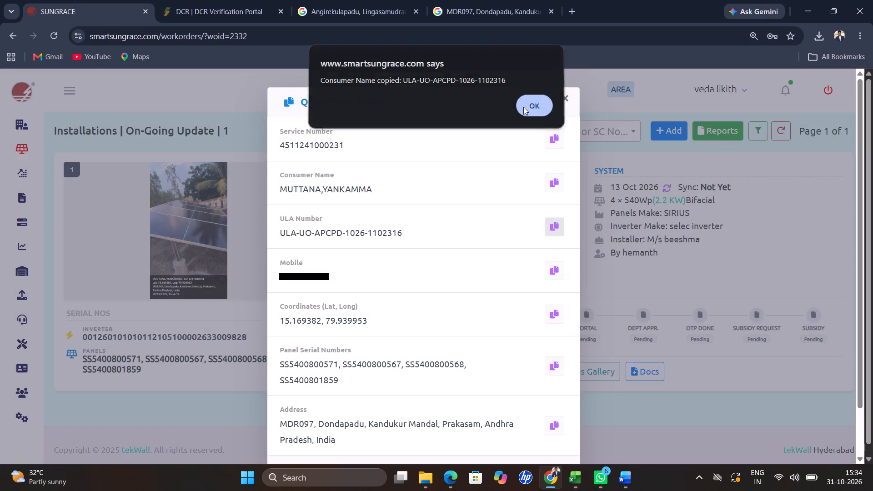
{"action": "scroll", "coordinate": [444, 375], "scroll_direction": "down", "scroll_amount": 1}
{"action": "left_click", "coordinate": [554, 314]}
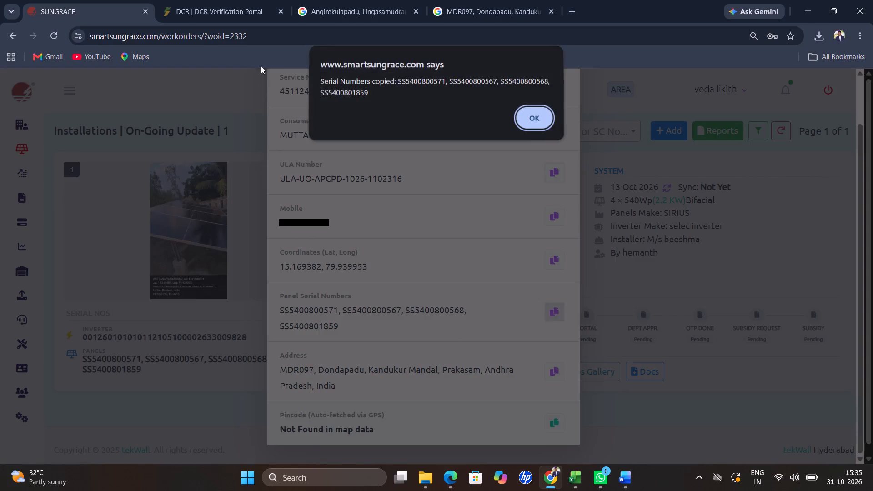
{"action": "left_click", "coordinate": [229, 0]}
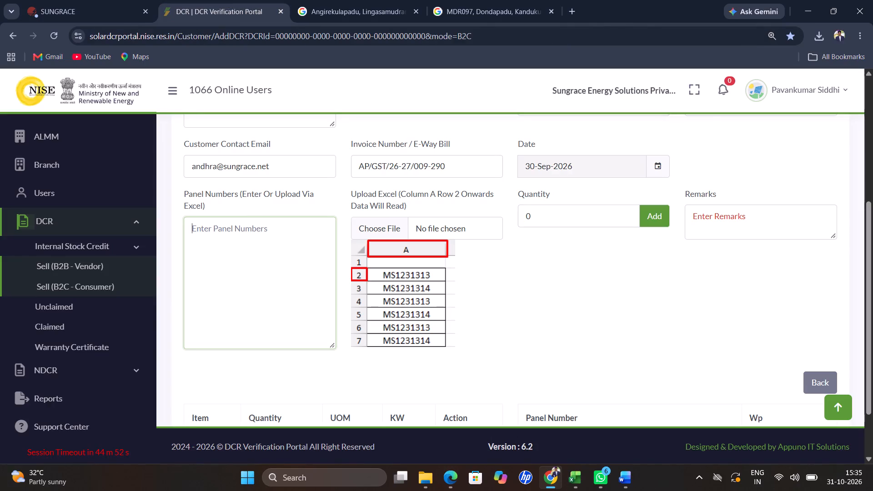
{"action": "key", "text": "ctrl+v"}
{"action": "key", "text": "Left"}
{"action": "key", "text": "Left"}
{"action": "key", "text": "Left"}
{"action": "key", "text": "Left"}
{"action": "key", "text": "Left"}
{"action": "key", "text": "Left"}
{"action": "key", "text": "Left"}
{"action": "key", "text": "Left"}
{"action": "key", "text": "Left"}
{"action": "key", "text": "Left"}
{"action": "key", "text": "Left"}
{"action": "key", "text": "Left"}
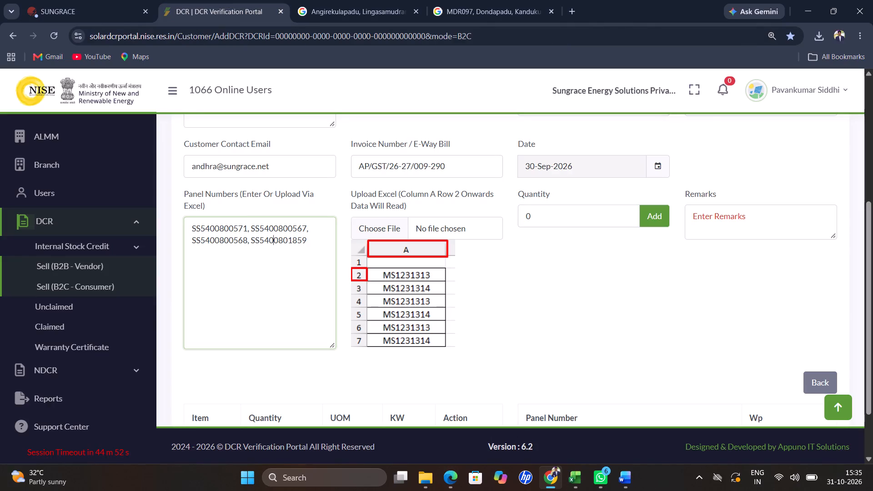
{"action": "key", "text": "BackSpace"}
{"action": "key", "text": "BackSpace"}
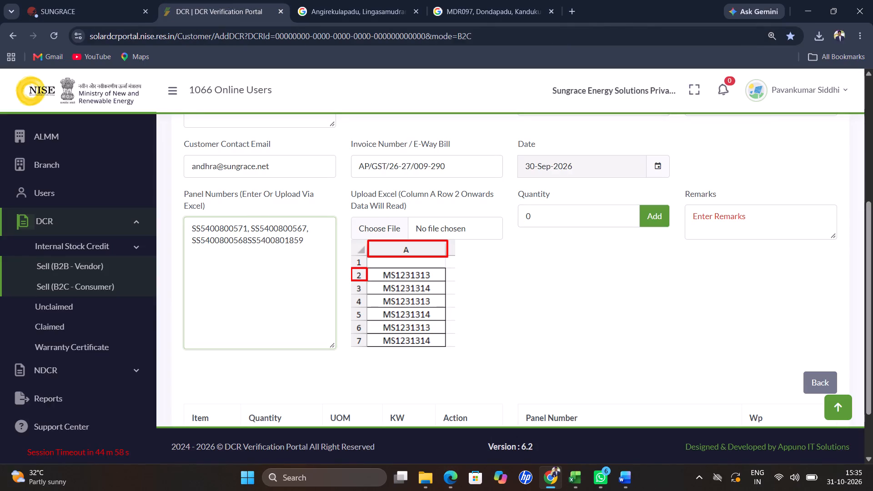
{"action": "key", "text": "Return"}
{"action": "key", "text": "Up"}
{"action": "key", "text": "Up"}
{"action": "key", "text": "Up"}
{"action": "key", "text": "Up"}
{"action": "key", "text": "Up"}
{"action": "key", "text": "Up"}
{"action": "key", "text": "Up"}
{"action": "key", "text": "Up"}
{"action": "key", "text": "Up"}
{"action": "key", "text": "Up"}
{"action": "key", "text": "Up"}
{"action": "key", "text": "Up"}
{"action": "key", "text": "Up"}
{"action": "key", "text": "Up"}
{"action": "key", "text": "Up"}
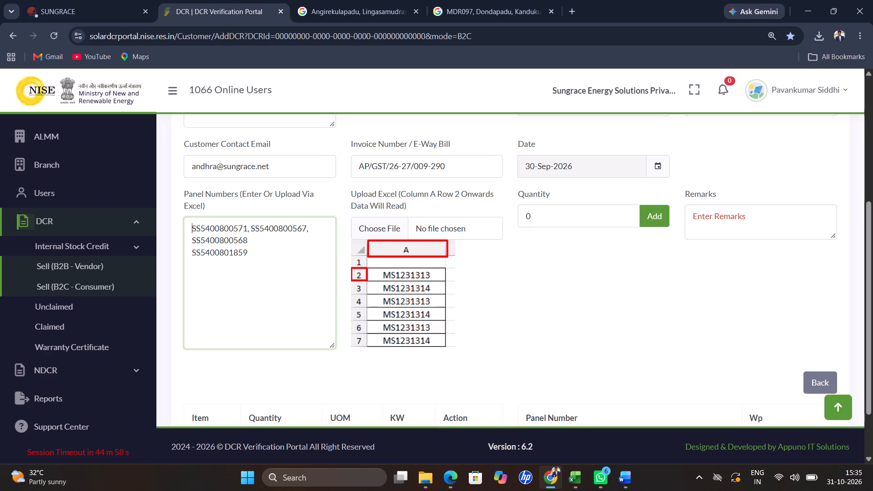
{"action": "key", "text": "Right"}
{"action": "key", "text": "Right"}
{"action": "key", "text": "Right"}
{"action": "key", "text": "Right"}
{"action": "key", "text": "Right"}
{"action": "key", "text": "Right"}
{"action": "key", "text": "Right"}
{"action": "key", "text": "Right"}
{"action": "key", "text": "Right"}
{"action": "key", "text": "Right"}
{"action": "key", "text": "Right"}
{"action": "key", "text": "Right"}
{"action": "key", "text": "Right"}
{"action": "key", "text": "Right"}
{"action": "key", "text": "BackSpace"}
{"action": "key", "text": "BackSpace"}
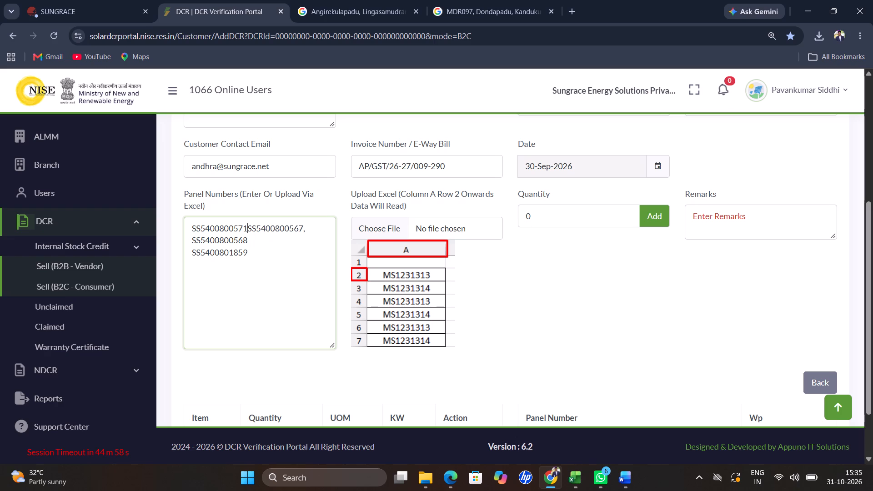
{"action": "key", "text": "Return"}
{"action": "key", "text": "Right"}
{"action": "key", "text": "Right"}
{"action": "key", "text": "Right"}
{"action": "key", "text": "Right"}
{"action": "key", "text": "Right"}
{"action": "key", "text": "Right"}
{"action": "key", "text": "Right"}
{"action": "key", "text": "Right"}
{"action": "key", "text": "Right"}
{"action": "key", "text": "Right"}
{"action": "key", "text": "Right"}
{"action": "key", "text": "Right"}
{"action": "key", "text": "Right"}
{"action": "key", "text": "Right"}
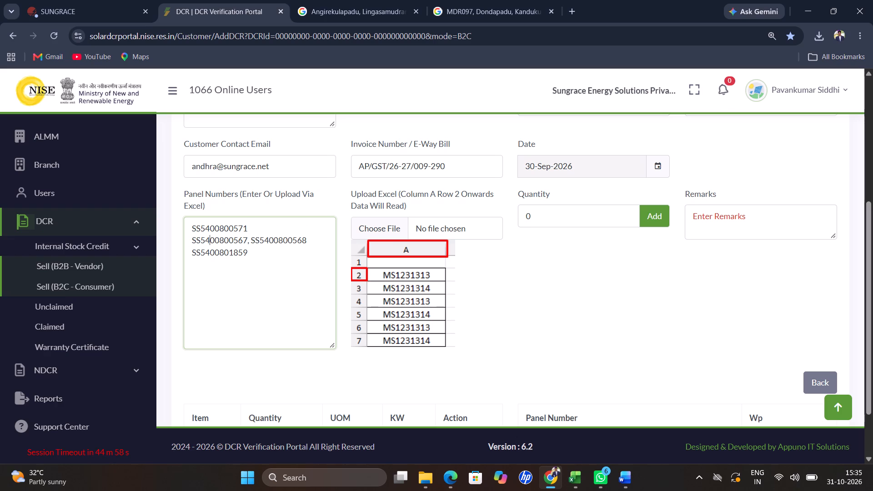
{"action": "key", "text": "BackSpace"}
{"action": "key", "text": "BackSpace"}
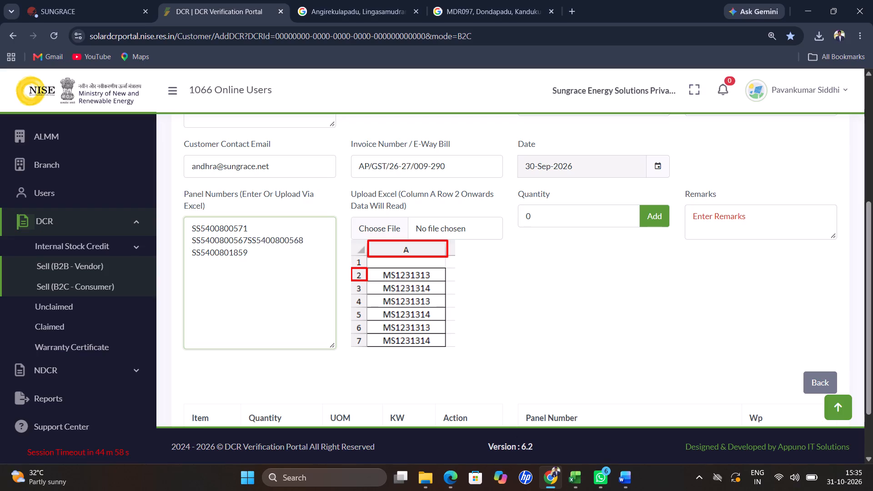
{"action": "key", "text": "Return"}
Add the four listed panel numbers to the DCR entry.
{"action": "left_click", "coordinate": [549, 218]}
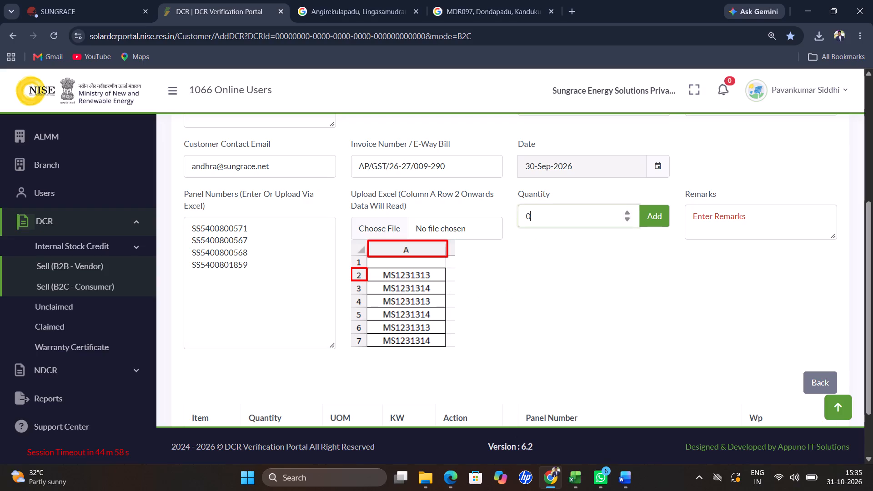
{"action": "scroll", "coordinate": [549, 218], "scroll_direction": "up", "scroll_amount": 4}
{"action": "left_click", "coordinate": [657, 207]}
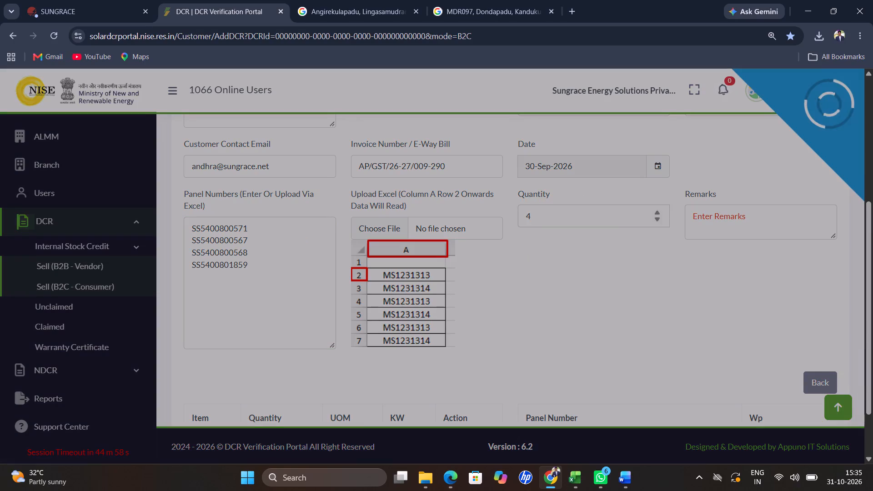
Fill Remarks with the address copied from the Sungrace work order.
{"action": "left_click", "coordinate": [717, 227]}
{"action": "double_click", "coordinate": [109, 0]}
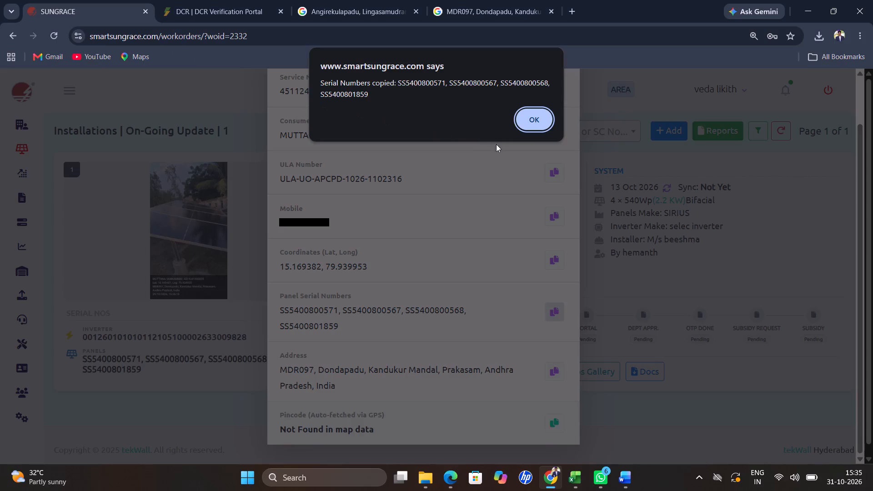
{"action": "left_click", "coordinate": [521, 119]}
{"action": "left_click", "coordinate": [555, 371]}
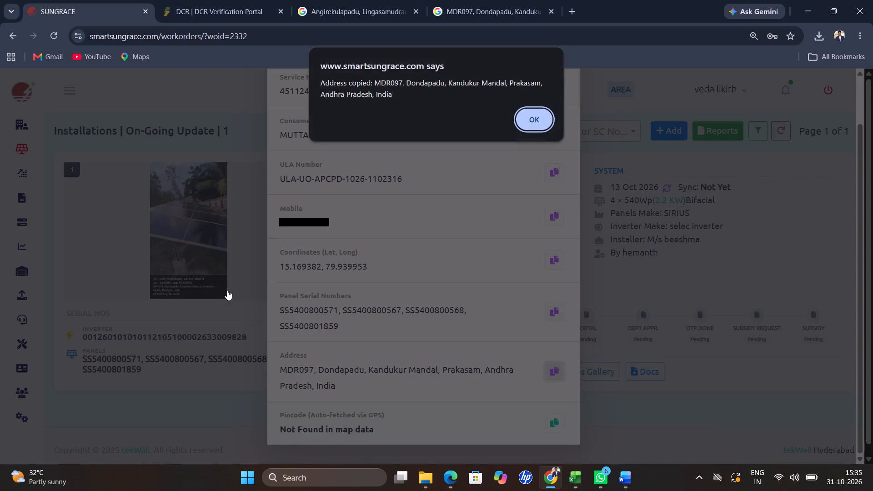
{"action": "double_click", "coordinate": [198, 0]}
{"action": "key", "text": "ctrl+v"}
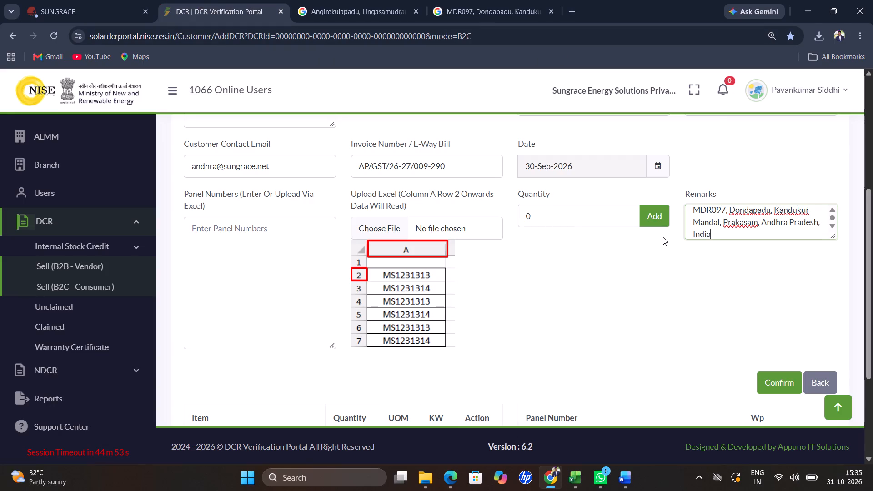
Fill Customer Pin Code with the pin code copied from the Google search result for the work order's address.
{"action": "scroll", "coordinate": [645, 245], "scroll_direction": "up", "scroll_amount": 2}
{"action": "left_click_drag", "start_coordinate": [563, 214], "coordinate": [563, 218]}
{"action": "left_click", "coordinate": [563, 218]}
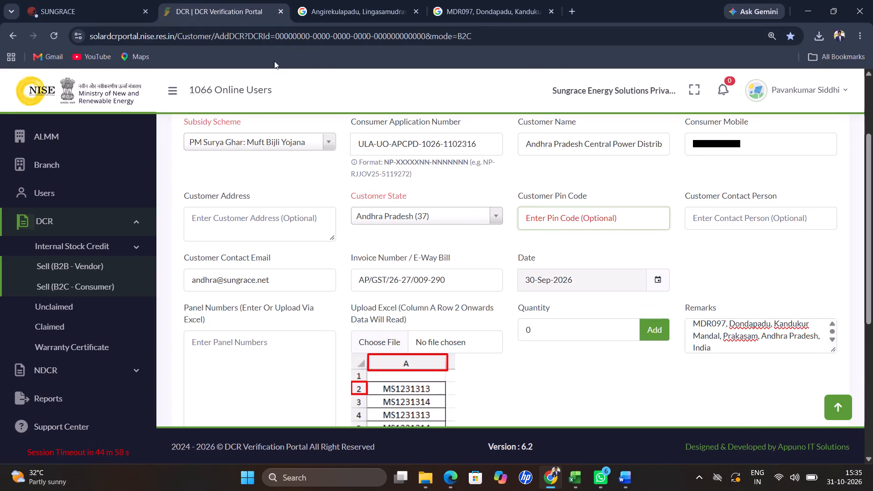
{"action": "left_click", "coordinate": [504, 6]}
{"action": "key", "text": "ctrl+c"}
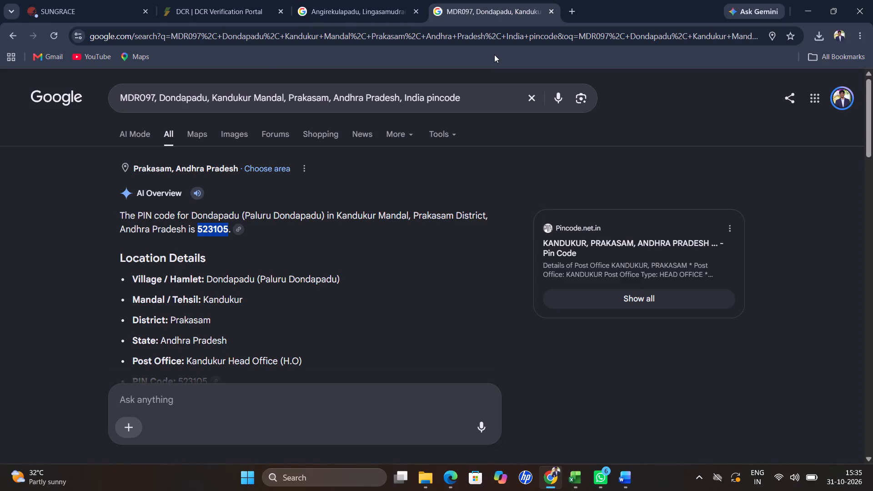
{"action": "left_click", "coordinate": [140, 0]}
{"action": "left_click", "coordinate": [202, 1]}
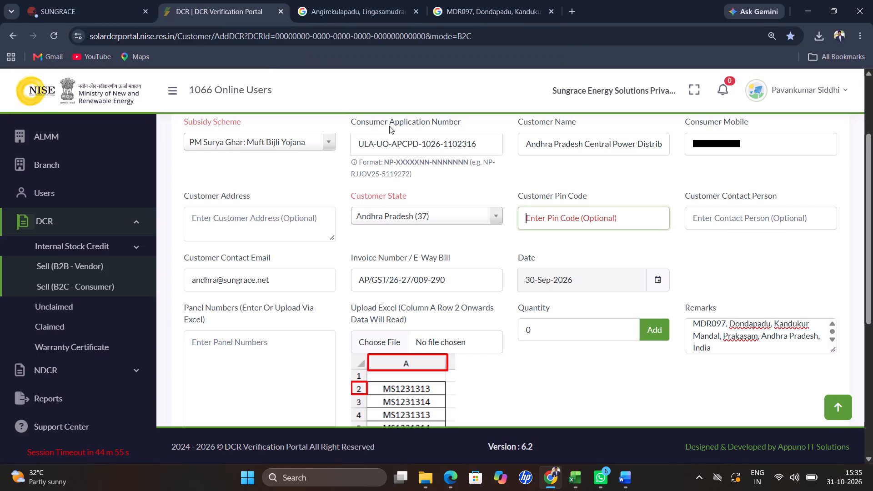
{"action": "key", "text": "ctrl+v"}
Submit the completed B2C DCR entry for invoice 009-290 and accept the confirmation.
{"action": "scroll", "coordinate": [579, 263], "scroll_direction": "down", "scroll_amount": 4}
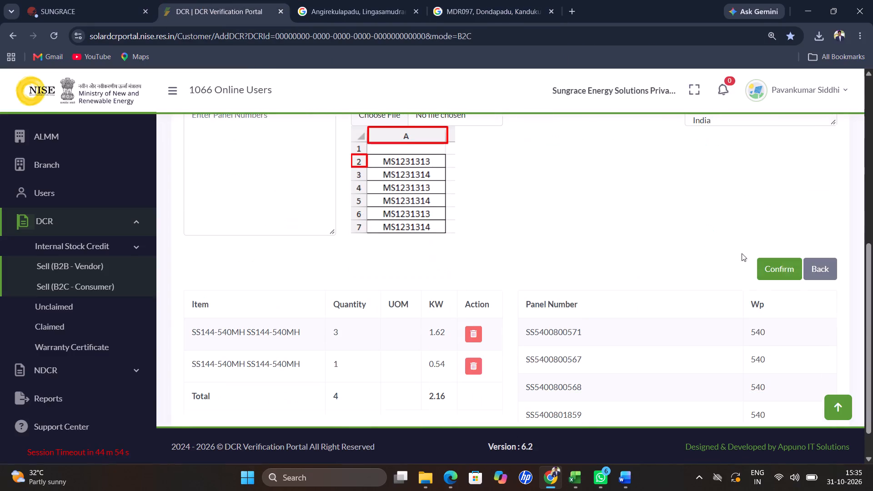
{"action": "left_click", "coordinate": [778, 261]}
{"action": "left_click", "coordinate": [568, 346]}
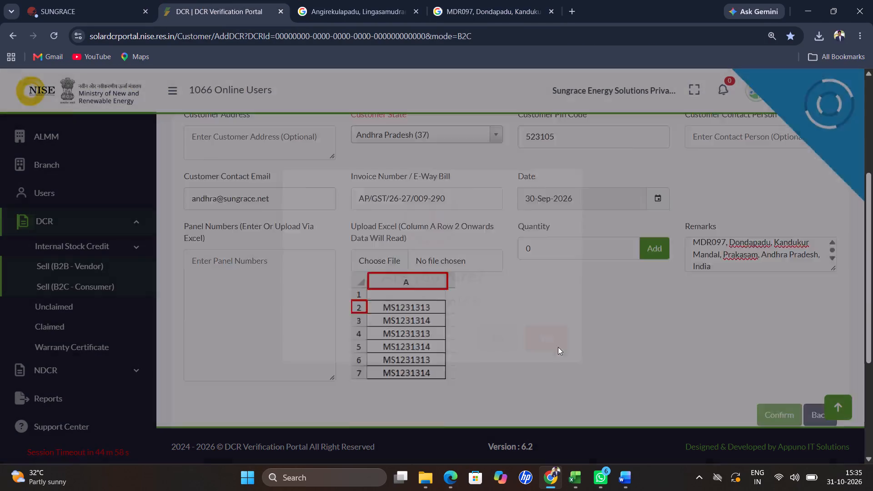
Create a folder named 290- inside DCR009 in File Explorer.
{"action": "left_click", "coordinate": [417, 431]}
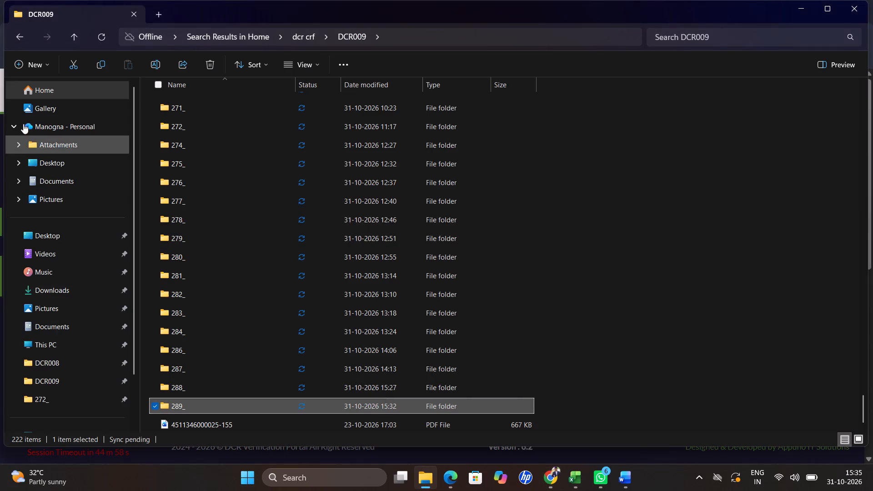
{"action": "left_click", "coordinate": [23, 63]}
{"action": "left_click", "coordinate": [38, 86]}
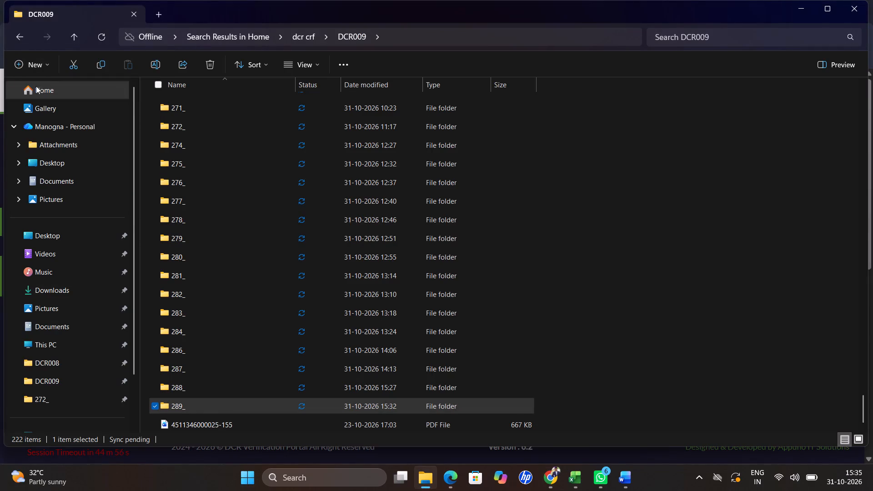
{"action": "type", "text": "290-"}
{"action": "key", "text": "Return"}
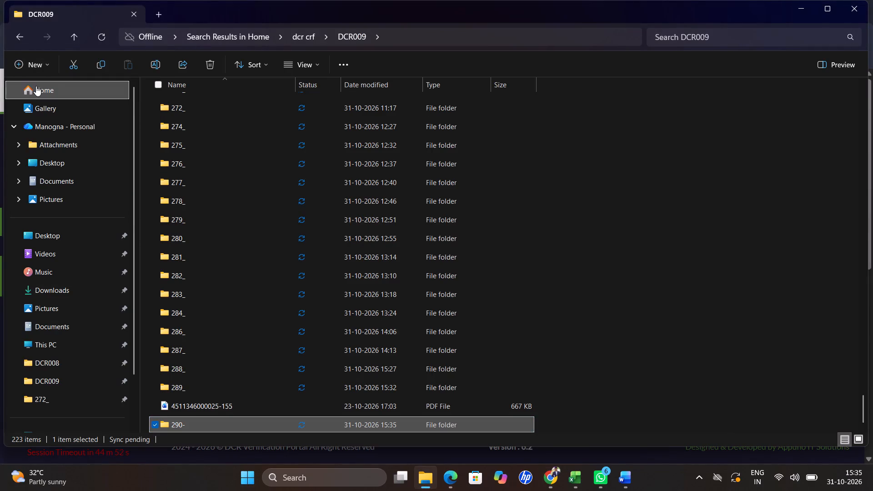
Start saving the 009-290 certificate PDF from the DCR portal, naming it with the work order's service number followed by -290.
{"action": "left_click", "coordinate": [545, 433]}
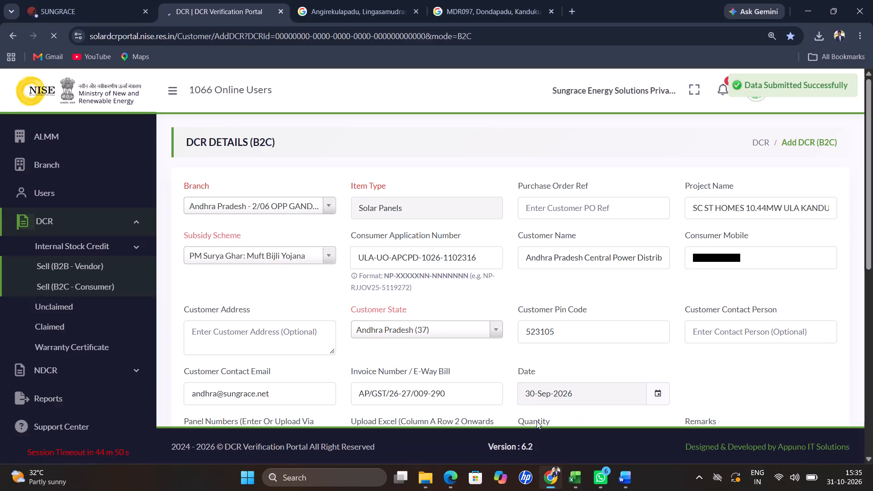
{"action": "left_click", "coordinate": [79, 15]}
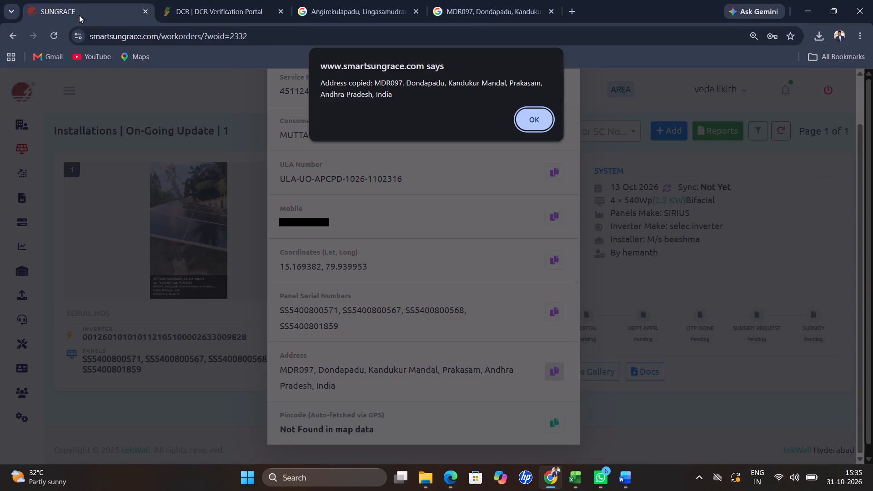
{"action": "left_click", "coordinate": [536, 117]}
{"action": "scroll", "coordinate": [535, 118], "scroll_direction": "up", "scroll_amount": 1}
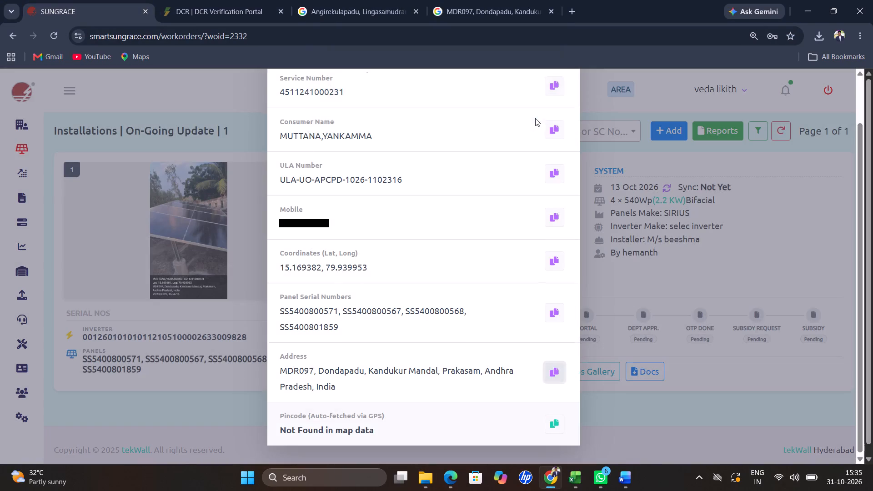
{"action": "left_click", "coordinate": [557, 138]}
{"action": "left_click", "coordinate": [204, 0]}
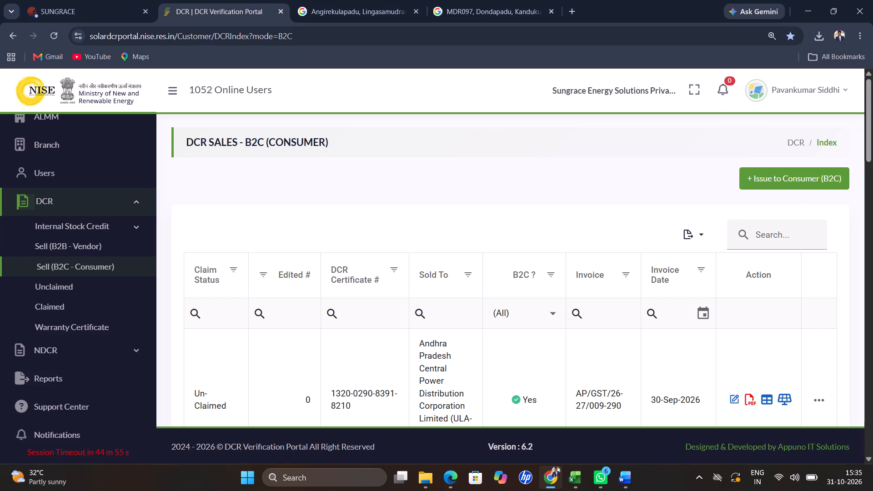
{"action": "left_click", "coordinate": [746, 400]}
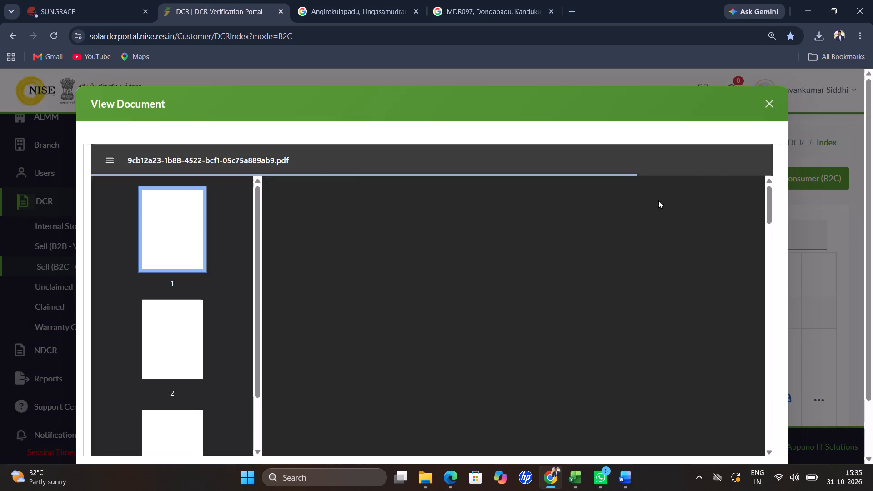
{"action": "left_click", "coordinate": [719, 162]}
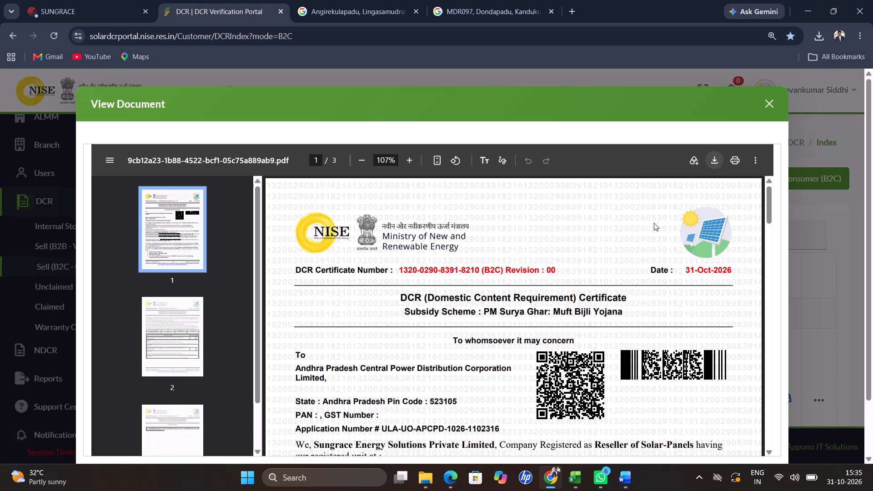
{"action": "key", "text": "ctrl+v"}
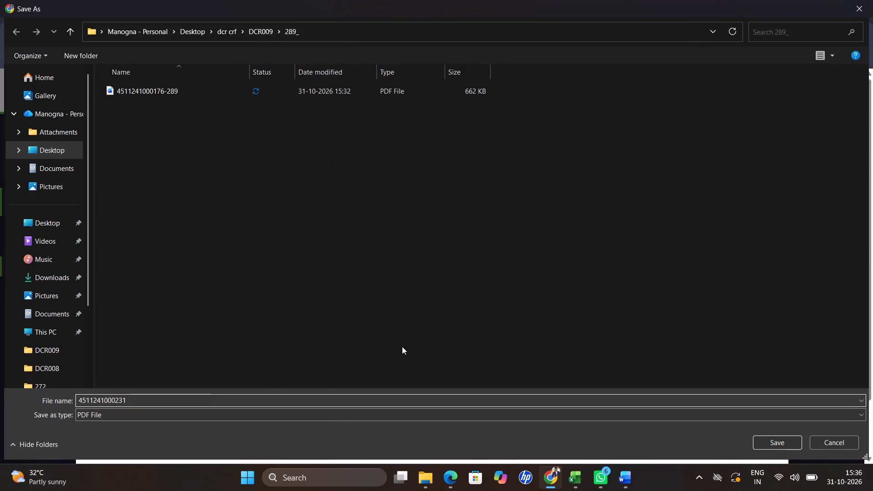
{"action": "type", "text": "-290"}
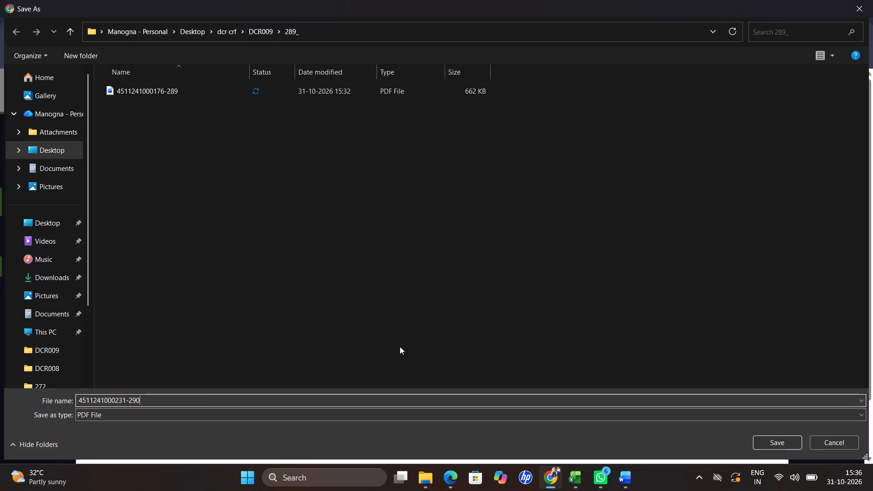
Save the 009-290 certificate PDF into the 290- folder inside DCR009.
{"action": "double_click", "coordinate": [269, 29]}
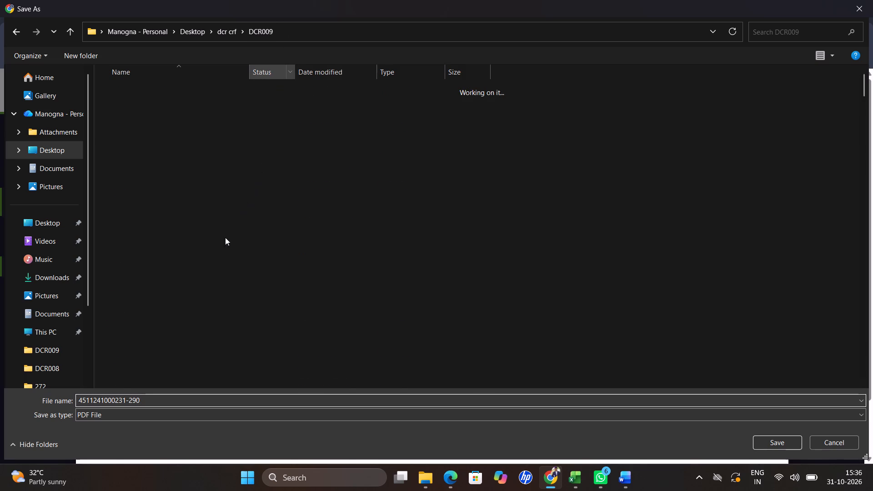
{"action": "scroll", "coordinate": [225, 239], "scroll_direction": "down", "scroll_amount": 16}
{"action": "scroll", "coordinate": [227, 253], "scroll_direction": "down", "scroll_amount": 6}
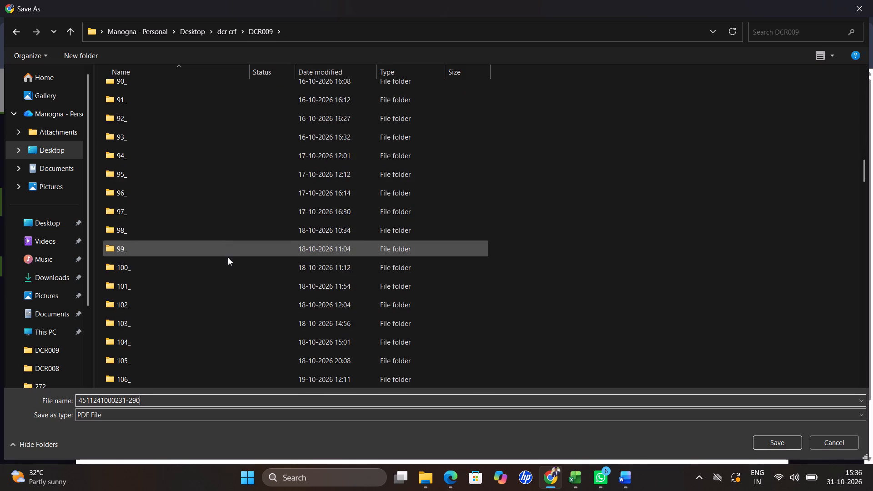
{"action": "scroll", "coordinate": [231, 263], "scroll_direction": "down", "scroll_amount": 20}
{"action": "scroll", "coordinate": [233, 253], "scroll_direction": "down", "scroll_amount": 6}
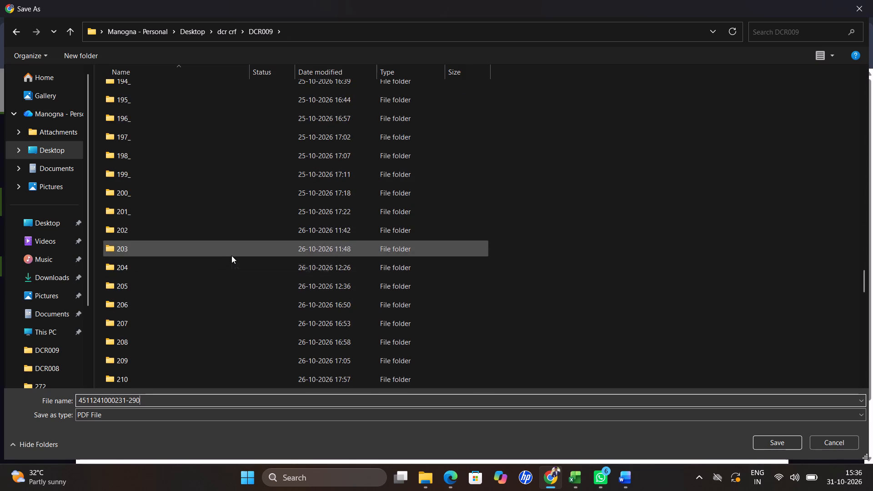
{"action": "scroll", "coordinate": [231, 256], "scroll_direction": "down", "scroll_amount": 17}
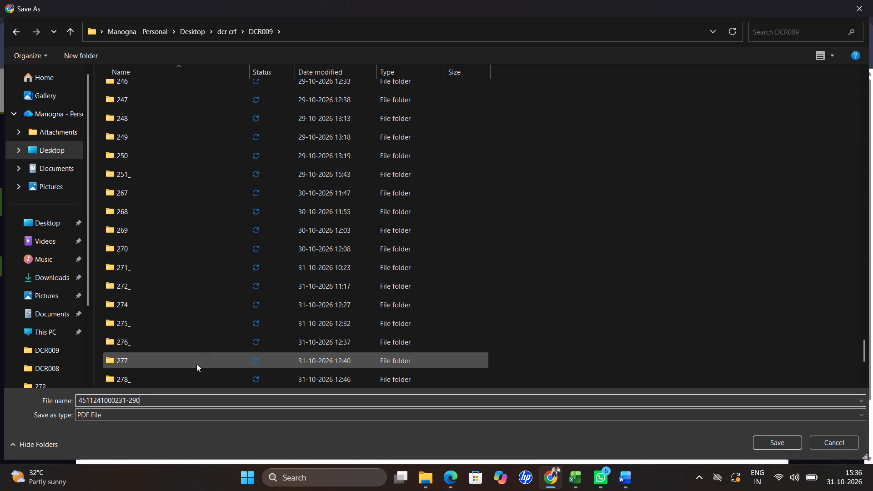
{"action": "scroll", "coordinate": [201, 357], "scroll_direction": "down", "scroll_amount": 9}
{"action": "double_click", "coordinate": [200, 367]}
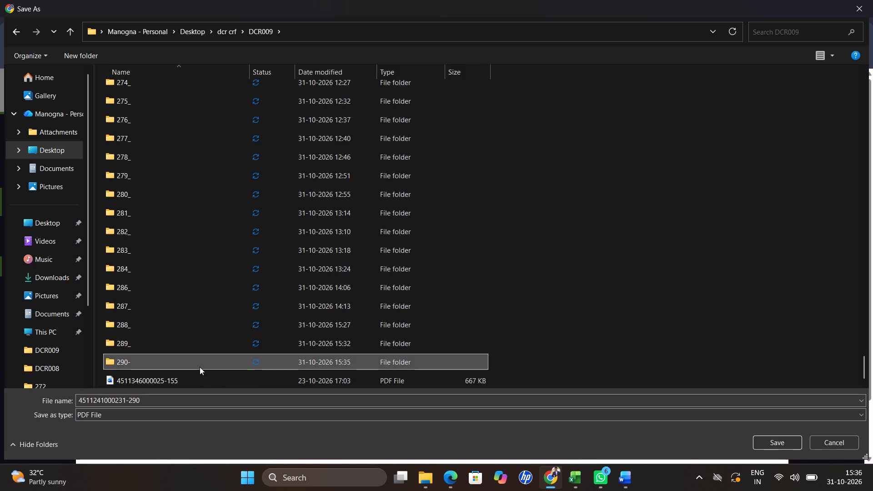
{"action": "left_click", "coordinate": [772, 444]}
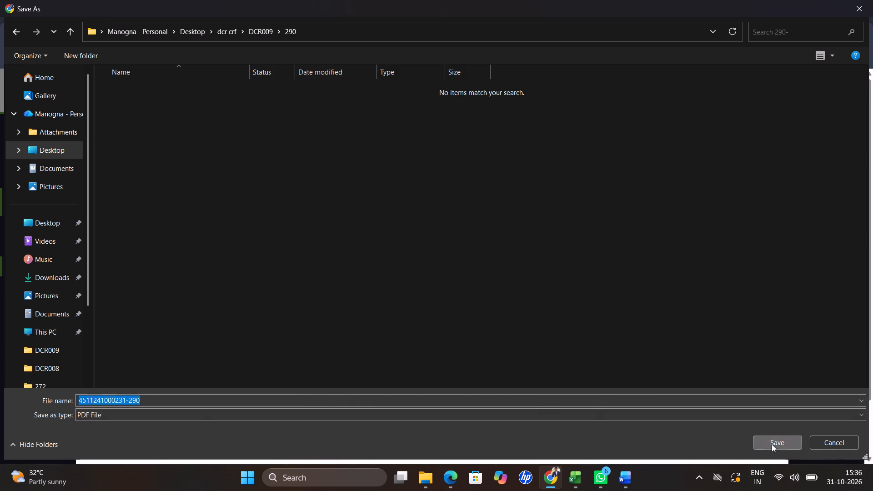
Switch to the Sungrace work order, close its Quick Copy Details, and open its Project Stage form.
{"action": "left_click", "coordinate": [66, 5]}
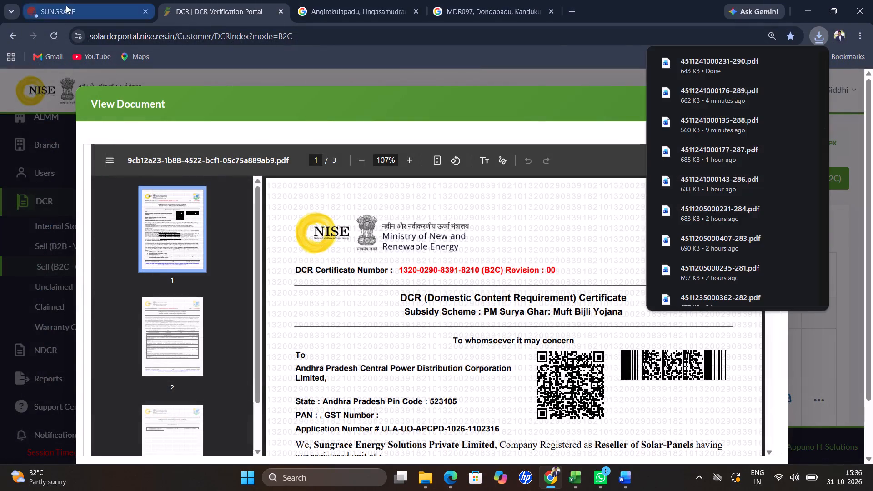
{"action": "left_click", "coordinate": [535, 112]}
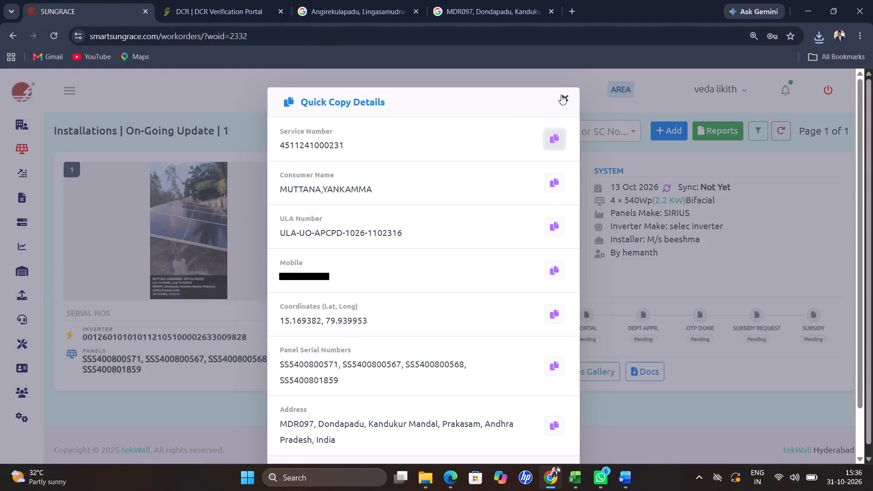
{"action": "left_click", "coordinate": [561, 95]}
{"action": "left_click", "coordinate": [492, 376]}
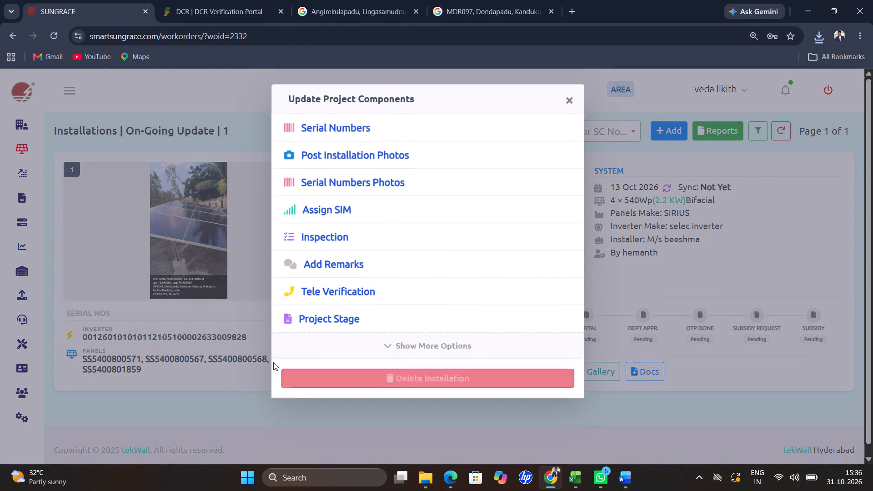
{"action": "left_click", "coordinate": [307, 315]}
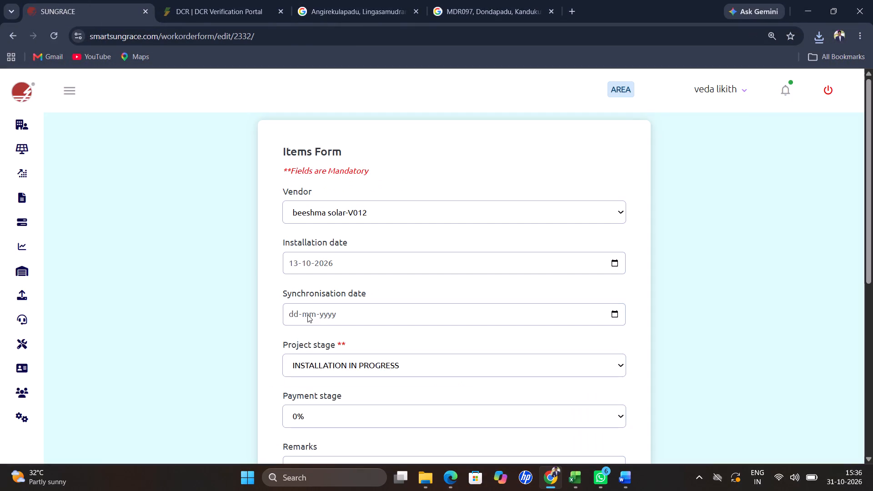
Attach the certificate PDF ending in -290 from DCR009's 290- folder as the Dcr upload and submit the form.
{"action": "scroll", "coordinate": [307, 315], "scroll_direction": "down", "scroll_amount": 6}
{"action": "left_click", "coordinate": [317, 269]}
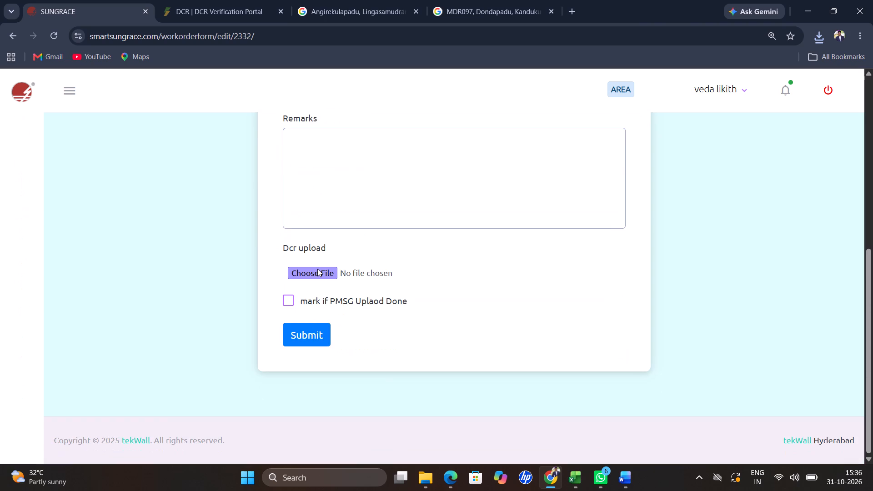
{"action": "left_click", "coordinate": [257, 23]}
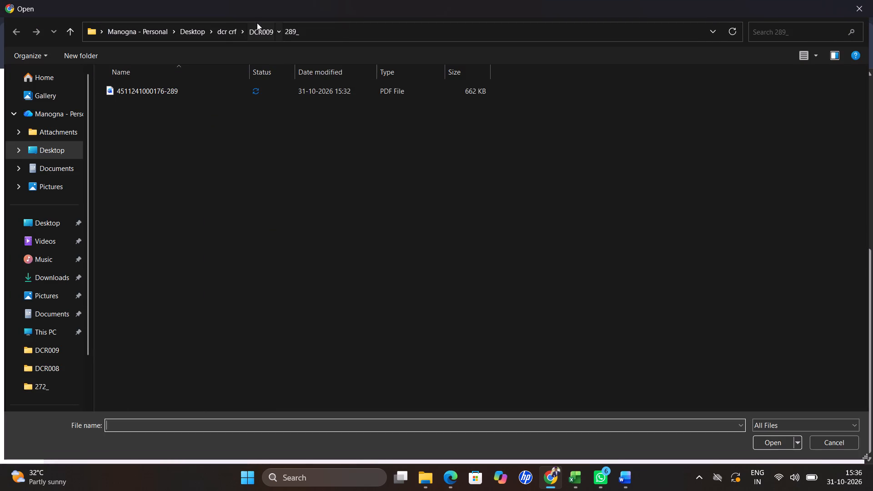
{"action": "left_click", "coordinate": [256, 31]}
{"action": "scroll", "coordinate": [152, 261], "scroll_direction": "down", "scroll_amount": 5}
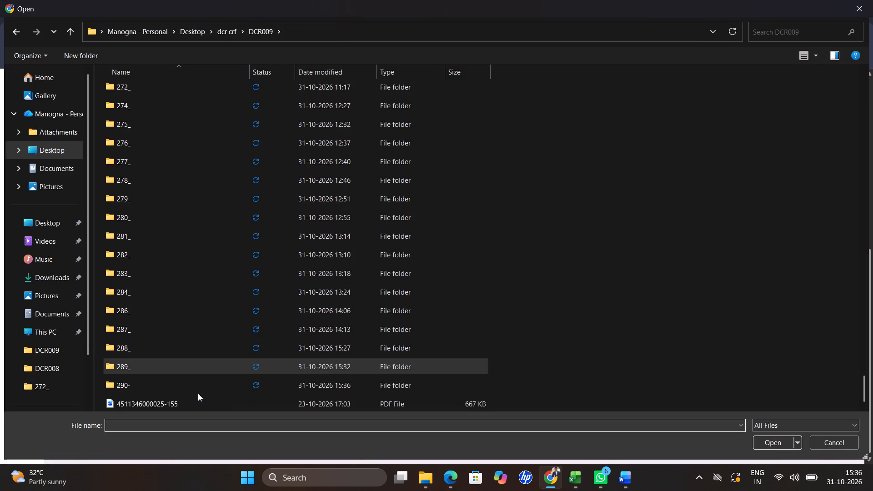
{"action": "double_click", "coordinate": [198, 386]}
{"action": "double_click", "coordinate": [147, 95]}
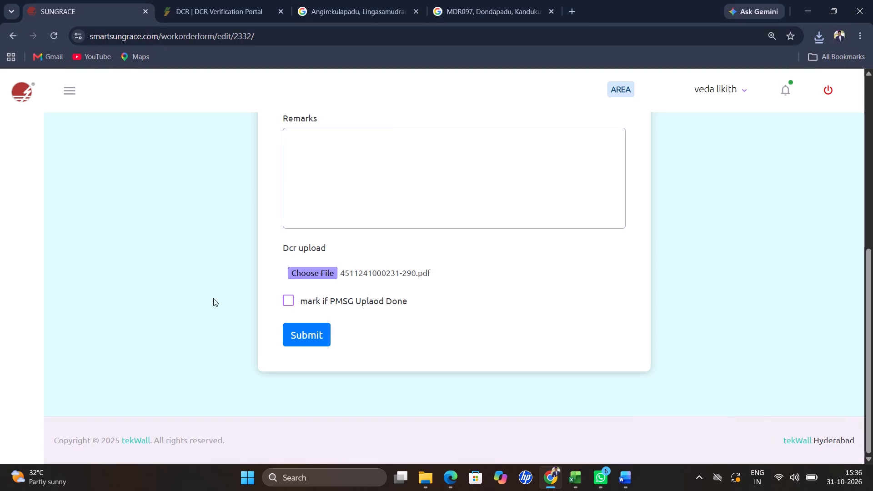
{"action": "left_click_drag", "start_coordinate": [319, 327], "coordinate": [318, 337]}
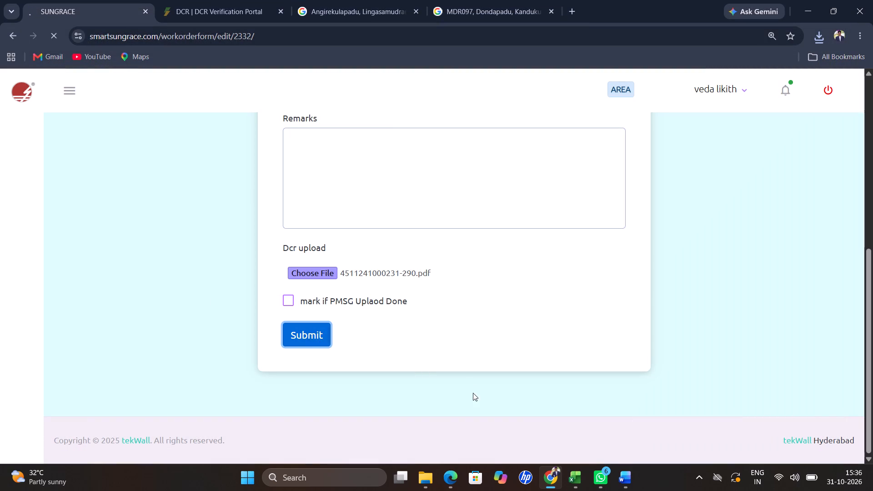
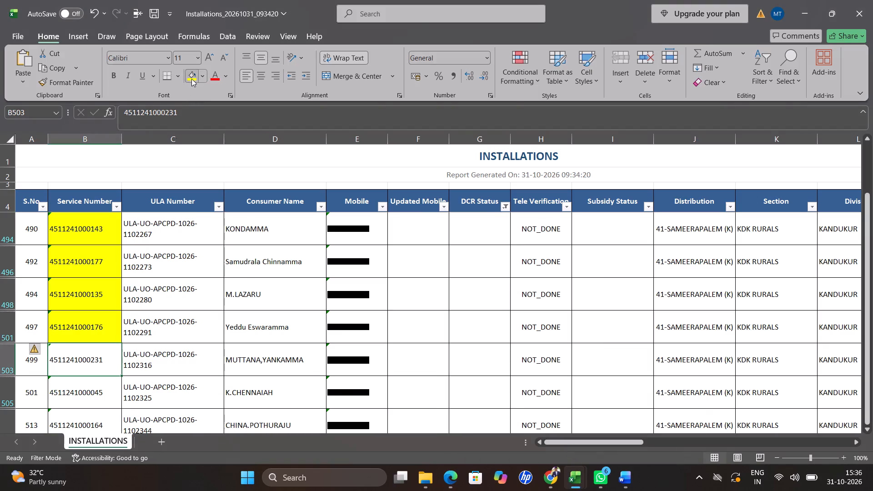
Copy the service number from the S.No 501 row, find that work order in Sungrace, and close the Angirekulapadu map page.
{"action": "key", "text": "Down"}
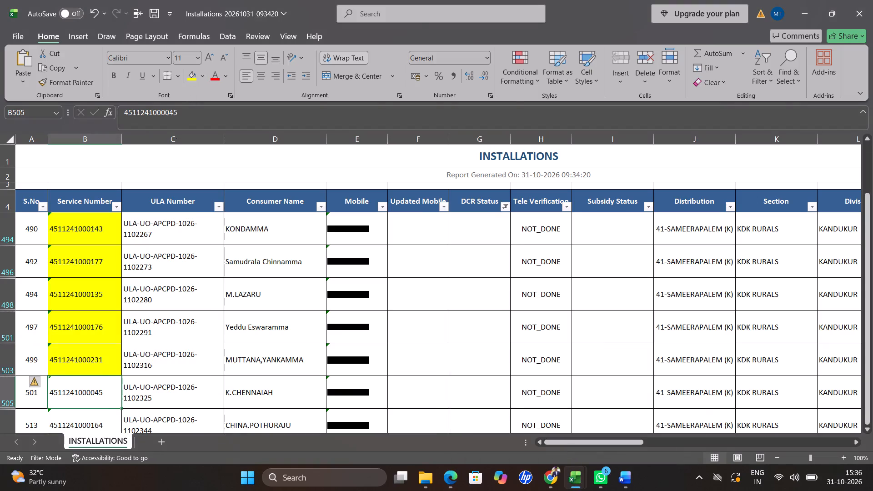
{"action": "key", "text": "ctrl+c"}
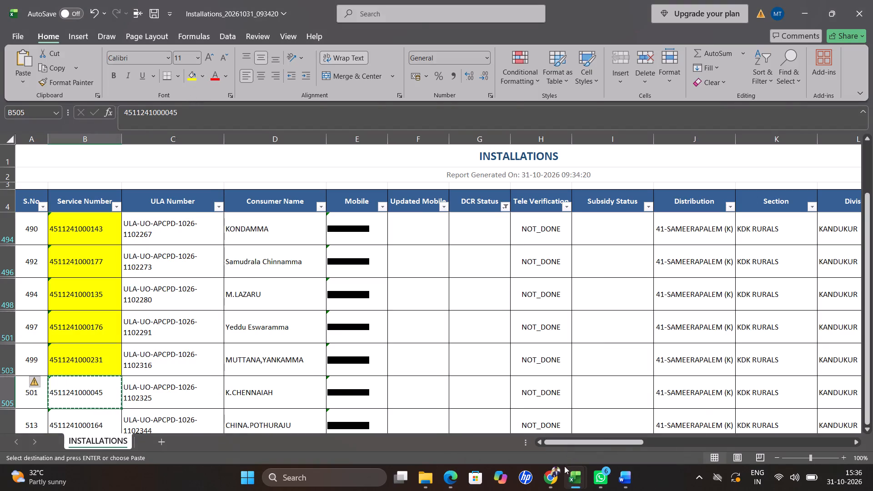
{"action": "left_click", "coordinate": [544, 424]}
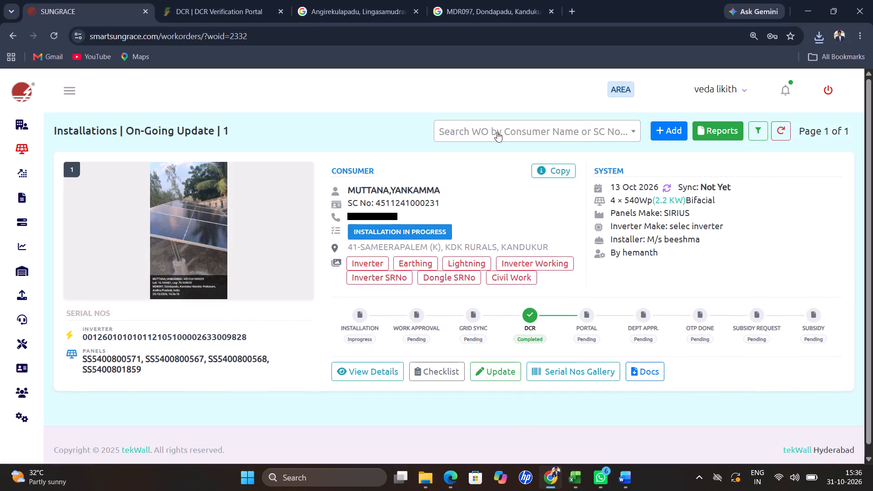
{"action": "left_click", "coordinate": [492, 125]}
{"action": "key", "text": "ctrl+v"}
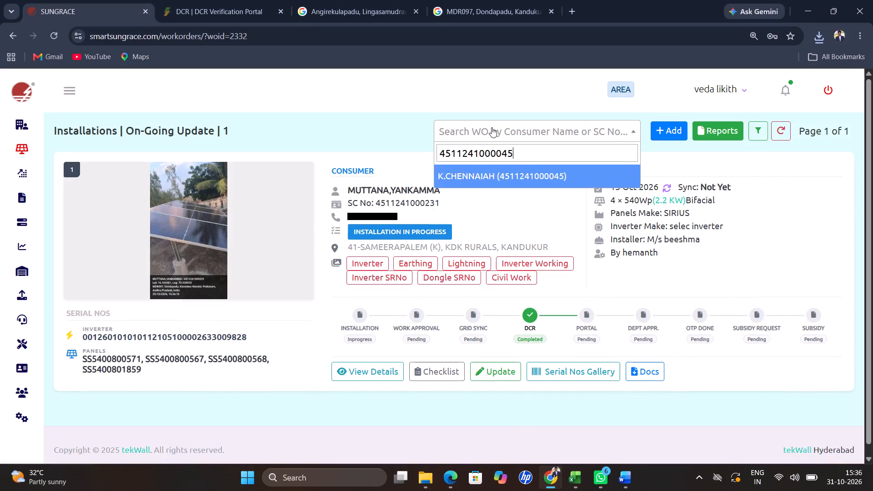
{"action": "key", "text": "Return"}
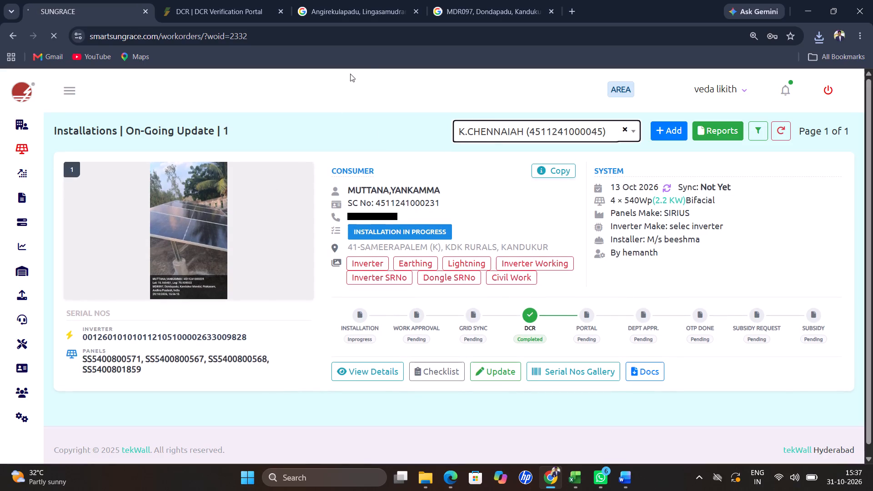
{"action": "left_click", "coordinate": [415, 14]}
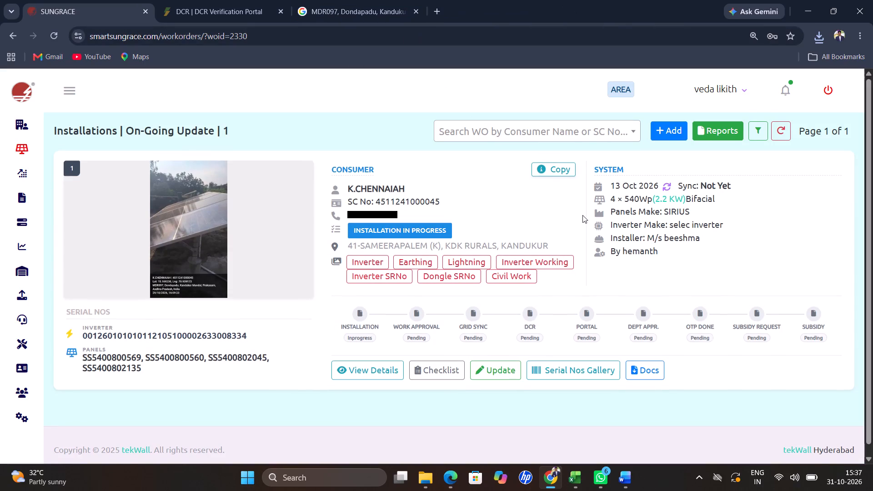
Copy the work order's ULA number and enter it as the Consumer Application Number of a new B2C entry in the DCR portal.
{"action": "left_click", "coordinate": [557, 166]}
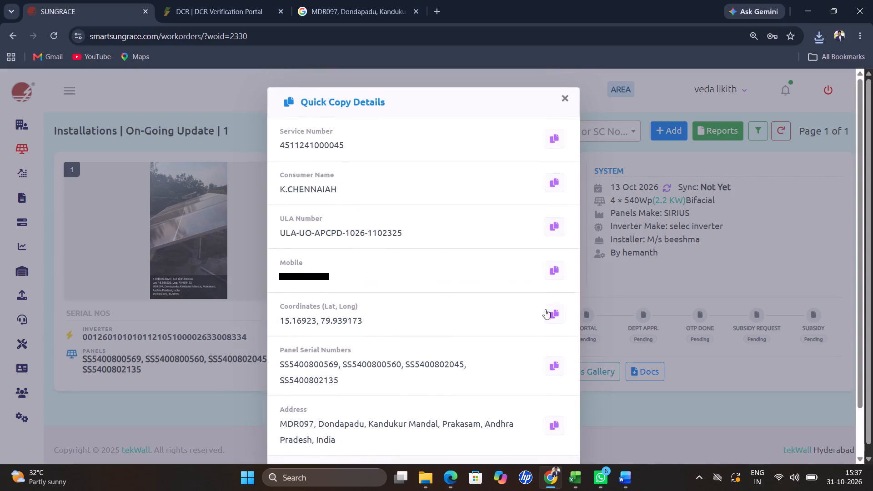
{"action": "scroll", "coordinate": [469, 276], "scroll_direction": "down", "scroll_amount": 3}
{"action": "scroll", "coordinate": [517, 315], "scroll_direction": "up", "scroll_amount": 2}
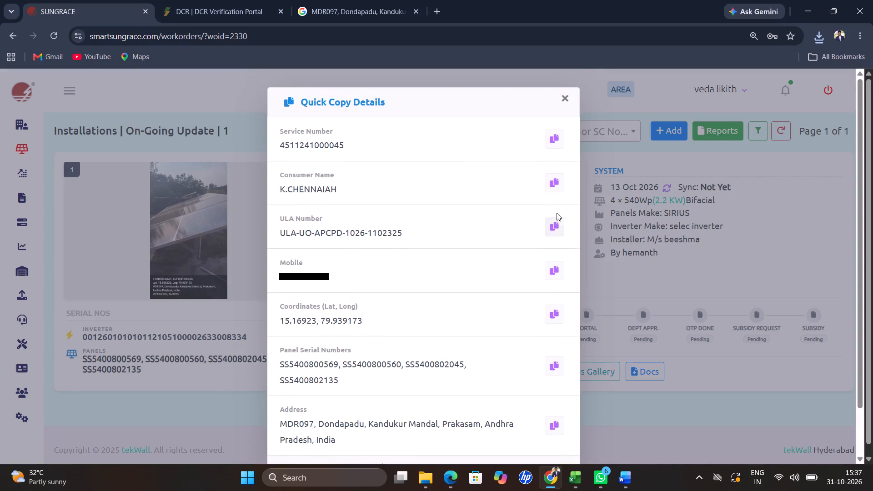
{"action": "left_click", "coordinate": [553, 227]}
{"action": "left_click", "coordinate": [191, 0]}
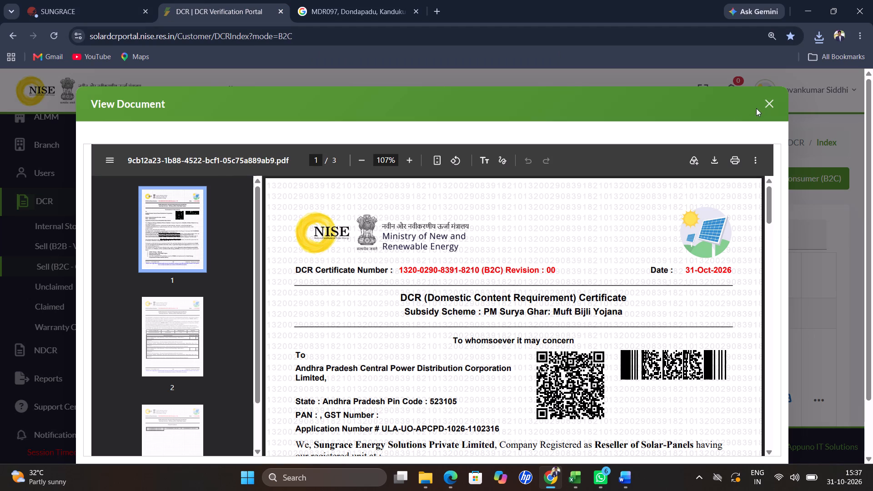
{"action": "left_click", "coordinate": [768, 98]}
{"action": "left_click", "coordinate": [747, 180]}
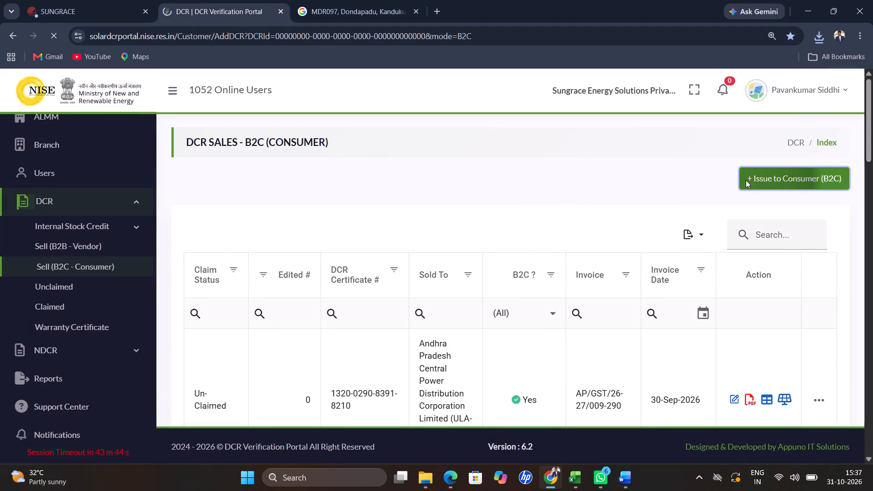
{"action": "left_click", "coordinate": [469, 261]}
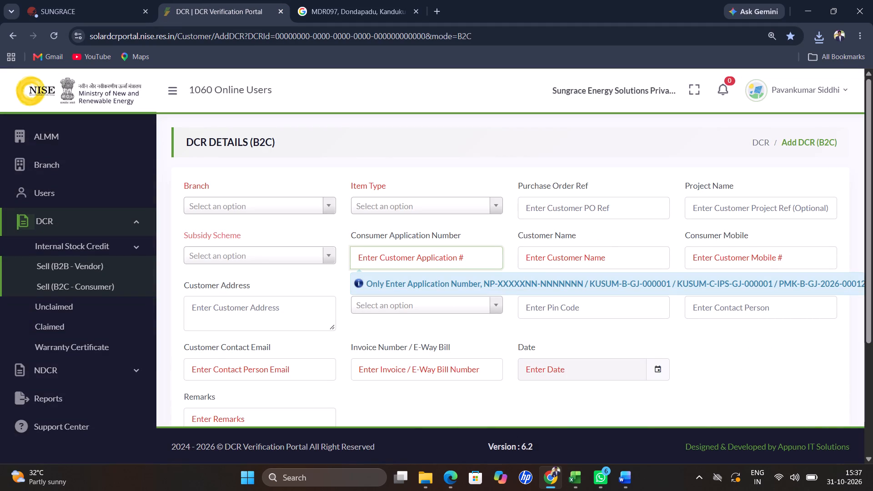
{"action": "key", "text": "ctrl+v"}
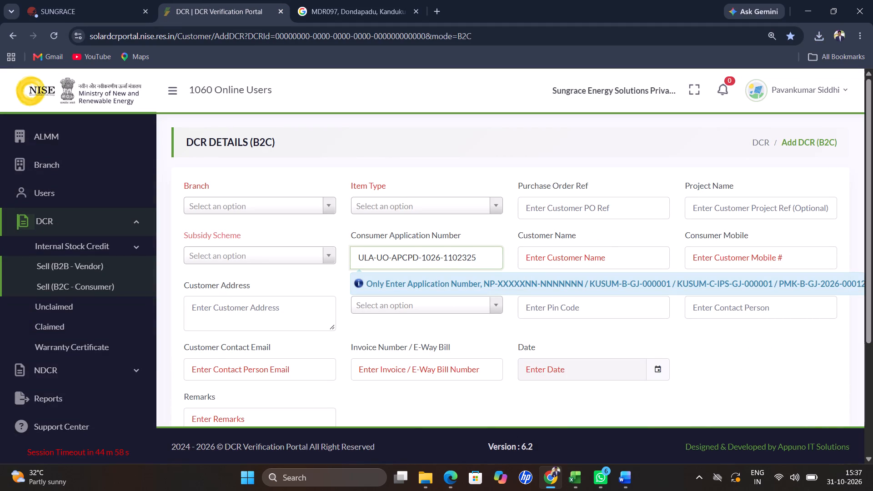
Set the branch to Andhra Pradesh, the subsidy scheme to PM Surya Ghar: Muft Bijli Yojana, and the item type to Solar Panels.
{"action": "left_click", "coordinate": [225, 203]}
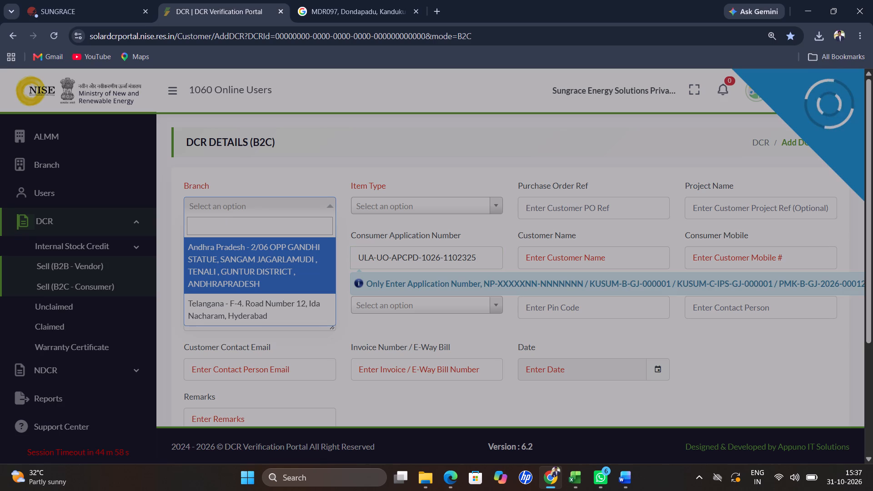
{"action": "left_click", "coordinate": [227, 264]}
{"action": "left_click", "coordinate": [232, 252]}
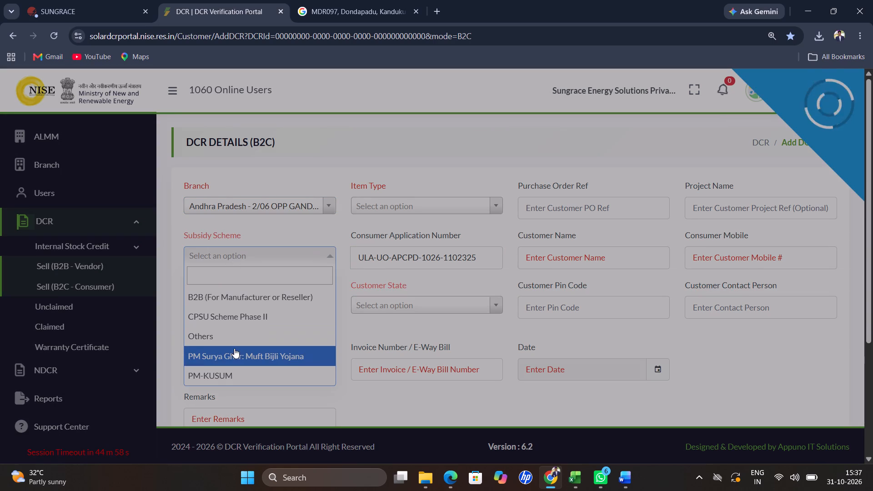
{"action": "left_click", "coordinate": [234, 348]}
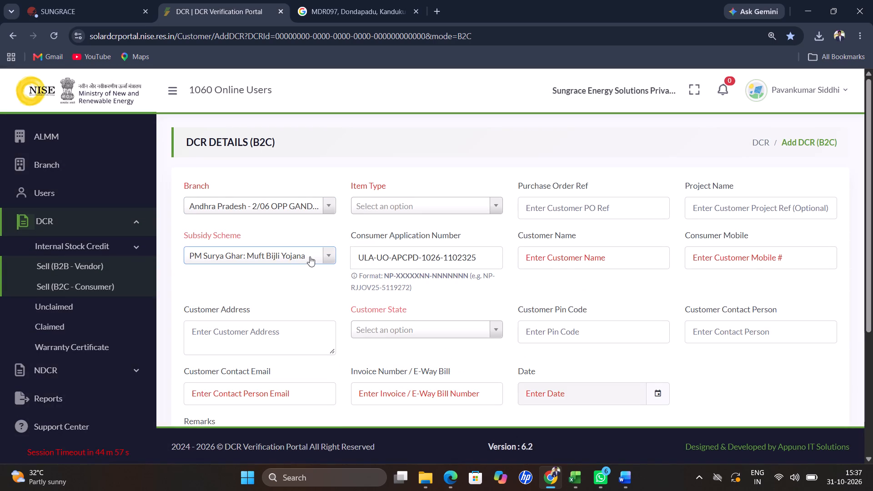
{"action": "left_click", "coordinate": [275, 261]}
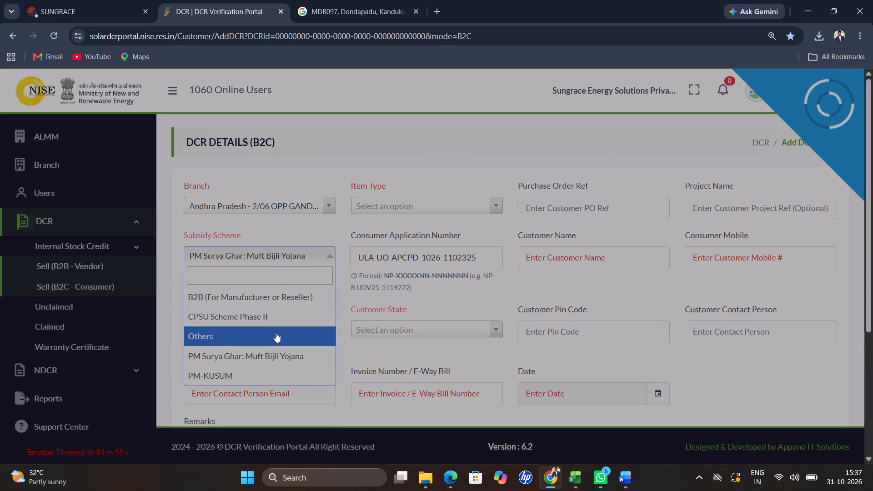
{"action": "left_click", "coordinate": [282, 356]}
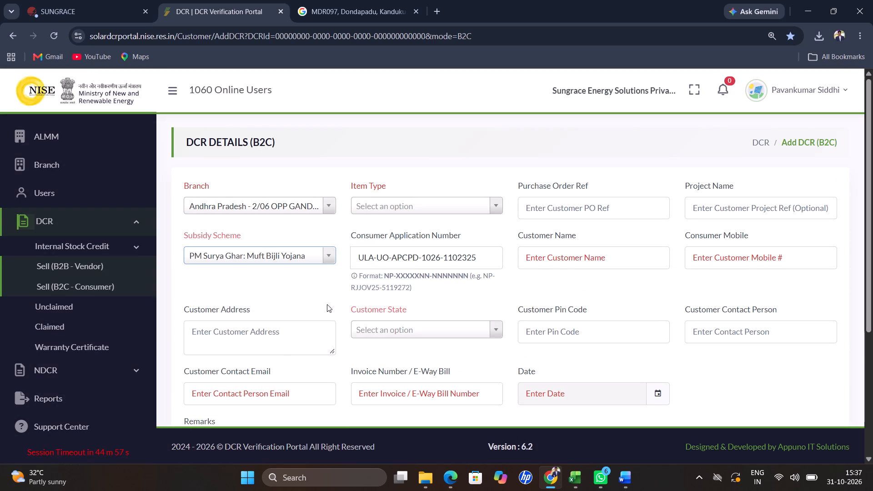
{"action": "left_click", "coordinate": [364, 200]}
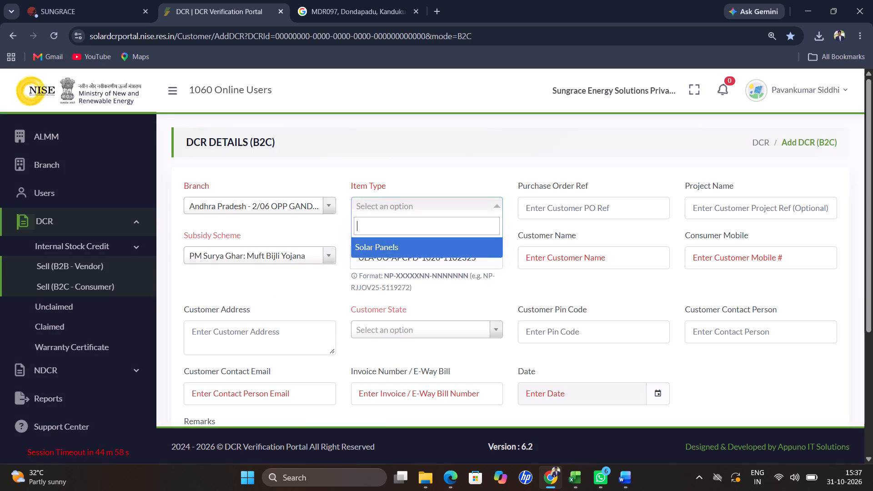
{"action": "left_click", "coordinate": [387, 249]}
Copy Andhra Pradesh Central Power Distribution Corporation Limited from the Word details document into the DCR form's Customer Name.
{"action": "left_click", "coordinate": [575, 259]}
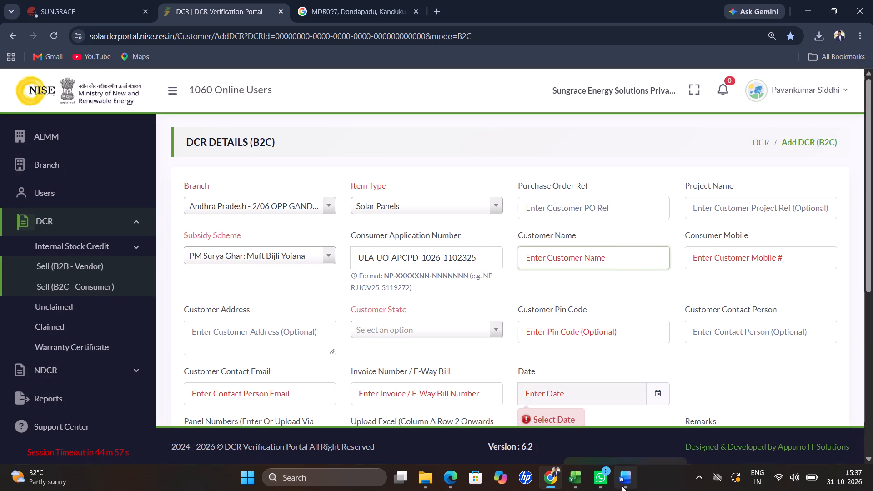
{"action": "left_click", "coordinate": [607, 450]}
{"action": "scroll", "coordinate": [331, 350], "scroll_direction": "up", "scroll_amount": 12}
{"action": "left_click_drag", "start_coordinate": [301, 164], "coordinate": [454, 163]}
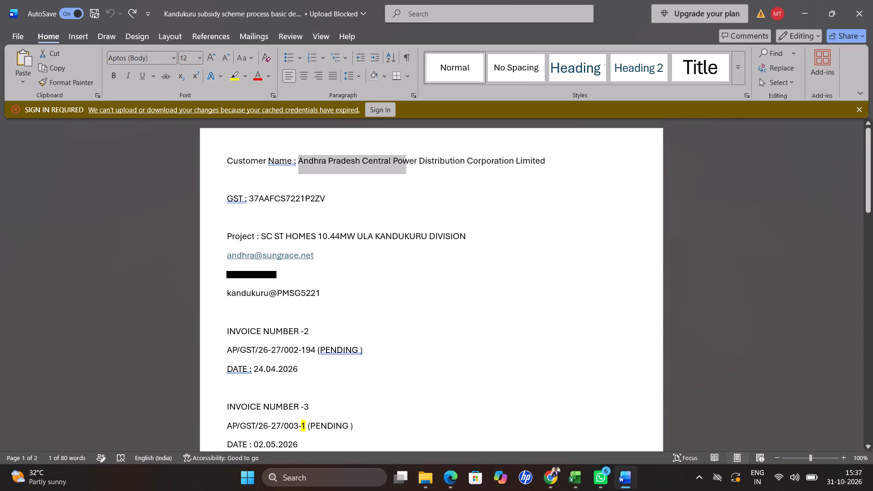
{"action": "left_click_drag", "start_coordinate": [454, 163], "coordinate": [568, 162]}
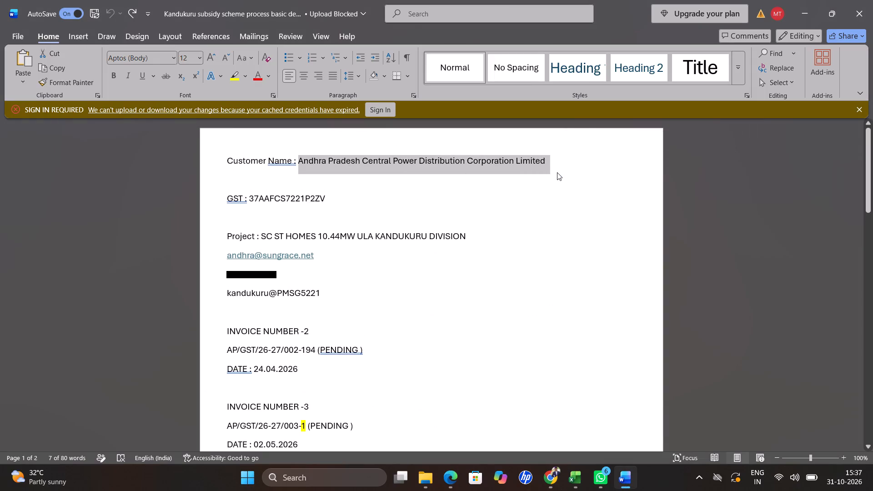
{"action": "key", "text": "ctrl+c"}
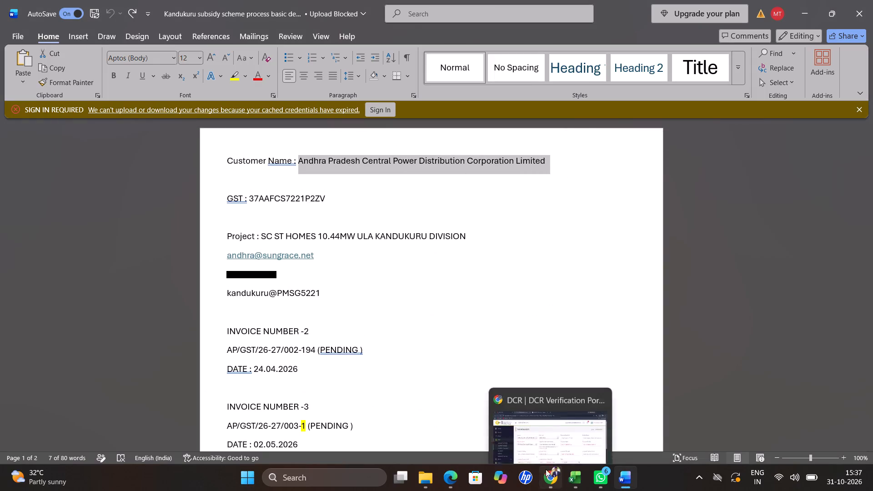
{"action": "left_click", "coordinate": [533, 434]}
{"action": "key", "text": "ctrl+v"}
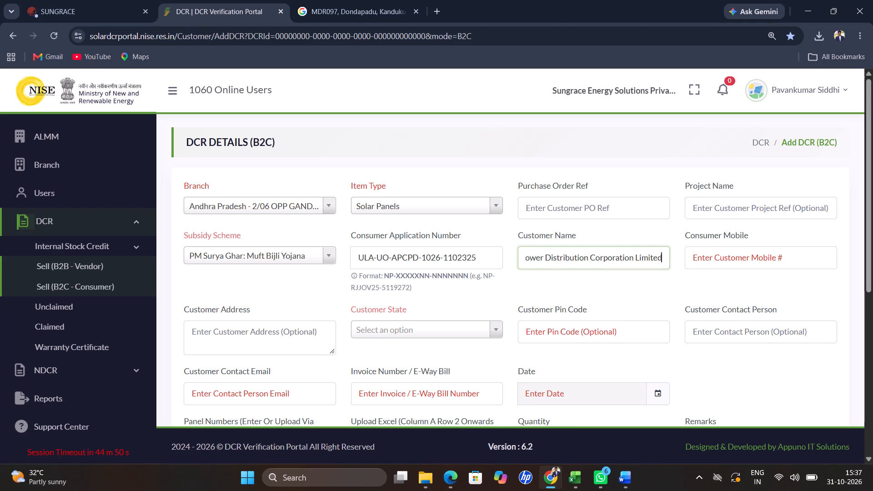
{"action": "left_click", "coordinate": [707, 203]}
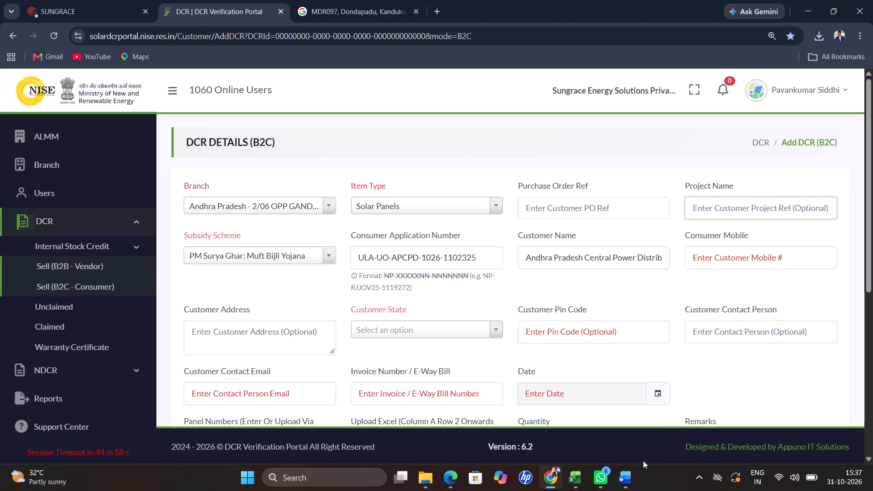
{"action": "left_click", "coordinate": [618, 440]}
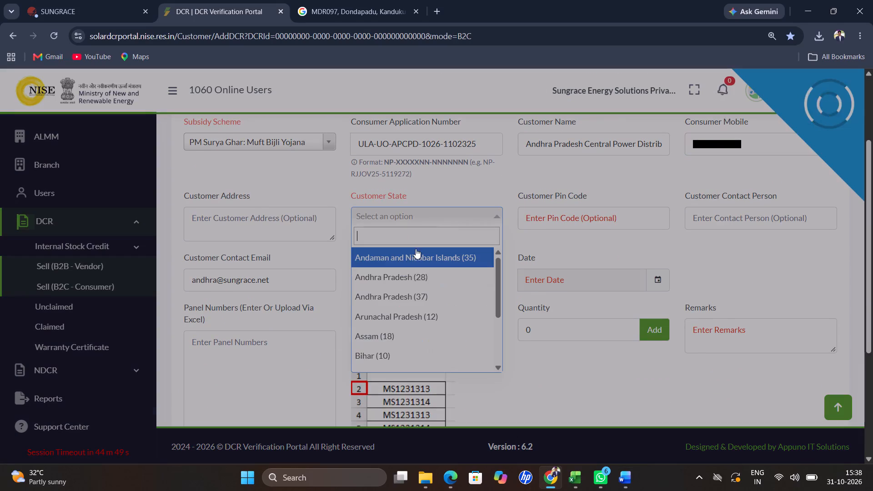
{"action": "left_click", "coordinate": [414, 296]}
Copy the invoice 9 prefix AP/GST/26-27/009- from the Word document into Invoice Number / E-Way Bill and complete it as AP/GST/26-27/009-291.
{"action": "left_click", "coordinate": [408, 281]}
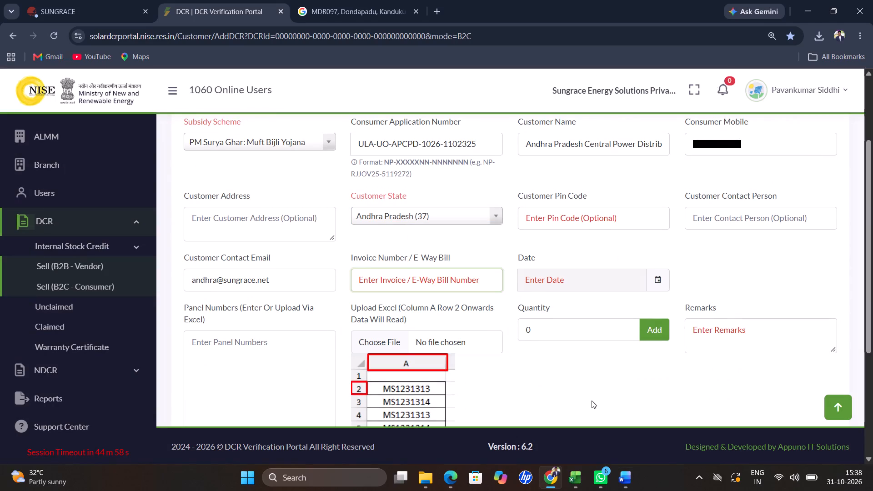
{"action": "left_click", "coordinate": [612, 433]}
{"action": "scroll", "coordinate": [457, 308], "scroll_direction": "down", "scroll_amount": 6}
{"action": "scroll", "coordinate": [385, 276], "scroll_direction": "down", "scroll_amount": 3}
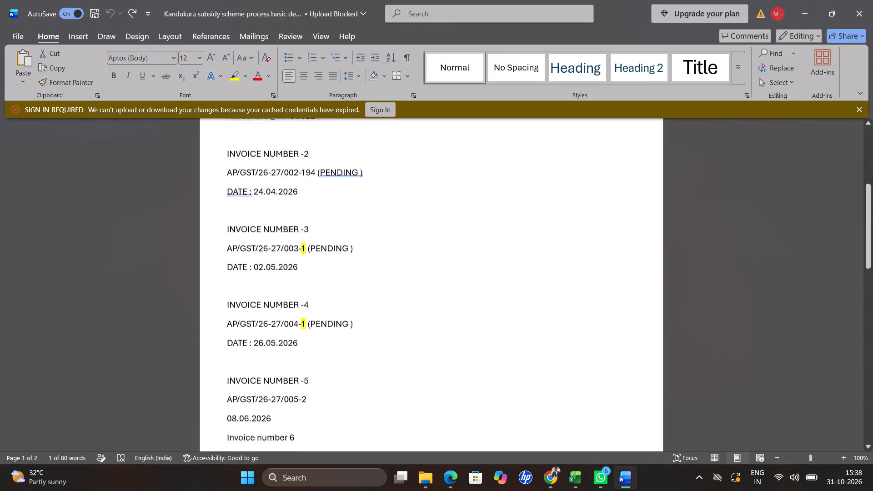
{"action": "scroll", "coordinate": [379, 279], "scroll_direction": "down", "scroll_amount": 2}
{"action": "left_click_drag", "start_coordinate": [316, 389], "coordinate": [227, 407]}
{"action": "left_click", "coordinate": [227, 407]}
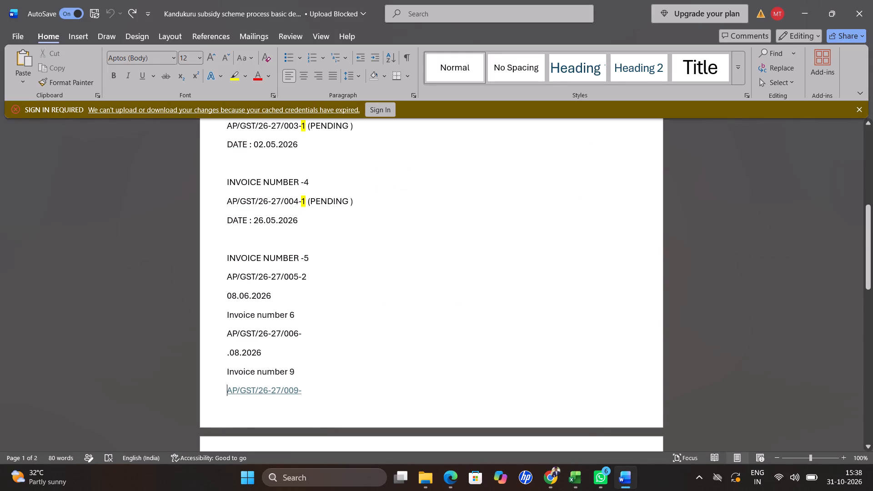
{"action": "left_click_drag", "start_coordinate": [222, 396], "coordinate": [350, 396]}
{"action": "left_click", "coordinate": [350, 396]}
{"action": "left_click_drag", "start_coordinate": [350, 396], "coordinate": [298, 397]}
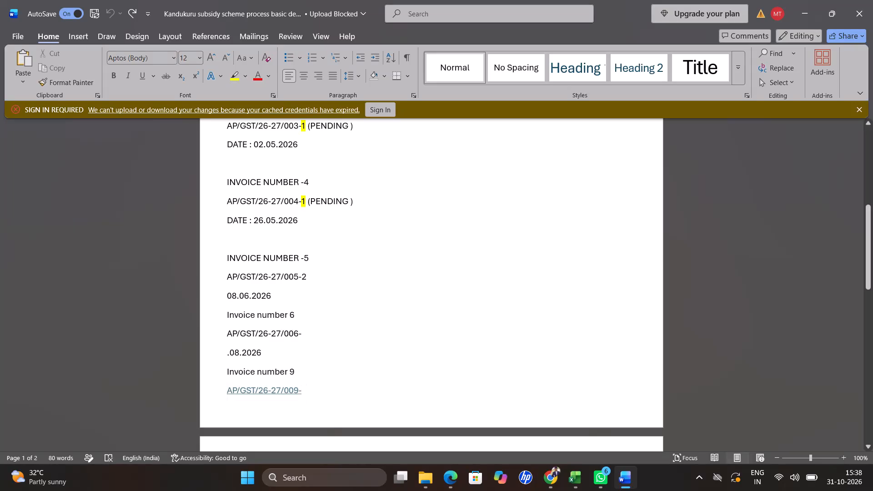
{"action": "left_click_drag", "start_coordinate": [298, 397], "coordinate": [184, 397]}
{"action": "left_click", "coordinate": [183, 399]}
{"action": "key", "text": "ctrl+c"}
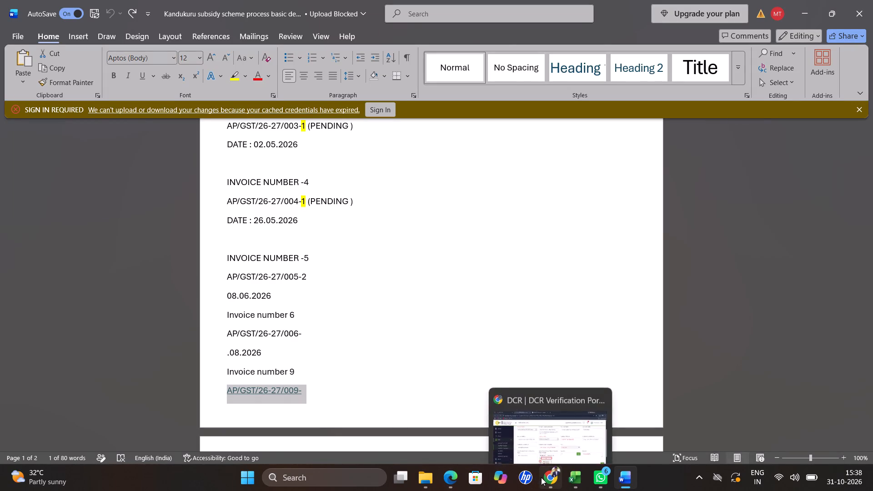
{"action": "left_click", "coordinate": [554, 448]}
{"action": "key", "text": "ctrl+v"}
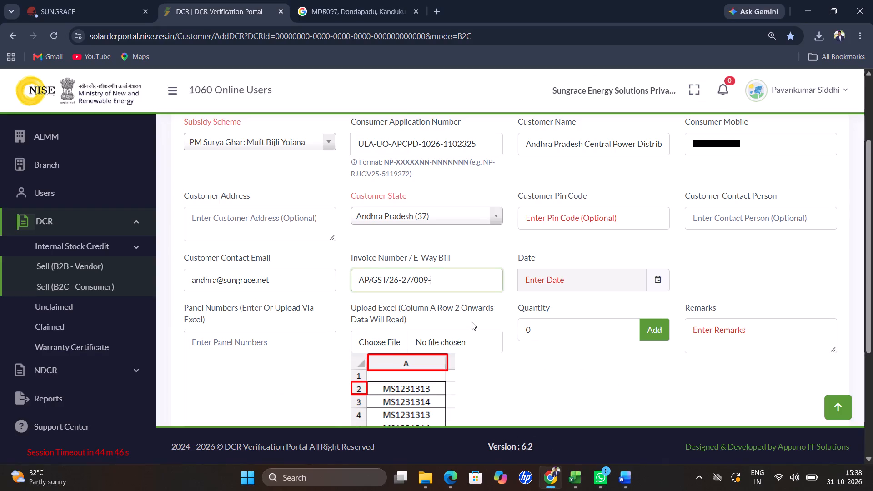
{"action": "type", "text": "291"}
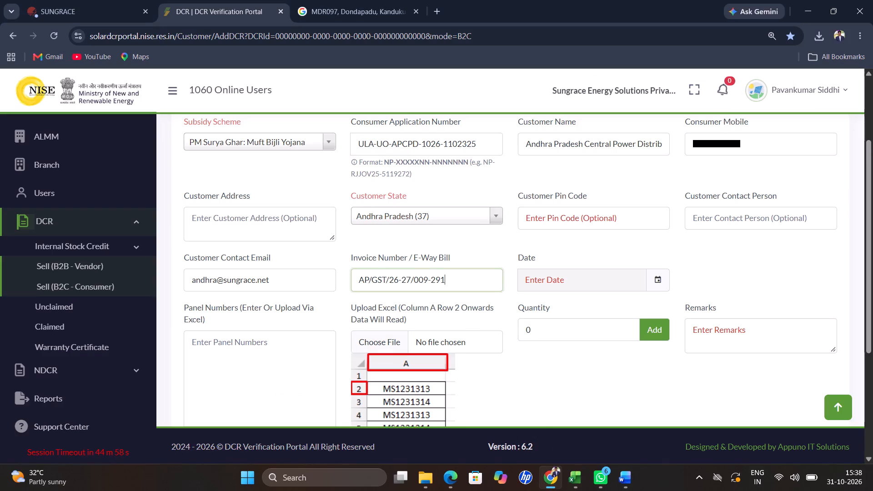
Set the invoice date to 30-Sep-2026.
{"action": "left_click", "coordinate": [558, 286]}
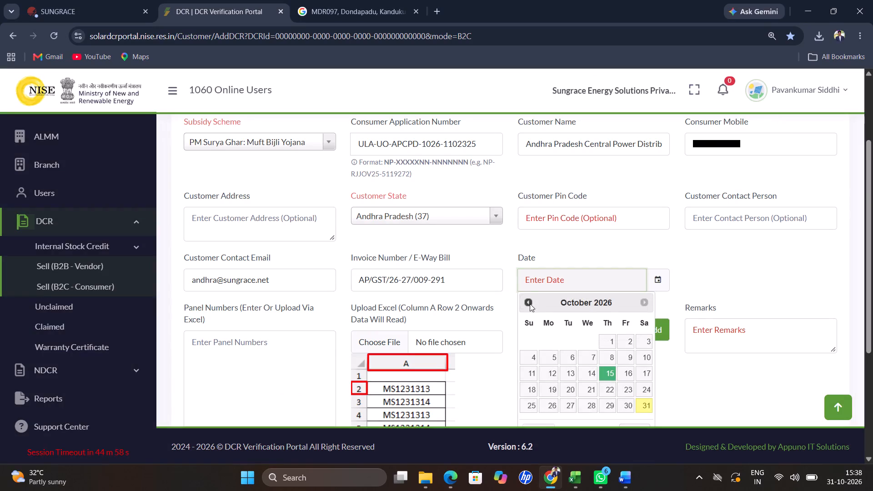
{"action": "left_click", "coordinate": [528, 301]}
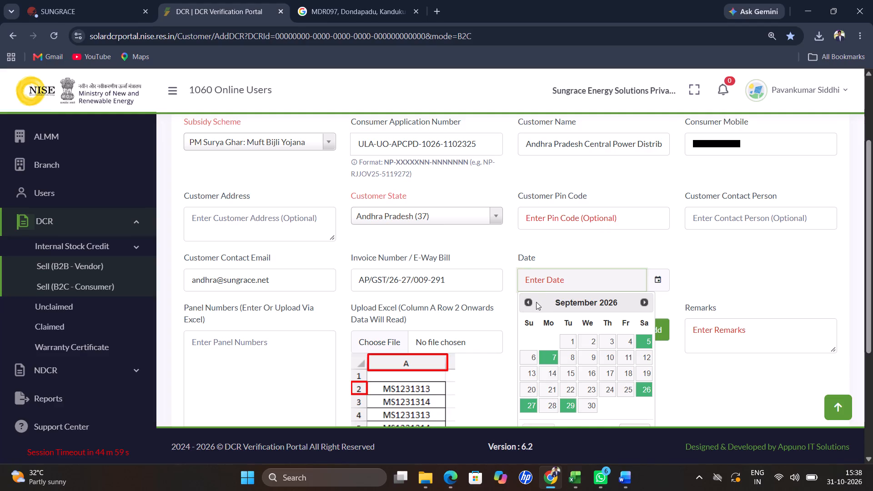
{"action": "left_click", "coordinate": [591, 401]}
{"action": "scroll", "coordinate": [561, 272], "scroll_direction": "down", "scroll_amount": 1}
{"action": "left_click", "coordinate": [286, 316]}
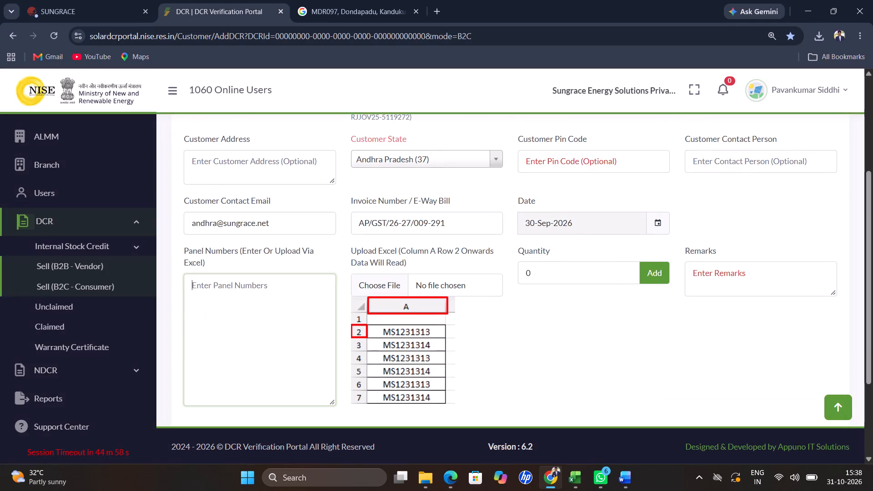
{"action": "left_click", "coordinate": [257, 341]}
{"action": "left_click_drag", "start_coordinate": [125, 0], "coordinate": [125, 11]}
{"action": "left_click", "coordinate": [534, 110]}
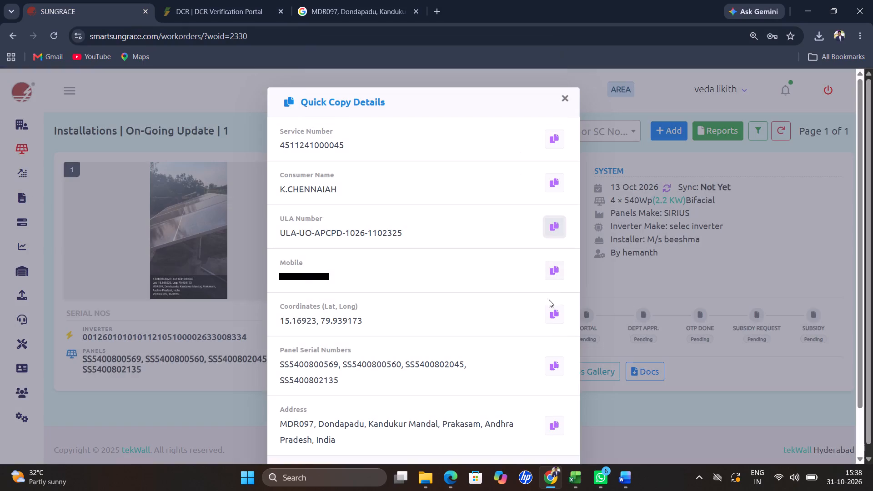
{"action": "left_click", "coordinate": [549, 366]}
{"action": "left_click", "coordinate": [244, 0]}
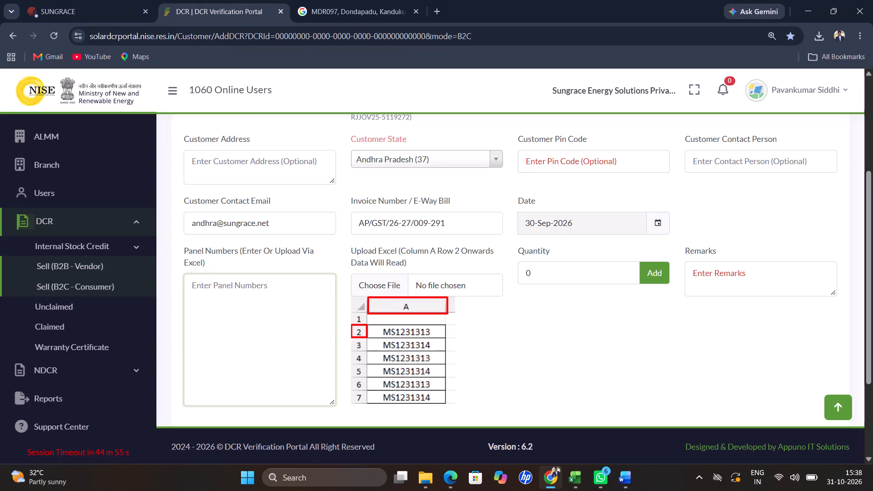
{"action": "left_click", "coordinate": [249, 352]}
{"action": "key", "text": "ctrl+v"}
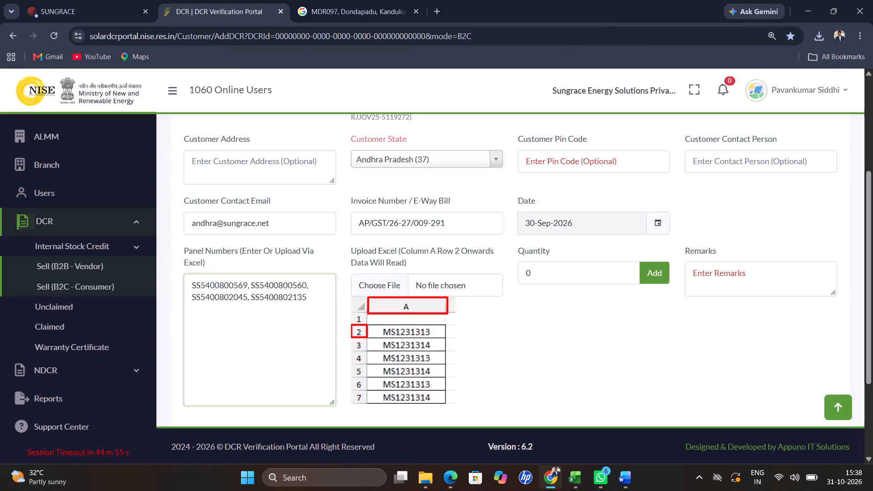
Put each of the four panel serial numbers on its own line, removing the commas and spaces between them.
{"action": "key", "text": "Left"}
{"action": "key", "text": "Left"}
{"action": "key", "text": "Left"}
{"action": "key", "text": "Left"}
{"action": "key", "text": "Left"}
{"action": "key", "text": "Left"}
{"action": "key", "text": "Left"}
{"action": "key", "text": "Left"}
{"action": "key", "text": "Left"}
{"action": "key", "text": "Left"}
{"action": "key", "text": "Left"}
{"action": "key", "text": "Left"}
{"action": "key", "text": "BackSpace"}
{"action": "key", "text": "BackSpace"}
{"action": "key", "text": "Return"}
{"action": "key", "text": "Up"}
{"action": "key", "text": "Up"}
{"action": "key", "text": "Up"}
{"action": "key", "text": "Up"}
{"action": "key", "text": "Up"}
{"action": "key", "text": "Up"}
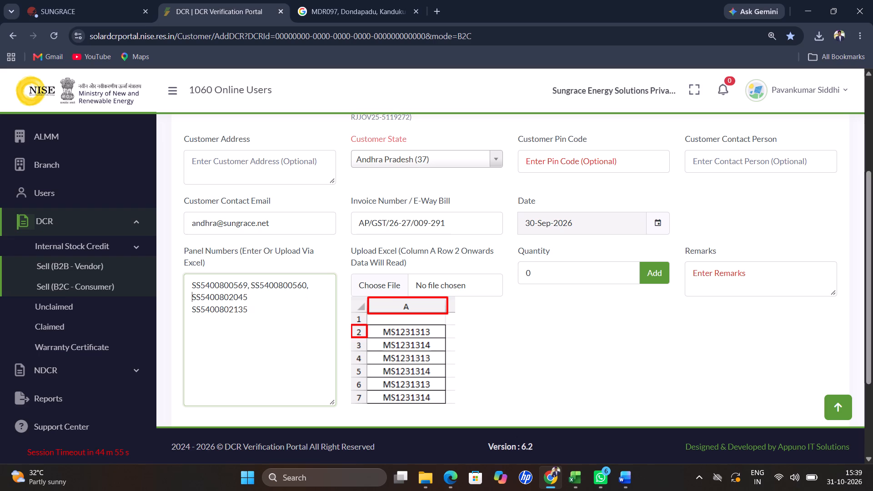
{"action": "key", "text": "Right"}
{"action": "key", "text": "Right"}
{"action": "key", "text": "Right"}
{"action": "key", "text": "Right"}
{"action": "key", "text": "Right"}
{"action": "key", "text": "Right"}
{"action": "key", "text": "Right"}
{"action": "key", "text": "Right"}
{"action": "key", "text": "Right"}
{"action": "key", "text": "Right"}
{"action": "key", "text": "Right"}
{"action": "key", "text": "Right"}
{"action": "key", "text": "Right"}
{"action": "key", "text": "Right"}
{"action": "key", "text": "BackSpace"}
{"action": "key", "text": "BackSpace"}
{"action": "key", "text": "Return"}
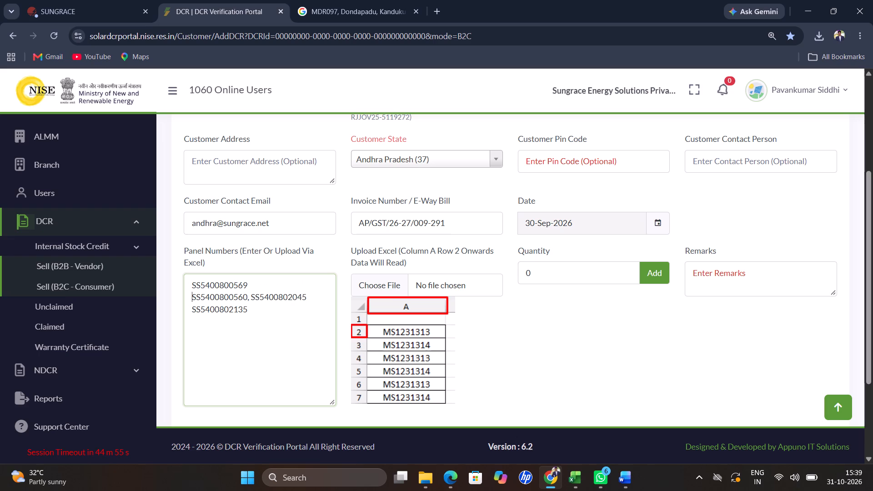
{"action": "key", "text": "Right"}
{"action": "key", "text": "Right"}
{"action": "key", "text": "Right"}
{"action": "key", "text": "Right"}
{"action": "key", "text": "Right"}
{"action": "key", "text": "Right"}
{"action": "key", "text": "Right"}
{"action": "key", "text": "Right"}
{"action": "key", "text": "Right"}
{"action": "key", "text": "Right"}
{"action": "key", "text": "Right"}
{"action": "key", "text": "Right"}
{"action": "key", "text": "Right"}
{"action": "key", "text": "Right"}
{"action": "key", "text": "BackSpace"}
{"action": "key", "text": "BackSpace"}
{"action": "key", "text": "Return"}
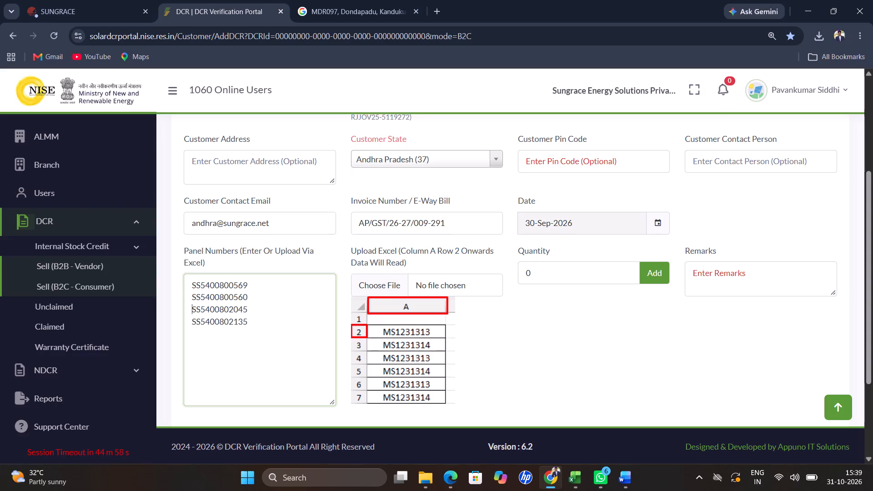
Add the listed panel numbers to the DCR entry.
{"action": "left_click", "coordinate": [569, 275]}
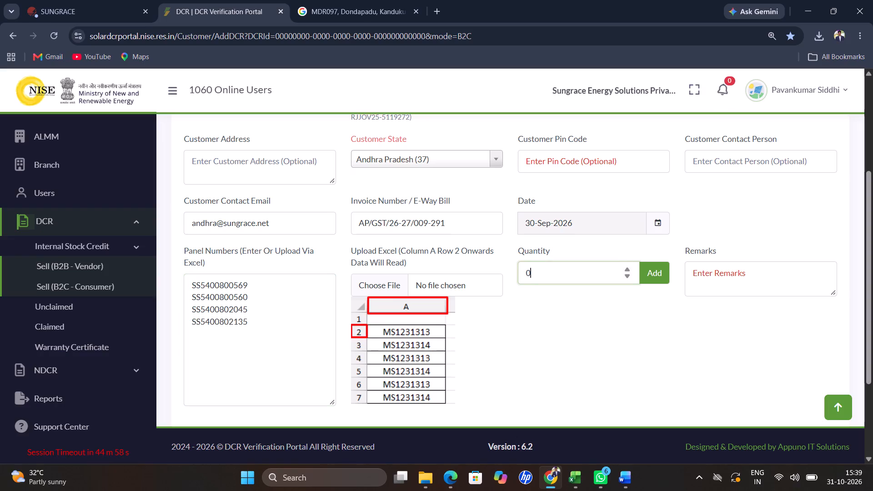
{"action": "scroll", "coordinate": [567, 276], "scroll_direction": "up", "scroll_amount": 4}
{"action": "left_click", "coordinate": [657, 268]}
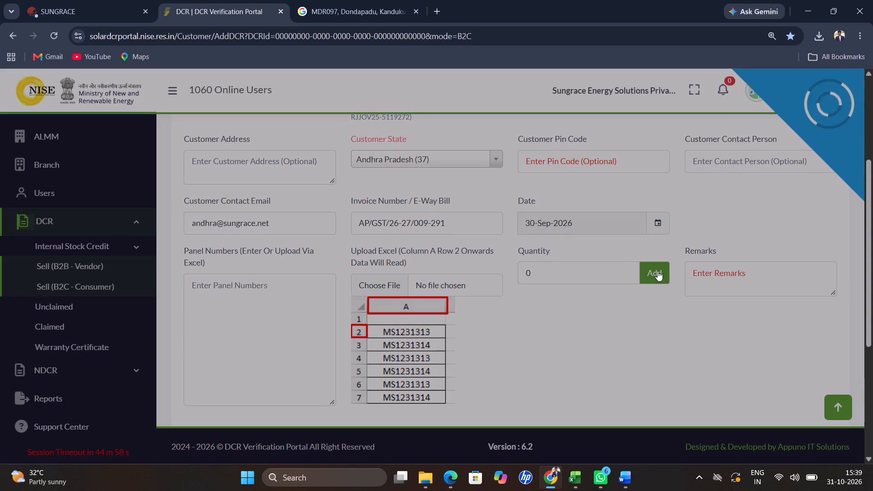
Copy the installation address from the Sungrace work order's quick copy details into the DCR form's Remarks.
{"action": "left_click", "coordinate": [768, 279]}
{"action": "left_click", "coordinate": [94, 0]}
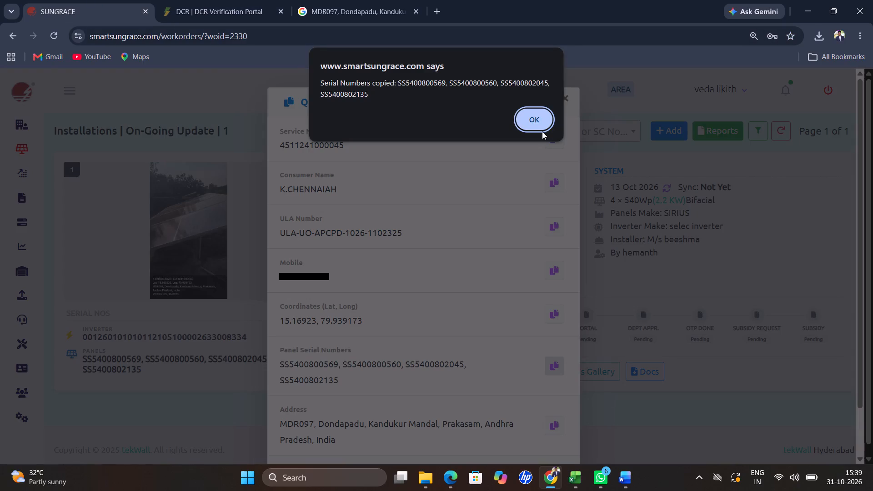
{"action": "left_click", "coordinate": [542, 125]}
{"action": "left_click", "coordinate": [550, 425]}
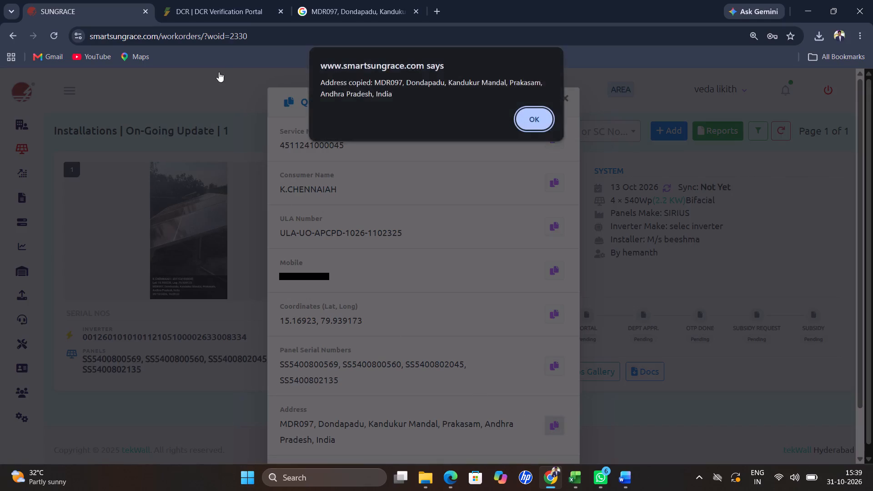
{"action": "left_click", "coordinate": [236, 0]}
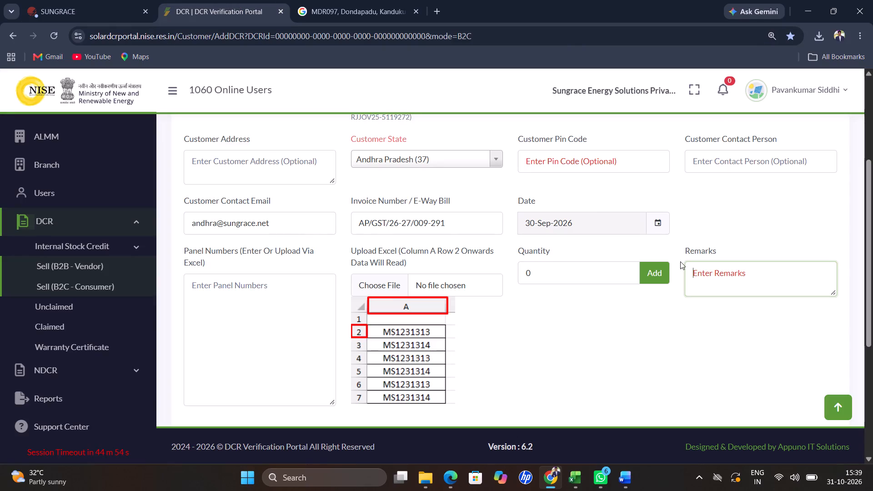
{"action": "key", "text": "ctrl+v"}
Copy the pin code from the Google search result into the DCR form's Customer Pin Code.
{"action": "left_click", "coordinate": [599, 163]}
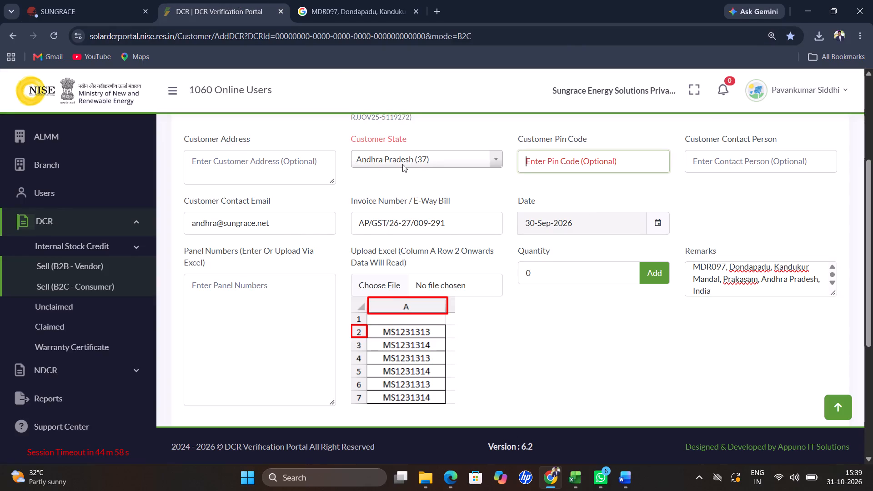
{"action": "left_click_drag", "start_coordinate": [351, 0], "coordinate": [351, 5]}
{"action": "key", "text": "ctrl+c"}
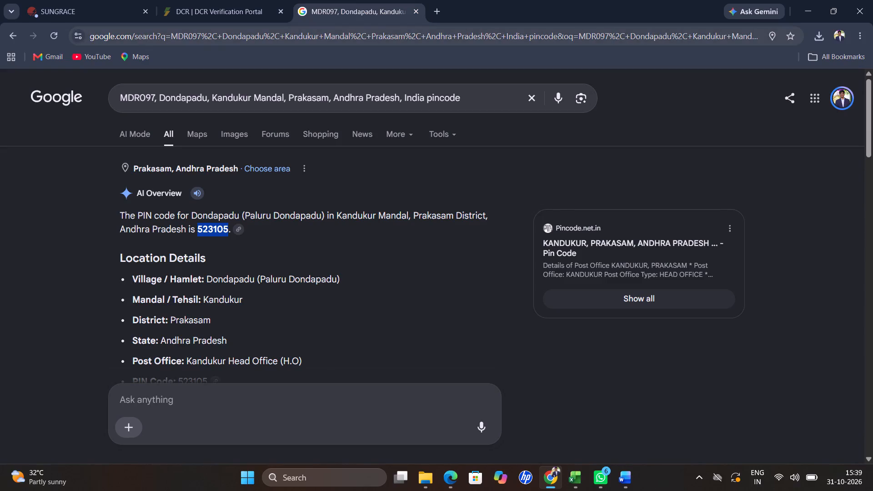
{"action": "left_click", "coordinate": [209, 10]}
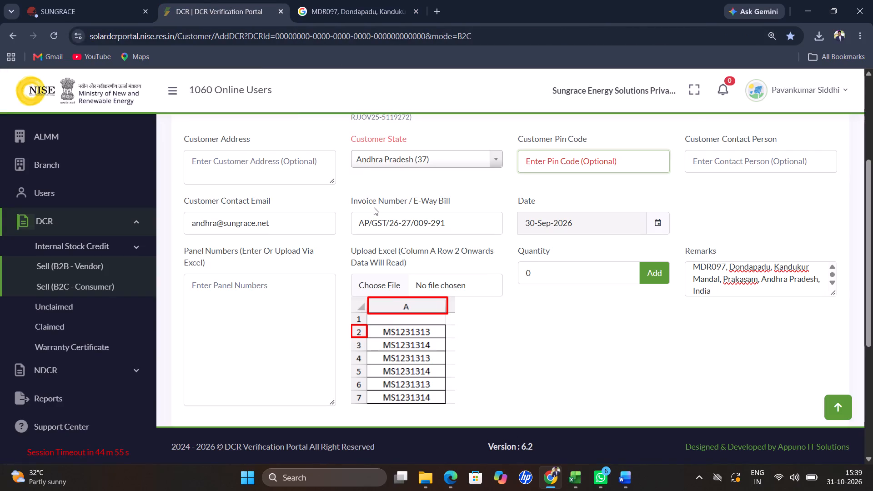
{"action": "key", "text": "ctrl+v"}
Confirm and submit the completed B2C DCR entry.
{"action": "scroll", "coordinate": [487, 245], "scroll_direction": "down", "scroll_amount": 2}
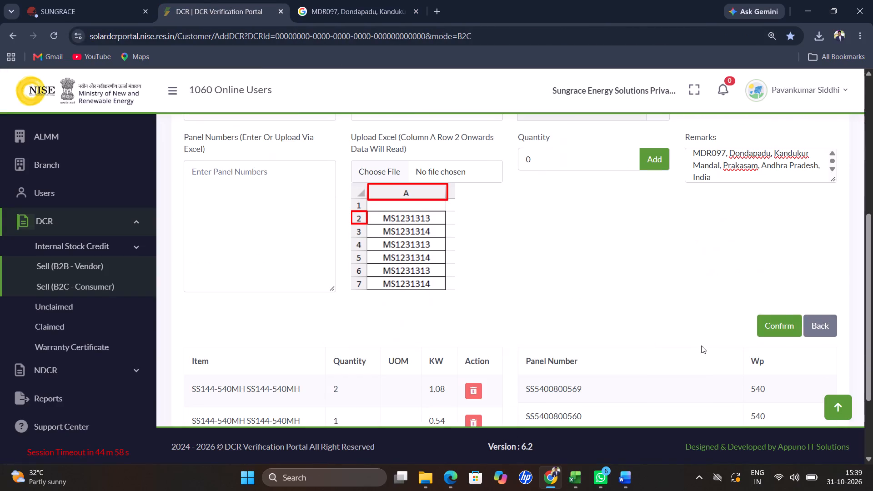
{"action": "left_click", "coordinate": [779, 329]}
{"action": "left_click", "coordinate": [562, 340]}
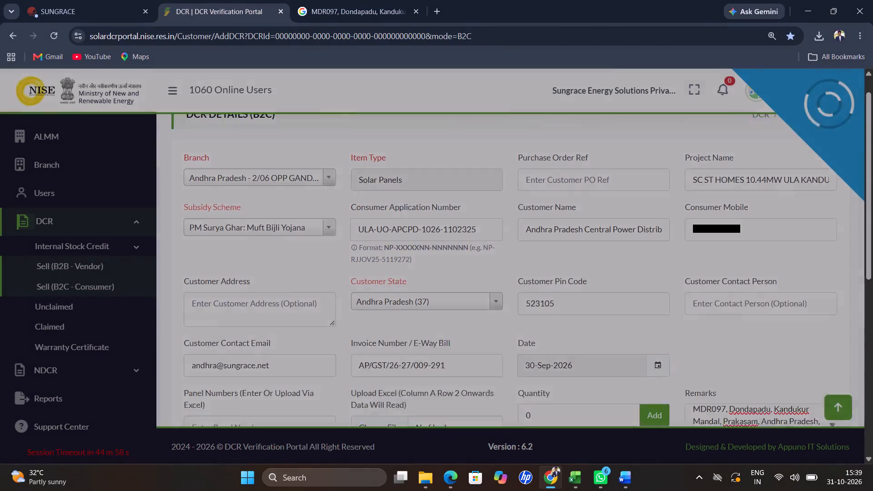
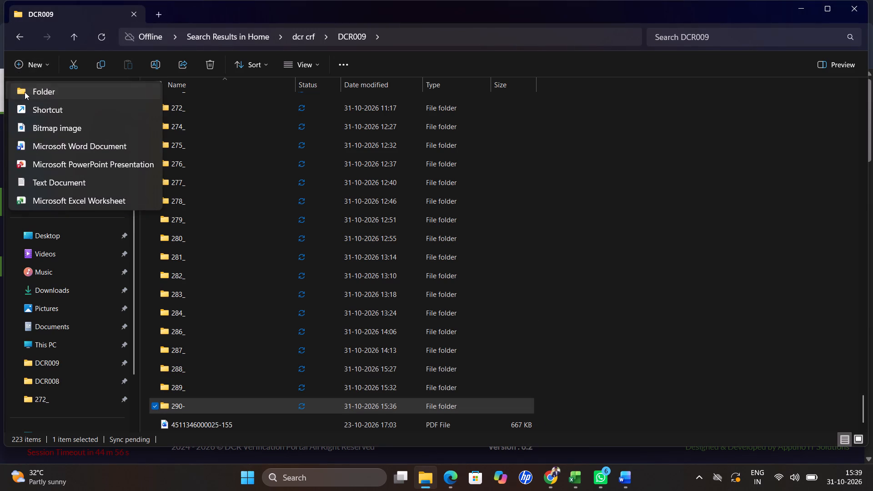
Create a new folder named 291_ inside the DCR009 folder.
{"action": "type", "text": "23"}
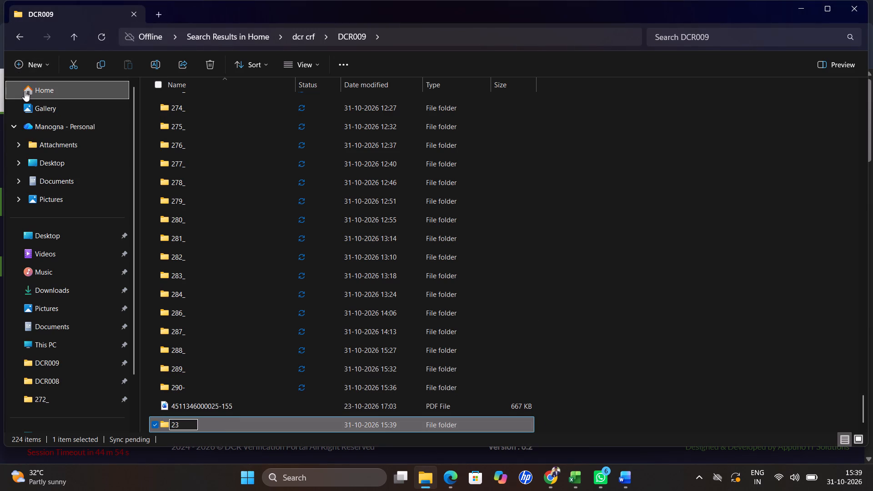
{"action": "key", "text": "BackSpace"}
{"action": "type", "text": "91_"}
{"action": "key", "text": "Return"}
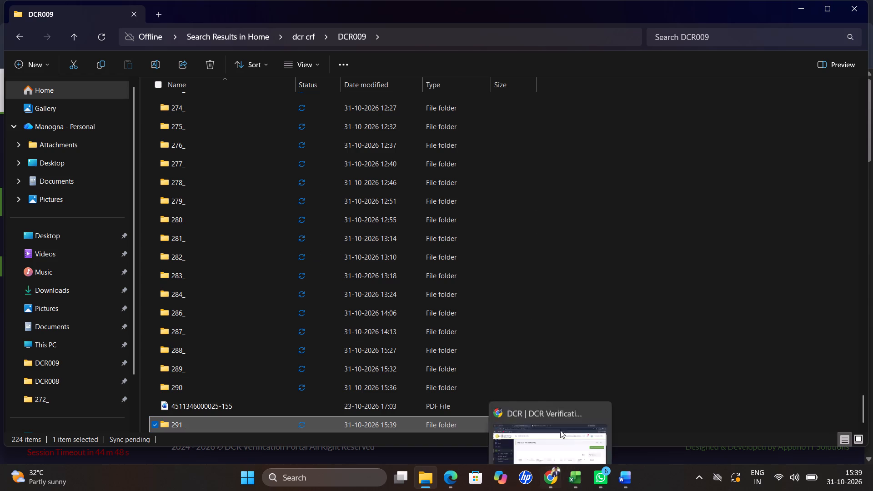
Copy the service number from the Sungrace work order's quick copy details.
{"action": "left_click", "coordinate": [565, 423]}
{"action": "left_click", "coordinate": [83, 0]}
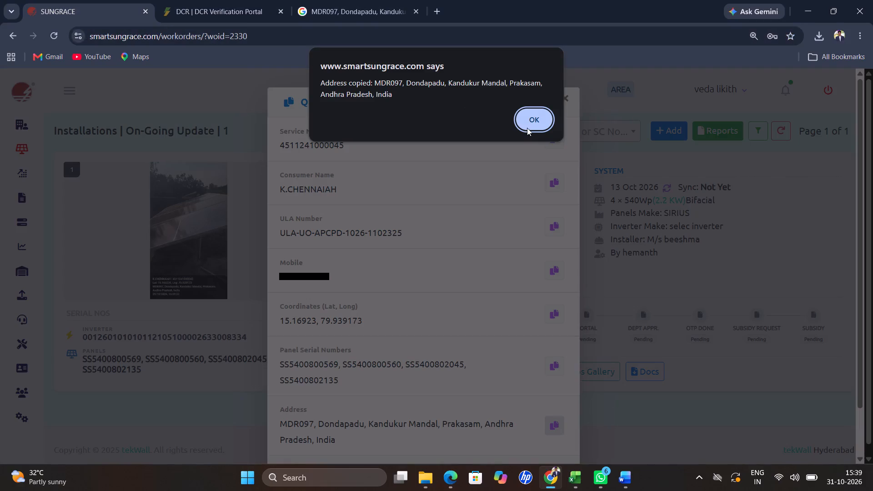
{"action": "left_click", "coordinate": [527, 127]}
{"action": "left_click", "coordinate": [554, 138]}
Download the DCR certificate PDF for invoice AP/GST/26-27/009-291 into folder 291_, naming it with the copied service number followed by -291.
{"action": "left_click", "coordinate": [209, 0]}
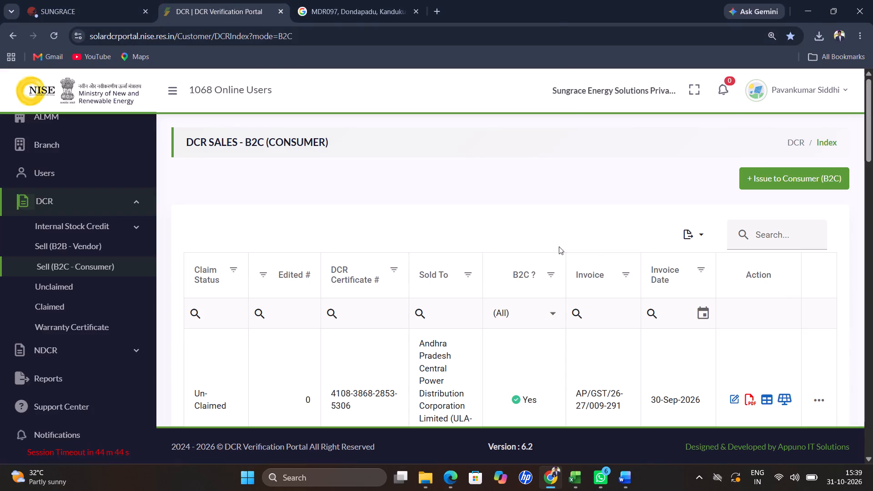
{"action": "left_click", "coordinate": [753, 401]}
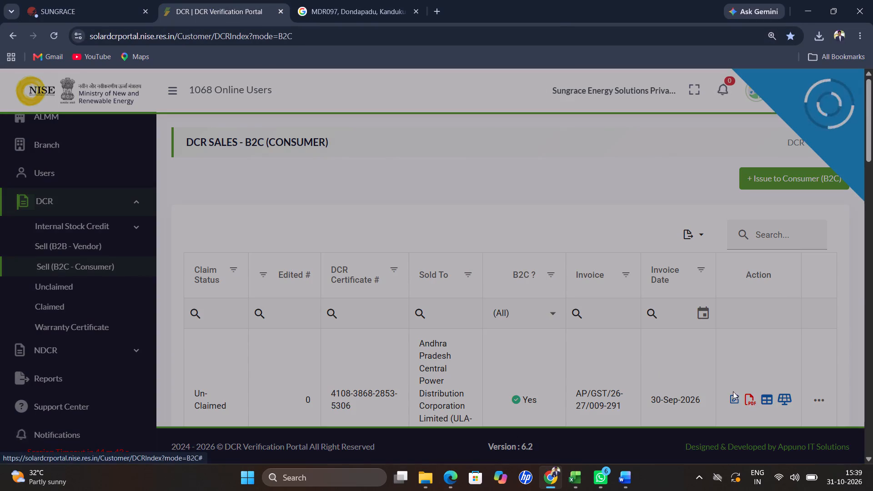
{"action": "left_click", "coordinate": [712, 160]}
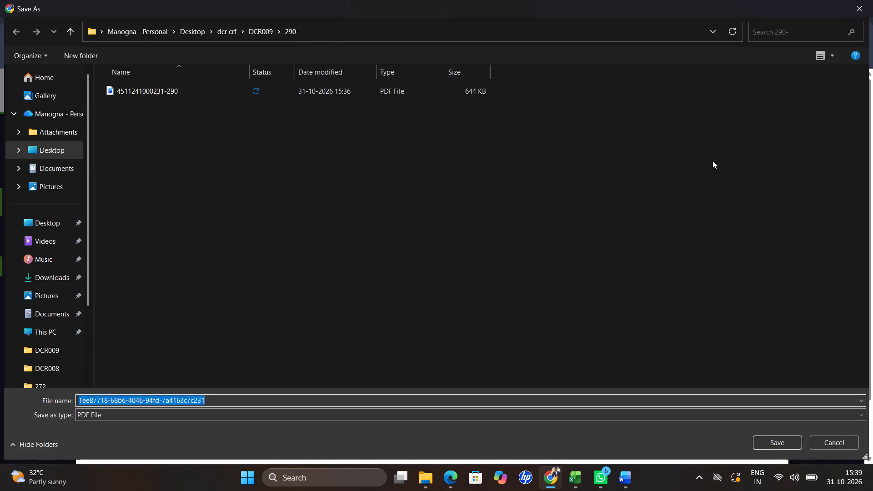
{"action": "key", "text": "ctrl+v"}
{"action": "key", "text": "minus"}
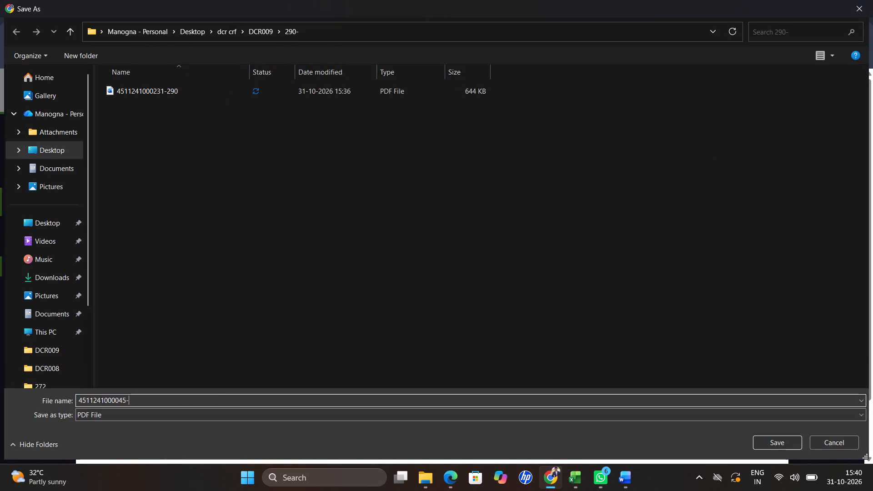
{"action": "type", "text": "291"}
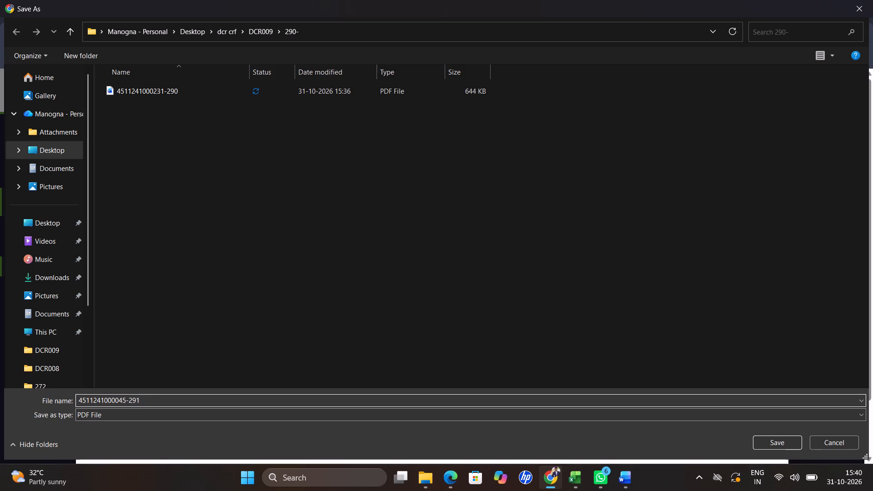
{"action": "left_click", "coordinate": [265, 38]}
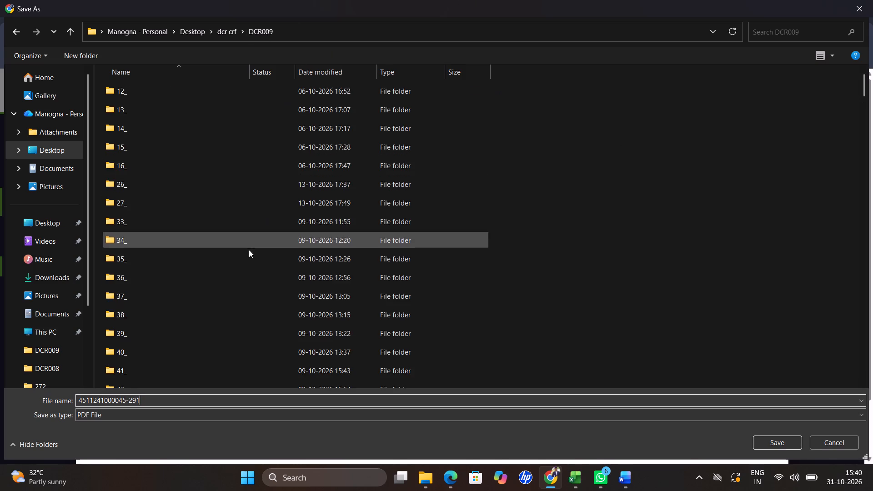
{"action": "scroll", "coordinate": [282, 287], "scroll_direction": "down", "scroll_amount": 17}
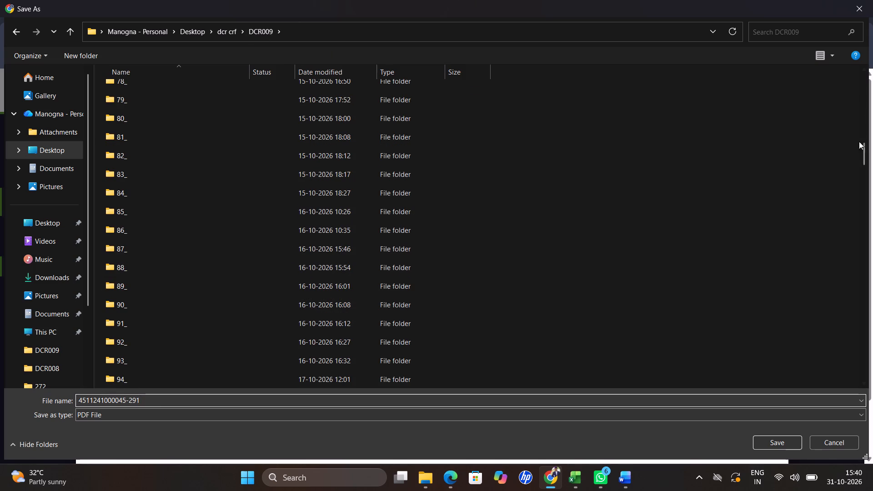
{"action": "left_click_drag", "start_coordinate": [862, 145], "coordinate": [868, 376]}
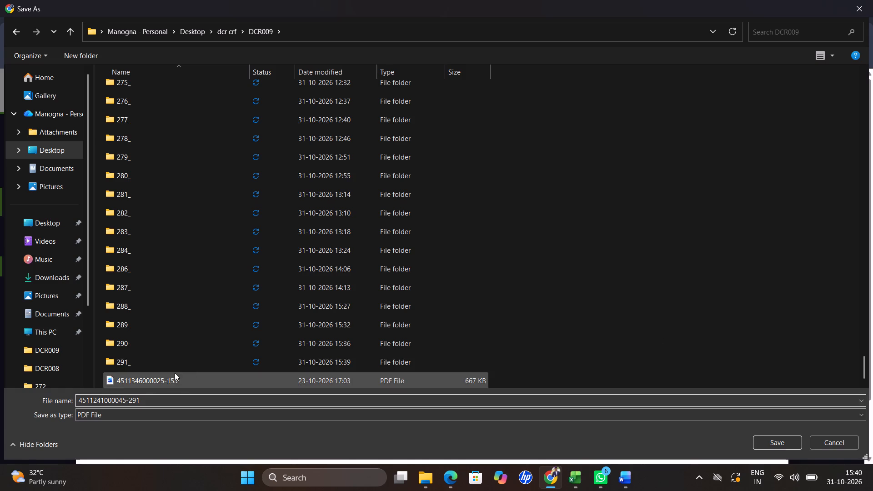
{"action": "triple_click", "coordinate": [202, 363]}
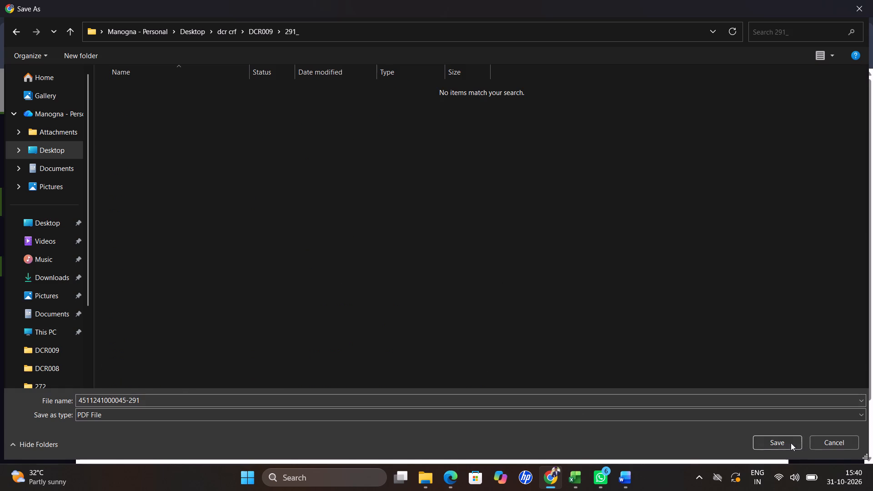
{"action": "double_click", "coordinate": [789, 443]}
Attach the certificate PDF from folder 291_ as the Dcr upload in the Sungrace work order's update form and submit it.
{"action": "double_click", "coordinate": [114, 0]}
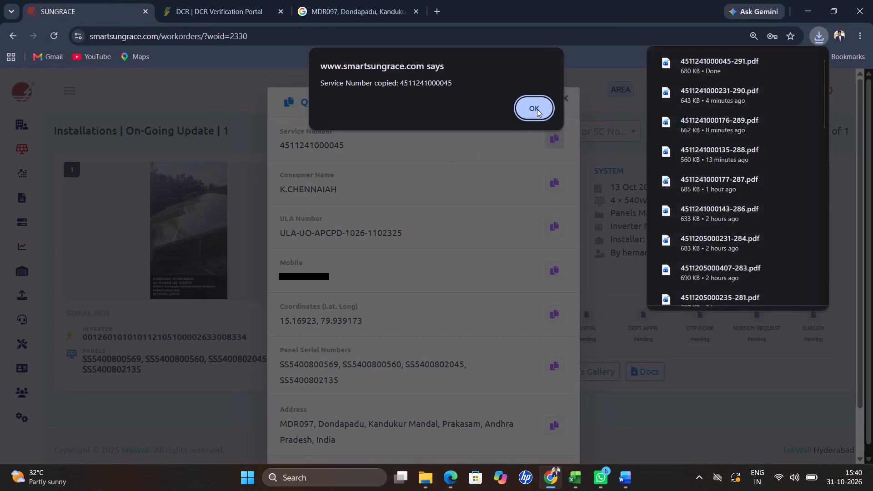
{"action": "double_click", "coordinate": [539, 108]}
{"action": "left_click", "coordinate": [567, 94]}
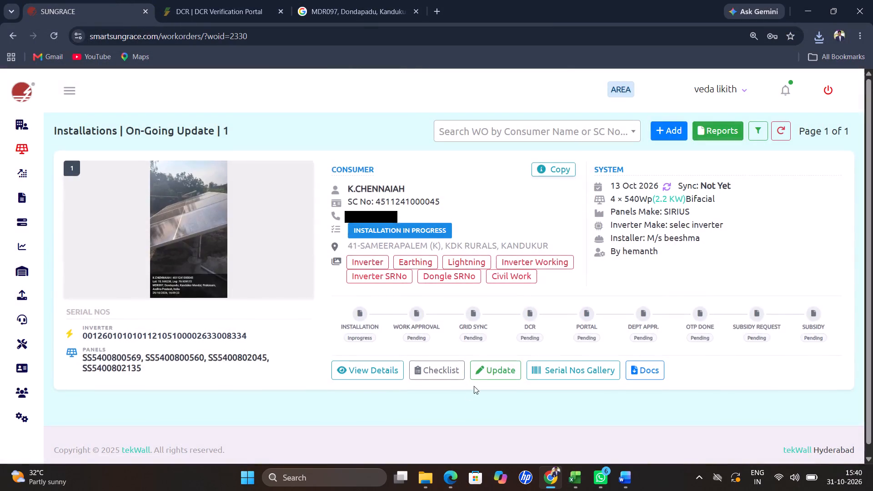
{"action": "left_click", "coordinate": [488, 370]}
{"action": "left_click", "coordinate": [349, 323]}
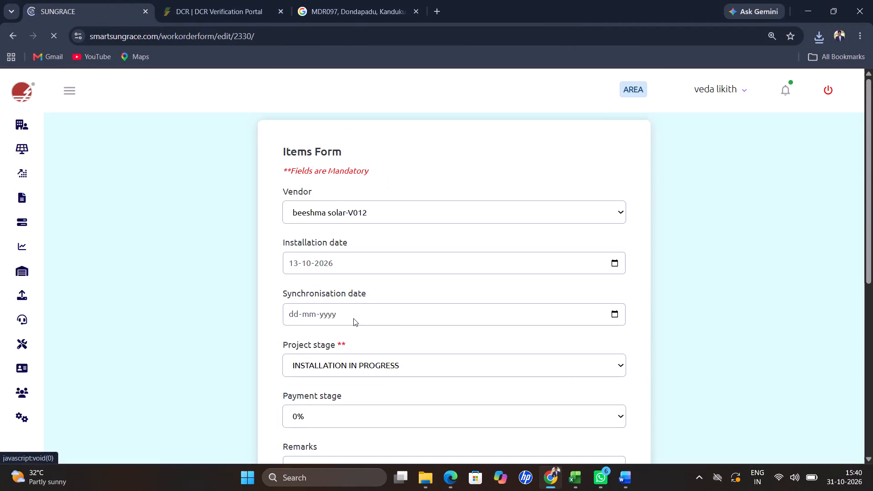
{"action": "scroll", "coordinate": [353, 318], "scroll_direction": "down", "scroll_amount": 5}
{"action": "left_click", "coordinate": [316, 317]}
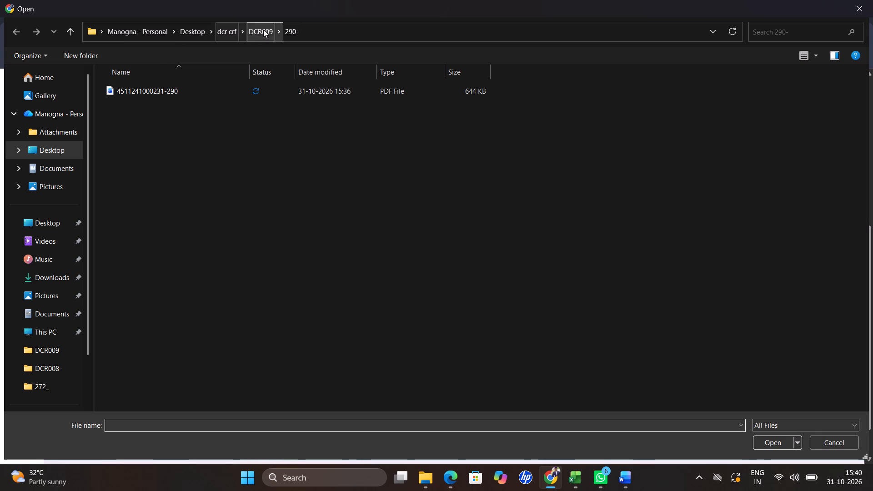
{"action": "left_click", "coordinate": [263, 30]}
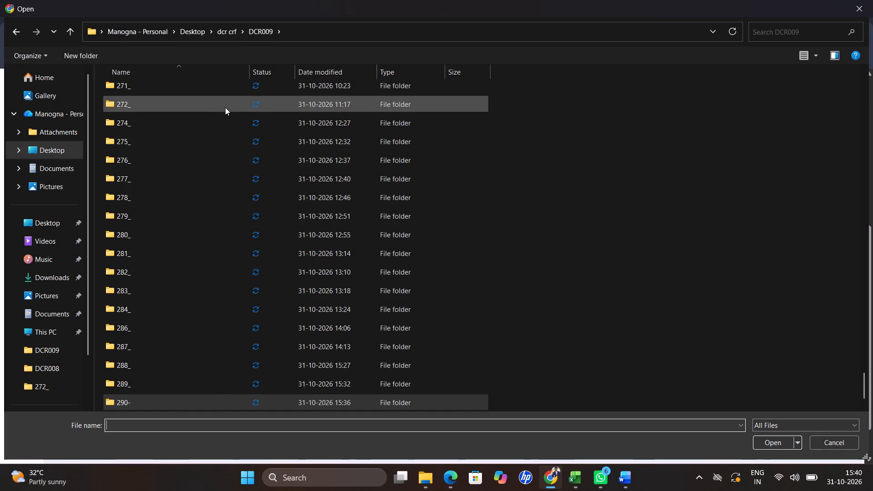
{"action": "scroll", "coordinate": [225, 107], "scroll_direction": "up", "scroll_amount": 3}
{"action": "scroll", "coordinate": [226, 107], "scroll_direction": "down", "scroll_amount": 5}
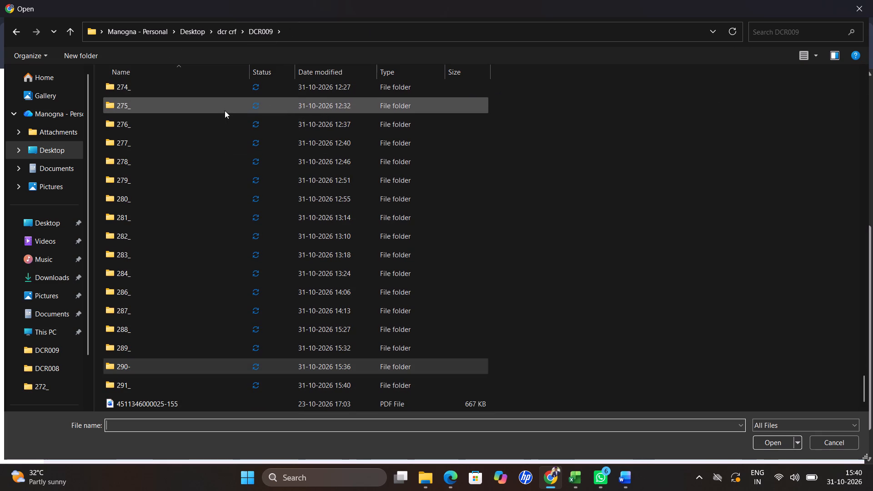
{"action": "double_click", "coordinate": [184, 385]}
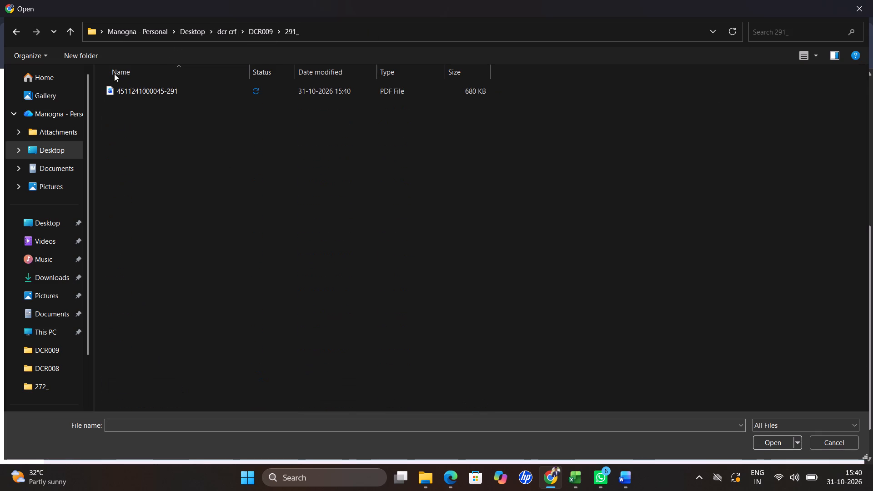
{"action": "triple_click", "coordinate": [129, 95]}
{"action": "left_click", "coordinate": [309, 371]}
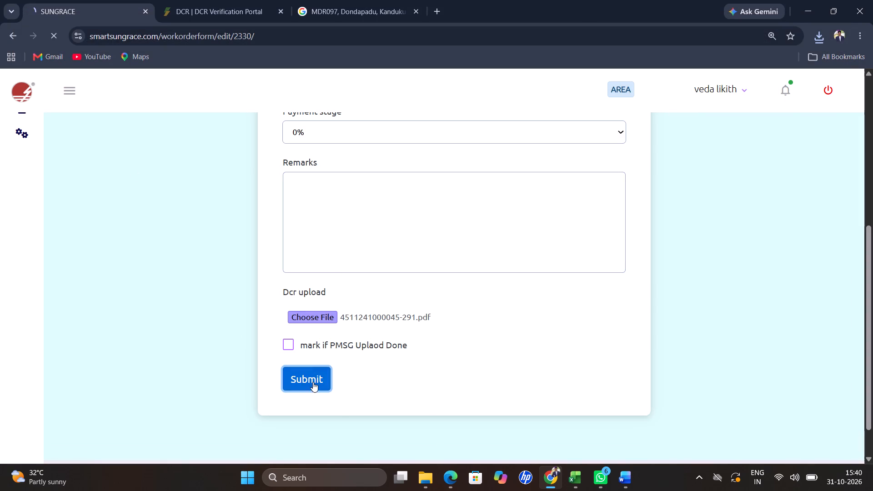
{"action": "left_click", "coordinate": [283, 381]}
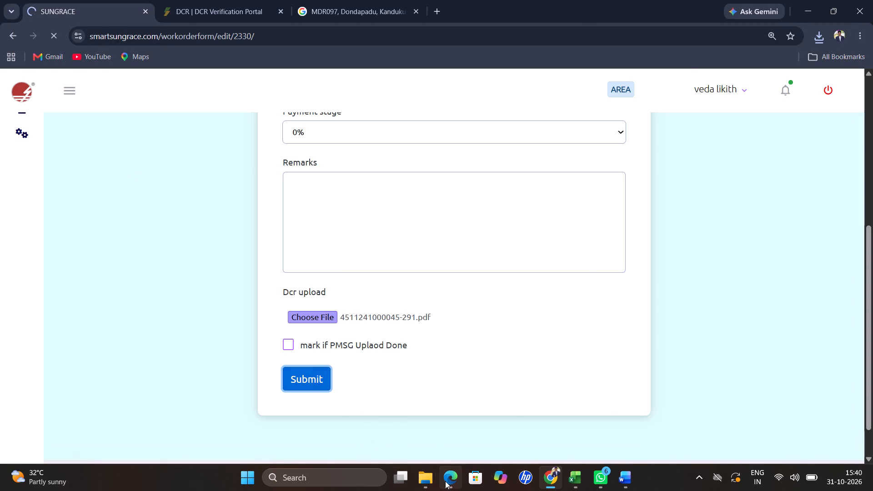
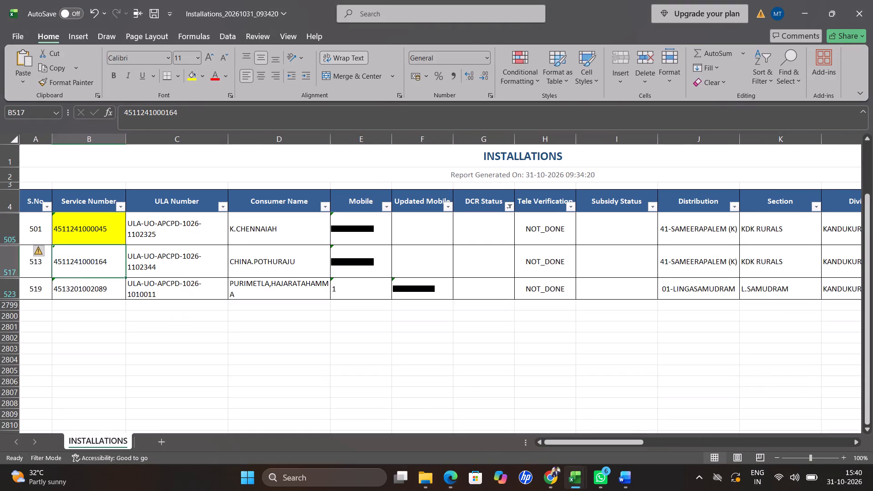
Copy the service number from the S.No 513 row of the INSTALLATIONS sheet and find its work order in Sungrace.
{"action": "key", "text": "ctrl+c"}
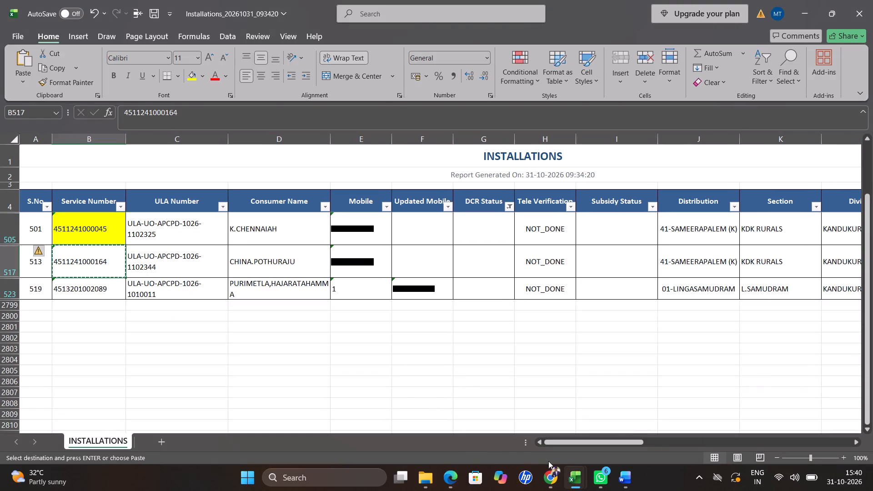
{"action": "left_click", "coordinate": [535, 447]}
{"action": "left_click", "coordinate": [457, 128]}
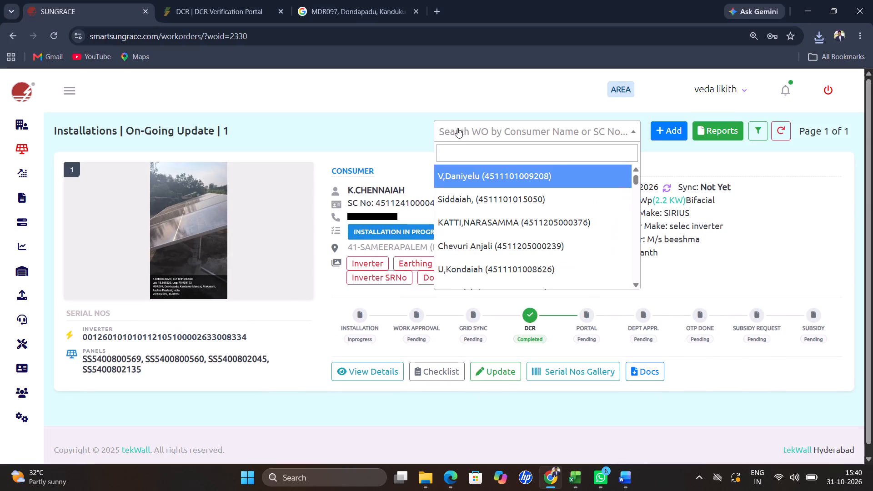
{"action": "key", "text": "ctrl+v"}
{"action": "key", "text": "Return"}
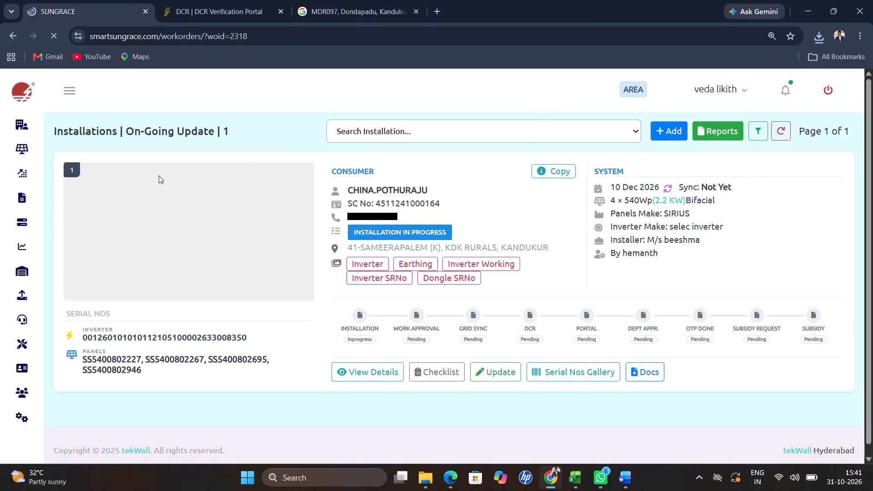
Start a new B2C consumer DCR entry and enter the work order's copied ULA number as the Consumer Application Number.
{"action": "left_click", "coordinate": [564, 170]}
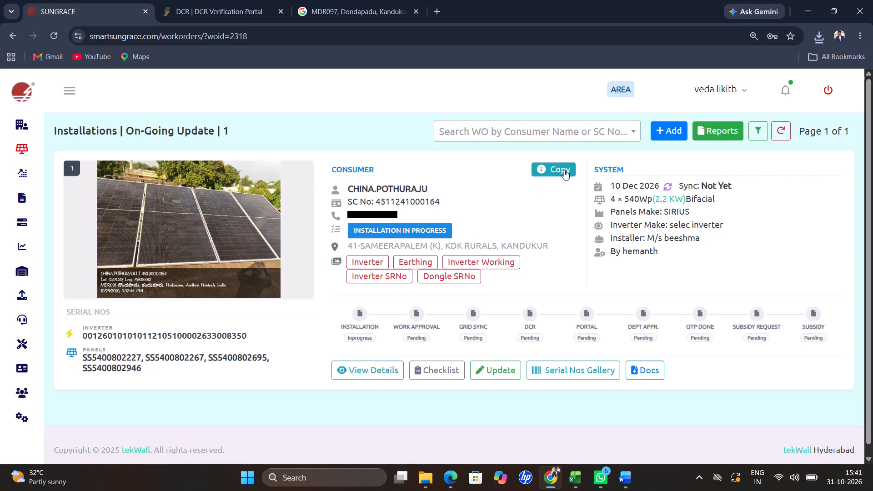
{"action": "left_click", "coordinate": [546, 222]}
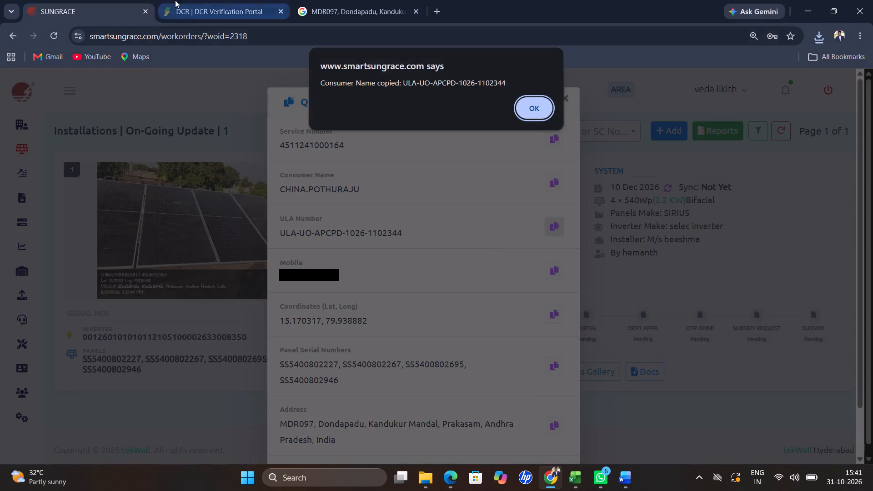
{"action": "left_click", "coordinate": [175, 0]}
{"action": "left_click", "coordinate": [766, 105]}
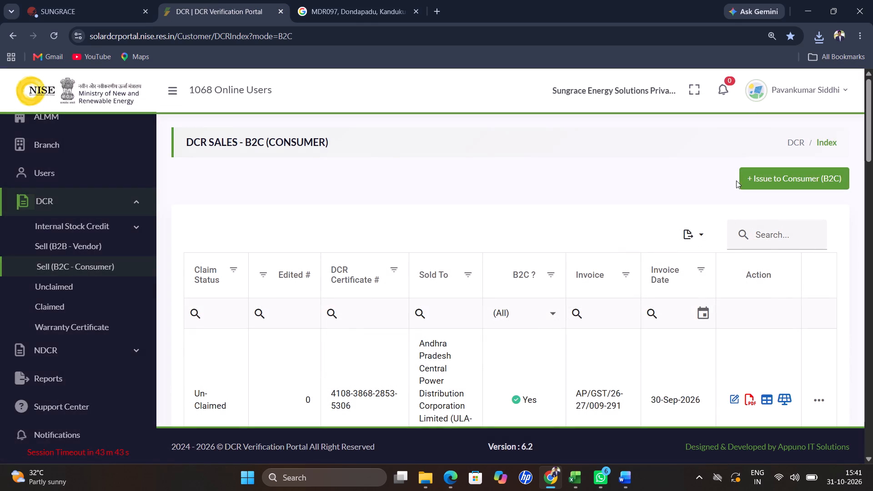
{"action": "left_click", "coordinate": [762, 175]}
{"action": "left_click", "coordinate": [464, 263]}
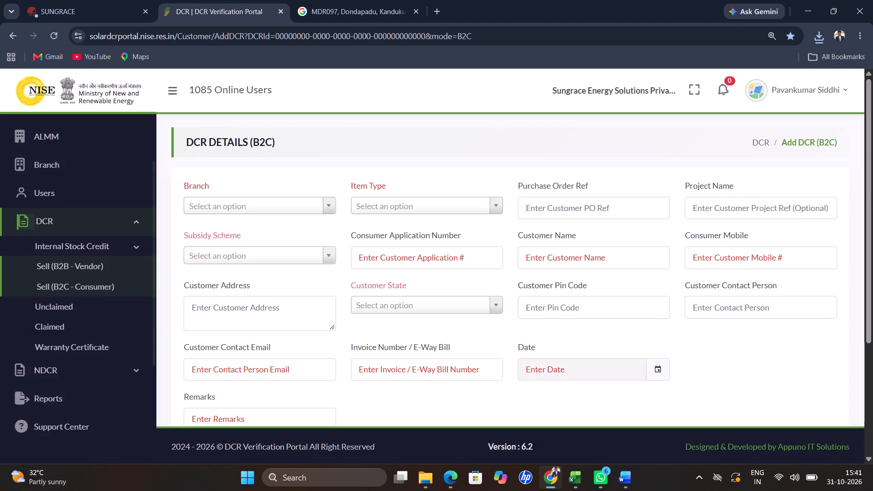
{"action": "key", "text": "ctrl+v"}
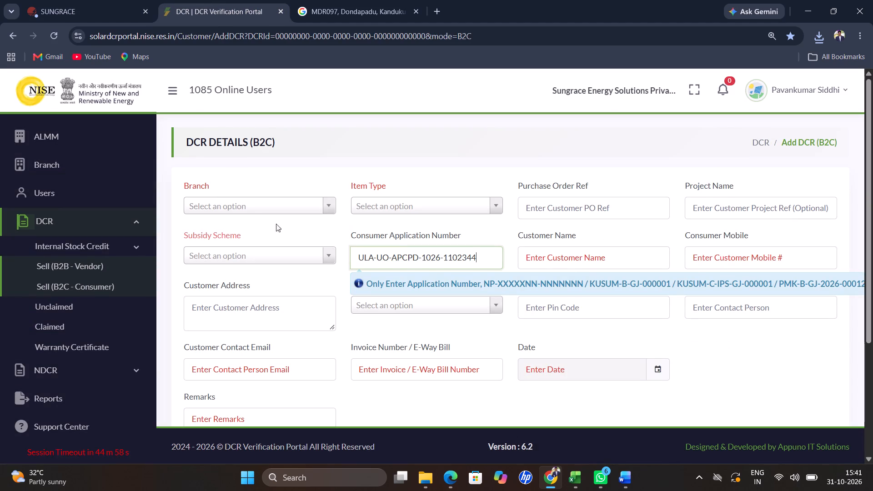
Set the branch to Andhra Pradesh - 2/06, the subsidy scheme to PM Surya Ghar: Muft Bijli Yojana and the item type to Solar Panels.
{"action": "left_click", "coordinate": [261, 212]}
{"action": "left_click", "coordinate": [278, 265]}
{"action": "left_click", "coordinate": [277, 253]}
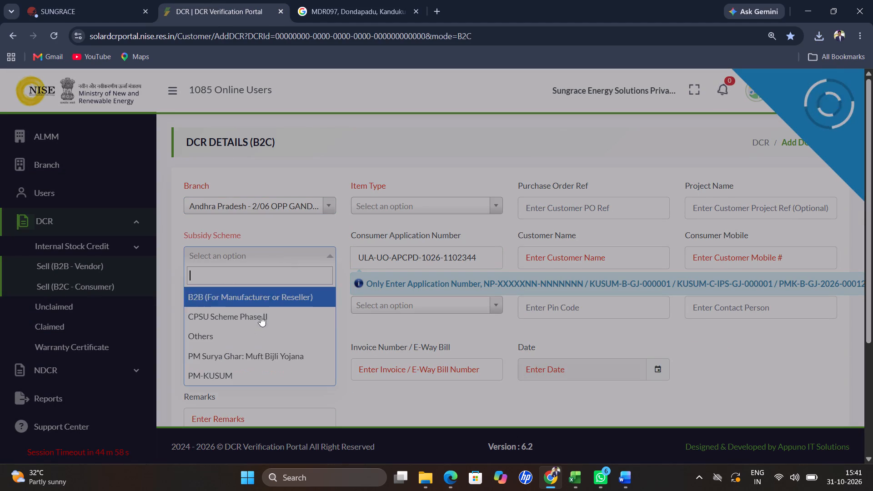
{"action": "left_click", "coordinate": [257, 355]}
{"action": "double_click", "coordinate": [424, 197]}
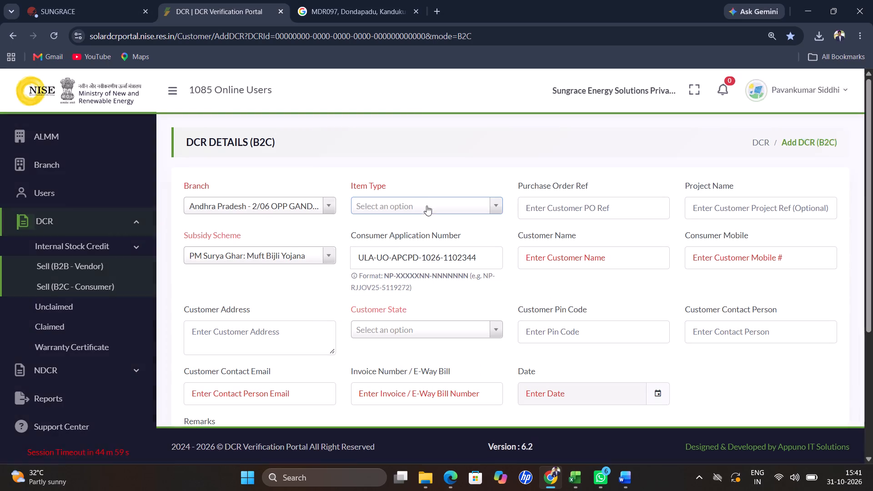
{"action": "left_click", "coordinate": [426, 205]}
{"action": "left_click", "coordinate": [400, 248]}
Fill the Customer Name with Andhra Pradesh Central Power Distribution Corporation Limited, copied from the Word details document.
{"action": "left_click", "coordinate": [562, 260]}
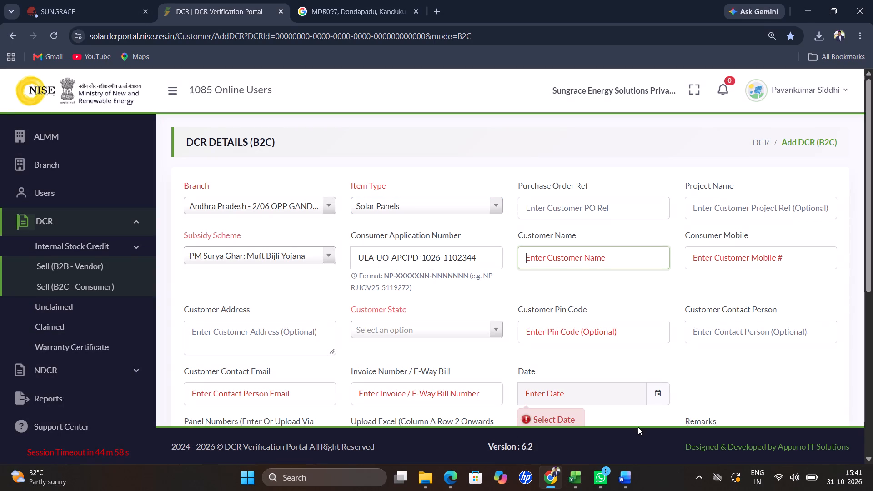
{"action": "left_click", "coordinate": [619, 452]}
{"action": "scroll", "coordinate": [302, 238], "scroll_direction": "up", "scroll_amount": 3}
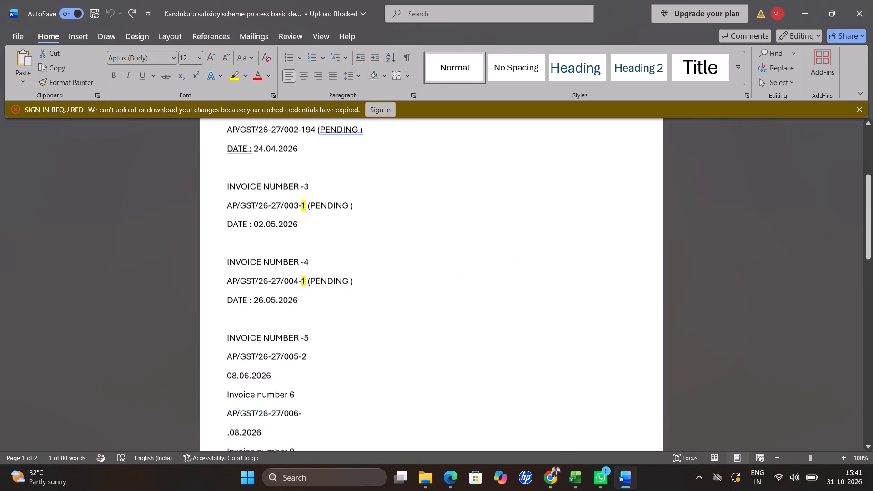
{"action": "scroll", "coordinate": [302, 238], "scroll_direction": "up", "scroll_amount": 10}
{"action": "left_click", "coordinate": [308, 166]}
{"action": "left_click_drag", "start_coordinate": [308, 166], "coordinate": [479, 167]}
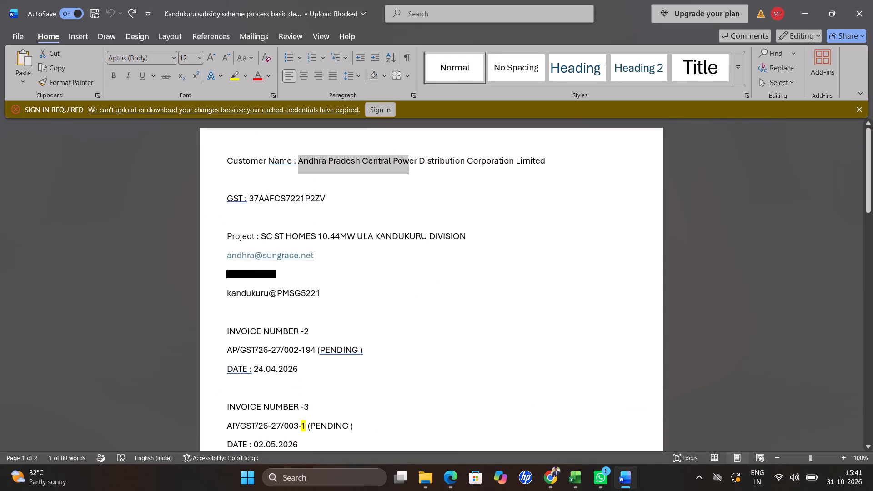
{"action": "left_click_drag", "start_coordinate": [479, 167], "coordinate": [593, 167]}
{"action": "key", "text": "ctrl+c"}
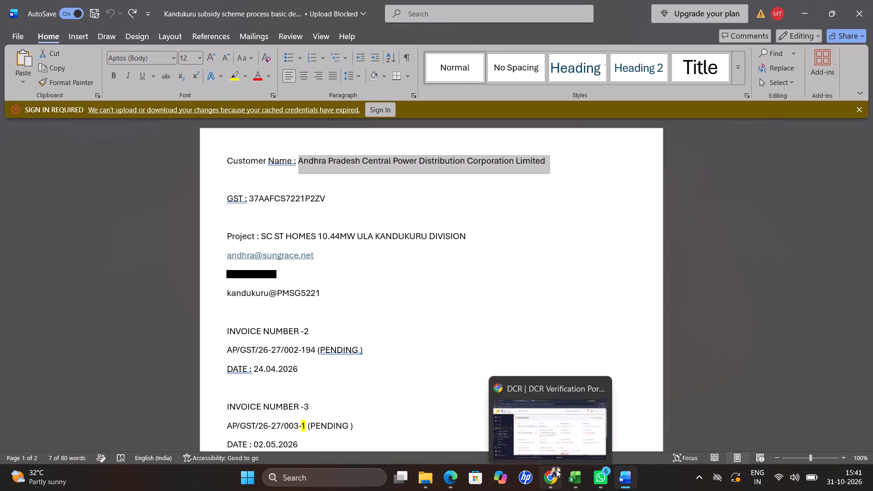
{"action": "left_click", "coordinate": [543, 441]}
{"action": "key", "text": "ctrl+v"}
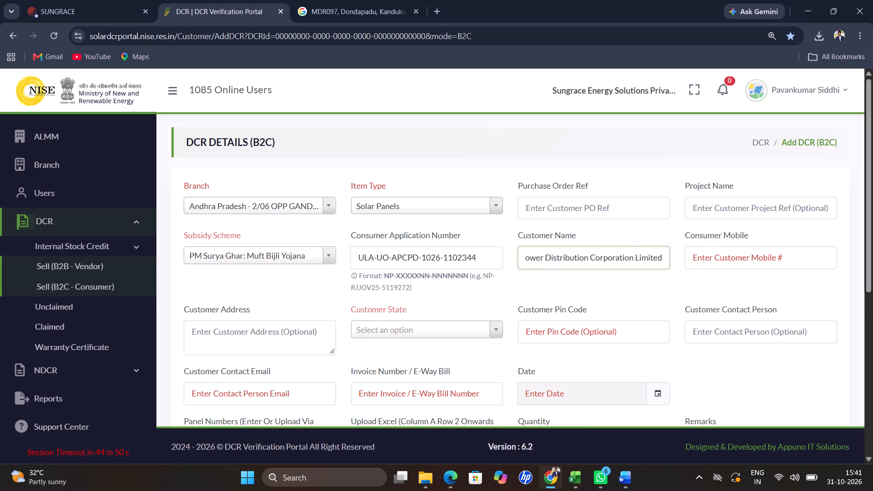
Copy the project name SC ST HOMES 10.44MW ULA KANDUKURU DIVISION from the Word document for the DCR form's Project Name, returning to the form.
{"action": "left_click", "coordinate": [724, 208]}
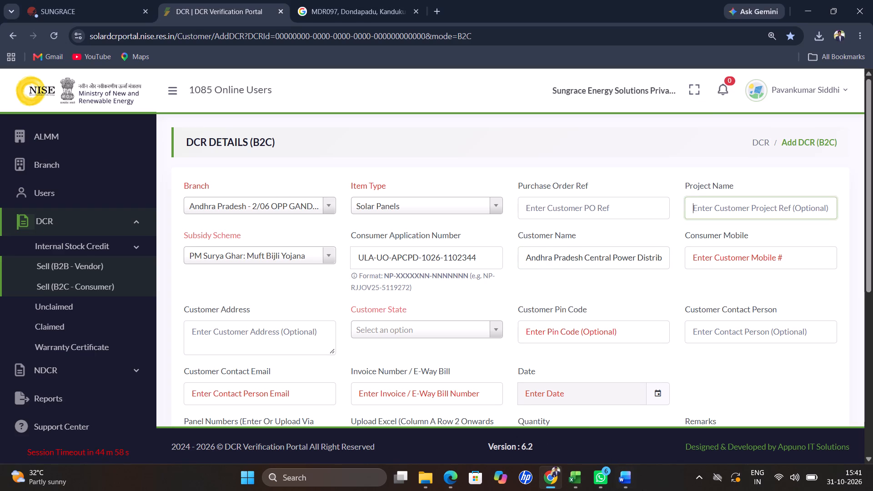
{"action": "left_click", "coordinate": [608, 438]}
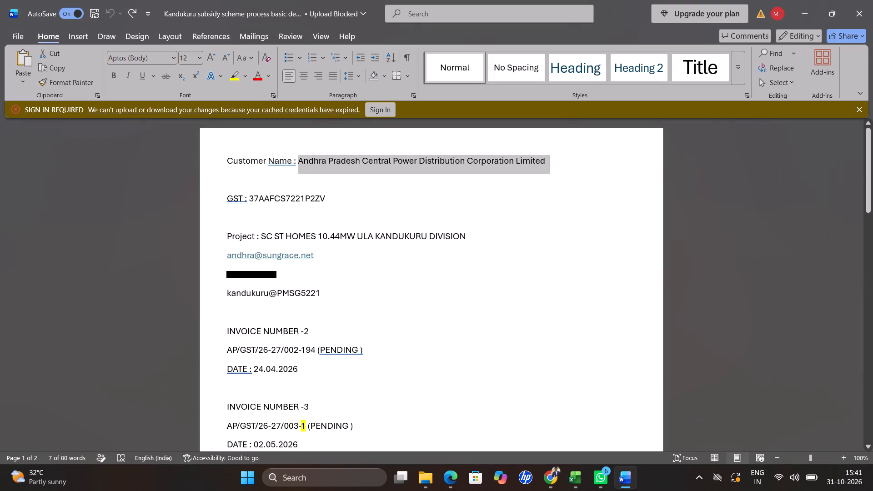
{"action": "left_click_drag", "start_coordinate": [274, 237], "coordinate": [490, 241]}
{"action": "left_click_drag", "start_coordinate": [472, 325], "coordinate": [467, 325]}
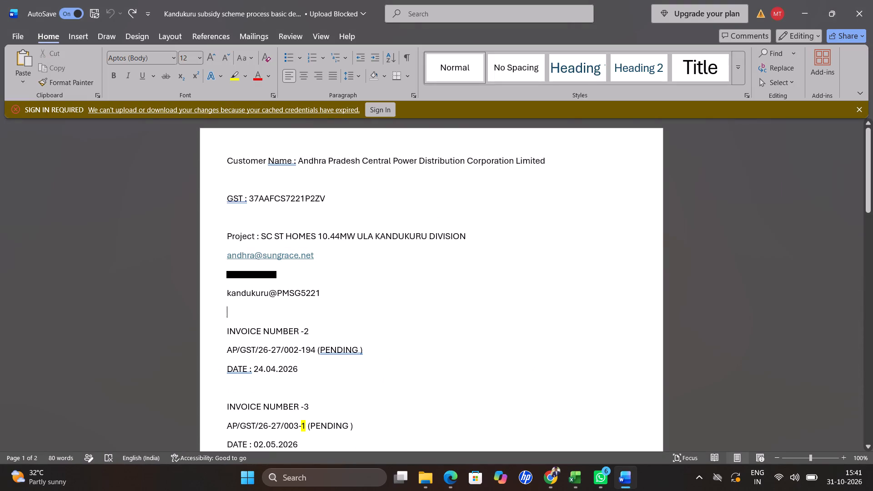
{"action": "left_click_drag", "start_coordinate": [264, 235], "coordinate": [464, 237]}
{"action": "left_click", "coordinate": [464, 237]}
{"action": "left_click_drag", "start_coordinate": [264, 235], "coordinate": [515, 237]}
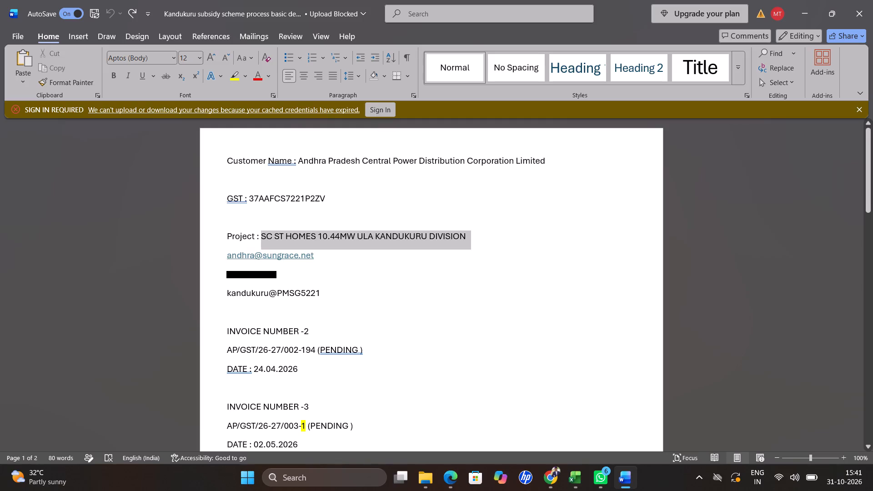
{"action": "left_click_drag", "start_coordinate": [515, 237], "coordinate": [515, 238]}
{"action": "left_click", "coordinate": [515, 238]}
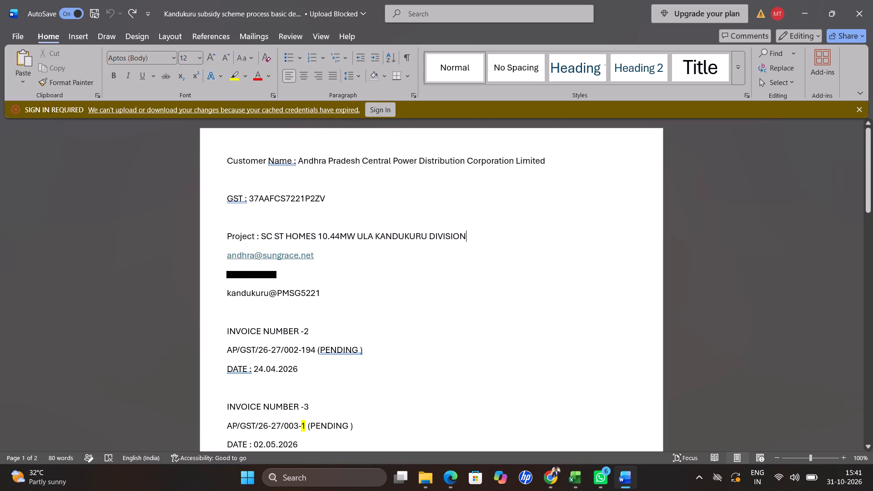
{"action": "left_click_drag", "start_coordinate": [262, 234], "coordinate": [546, 240]}
{"action": "key", "text": "ctrl+c"}
{"action": "key", "text": "ctrl+f"}
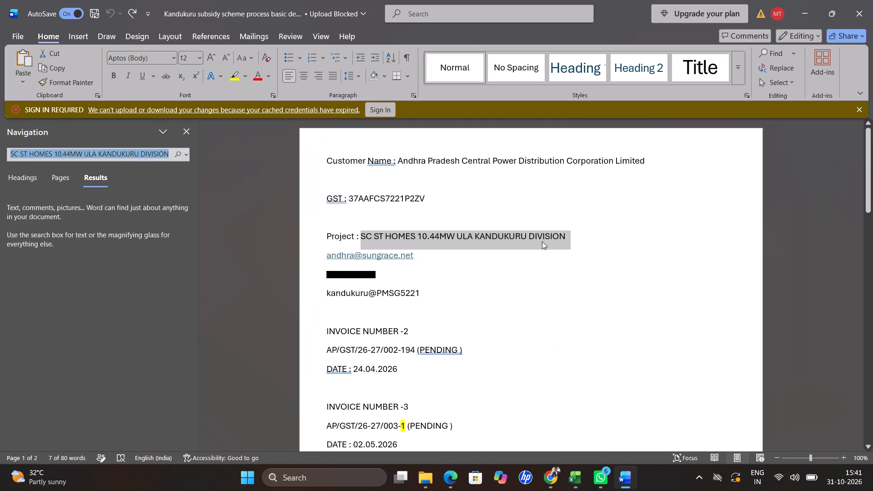
{"action": "left_click", "coordinate": [185, 128]}
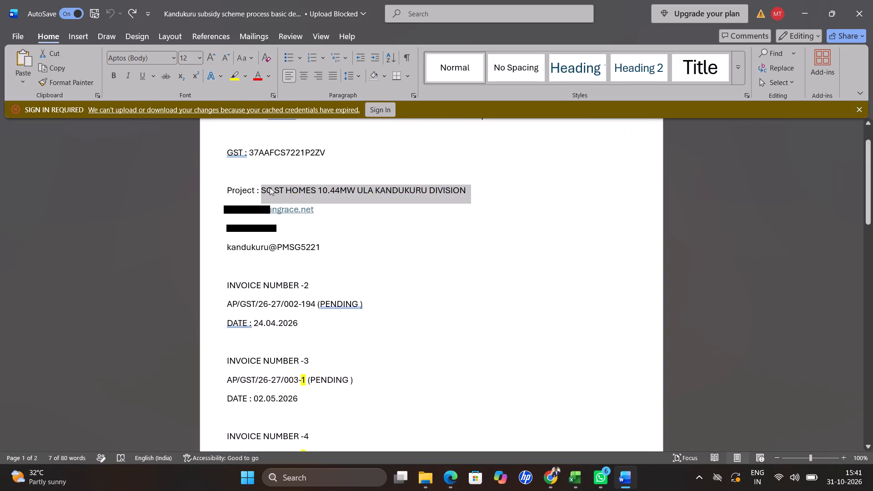
{"action": "key", "text": "ctrl+c"}
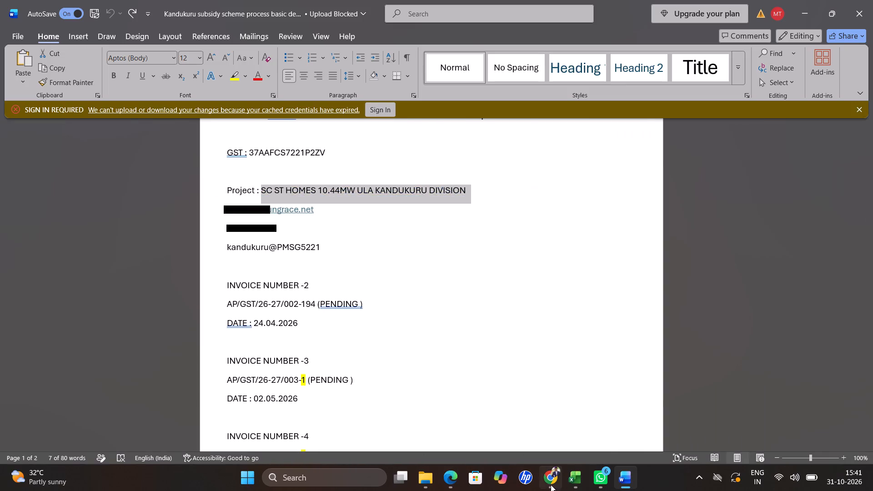
{"action": "left_click", "coordinate": [526, 431]}
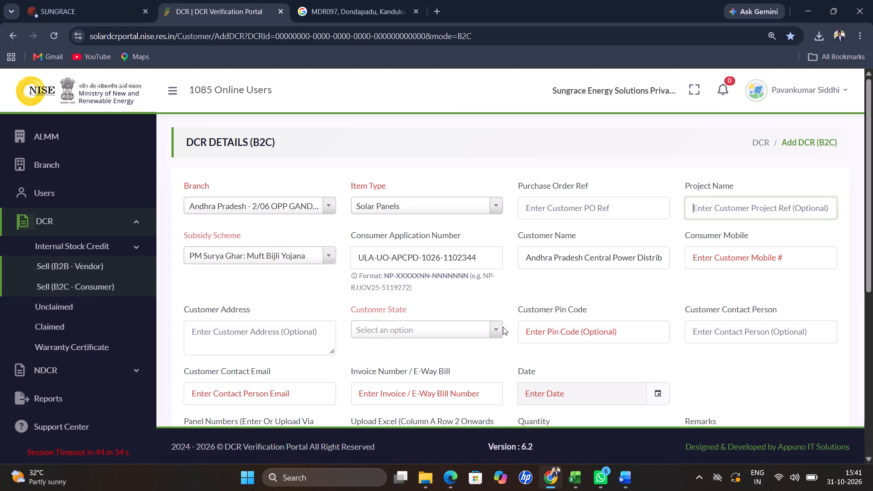
Enter the copied SC ST HOMES 10.44MW ULA KANDUKURU DIVISION as the Project Name and set the Customer State to Andhra Pradesh (37).
{"action": "key", "text": "ctrl+v"}
{"action": "scroll", "coordinate": [490, 262], "scroll_direction": "down", "scroll_amount": 1}
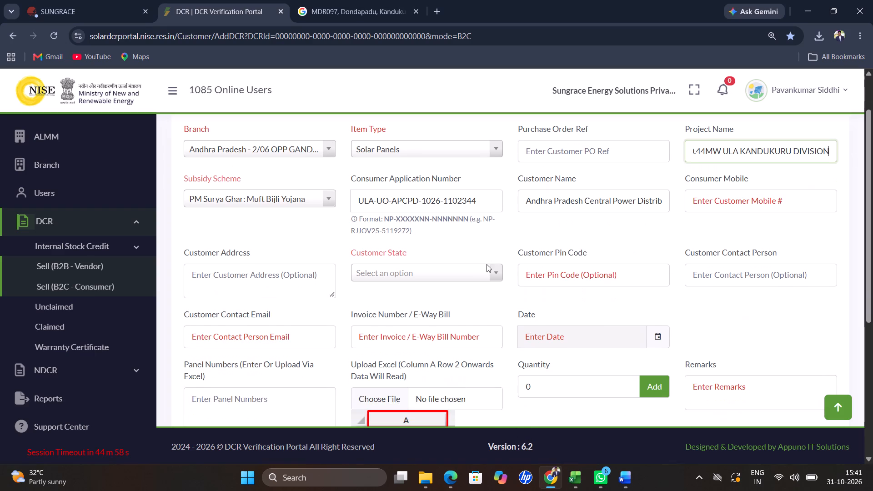
{"action": "left_click", "coordinate": [462, 270]}
{"action": "left_click", "coordinate": [430, 359]}
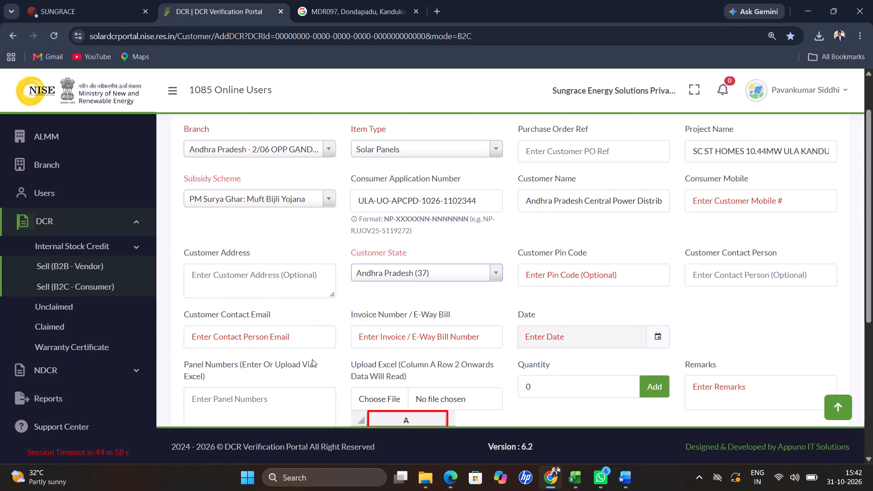
Fill the Customer Contact Email with the contact e-mail address copied from the Word details document.
{"action": "left_click", "coordinate": [296, 336]}
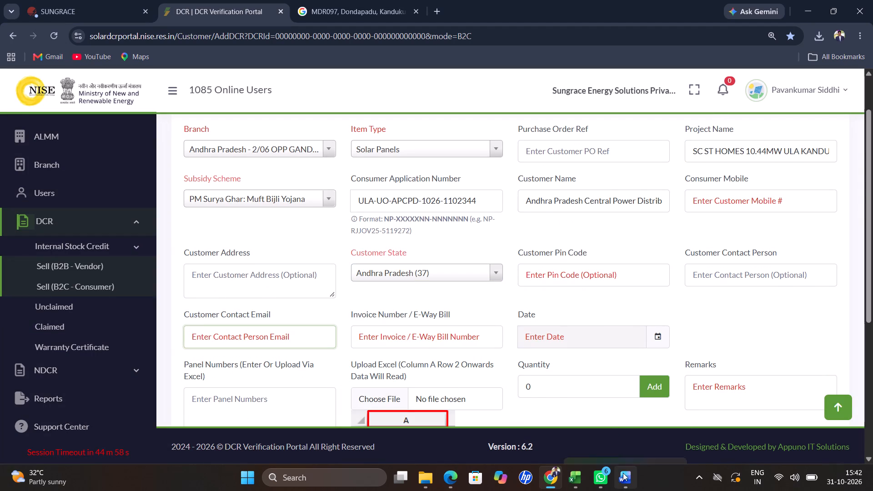
{"action": "left_click", "coordinate": [605, 416]}
{"action": "scroll", "coordinate": [265, 175], "scroll_direction": "down", "scroll_amount": 3}
{"action": "scroll", "coordinate": [316, 200], "scroll_direction": "up", "scroll_amount": 1}
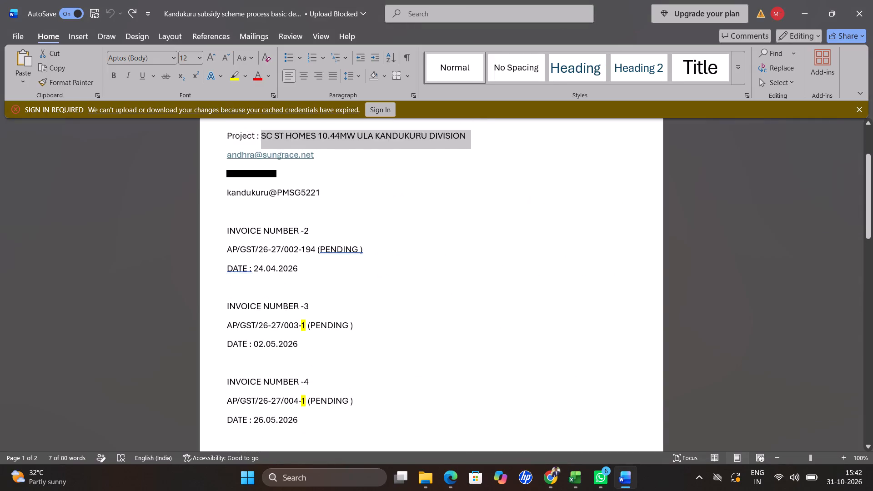
{"action": "left_click_drag", "start_coordinate": [324, 157], "coordinate": [194, 155]}
{"action": "left_click", "coordinate": [194, 155]}
{"action": "key", "text": "ctrl+c"}
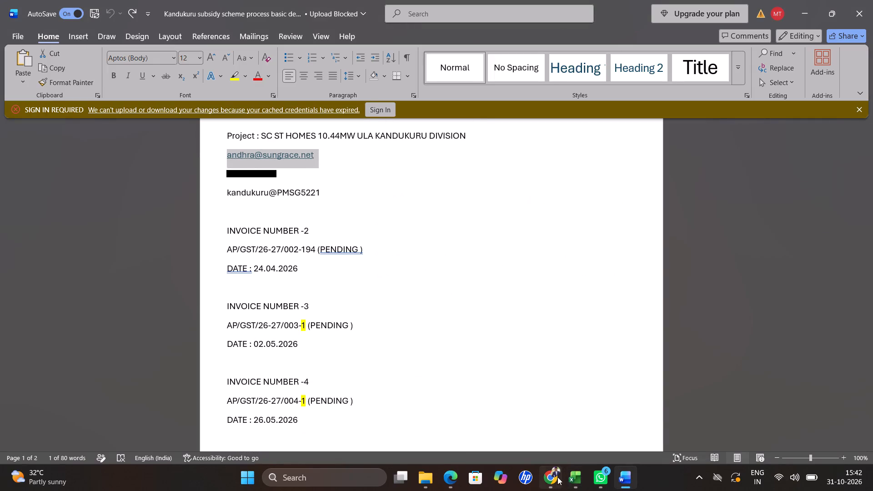
{"action": "left_click_drag", "start_coordinate": [522, 432], "coordinate": [525, 437]}
{"action": "key", "text": "ctrl+v"}
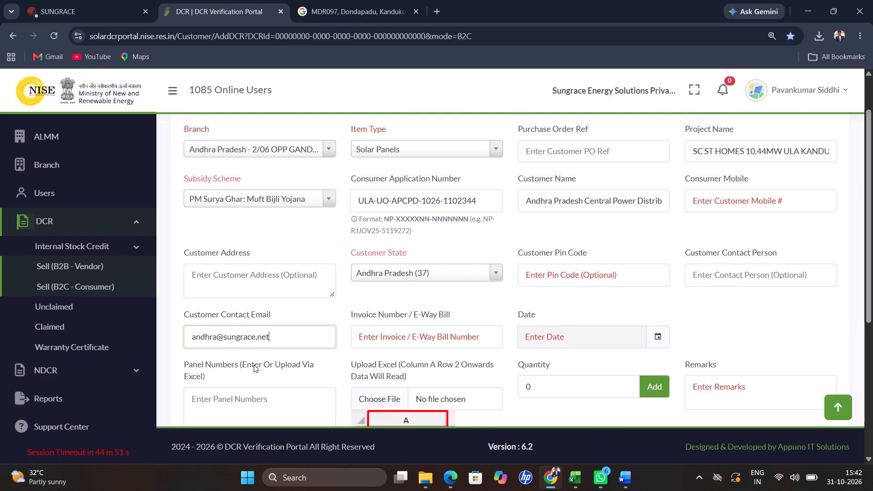
Enter AP/GST/26-27/009-292 as the Invoice Number, copying the invoice number 9 prefix from the Word document and adding 292.
{"action": "left_click", "coordinate": [392, 334]}
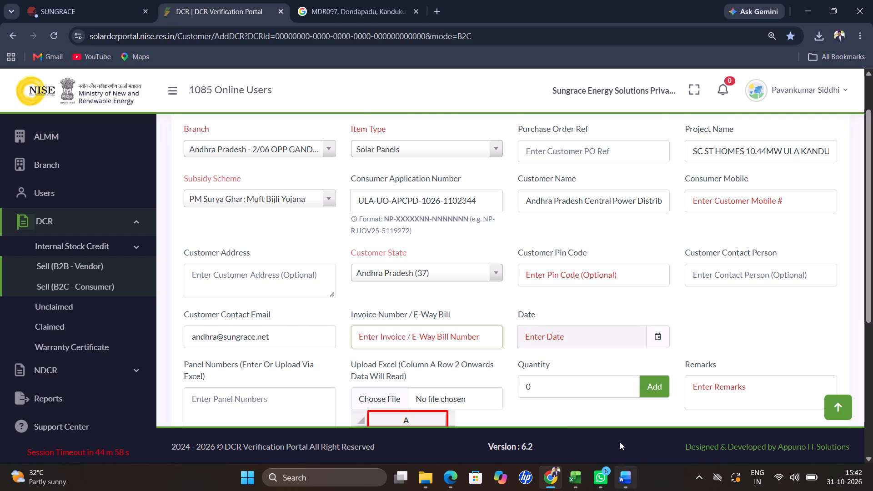
{"action": "left_click", "coordinate": [615, 431]}
{"action": "scroll", "coordinate": [546, 379], "scroll_direction": "down", "scroll_amount": 5}
{"action": "scroll", "coordinate": [424, 315], "scroll_direction": "down", "scroll_amount": 5}
{"action": "left_click_drag", "start_coordinate": [354, 323], "coordinate": [246, 316]}
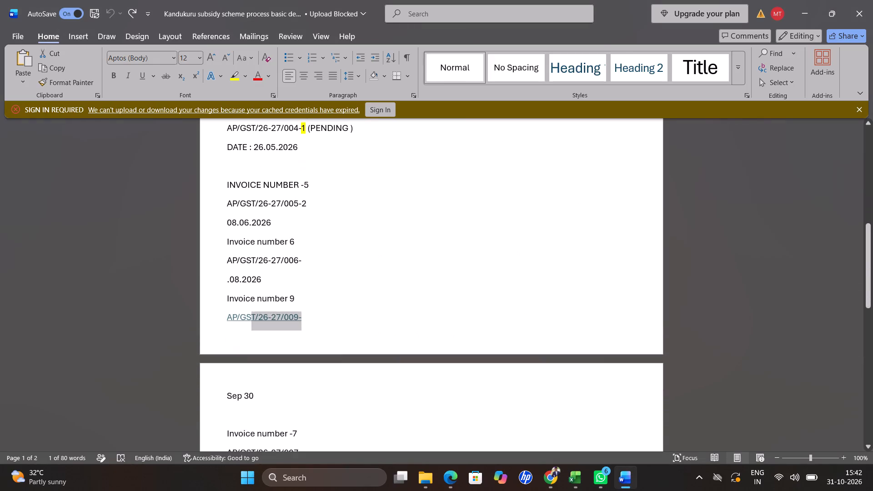
{"action": "left_click_drag", "start_coordinate": [246, 316], "coordinate": [152, 312]}
{"action": "key", "text": "ctrl+c"}
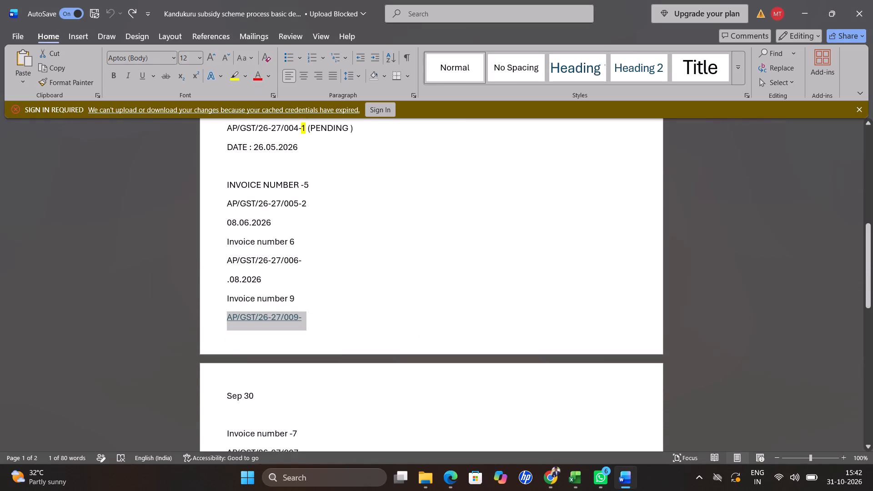
{"action": "left_click", "coordinate": [512, 411]}
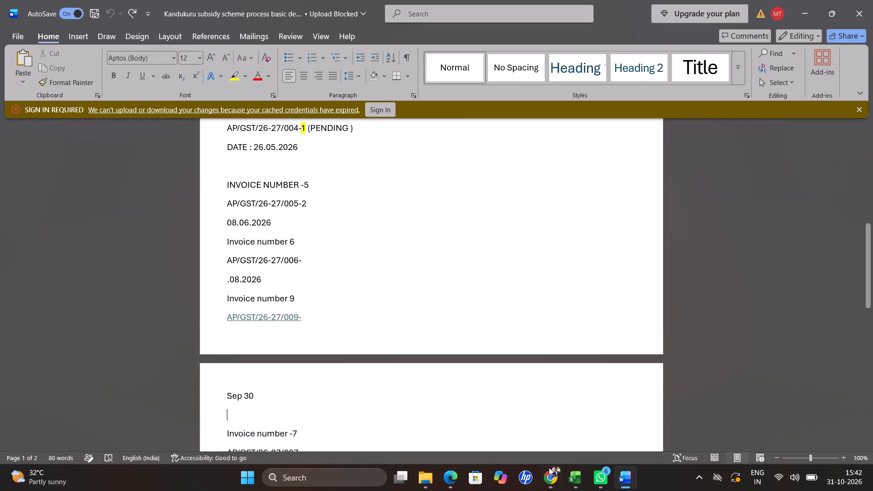
{"action": "left_click", "coordinate": [540, 444]}
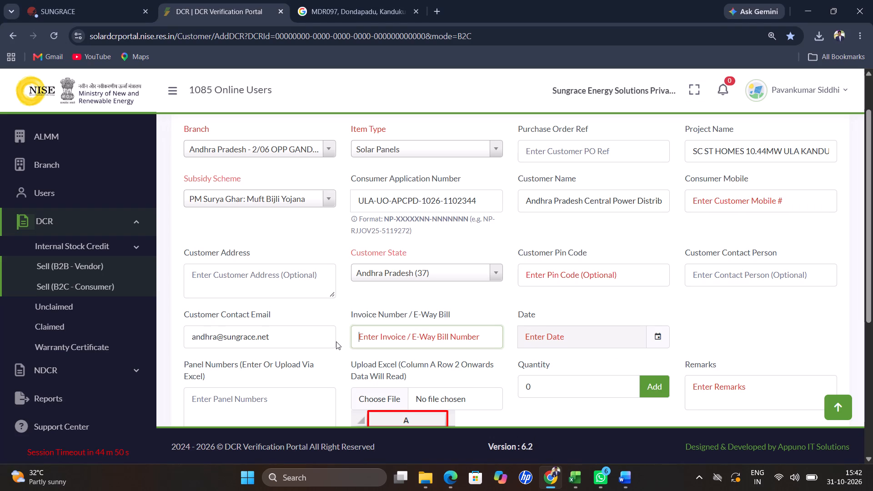
{"action": "left_click", "coordinate": [372, 344]}
{"action": "key", "text": "ctrl+v"}
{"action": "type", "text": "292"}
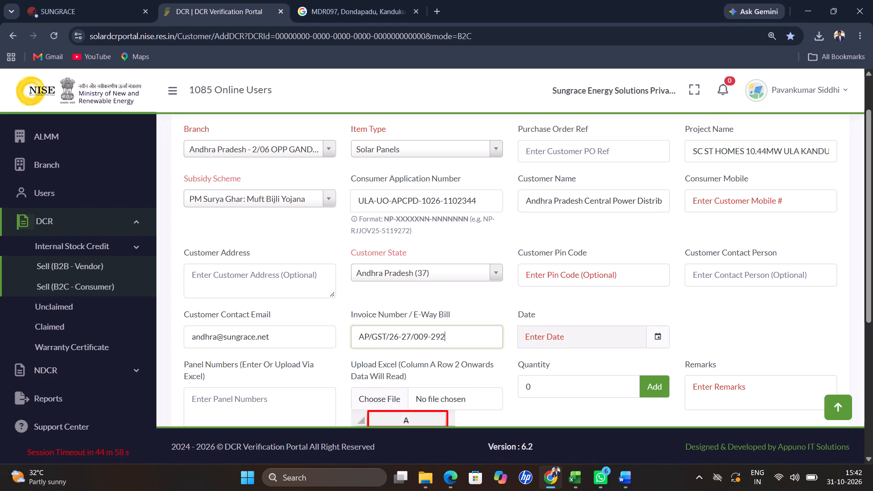
Set the invoice Date to 30-Sep-2026 in the DCR form.
{"action": "left_click", "coordinate": [556, 340]}
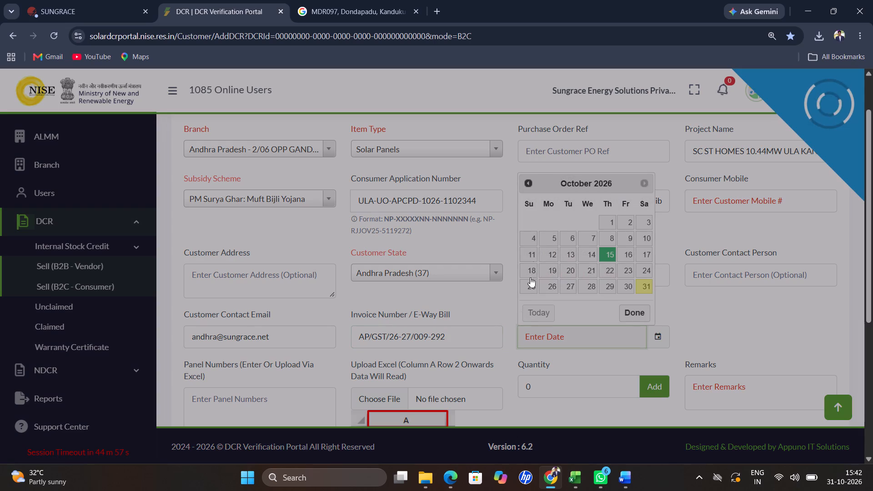
{"action": "left_click", "coordinate": [527, 180]}
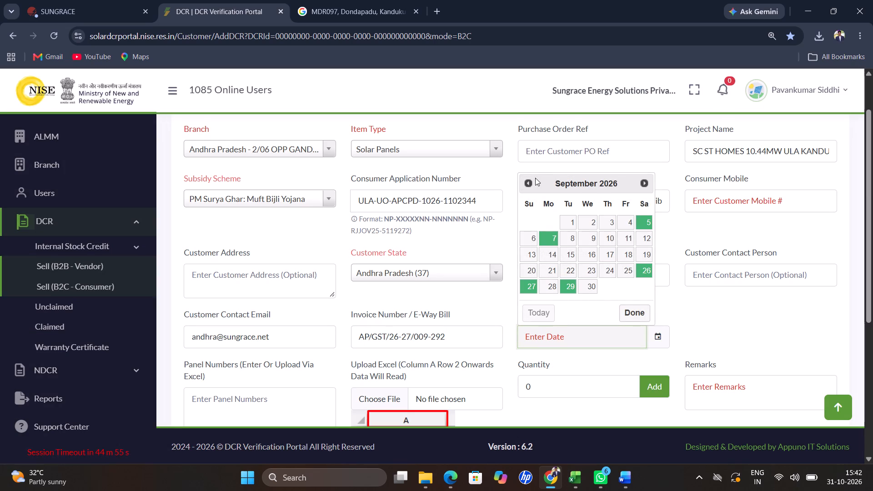
{"action": "left_click", "coordinate": [528, 182]}
{"action": "left_click", "coordinate": [640, 177]}
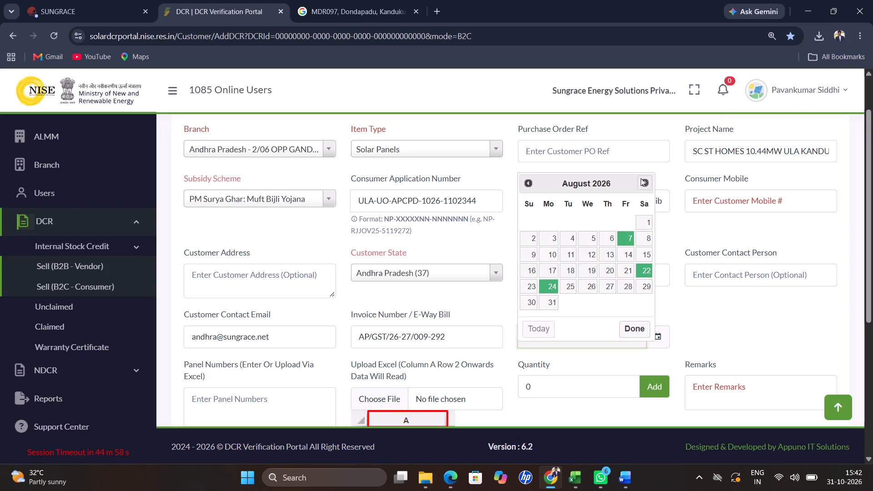
{"action": "left_click", "coordinate": [598, 285]}
{"action": "left_click", "coordinate": [592, 290]}
{"action": "scroll", "coordinate": [592, 290], "scroll_direction": "down", "scroll_amount": 1}
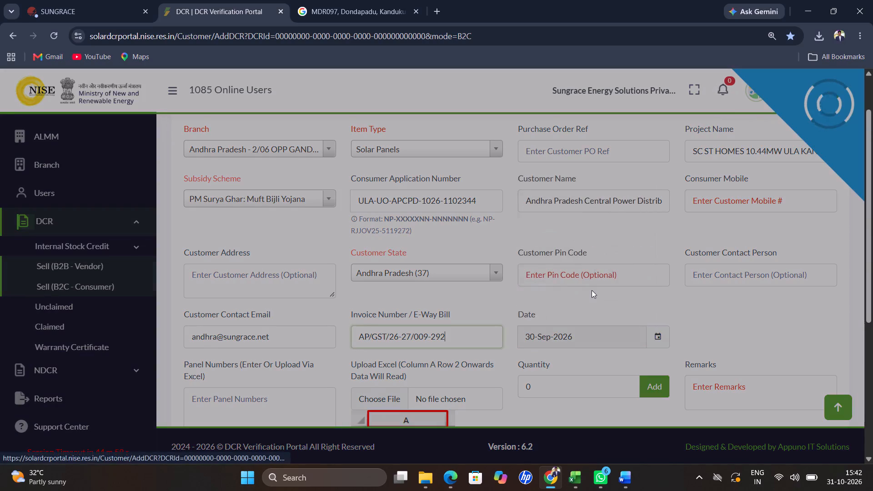
{"action": "scroll", "coordinate": [592, 290], "scroll_direction": "down", "scroll_amount": 1}
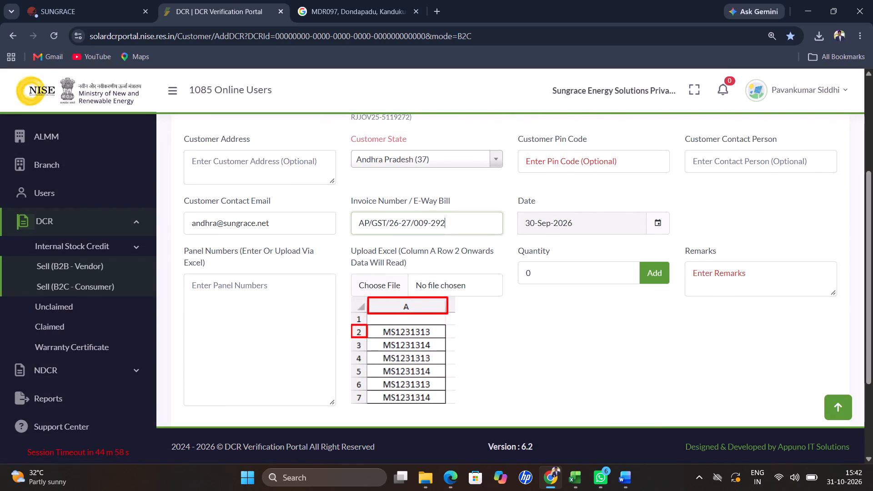
Copy the panel serial numbers from the Sungrace work order's quick copy details into the DCR form's Panel Numbers.
{"action": "left_click", "coordinate": [231, 350]}
{"action": "left_click", "coordinate": [76, 5]}
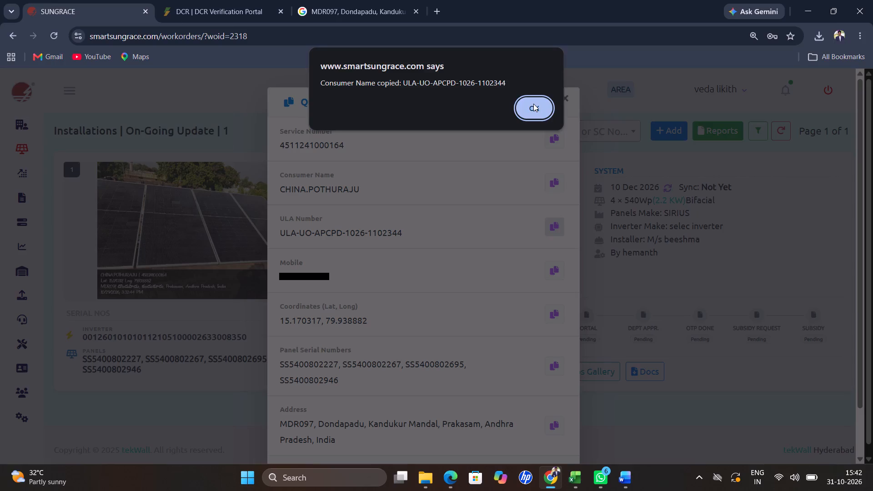
{"action": "left_click", "coordinate": [533, 104]}
{"action": "left_click", "coordinate": [556, 364]}
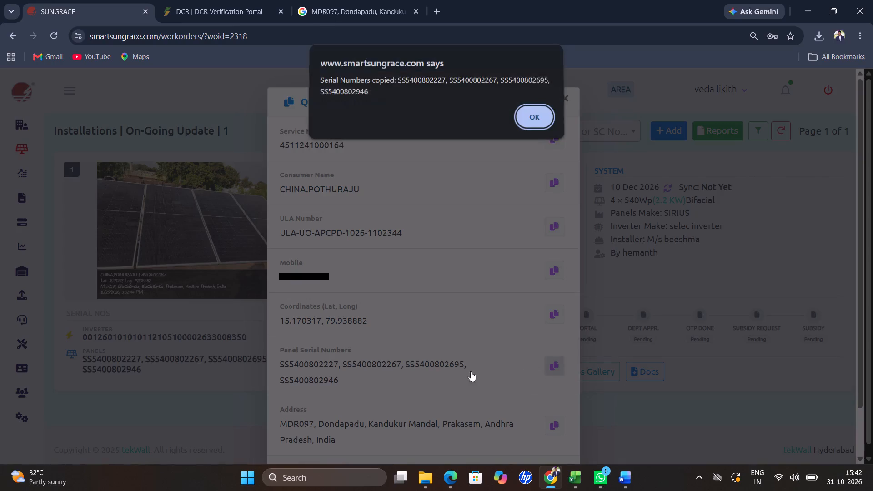
{"action": "left_click", "coordinate": [218, 0]}
{"action": "key", "text": "ctrl+v"}
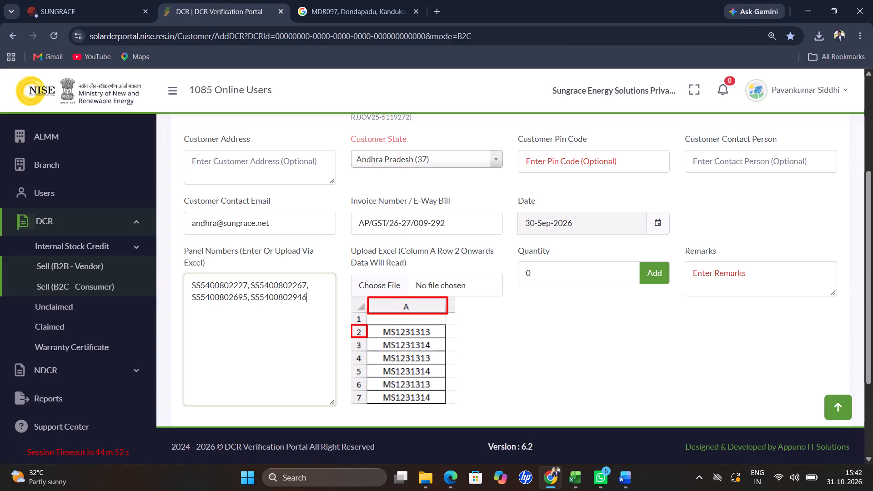
Put each of the four panel serial numbers on its own line in Panel Numbers, removing the commas and spaces between them.
{"action": "key", "text": "Left"}
{"action": "key", "text": "Left"}
{"action": "key", "text": "Left"}
{"action": "key", "text": "Left"}
{"action": "key", "text": "Left"}
{"action": "key", "text": "Left"}
{"action": "key", "text": "Left"}
{"action": "key", "text": "Left"}
{"action": "key", "text": "Left"}
{"action": "key", "text": "Left"}
{"action": "key", "text": "Left"}
{"action": "key", "text": "Left"}
{"action": "key", "text": "BackSpace"}
{"action": "key", "text": "BackSpace"}
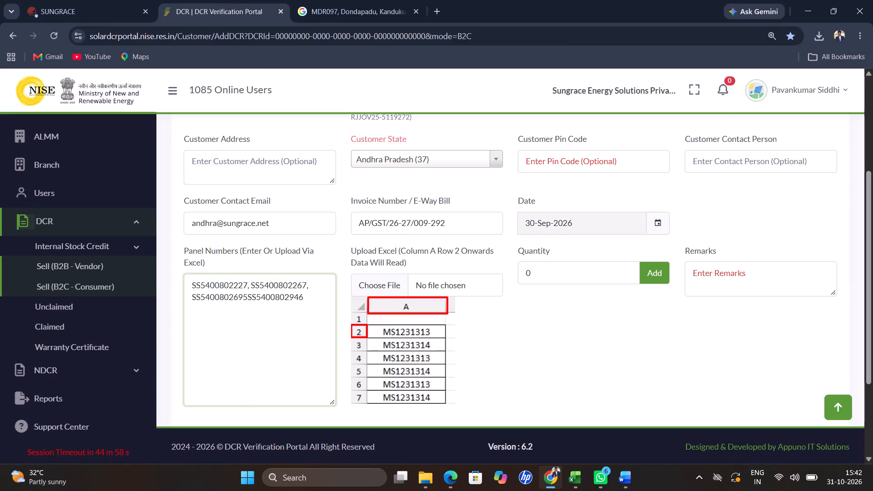
{"action": "key", "text": "Return"}
{"action": "key", "text": "Up"}
{"action": "key", "text": "Up"}
{"action": "key", "text": "Up"}
{"action": "key", "text": "Up"}
{"action": "key", "text": "Up"}
{"action": "key", "text": "Up"}
{"action": "key", "text": "Up"}
{"action": "key", "text": "Up"}
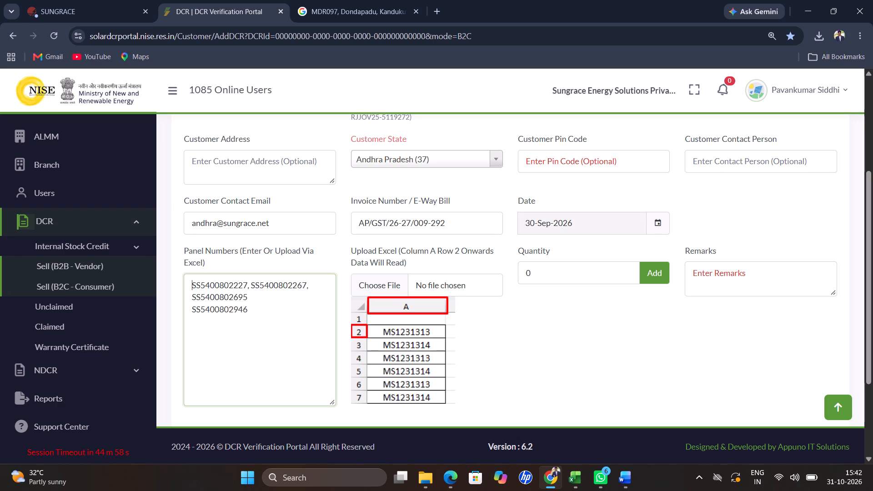
{"action": "key", "text": "Right"}
{"action": "key", "text": "Right"}
{"action": "key", "text": "Right"}
{"action": "key", "text": "Right"}
{"action": "key", "text": "Right"}
{"action": "key", "text": "Right"}
{"action": "key", "text": "Right"}
{"action": "key", "text": "Right"}
{"action": "key", "text": "Right"}
{"action": "key", "text": "Right"}
{"action": "key", "text": "Right"}
{"action": "key", "text": "Right"}
{"action": "key", "text": "Right"}
{"action": "key", "text": "Right"}
{"action": "key", "text": "BackSpace"}
{"action": "key", "text": "BackSpace"}
{"action": "key", "text": "Return"}
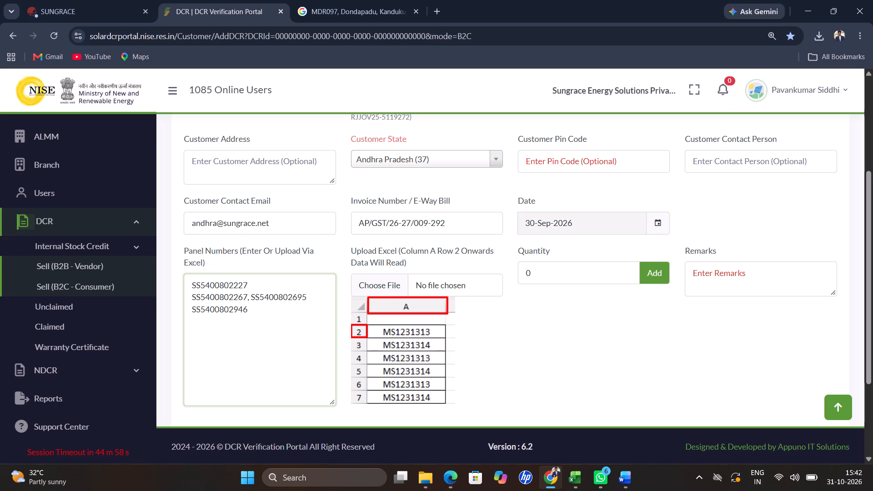
{"action": "key", "text": "Right"}
{"action": "key", "text": "Right"}
{"action": "key", "text": "Right"}
{"action": "key", "text": "Right"}
{"action": "key", "text": "Right"}
{"action": "key", "text": "Right"}
{"action": "key", "text": "Right"}
{"action": "key", "text": "Right"}
{"action": "key", "text": "Right"}
{"action": "key", "text": "Right"}
{"action": "key", "text": "Right"}
{"action": "key", "text": "Right"}
{"action": "key", "text": "Right"}
{"action": "key", "text": "Right"}
{"action": "key", "text": "BackSpace"}
{"action": "key", "text": "BackSpace"}
{"action": "key", "text": "Return"}
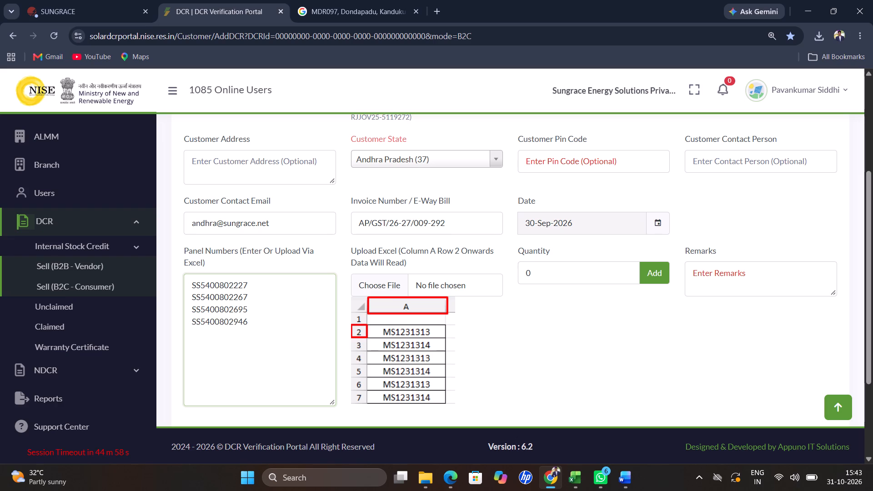
Set the Quantity to 4 for the listed panel serial numbers and add them to the DCR entry.
{"action": "left_click", "coordinate": [596, 271]}
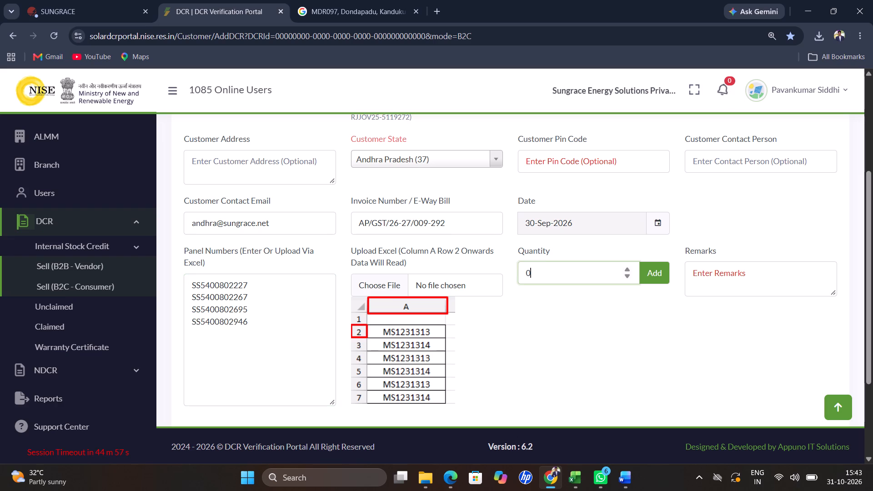
{"action": "triple_click", "coordinate": [623, 271]}
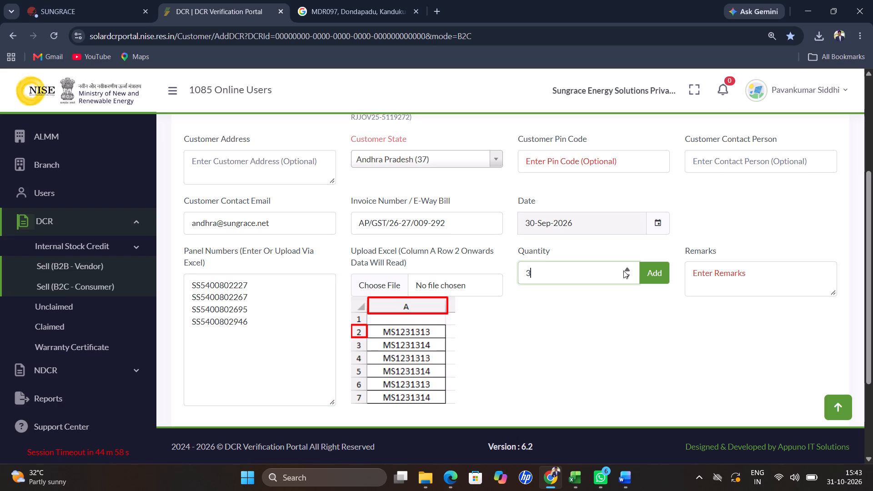
{"action": "left_click", "coordinate": [623, 271]}
{"action": "left_click", "coordinate": [646, 273]}
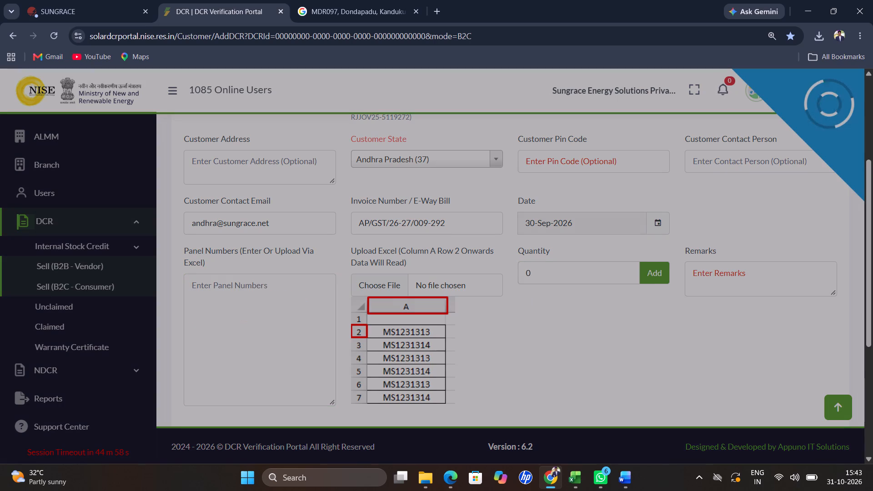
Copy the installation address from the Sungrace work order's quick copy details into the DCR form's Remarks.
{"action": "left_click", "coordinate": [701, 285]}
{"action": "left_click", "coordinate": [61, 7]}
{"action": "left_click", "coordinate": [544, 130]}
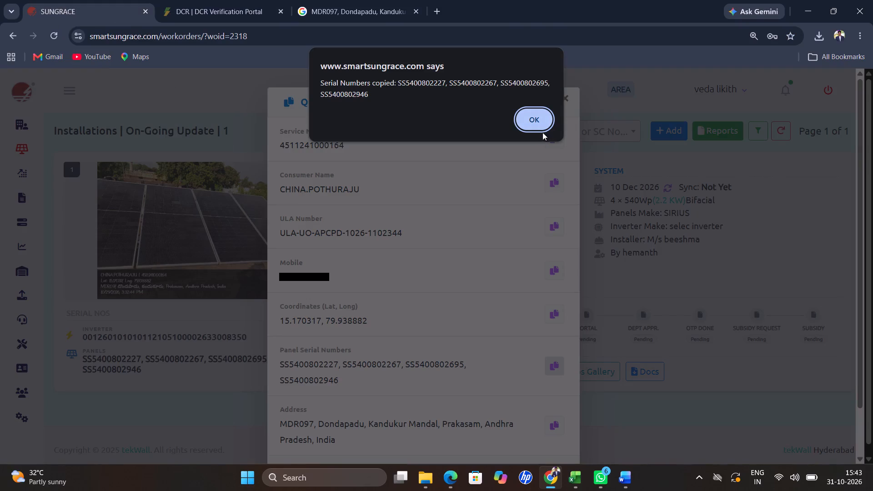
{"action": "left_click", "coordinate": [542, 125]}
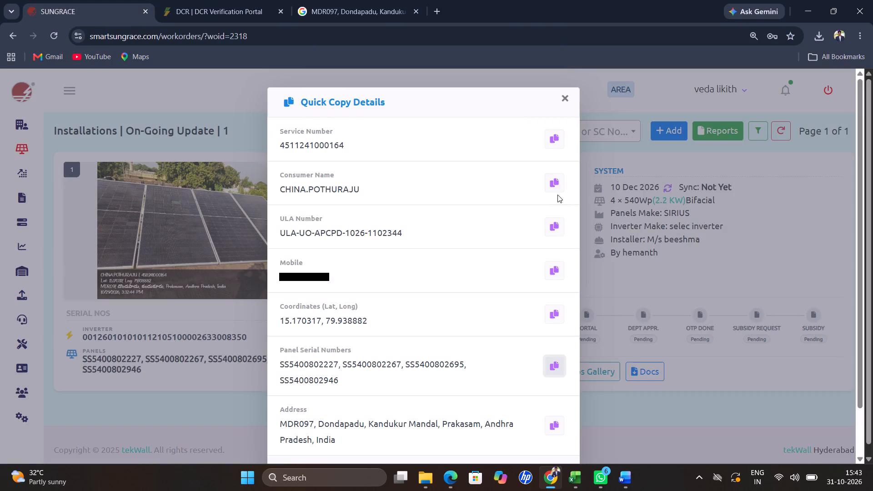
{"action": "left_click", "coordinate": [548, 133]}
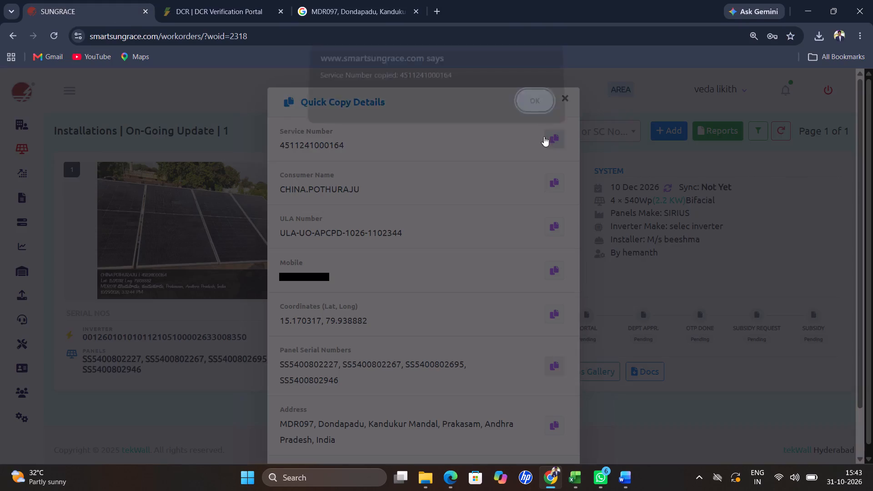
{"action": "left_click", "coordinate": [220, 0]}
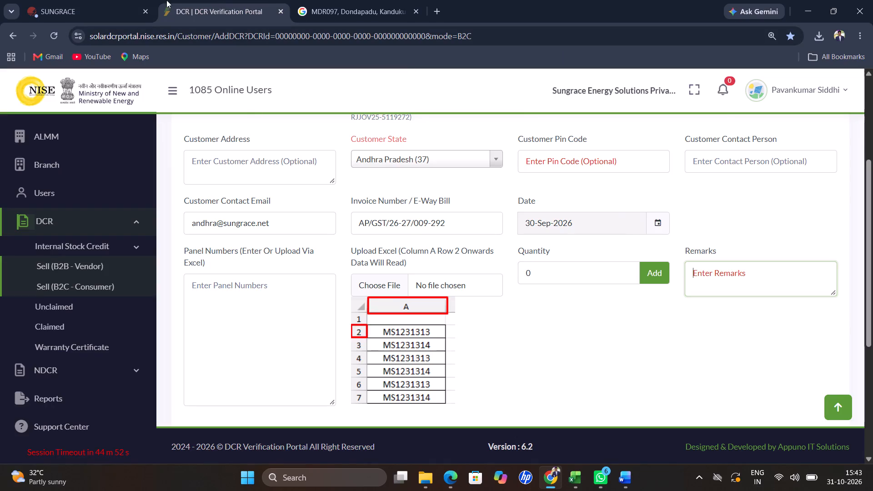
{"action": "left_click", "coordinate": [77, 0]}
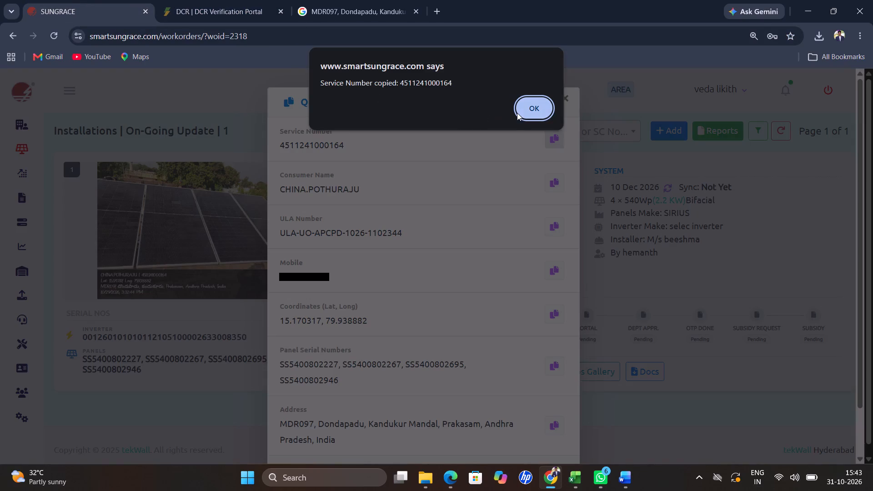
{"action": "left_click", "coordinate": [538, 111]}
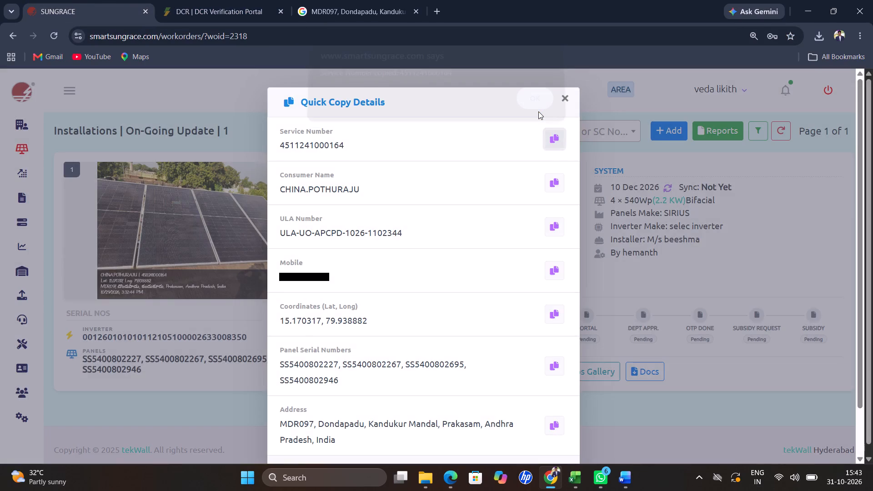
{"action": "left_click", "coordinate": [563, 427]}
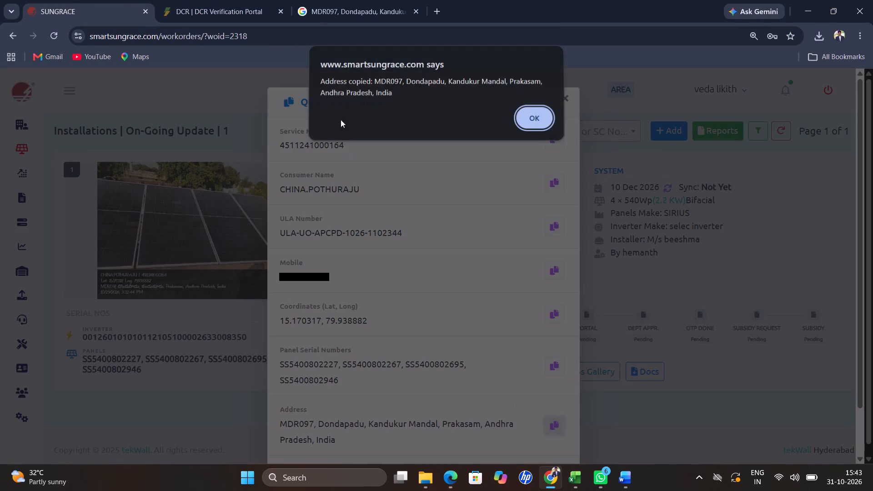
{"action": "left_click", "coordinate": [236, 3]}
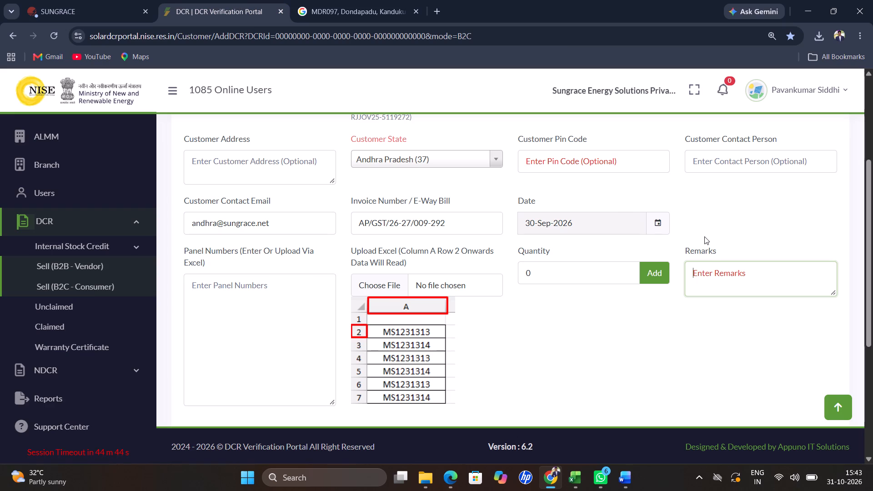
{"action": "key", "text": "ctrl+v"}
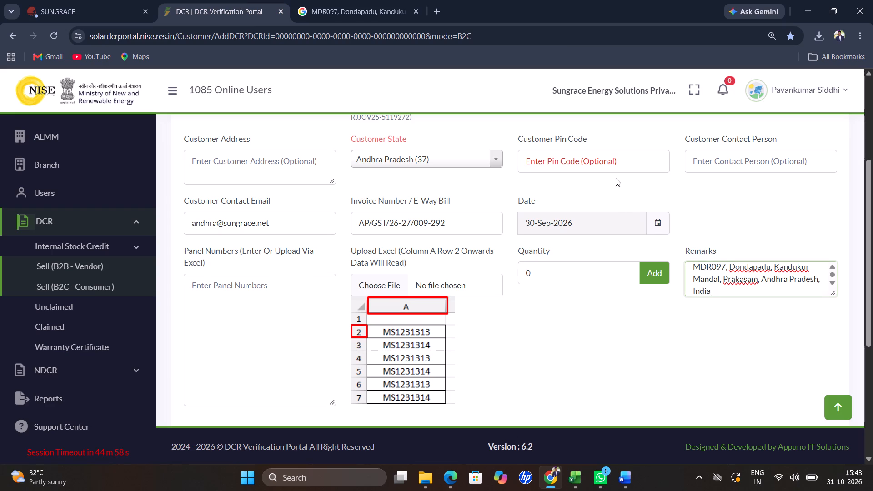
Fill the Customer Pin Code with the PIN code found in the Google results for the work order's address.
{"action": "left_click", "coordinate": [603, 162]}
{"action": "left_click", "coordinate": [386, 0]}
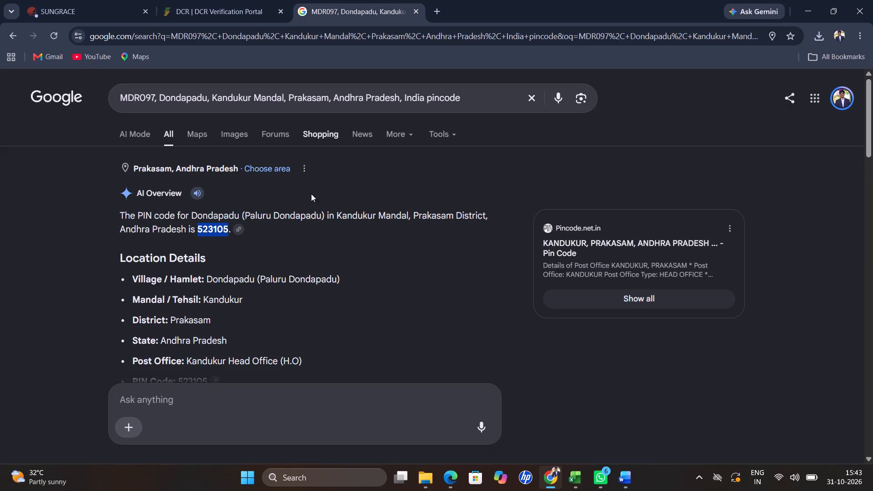
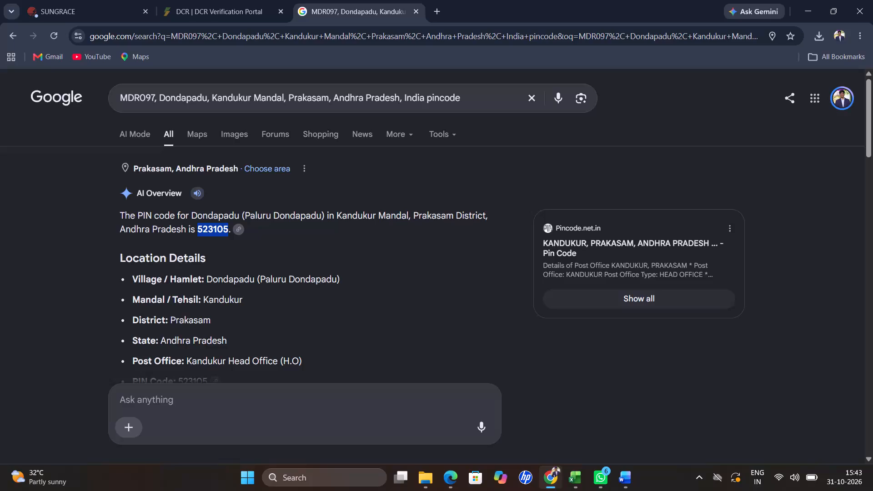
Fill the DCR form's Customer Pin Code with 523105, copied from the Google results.
{"action": "left_click", "coordinate": [235, 10]}
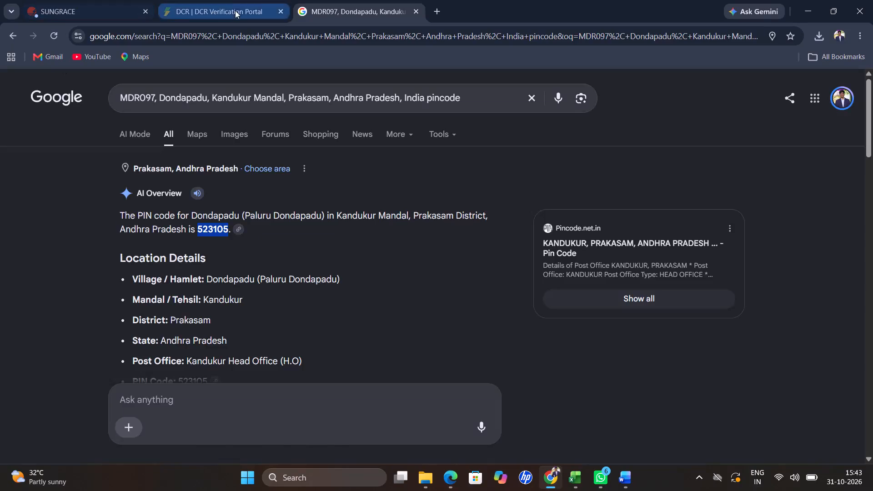
{"action": "key", "text": "ctrl+v"}
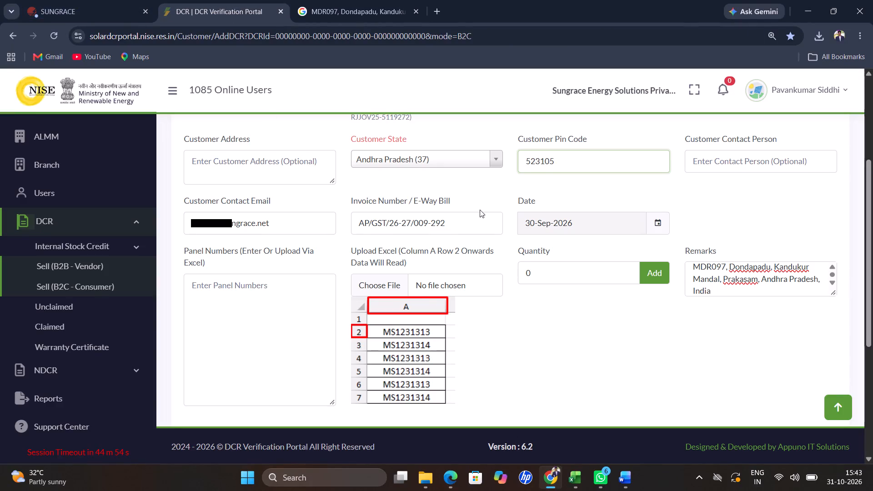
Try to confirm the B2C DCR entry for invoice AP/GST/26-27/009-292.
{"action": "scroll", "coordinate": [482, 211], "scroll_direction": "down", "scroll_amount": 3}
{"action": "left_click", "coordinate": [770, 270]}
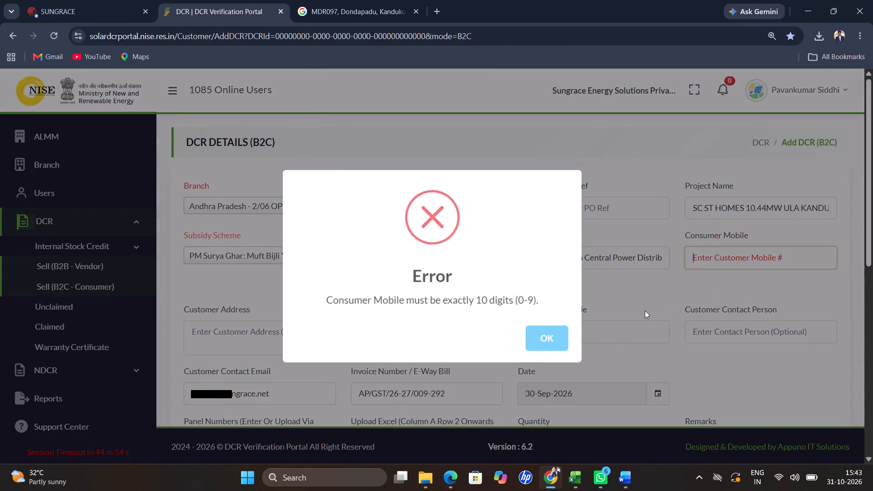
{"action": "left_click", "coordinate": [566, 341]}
Copy the mobile number from the Kandukuru subsidy scheme Word document into the DCR form's Consumer Mobile.
{"action": "left_click", "coordinate": [772, 261]}
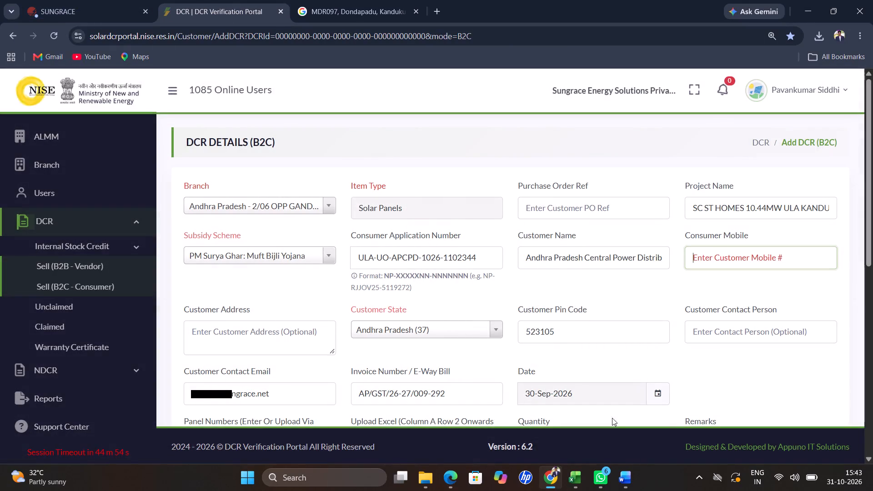
{"action": "left_click", "coordinate": [622, 452]}
{"action": "scroll", "coordinate": [343, 306], "scroll_direction": "up", "scroll_amount": 2}
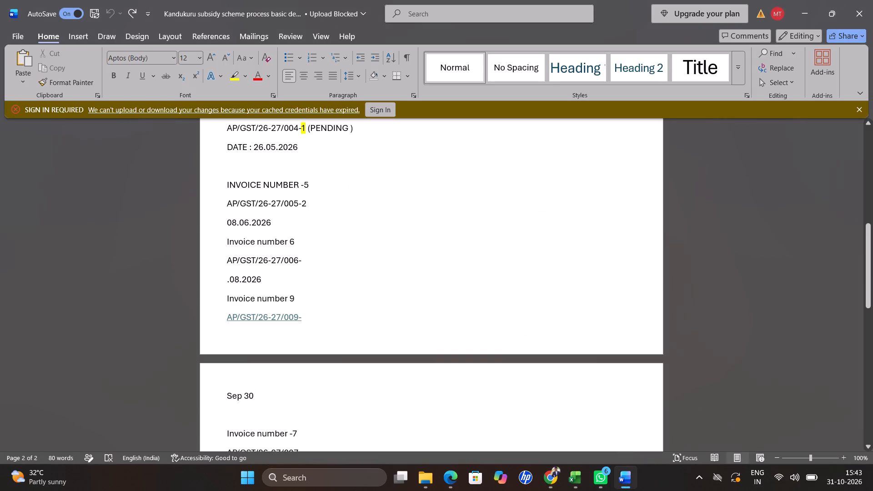
{"action": "scroll", "coordinate": [343, 306], "scroll_direction": "up", "scroll_amount": 19}
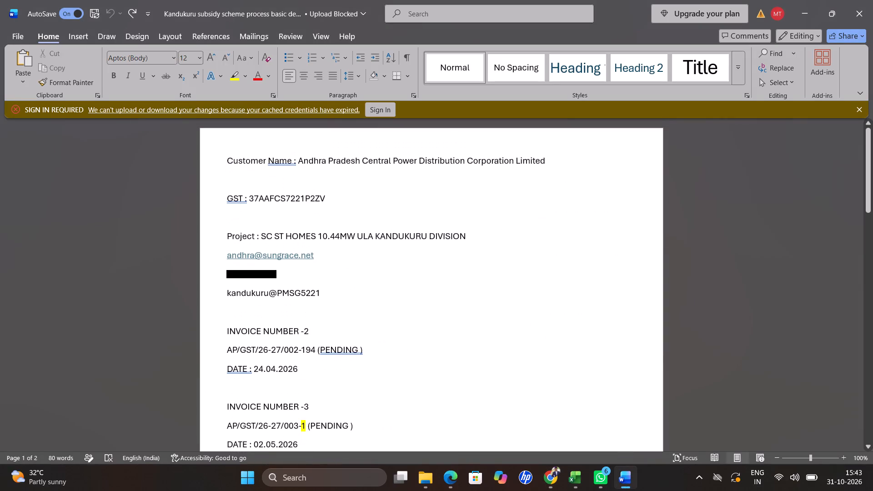
{"action": "left_click_drag", "start_coordinate": [310, 273], "coordinate": [191, 273]}
{"action": "key", "text": "ctrl+c"}
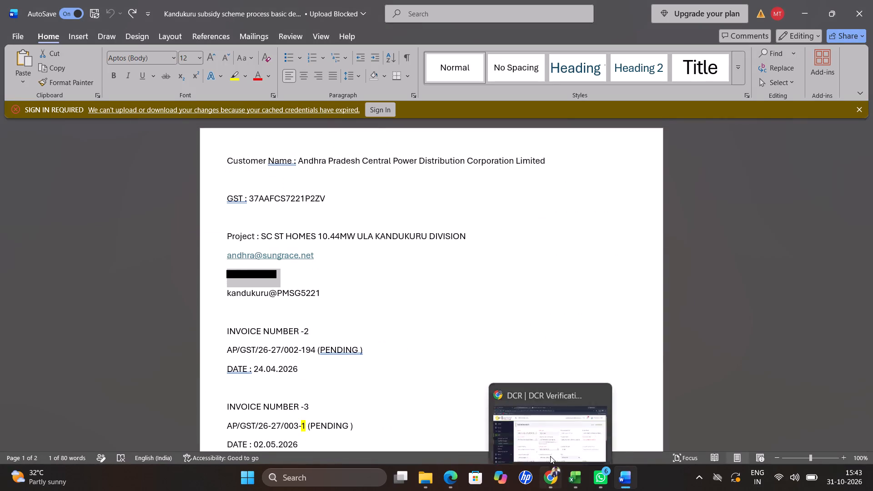
{"action": "left_click", "coordinate": [551, 455]}
{"action": "key", "text": "ctrl+v"}
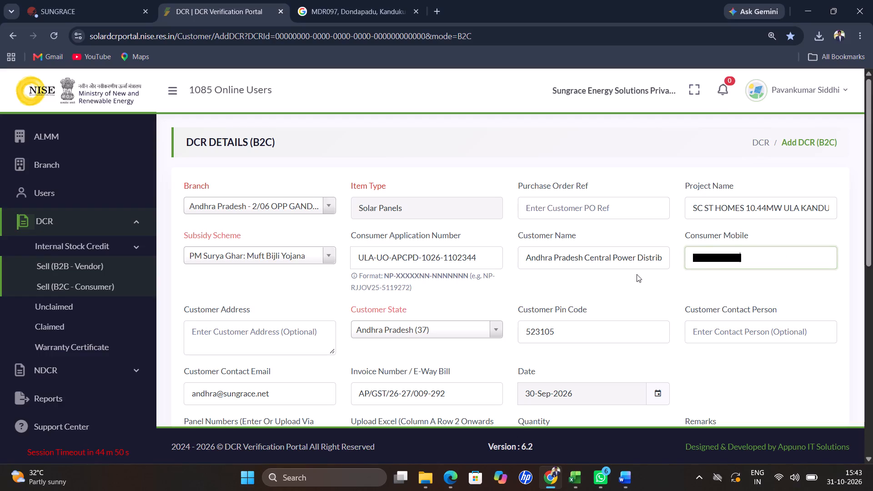
Confirm the completed B2C DCR entry for invoice AP/GST/26-27/009-292.
{"action": "scroll", "coordinate": [650, 288], "scroll_direction": "down", "scroll_amount": 6}
{"action": "left_click", "coordinate": [763, 266]}
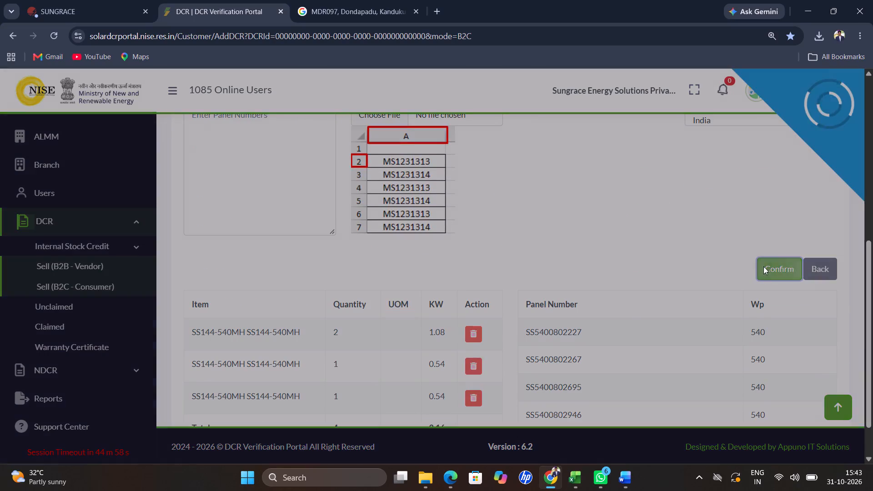
{"action": "left_click", "coordinate": [563, 343]}
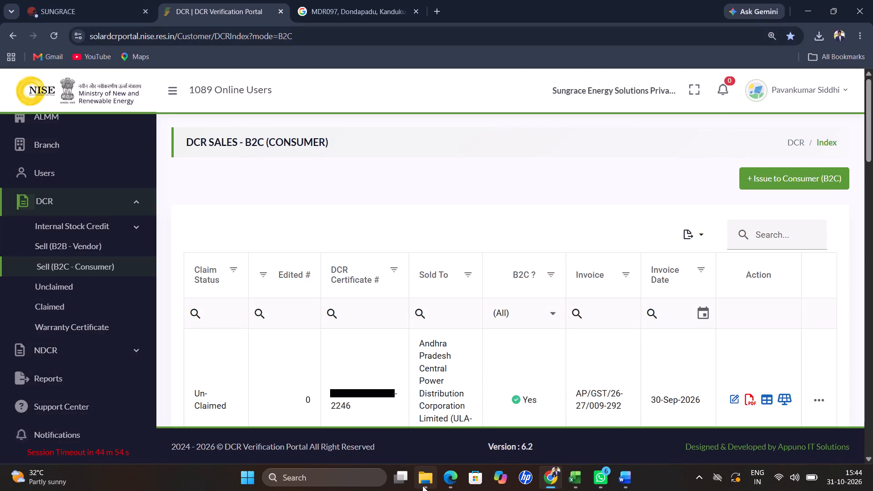
Create a folder named 292_ inside the DCR009 folder in File Explorer.
{"action": "left_click", "coordinate": [411, 419]}
{"action": "left_click", "coordinate": [40, 63]}
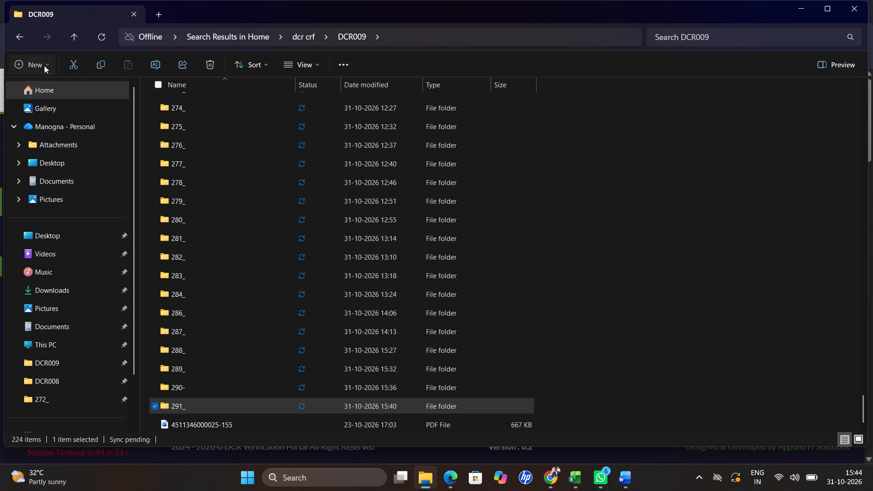
{"action": "left_click", "coordinate": [120, 91]}
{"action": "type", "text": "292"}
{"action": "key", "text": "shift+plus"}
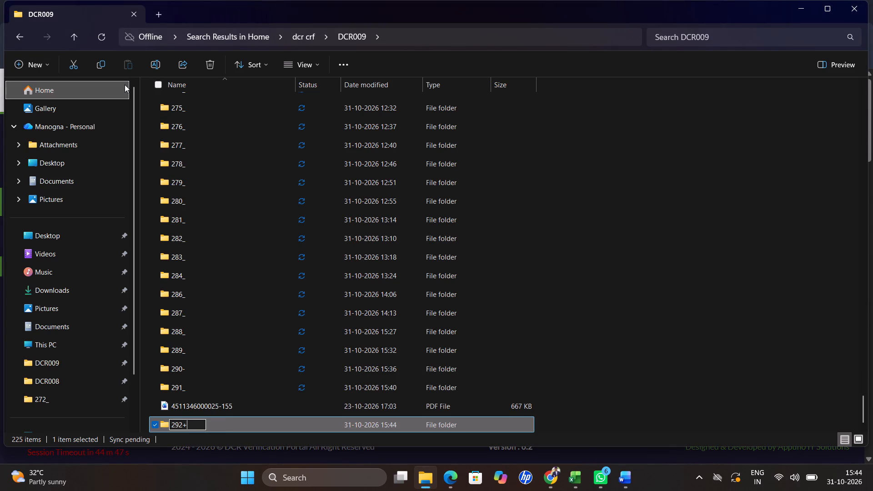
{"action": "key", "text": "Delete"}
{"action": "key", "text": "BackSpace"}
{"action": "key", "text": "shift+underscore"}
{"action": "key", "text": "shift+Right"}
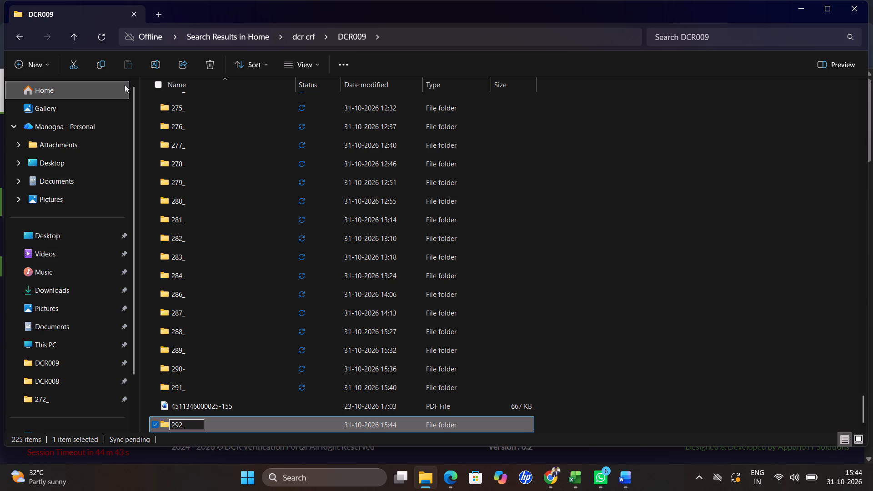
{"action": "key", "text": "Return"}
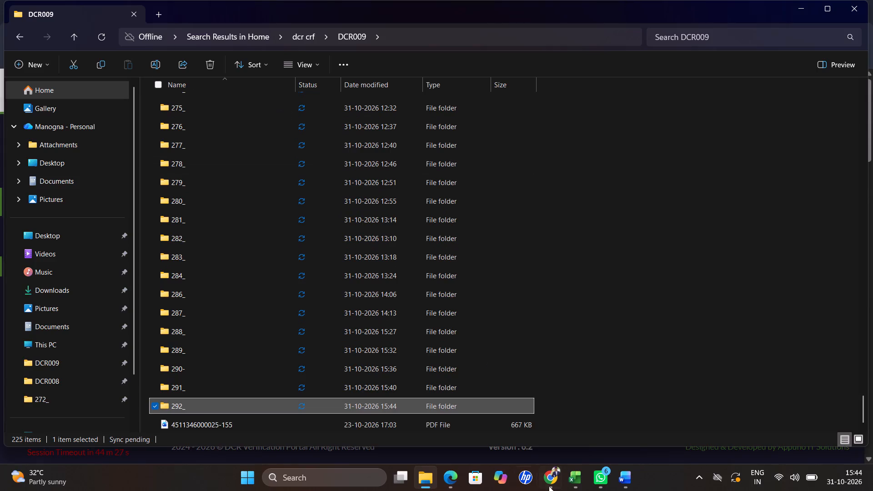
Copy the service number from the Sungrace work order's quick copy details.
{"action": "left_click", "coordinate": [530, 441]}
{"action": "left_click", "coordinate": [103, 0]}
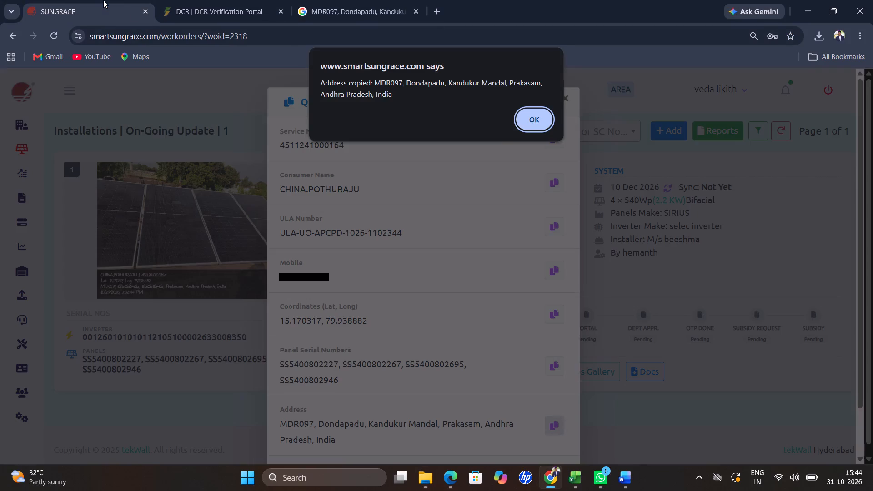
{"action": "left_click", "coordinate": [522, 121]}
{"action": "left_click", "coordinate": [552, 142]}
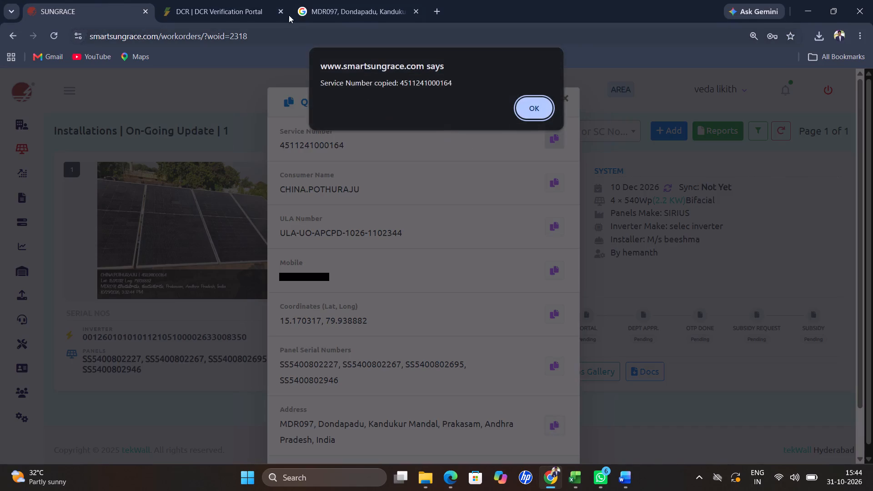
Download the DCR certificate PDF for invoice AP/GST/26-27/009-292 into DCR009's 292_ folder, named with the copied service number followed by -292.
{"action": "left_click", "coordinate": [242, 0]}
{"action": "left_click", "coordinate": [748, 398]}
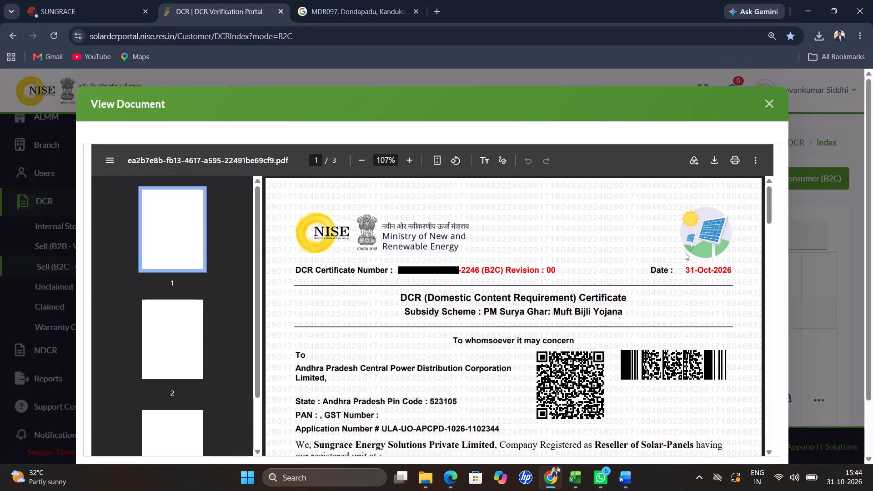
{"action": "left_click", "coordinate": [711, 159]}
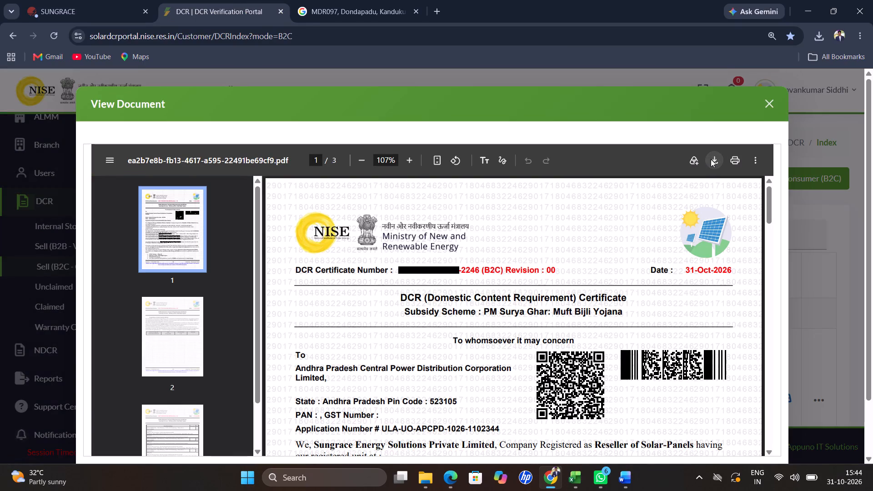
{"action": "key", "text": "ctrl+v"}
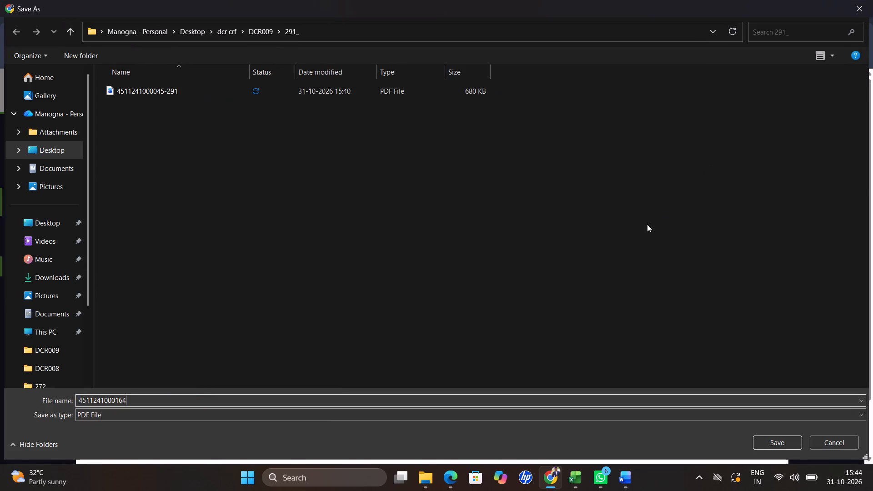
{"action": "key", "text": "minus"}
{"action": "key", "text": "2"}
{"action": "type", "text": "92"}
{"action": "left_click", "coordinate": [251, 31]}
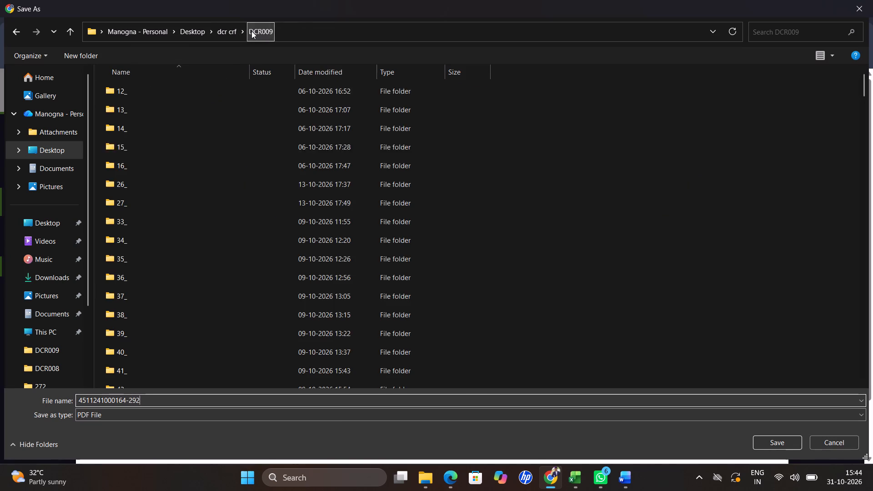
{"action": "scroll", "coordinate": [167, 302], "scroll_direction": "down", "scroll_amount": 15}
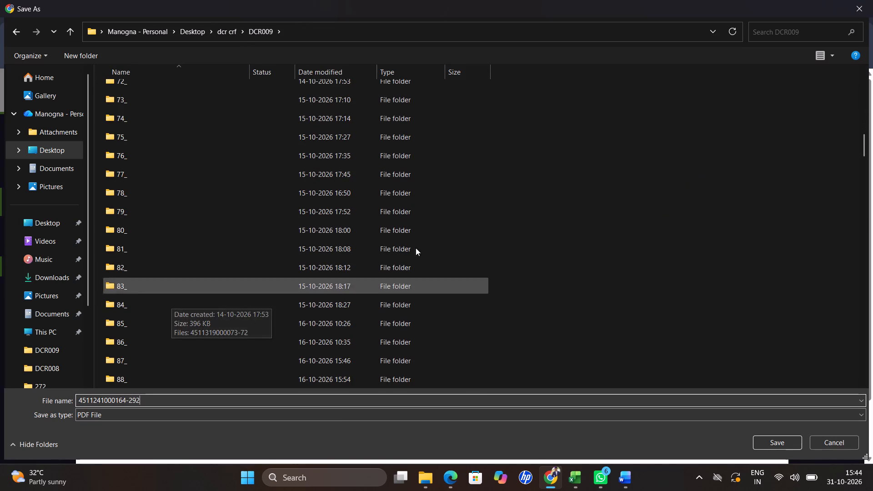
{"action": "left_click_drag", "start_coordinate": [863, 149], "coordinate": [872, 282]}
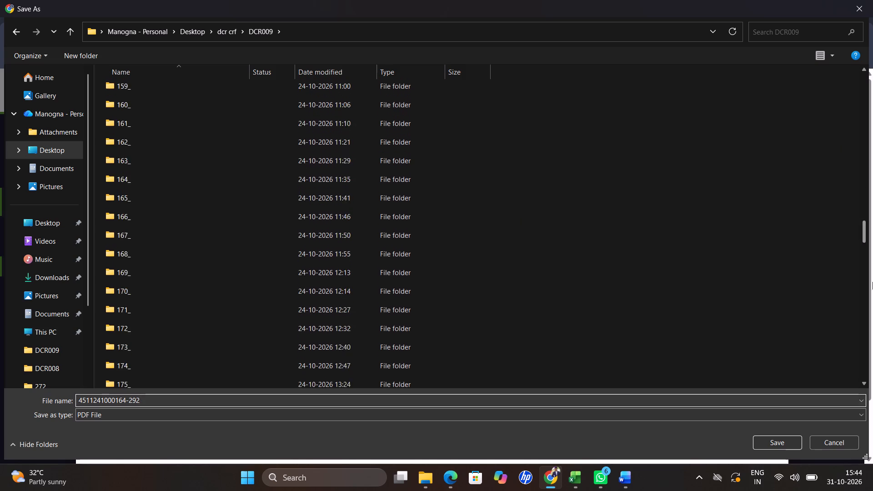
{"action": "left_click_drag", "start_coordinate": [872, 282], "coordinate": [868, 389]}
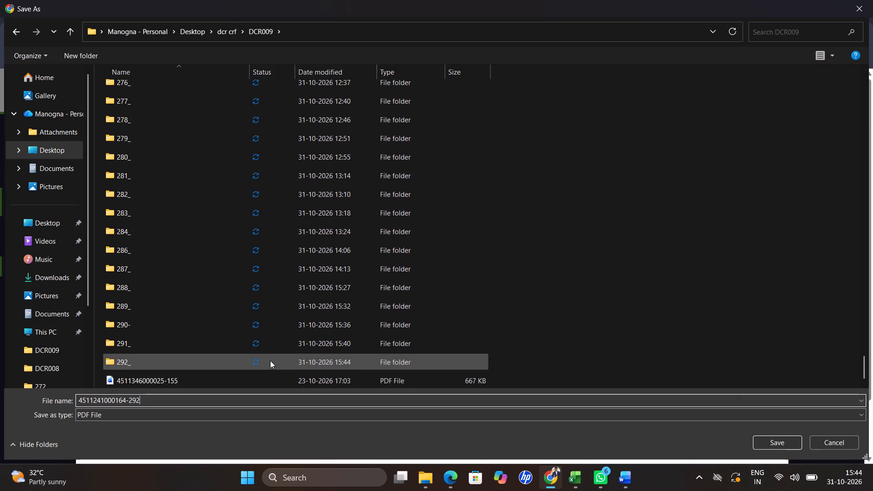
{"action": "double_click", "coordinate": [269, 360]}
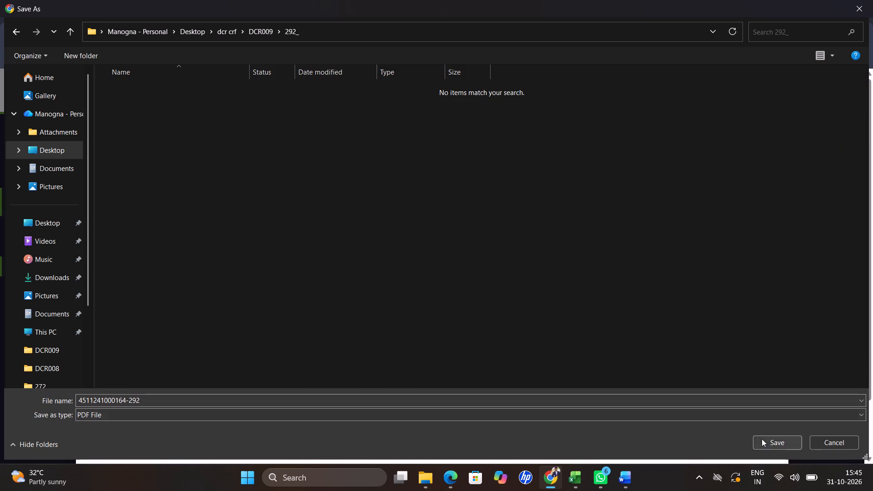
{"action": "left_click", "coordinate": [762, 439]}
Close the quick copy details in Sungrace and open the work order's Project Stage form.
{"action": "left_click", "coordinate": [95, 0]}
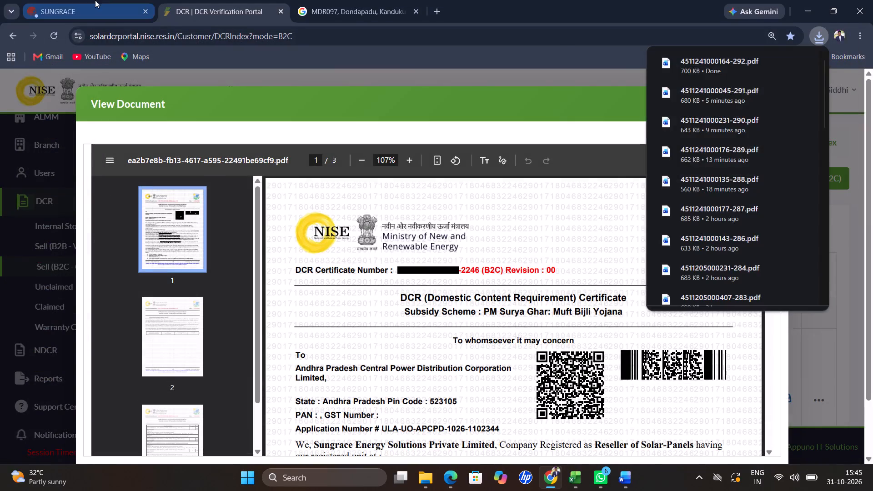
{"action": "left_click", "coordinate": [543, 110]}
{"action": "left_click", "coordinate": [566, 101]}
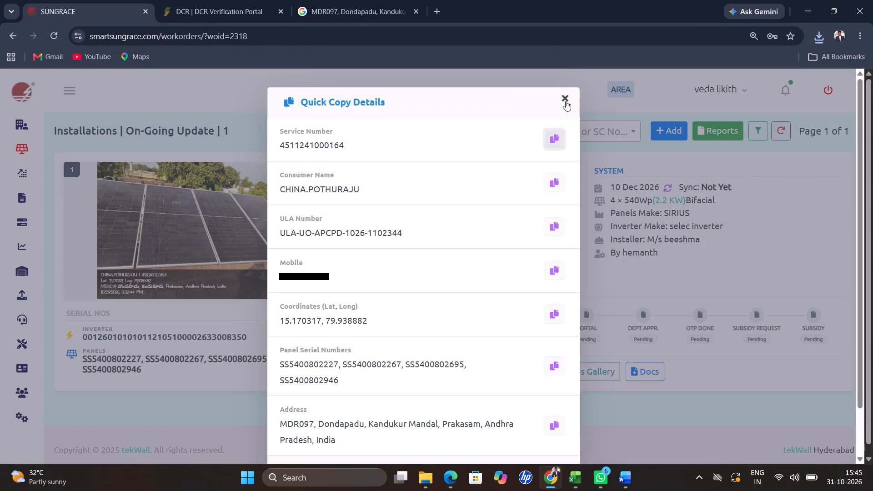
{"action": "left_click", "coordinate": [516, 366]}
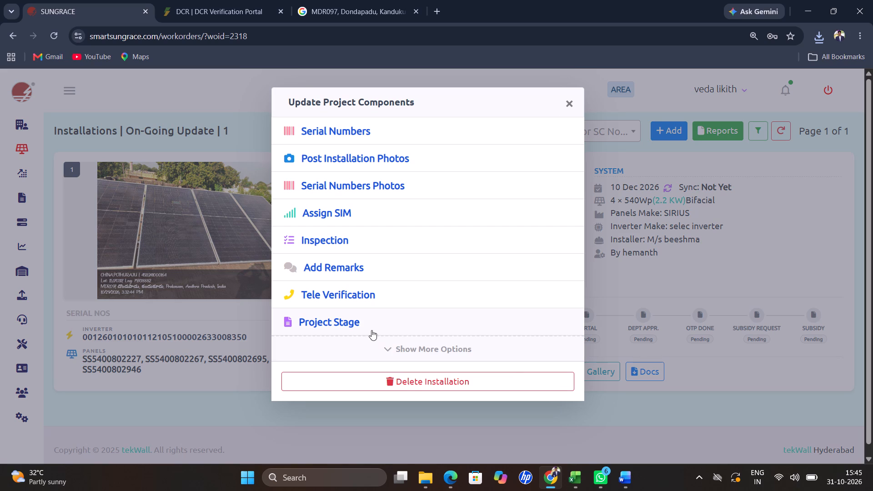
{"action": "left_click", "coordinate": [361, 321]}
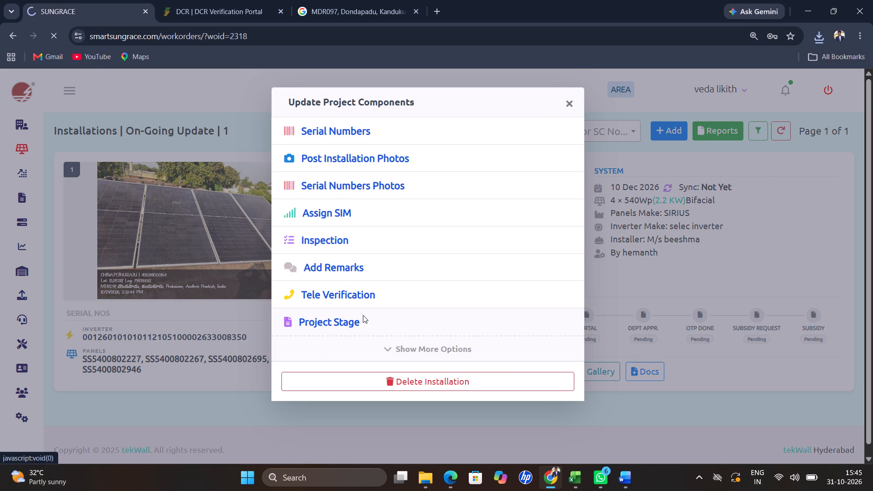
Attach the certificate PDF ending in -292 from the 292_ folder as the work order's Dcr upload.
{"action": "scroll", "coordinate": [414, 186], "scroll_direction": "down", "scroll_amount": 3}
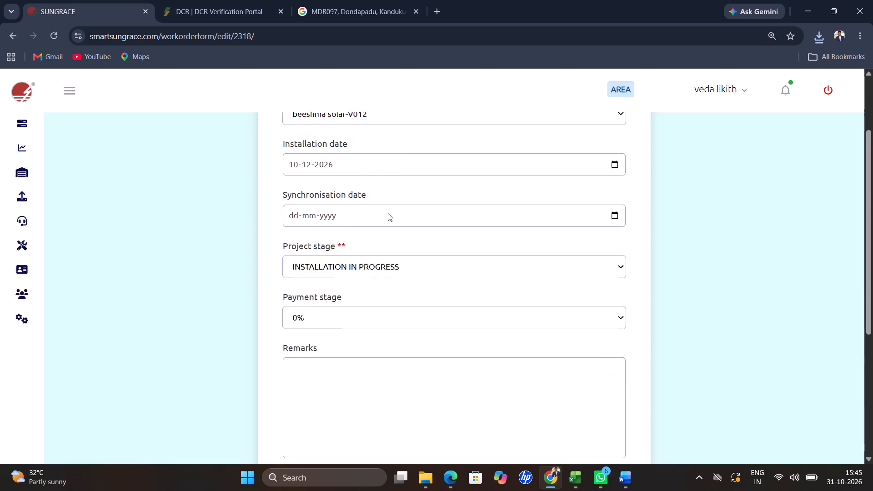
{"action": "scroll", "coordinate": [388, 213], "scroll_direction": "down", "scroll_amount": 1}
{"action": "scroll", "coordinate": [345, 251], "scroll_direction": "down", "scroll_amount": 2}
{"action": "left_click", "coordinate": [326, 271]}
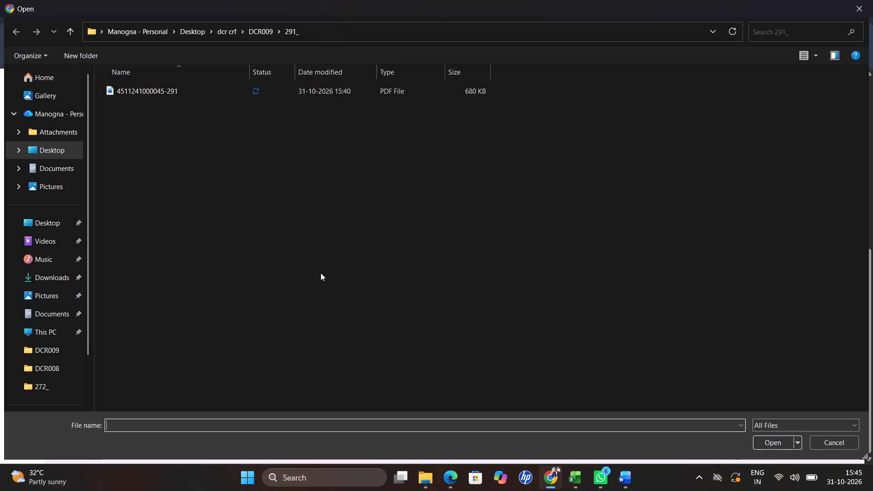
{"action": "left_click", "coordinate": [262, 26]}
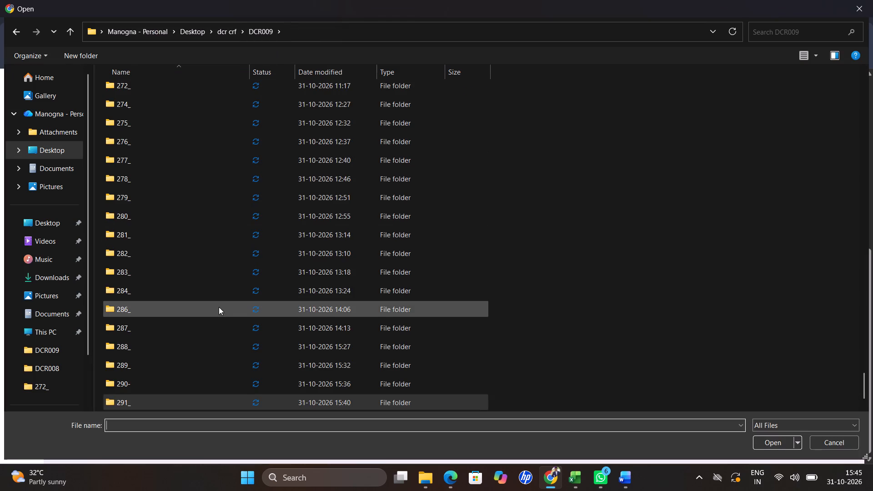
{"action": "scroll", "coordinate": [220, 304], "scroll_direction": "down", "scroll_amount": 5}
{"action": "left_click", "coordinate": [210, 385]}
{"action": "left_click", "coordinate": [210, 385]}
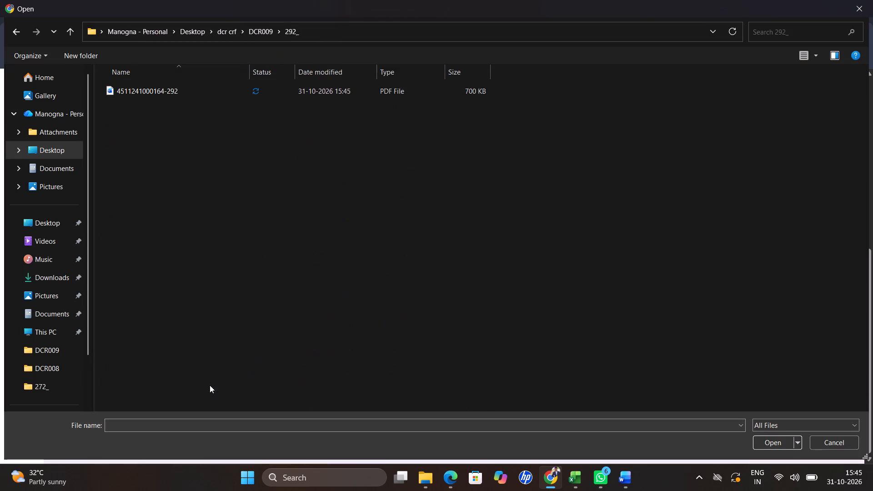
{"action": "double_click", "coordinate": [175, 95]}
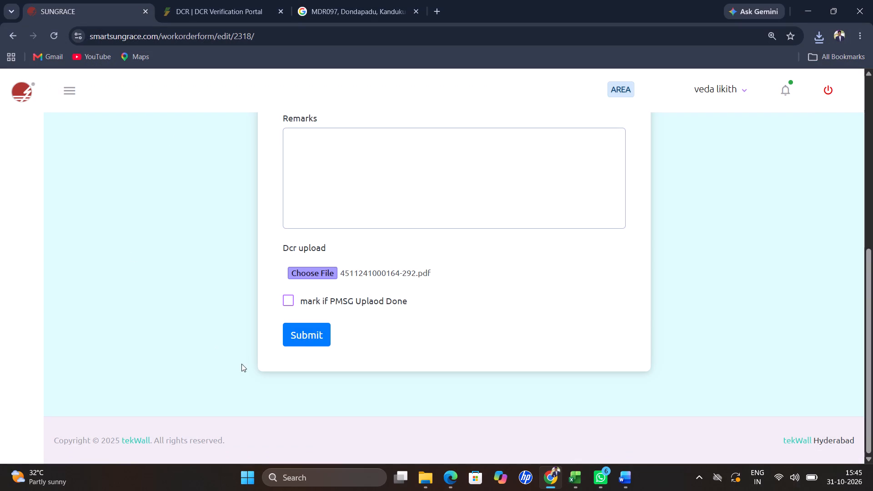
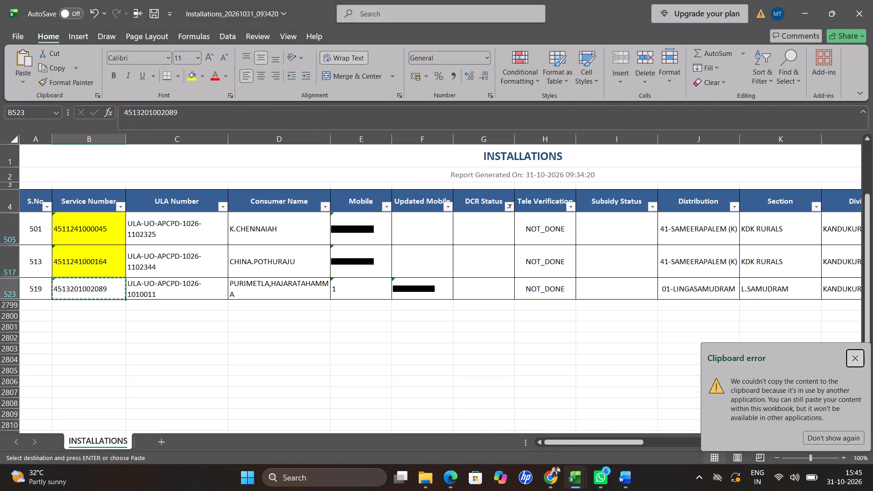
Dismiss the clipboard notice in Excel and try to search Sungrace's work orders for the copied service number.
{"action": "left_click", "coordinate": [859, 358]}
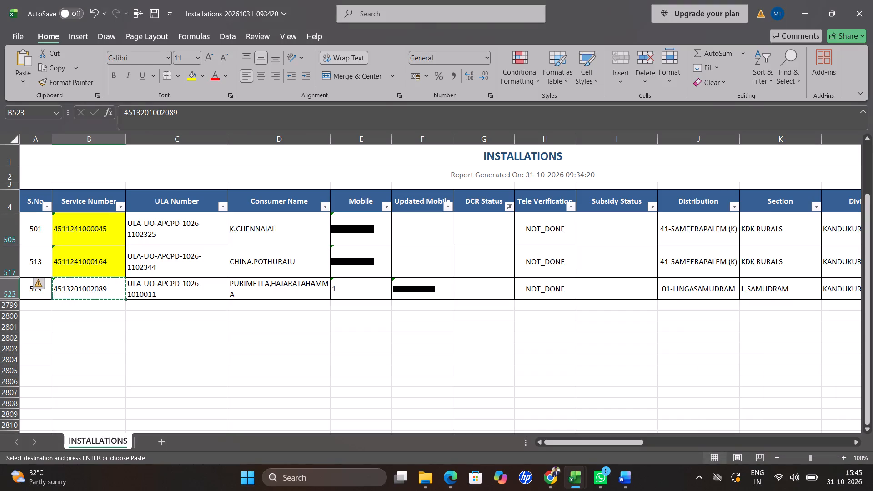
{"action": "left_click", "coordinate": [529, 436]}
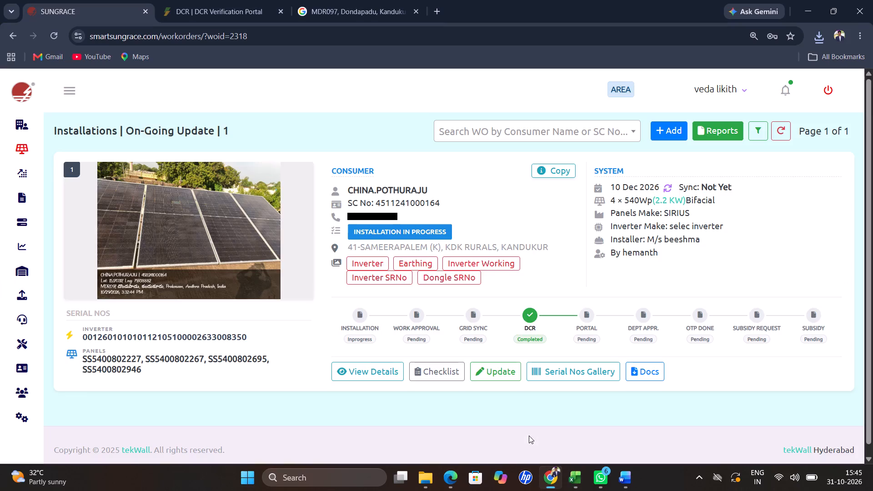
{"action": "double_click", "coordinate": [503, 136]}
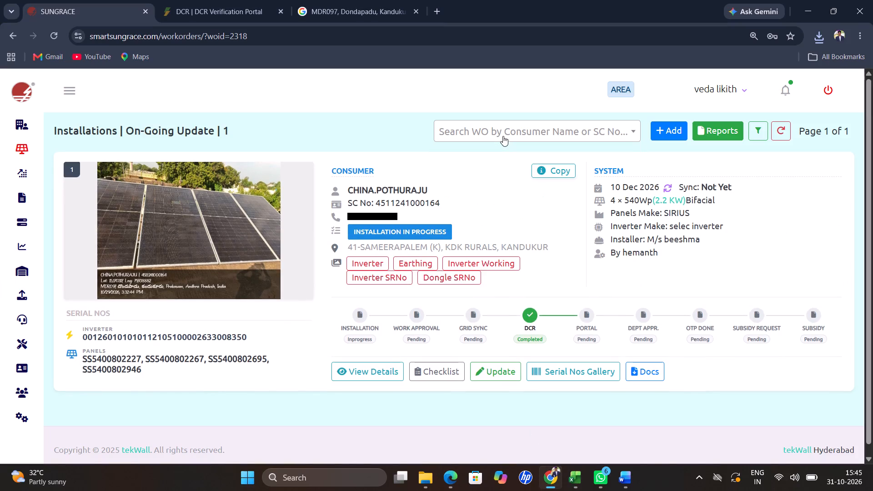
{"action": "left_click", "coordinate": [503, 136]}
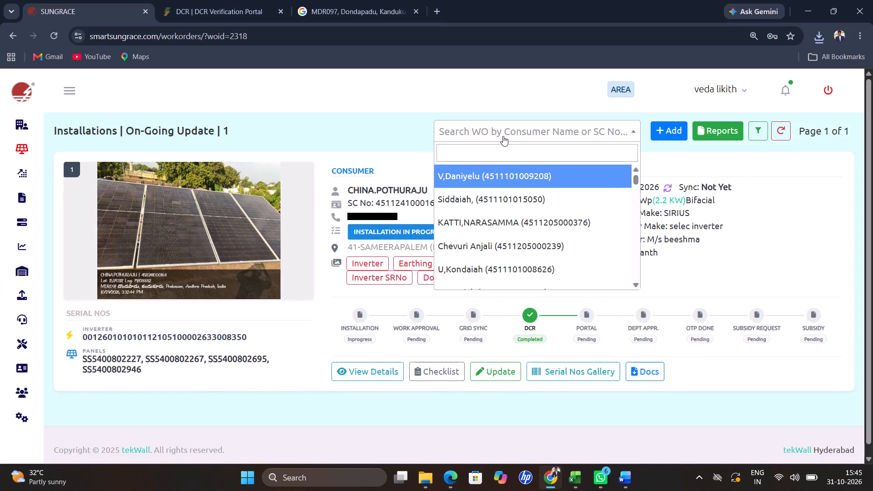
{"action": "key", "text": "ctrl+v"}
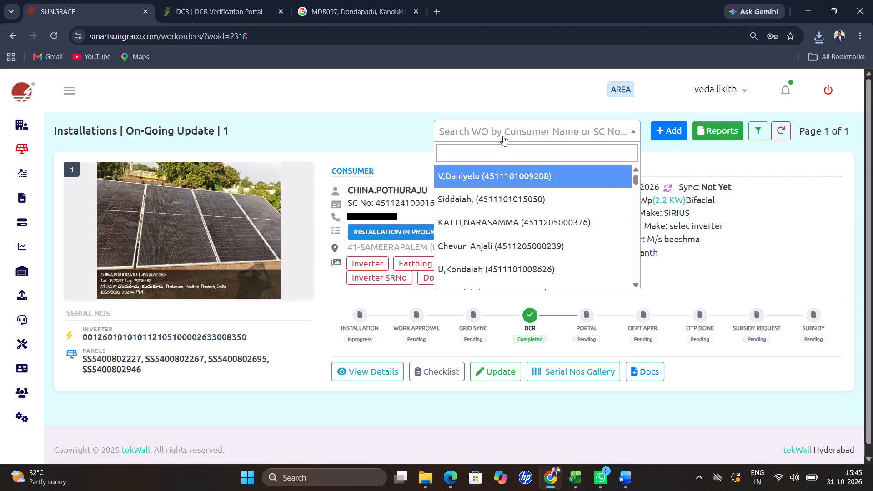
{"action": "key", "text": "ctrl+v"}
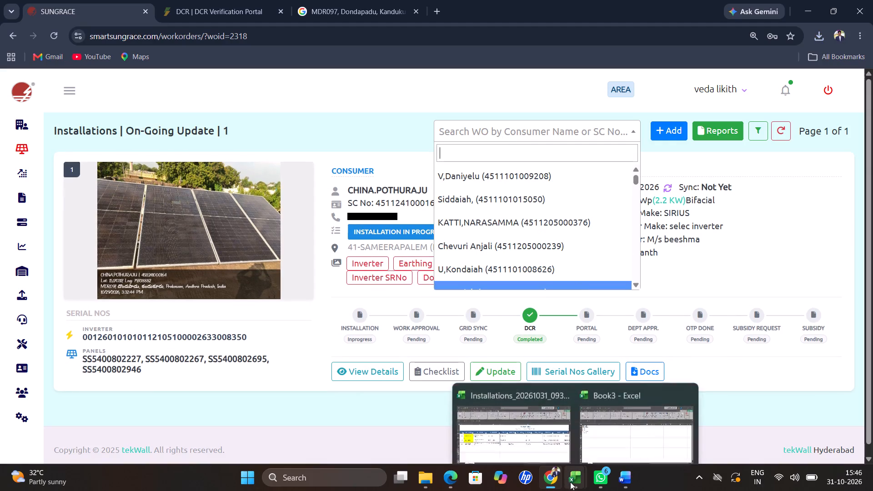
Copy the service number of S.No 519 again from the Excel installations list and open its work order in Sungrace.
{"action": "left_click", "coordinate": [552, 435]}
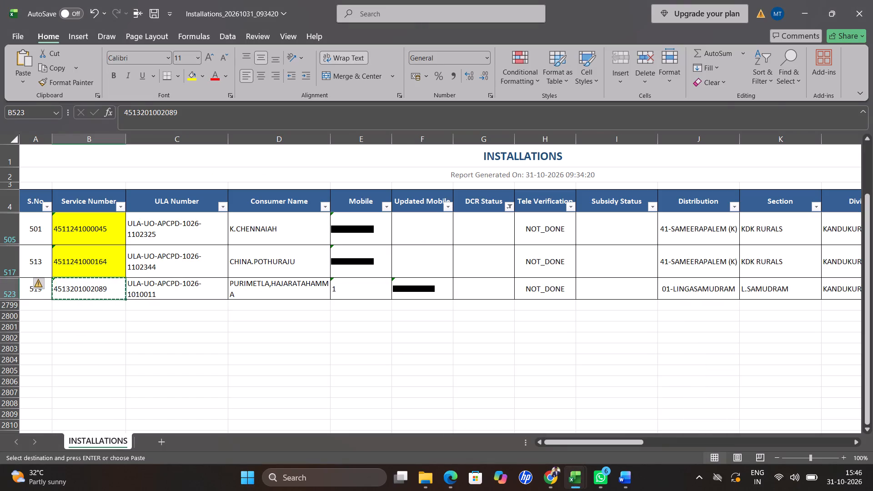
{"action": "left_click", "coordinate": [99, 262]}
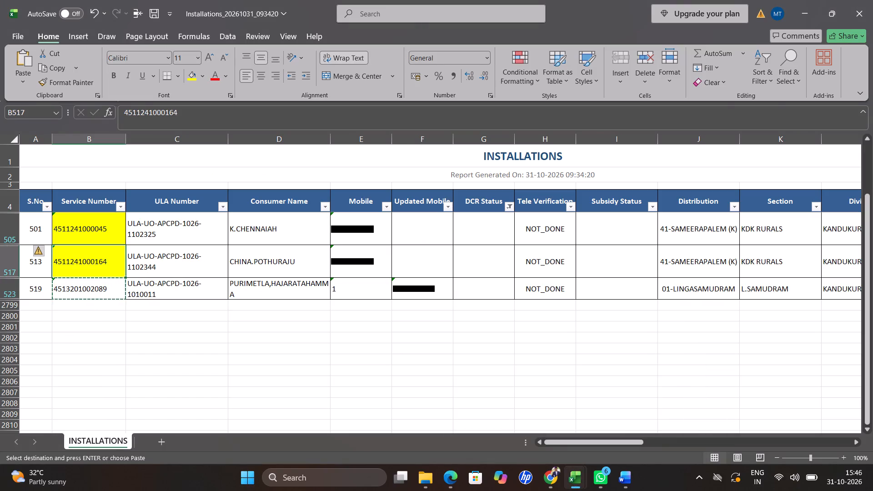
{"action": "key", "text": "Down"}
{"action": "key", "text": "ctrl+c"}
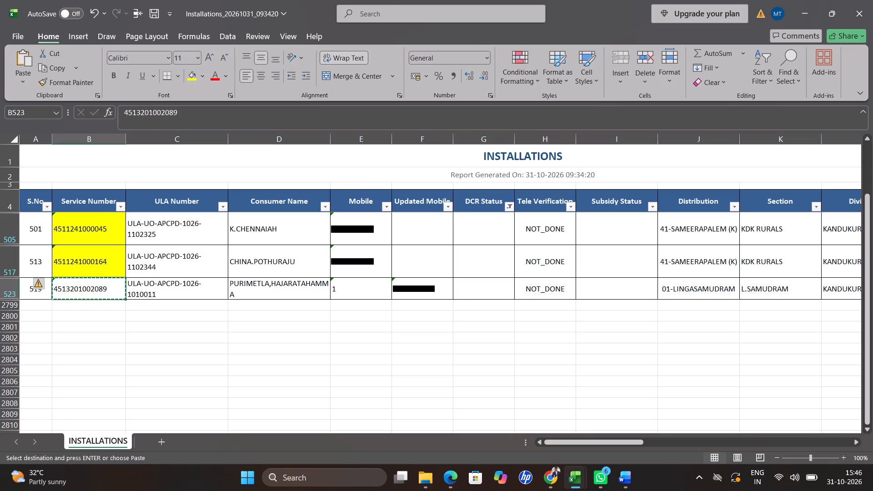
{"action": "left_click", "coordinate": [544, 443]}
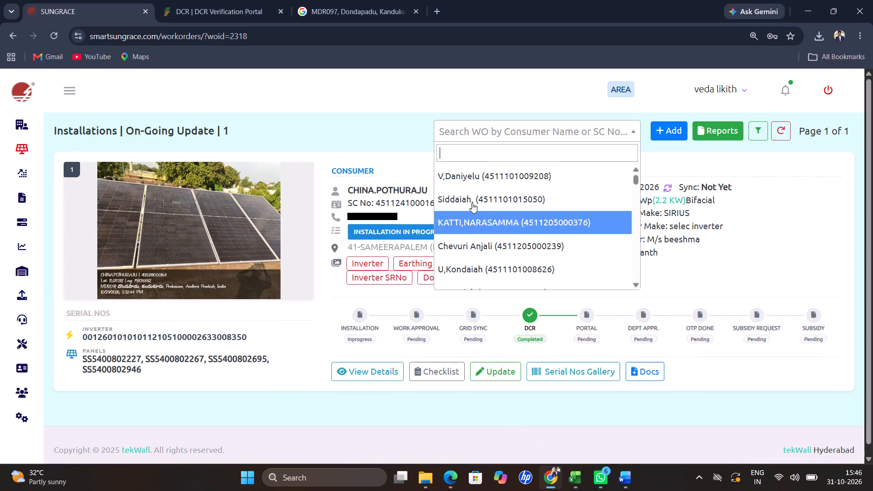
{"action": "key", "text": "ctrl+v"}
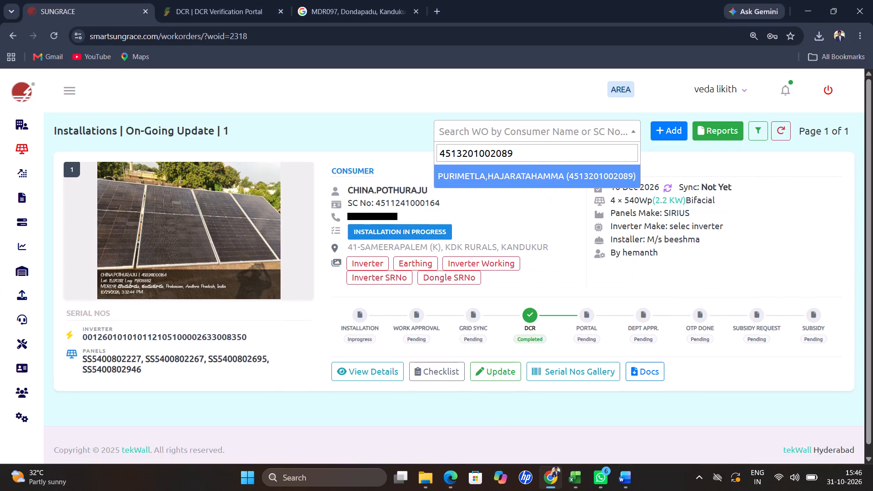
{"action": "key", "text": "Return"}
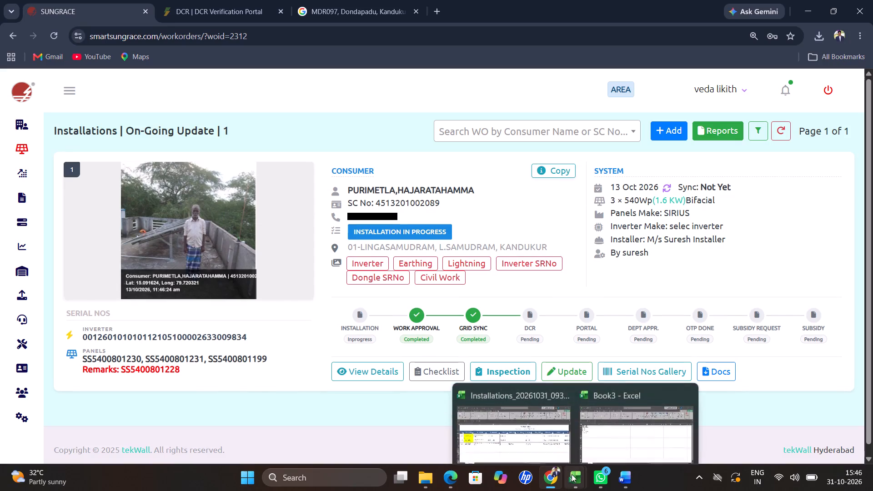
Back in Excel, fill the service number cell of S.No 519 with the standard dark red color.
{"action": "left_click", "coordinate": [545, 438]}
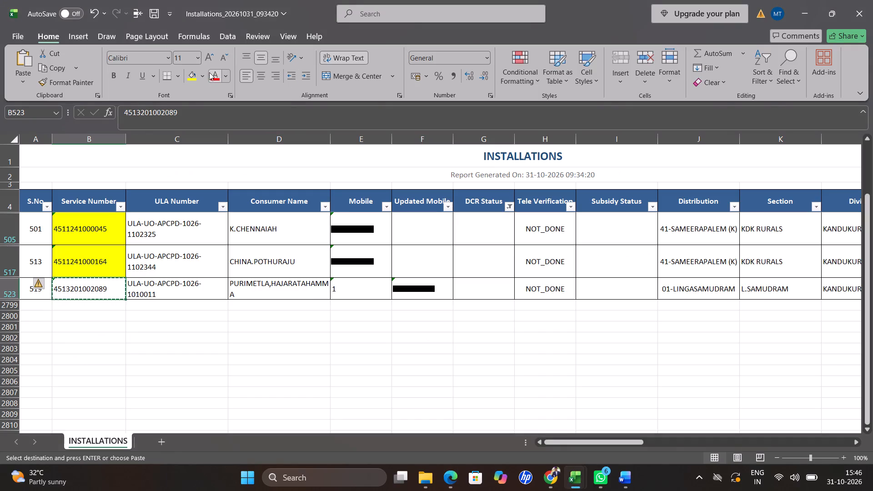
{"action": "double_click", "coordinate": [202, 75]}
{"action": "left_click", "coordinate": [203, 76]}
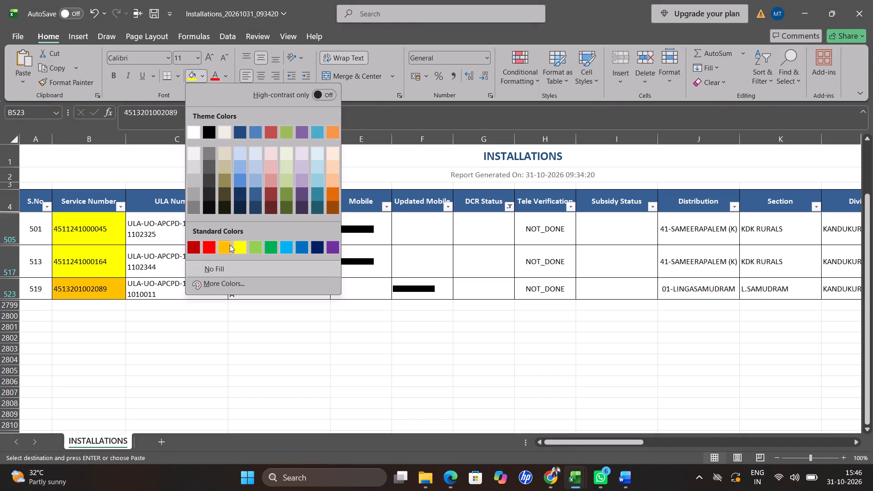
{"action": "double_click", "coordinate": [197, 247]}
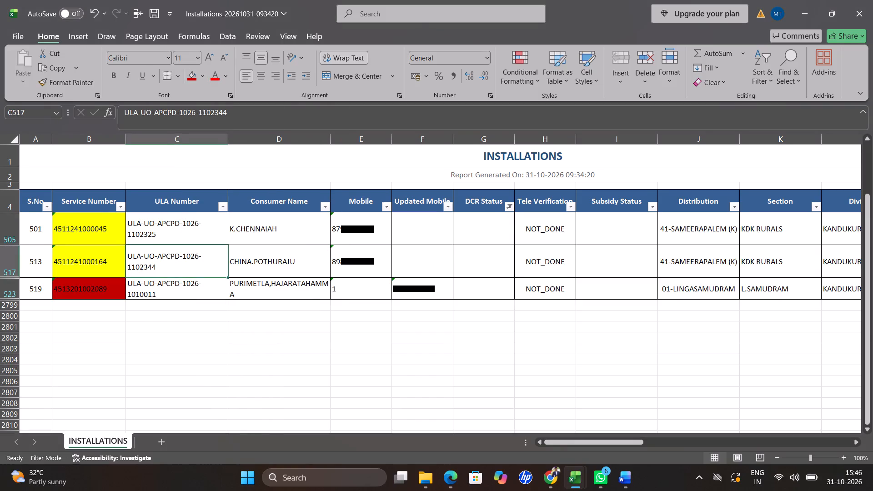
Look through the color-marked service numbers in the installations list to choose another work order to process.
{"action": "scroll", "coordinate": [195, 303], "scroll_direction": "up", "scroll_amount": 16}
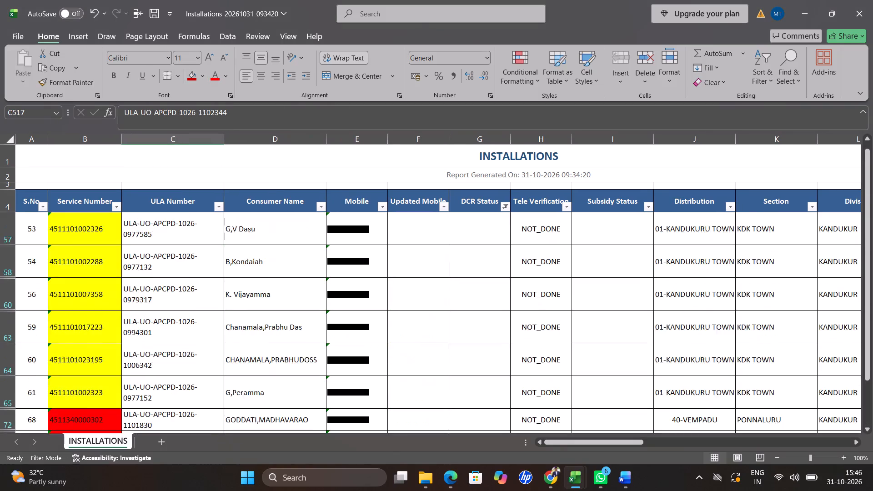
{"action": "scroll", "coordinate": [195, 303], "scroll_direction": "up", "scroll_amount": 20}
{"action": "scroll", "coordinate": [195, 303], "scroll_direction": "up", "scroll_amount": 1}
{"action": "scroll", "coordinate": [195, 303], "scroll_direction": "down", "scroll_amount": 5}
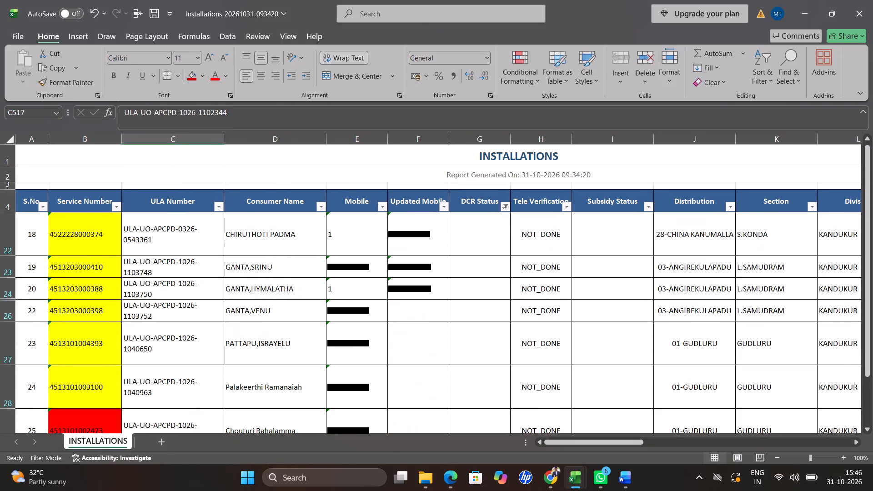
{"action": "scroll", "coordinate": [180, 289], "scroll_direction": "down", "scroll_amount": 5}
{"action": "scroll", "coordinate": [176, 291], "scroll_direction": "up", "scroll_amount": 6}
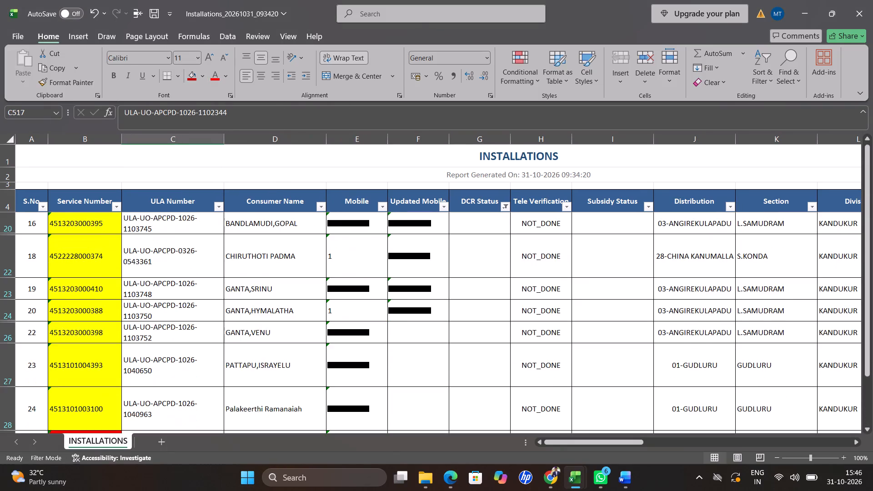
{"action": "scroll", "coordinate": [174, 298], "scroll_direction": "down", "scroll_amount": 4}
{"action": "scroll", "coordinate": [109, 318], "scroll_direction": "down", "scroll_amount": 5}
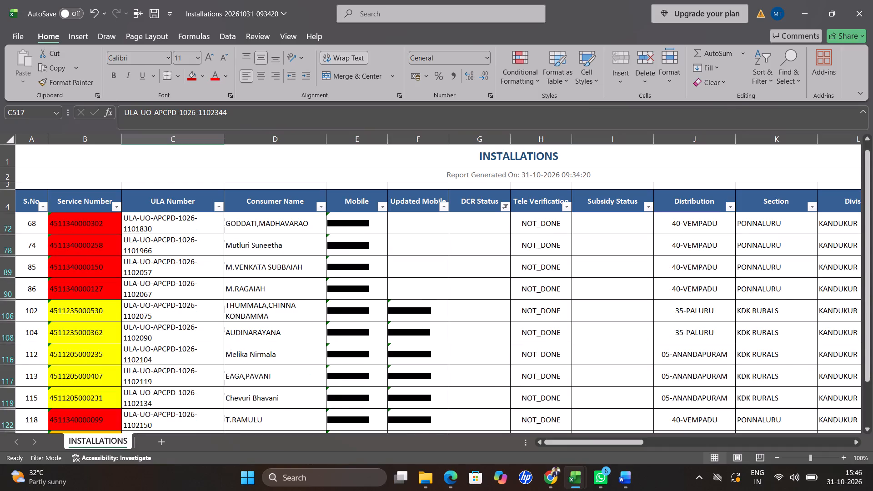
{"action": "scroll", "coordinate": [113, 315], "scroll_direction": "down", "scroll_amount": 6}
{"action": "scroll", "coordinate": [88, 310], "scroll_direction": "up", "scroll_amount": 1}
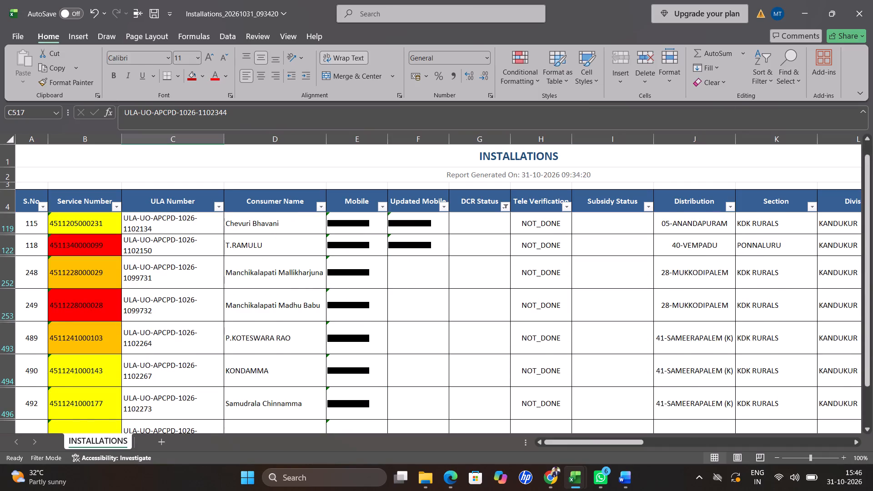
Copy the orange-marked service number of S.No 248 and open its work order in Sungrace.
{"action": "left_click", "coordinate": [98, 263]}
{"action": "key", "text": "ctrl+c"}
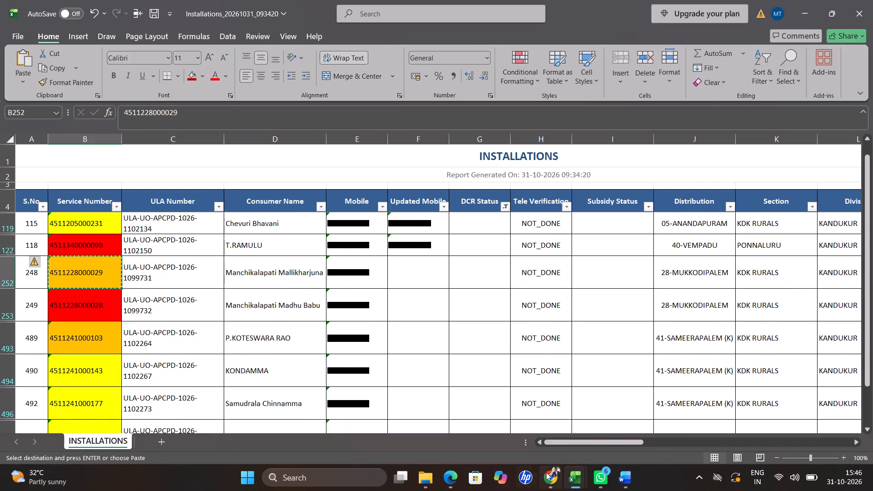
{"action": "left_click", "coordinate": [534, 443]}
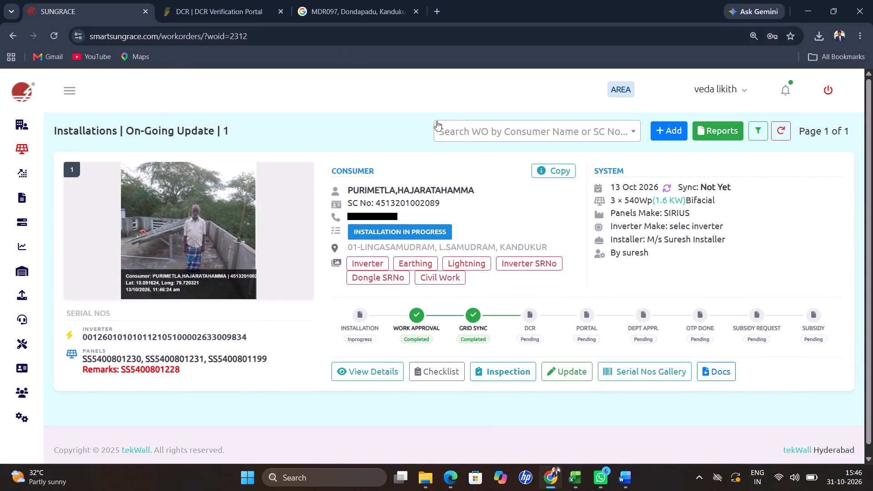
{"action": "left_click", "coordinate": [462, 129]}
{"action": "key", "text": "ctrl+v"}
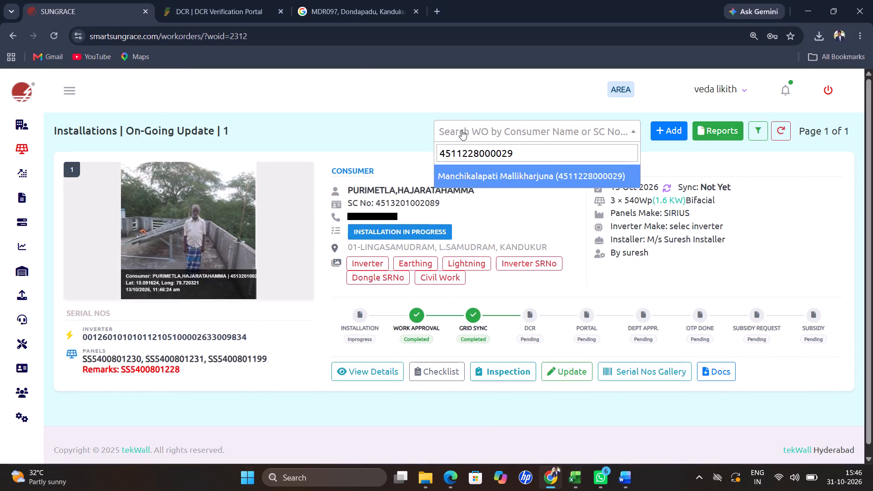
{"action": "key", "text": "Return"}
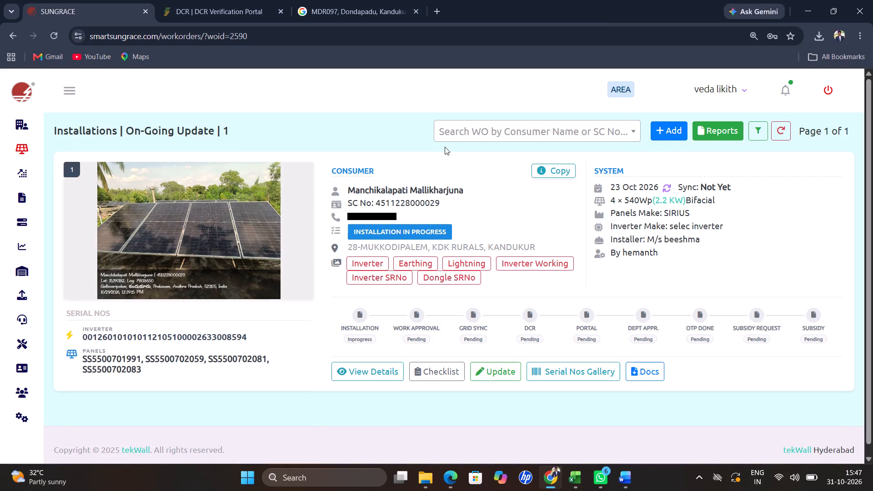
Copy the work order's ULA number from its quick copy details and search the DCR portal's B2C sales for it.
{"action": "left_click", "coordinate": [558, 167]}
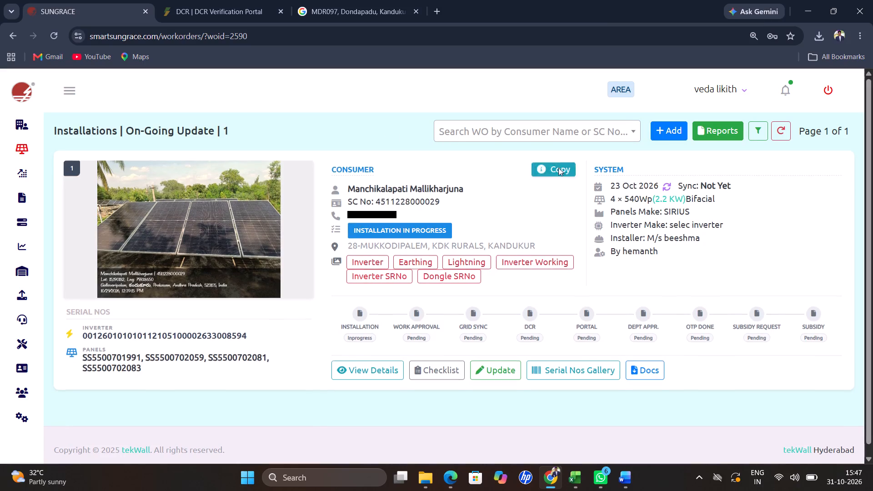
{"action": "left_click", "coordinate": [554, 226]}
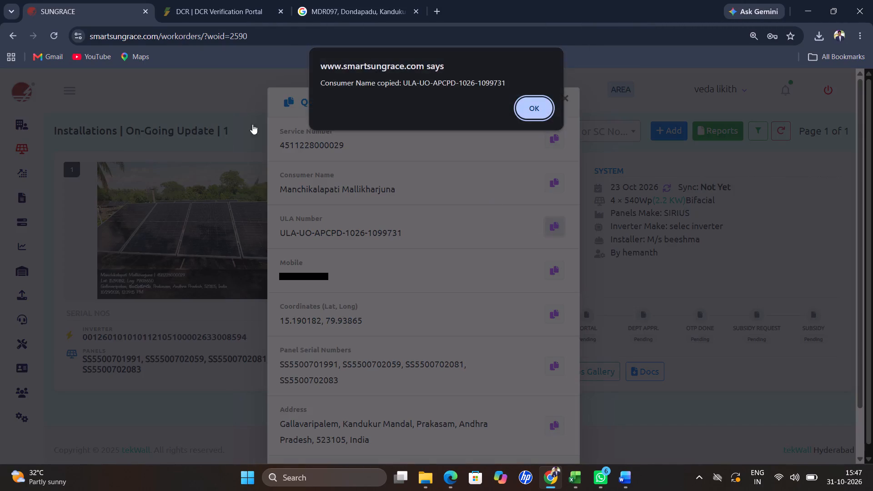
{"action": "left_click_drag", "start_coordinate": [221, 0], "coordinate": [225, 7]}
{"action": "left_click", "coordinate": [773, 99]}
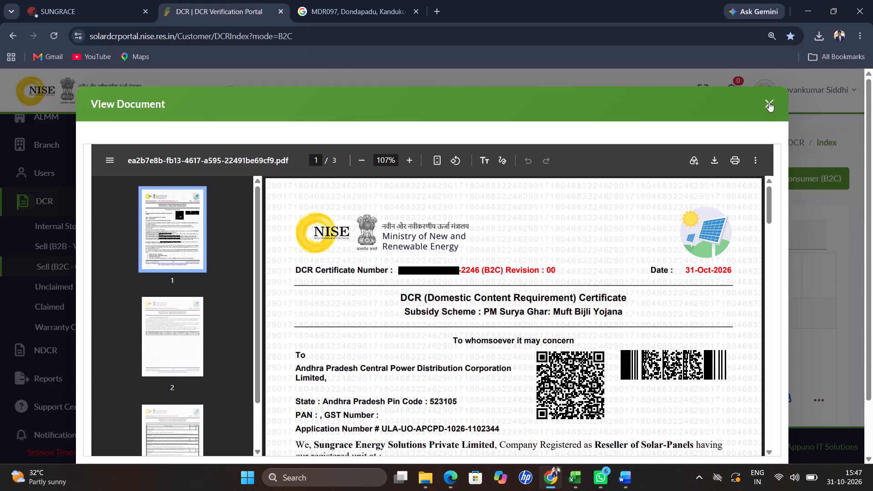
{"action": "left_click", "coordinate": [754, 230]}
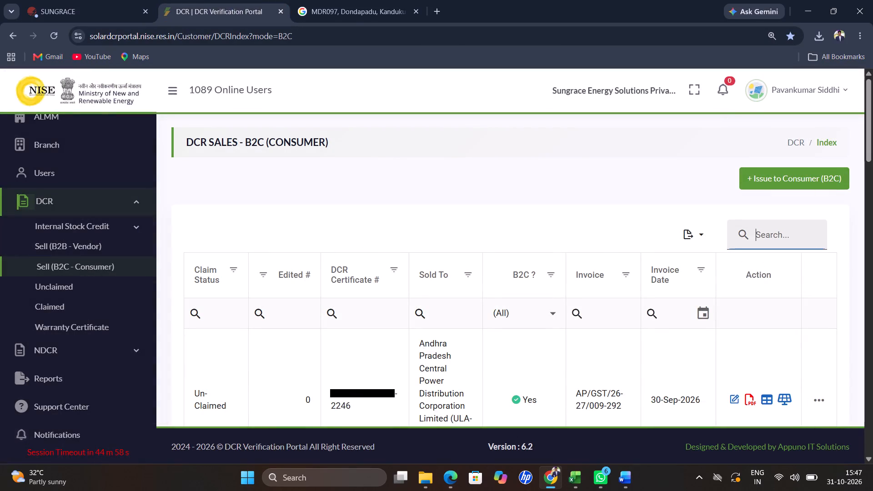
{"action": "key", "text": "ctrl+v"}
{"action": "key", "text": "Return"}
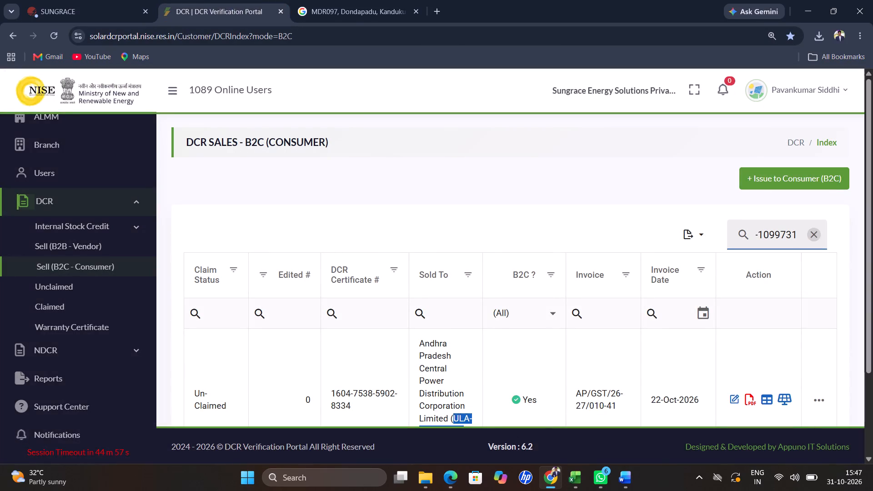
{"action": "scroll", "coordinate": [764, 183], "scroll_direction": "down", "scroll_amount": 3}
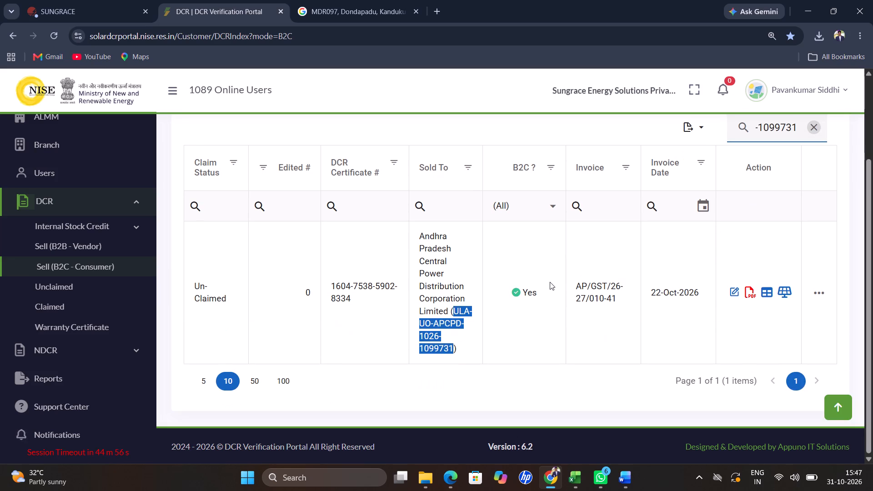
{"action": "scroll", "coordinate": [542, 287], "scroll_direction": "down", "scroll_amount": 1}
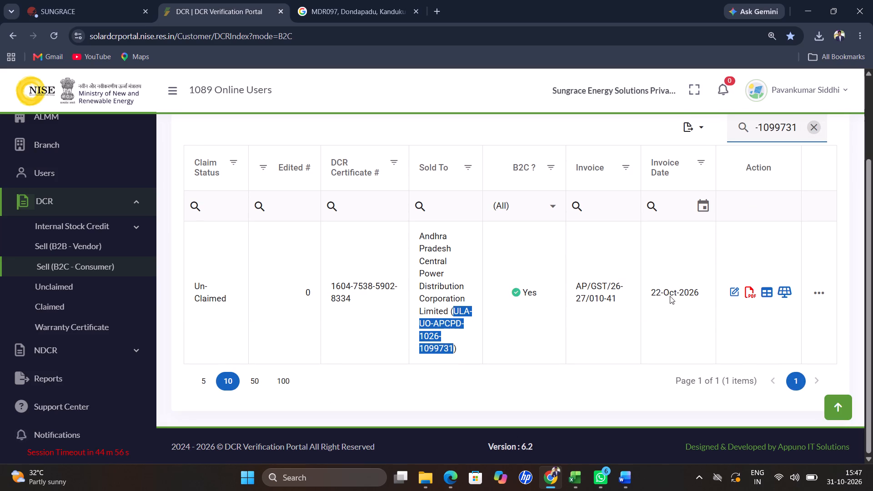
{"action": "double_click", "coordinate": [670, 296]}
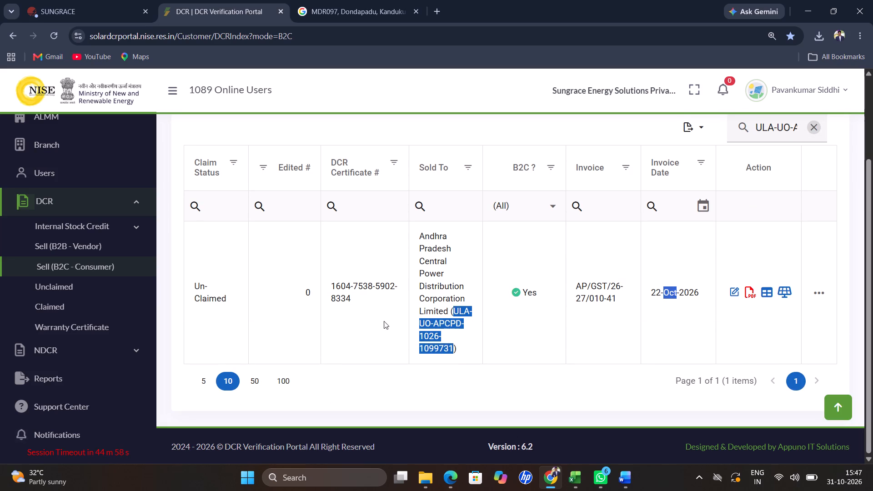
{"action": "left_click", "coordinate": [752, 291]}
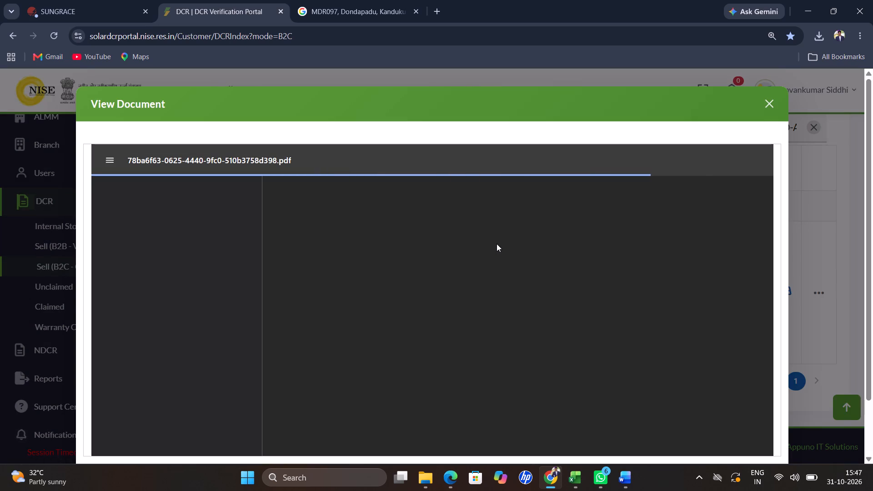
{"action": "scroll", "coordinate": [496, 242], "scroll_direction": "down", "scroll_amount": 5}
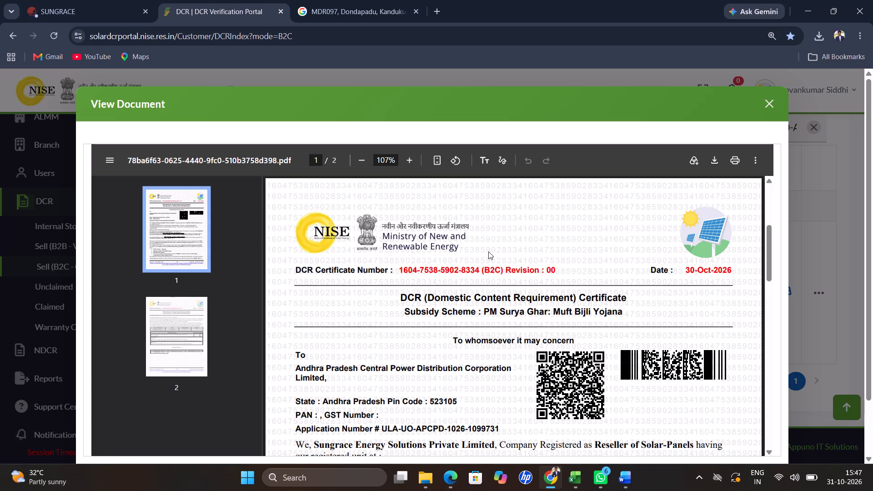
{"action": "scroll", "coordinate": [487, 247], "scroll_direction": "down", "scroll_amount": 12}
{"action": "scroll", "coordinate": [455, 226], "scroll_direction": "down", "scroll_amount": 6}
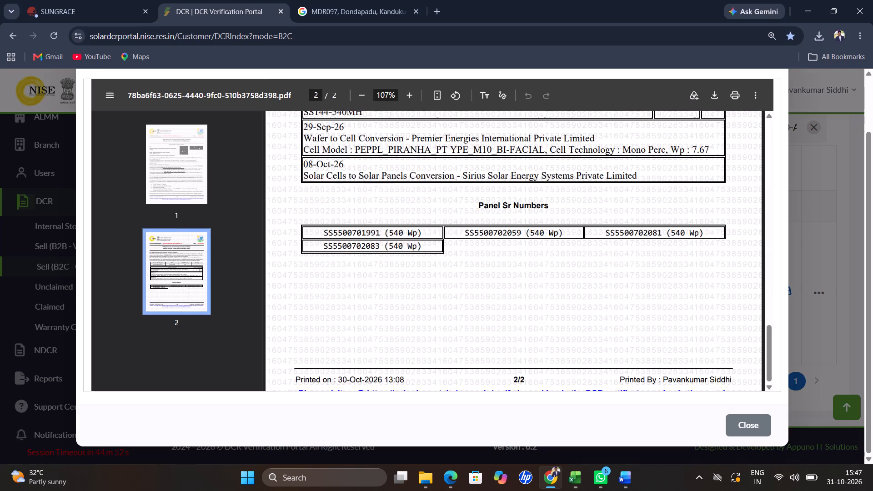
{"action": "left_click_drag", "start_coordinate": [380, 183], "coordinate": [326, 183]}
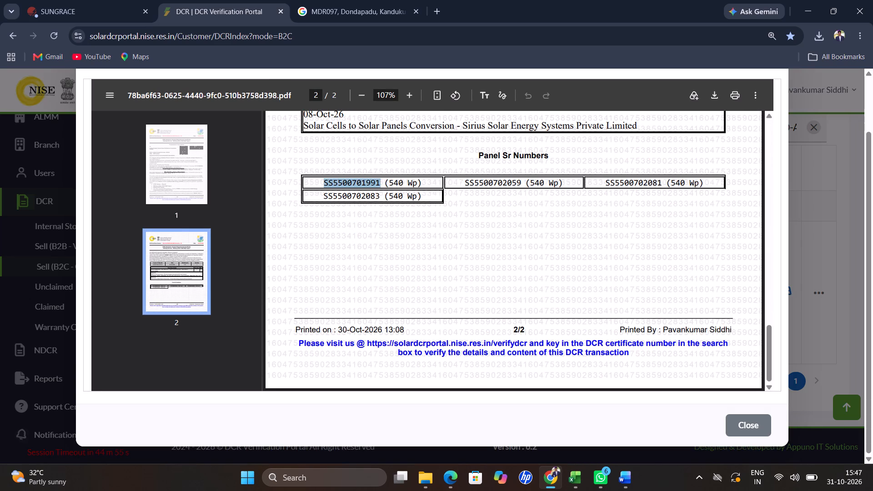
{"action": "key", "text": "ctrl+c"}
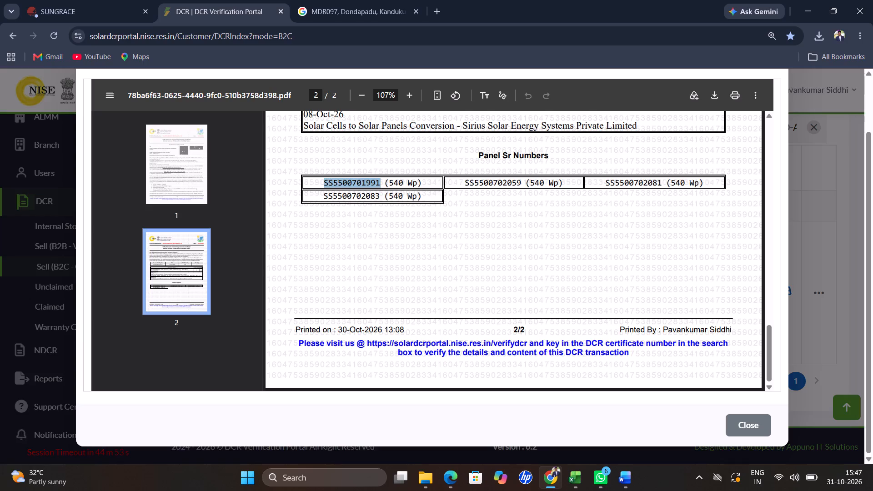
Return to Sungrace, close the work order's quick copy details, and open Search Serial Number under Material Management.
{"action": "left_click", "coordinate": [80, 0]}
{"action": "left_click", "coordinate": [550, 106]}
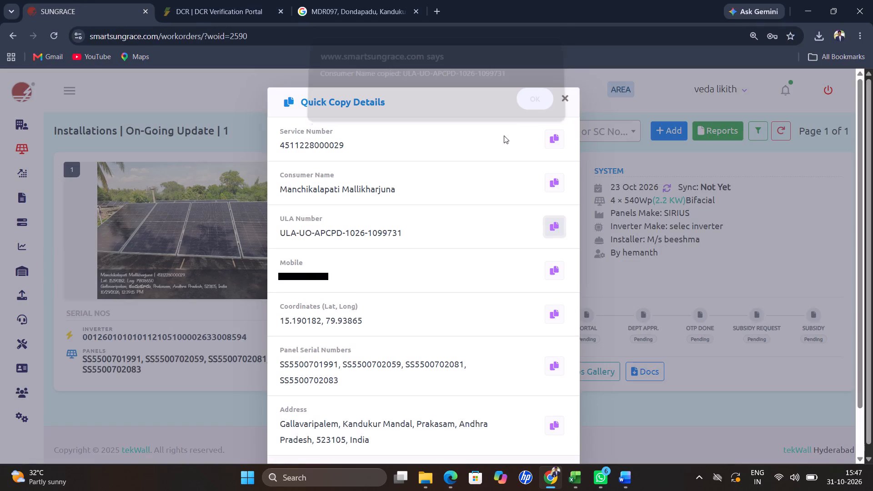
{"action": "left_click", "coordinate": [563, 96]}
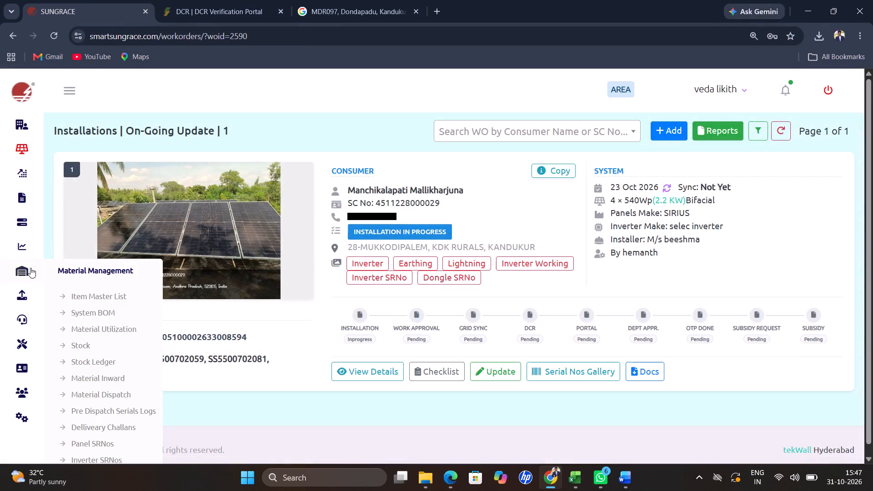
{"action": "scroll", "coordinate": [102, 330], "scroll_direction": "down", "scroll_amount": 3}
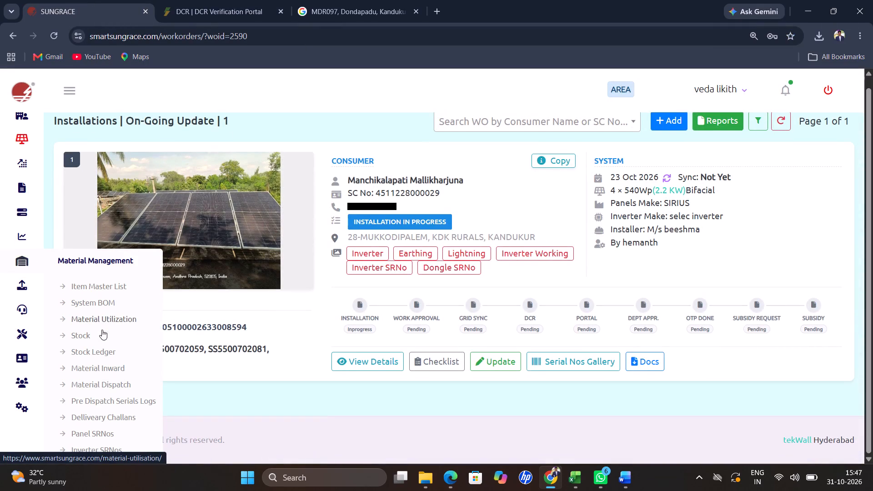
{"action": "scroll", "coordinate": [84, 356], "scroll_direction": "down", "scroll_amount": 4}
{"action": "scroll", "coordinate": [219, 315], "scroll_direction": "down", "scroll_amount": 4}
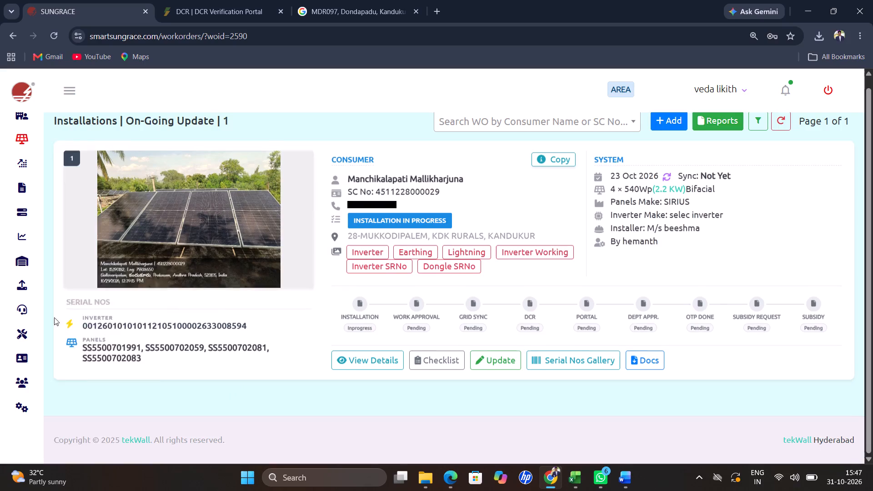
{"action": "left_click", "coordinate": [21, 262]}
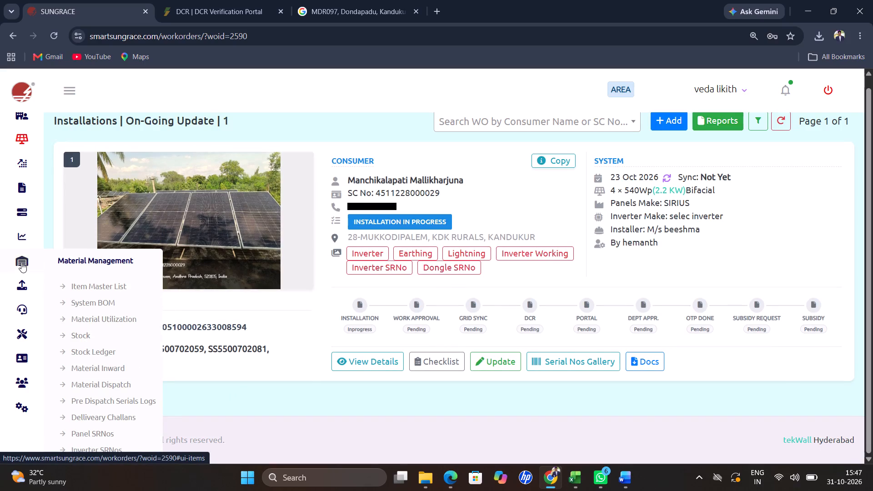
{"action": "scroll", "coordinate": [119, 343], "scroll_direction": "down", "scroll_amount": 5}
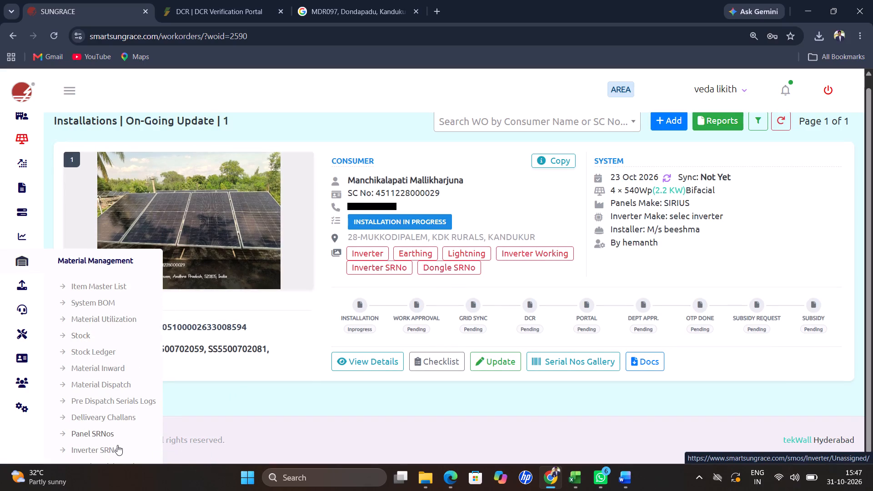
{"action": "left_click", "coordinate": [116, 447]}
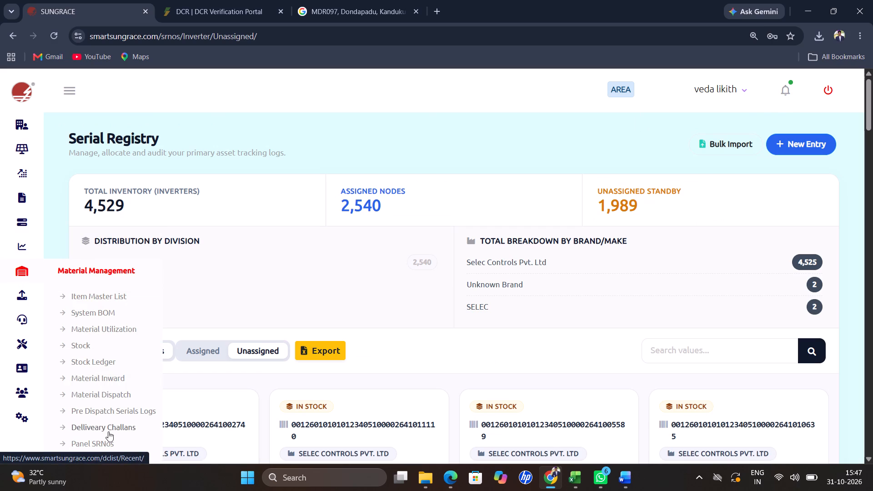
{"action": "left_click", "coordinate": [93, 442]}
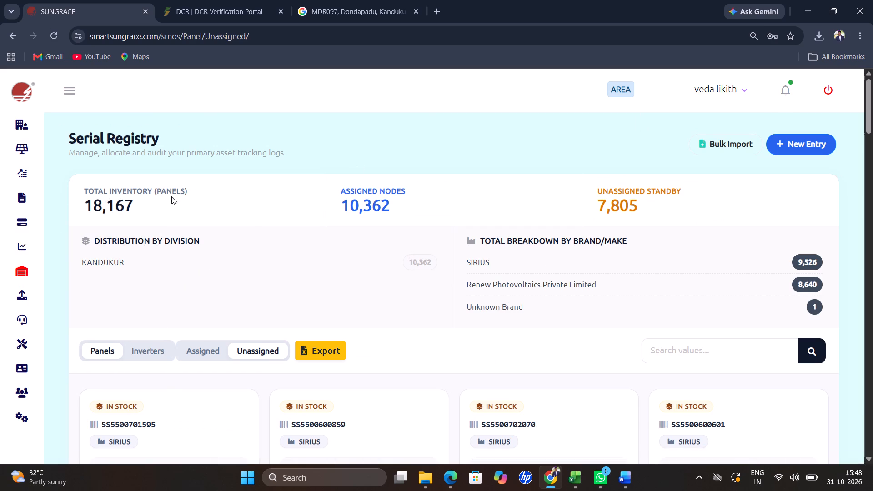
{"action": "scroll", "coordinate": [100, 172], "scroll_direction": "down", "scroll_amount": 2}
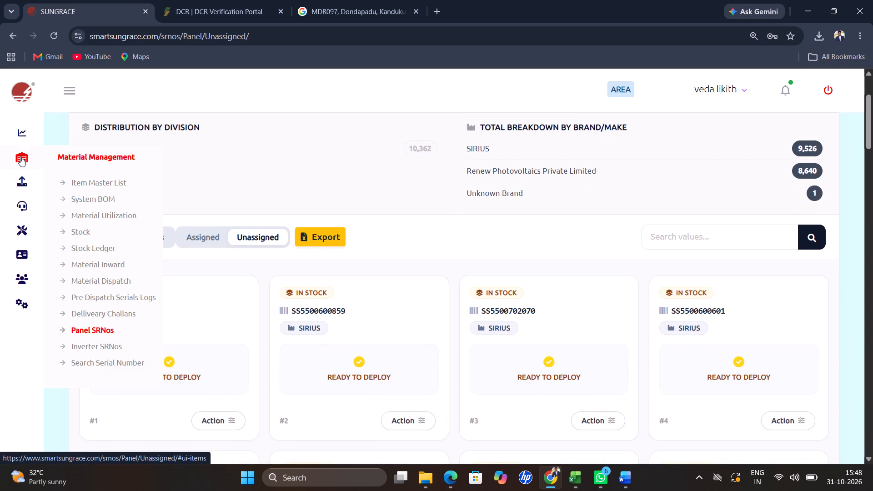
{"action": "double_click", "coordinate": [97, 362]}
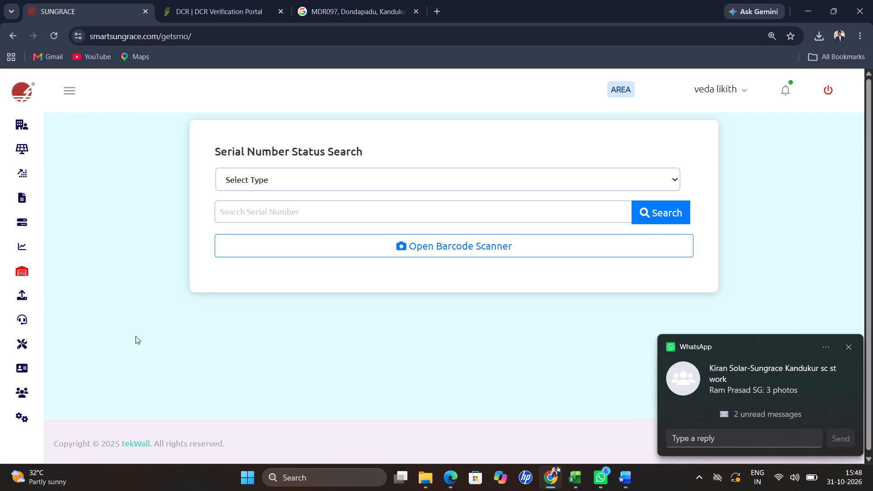
{"action": "left_click", "coordinate": [254, 193]}
{"action": "left_click", "coordinate": [256, 185]}
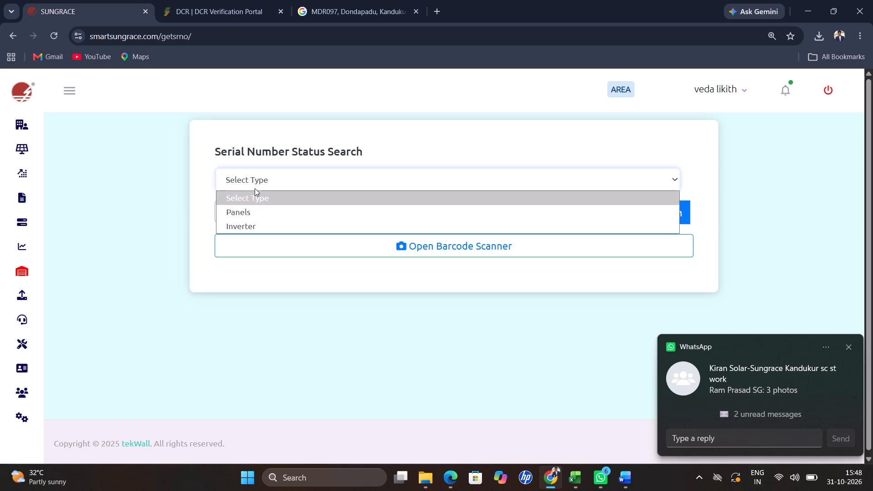
{"action": "left_click", "coordinate": [255, 212]}
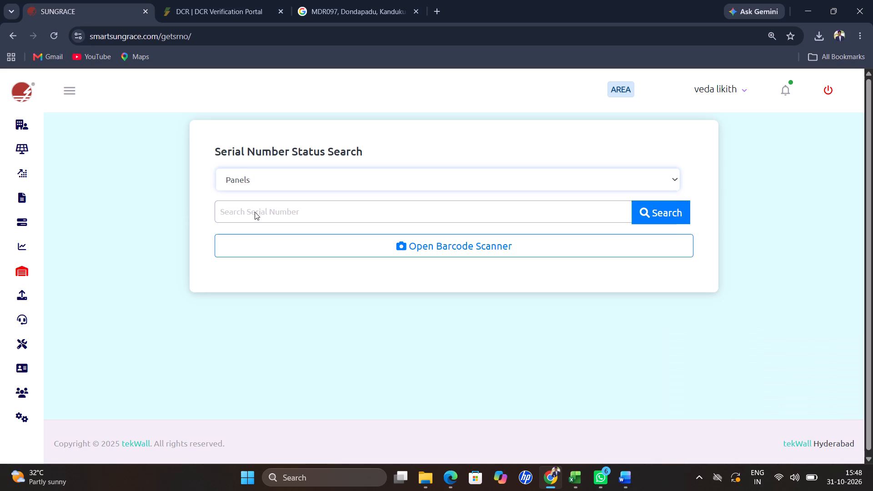
{"action": "left_click", "coordinate": [255, 212]}
{"action": "key", "text": "ctrl+v"}
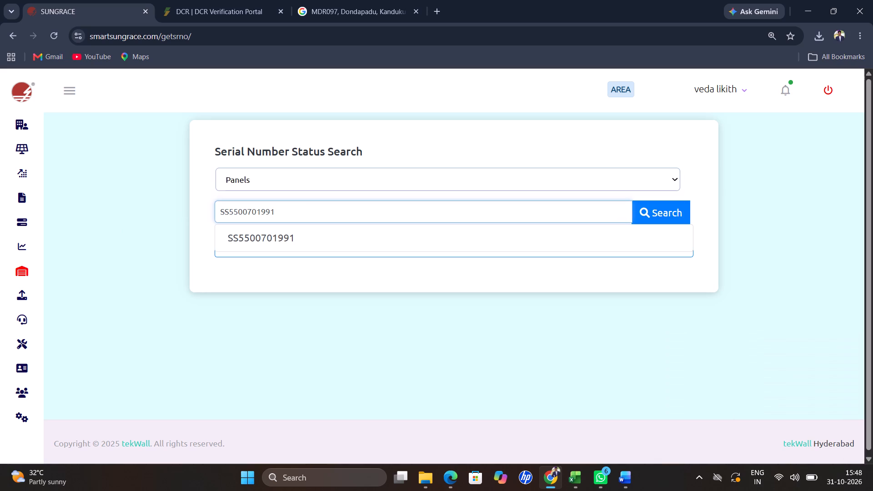
{"action": "left_click", "coordinate": [286, 242]}
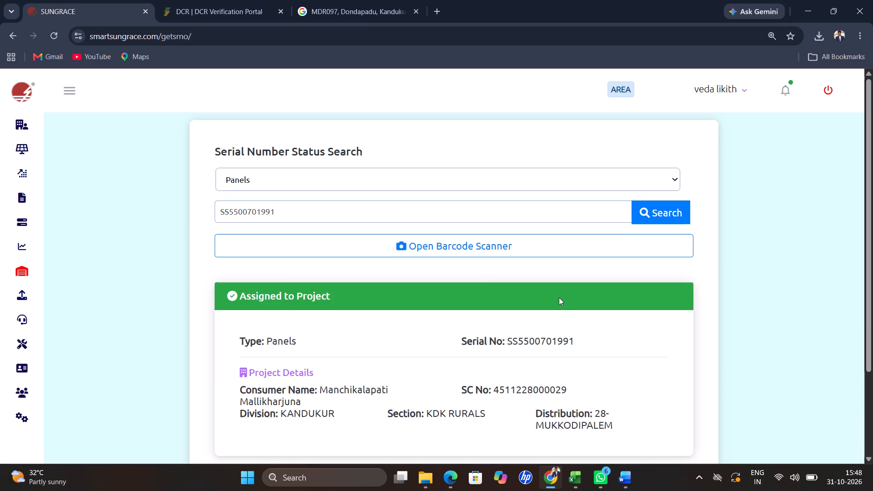
Copy the SC number from the project details of the panel's search result.
{"action": "scroll", "coordinate": [559, 301], "scroll_direction": "down", "scroll_amount": 2}
{"action": "left_click_drag", "start_coordinate": [498, 281], "coordinate": [507, 281]}
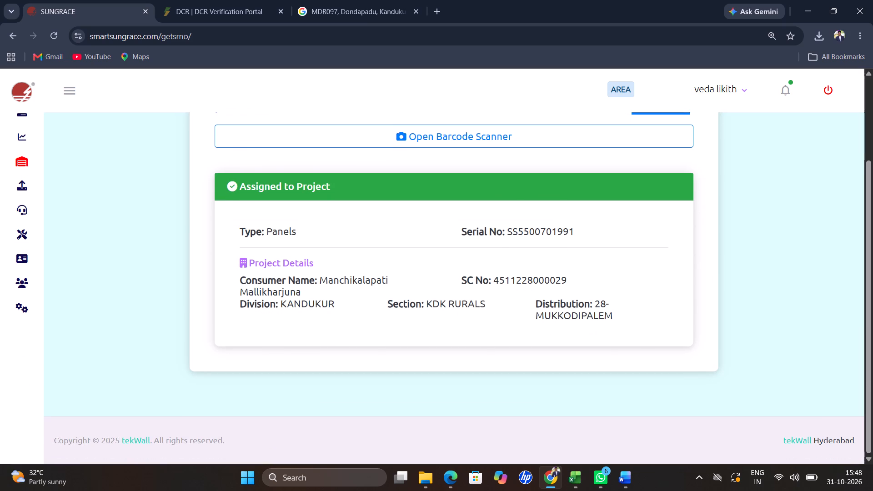
{"action": "left_click_drag", "start_coordinate": [507, 281], "coordinate": [580, 281]}
{"action": "left_click", "coordinate": [582, 281]}
{"action": "left_click_drag", "start_coordinate": [577, 276], "coordinate": [517, 279]}
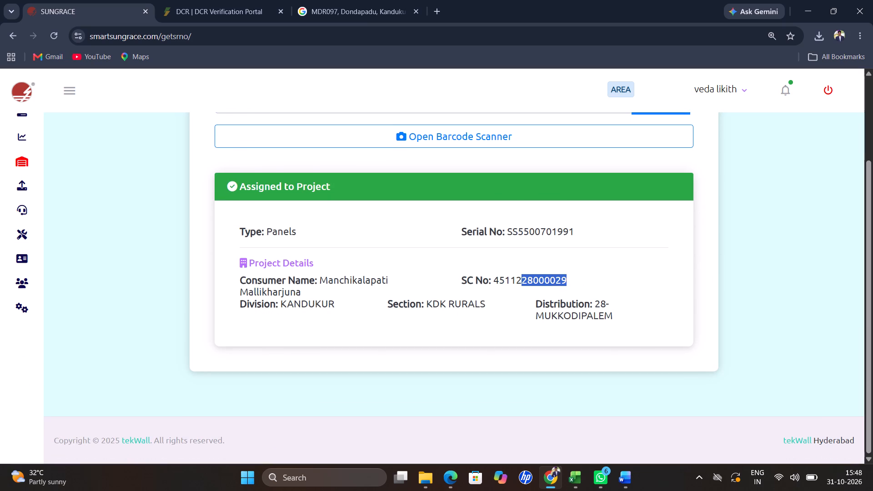
{"action": "left_click_drag", "start_coordinate": [517, 279], "coordinate": [491, 284]}
{"action": "left_click_drag", "start_coordinate": [491, 284], "coordinate": [497, 283]}
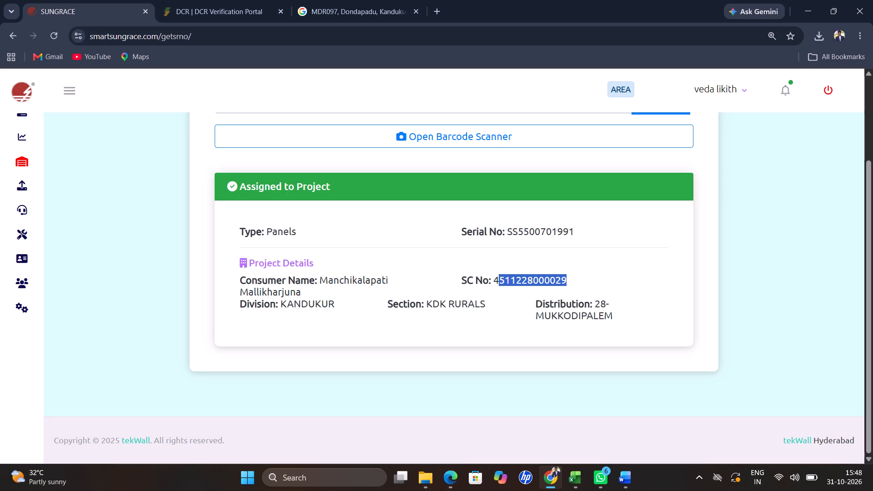
{"action": "left_click_drag", "start_coordinate": [497, 283], "coordinate": [495, 283]}
{"action": "key", "text": "ctrl+c"}
{"action": "scroll", "coordinate": [131, 198], "scroll_direction": "up", "scroll_amount": 4}
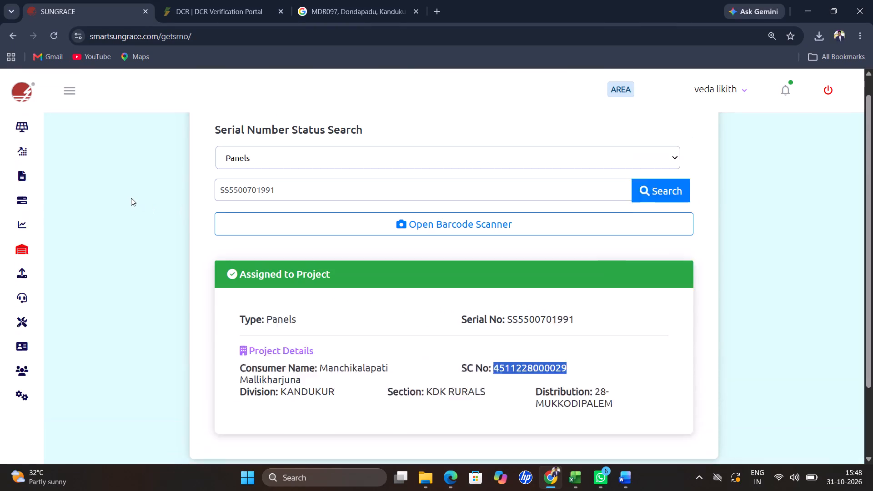
Open Sungrace in a new browser tab and find the work order in the total installations by the copied SC number.
{"action": "left_click", "coordinate": [447, 11]}
{"action": "left_click", "coordinate": [444, 14]}
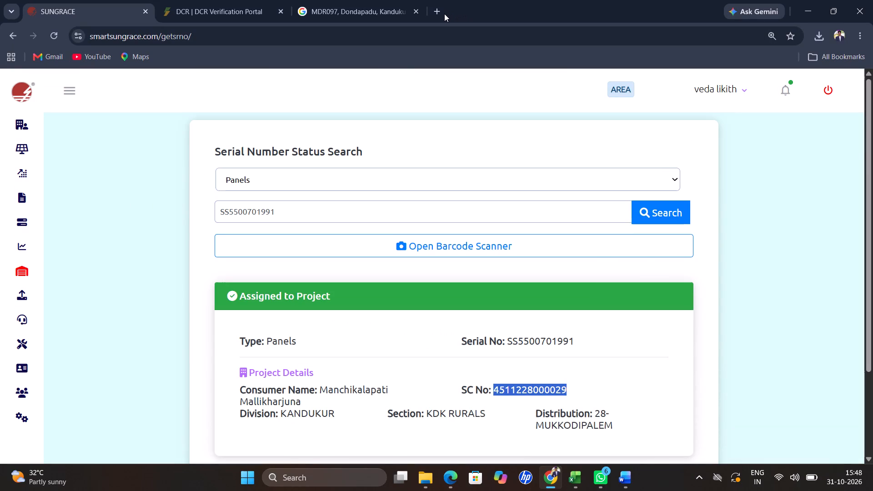
{"action": "left_click", "coordinate": [437, 11]}
{"action": "left_click", "coordinate": [340, 230]}
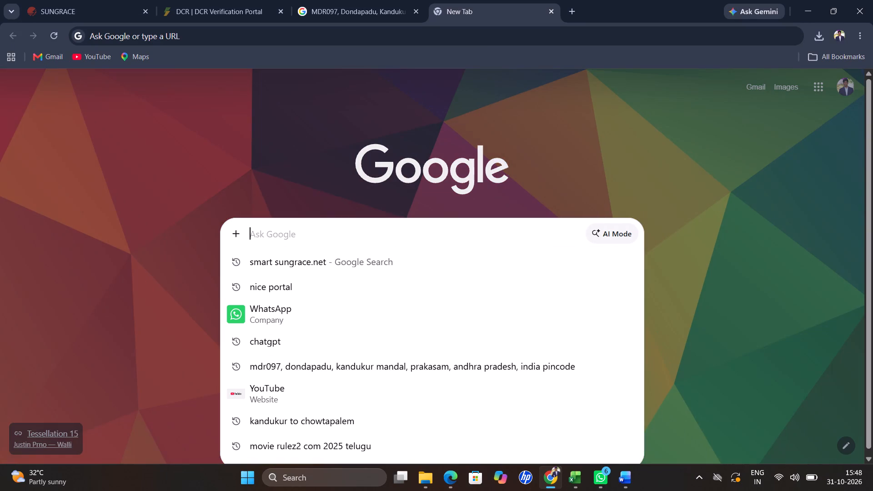
{"action": "left_click", "coordinate": [301, 262]}
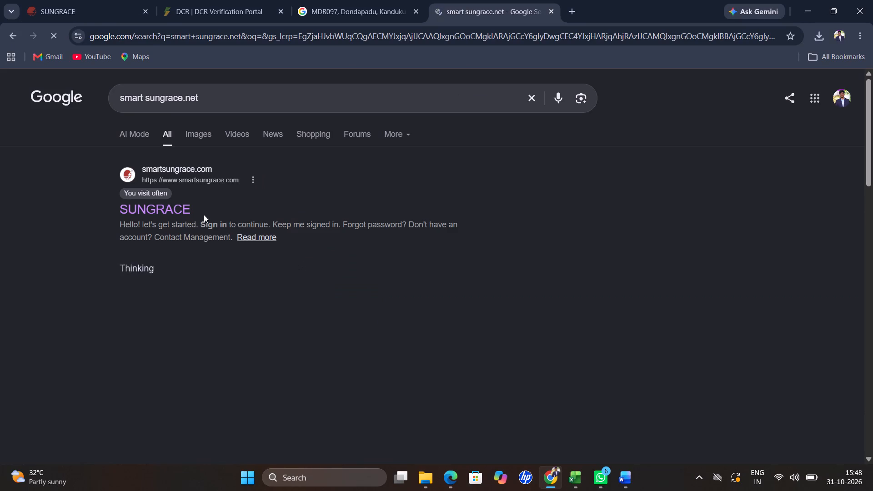
{"action": "left_click", "coordinate": [176, 206]}
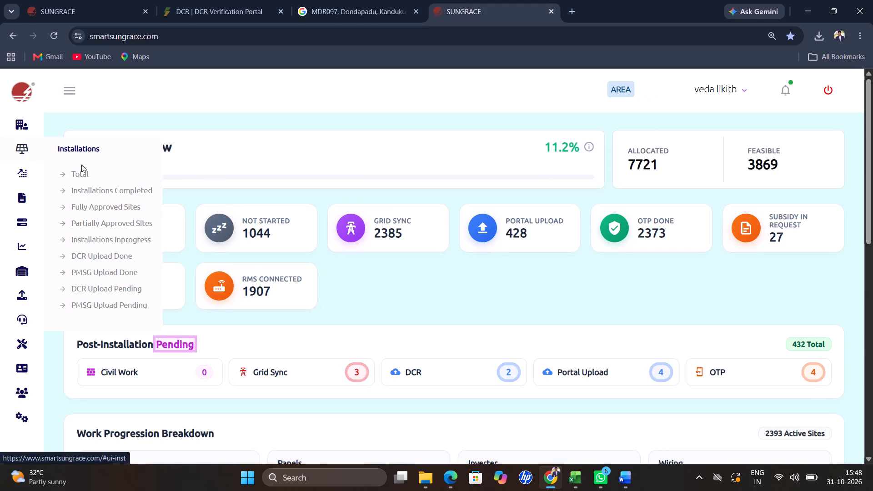
{"action": "left_click", "coordinate": [85, 169]}
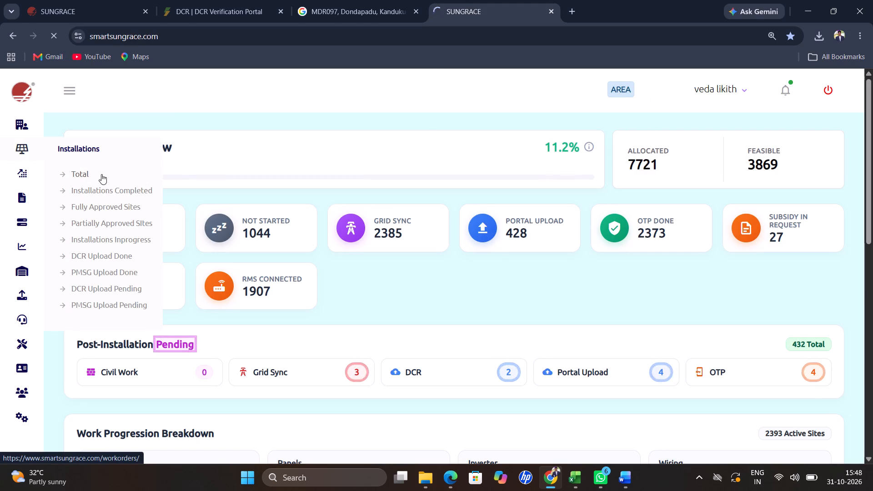
{"action": "left_click", "coordinate": [87, 173]}
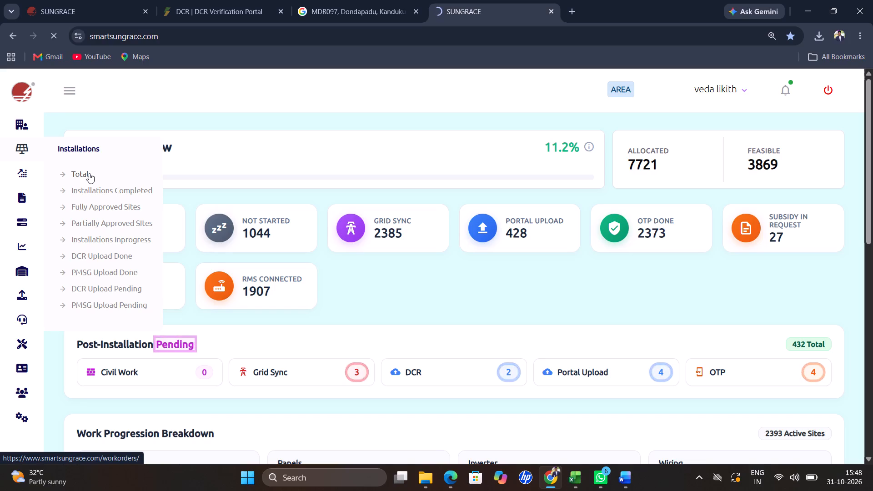
{"action": "left_click", "coordinate": [496, 132]}
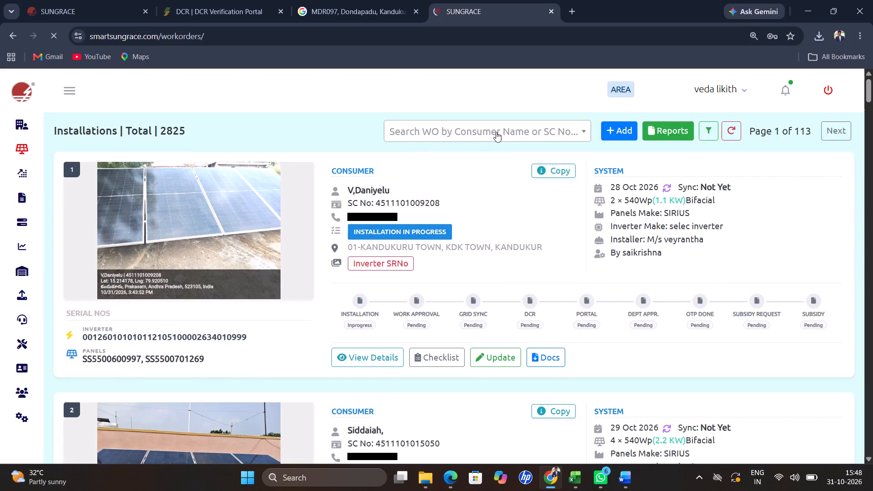
{"action": "key", "text": "ctrl+v"}
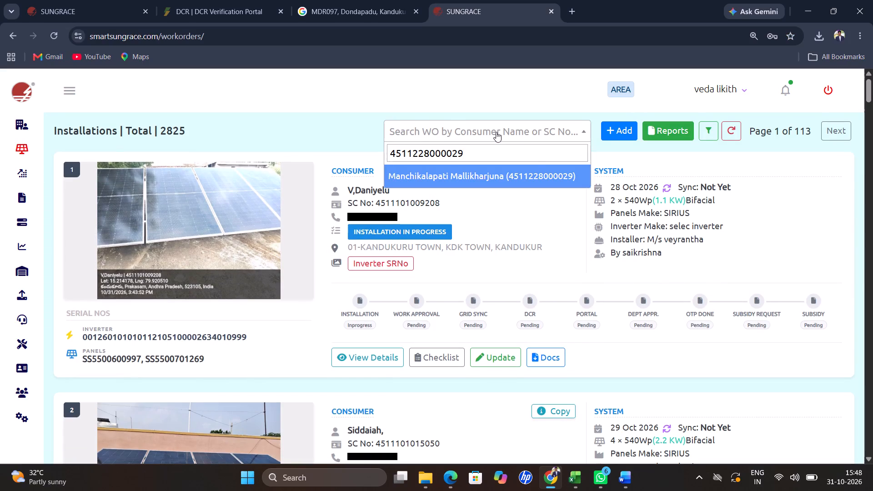
{"action": "key", "text": "Return"}
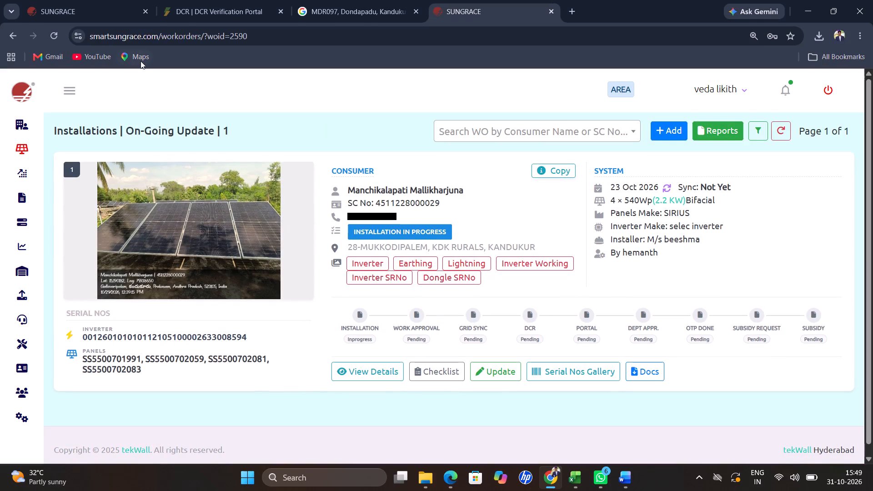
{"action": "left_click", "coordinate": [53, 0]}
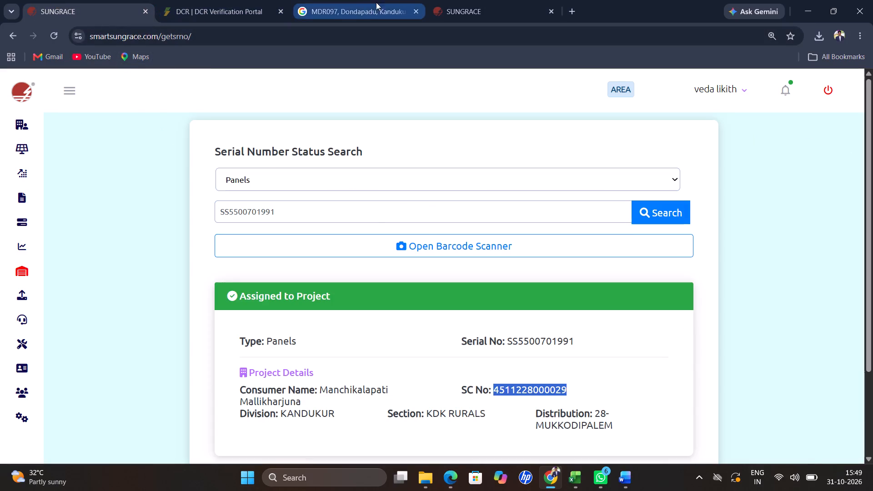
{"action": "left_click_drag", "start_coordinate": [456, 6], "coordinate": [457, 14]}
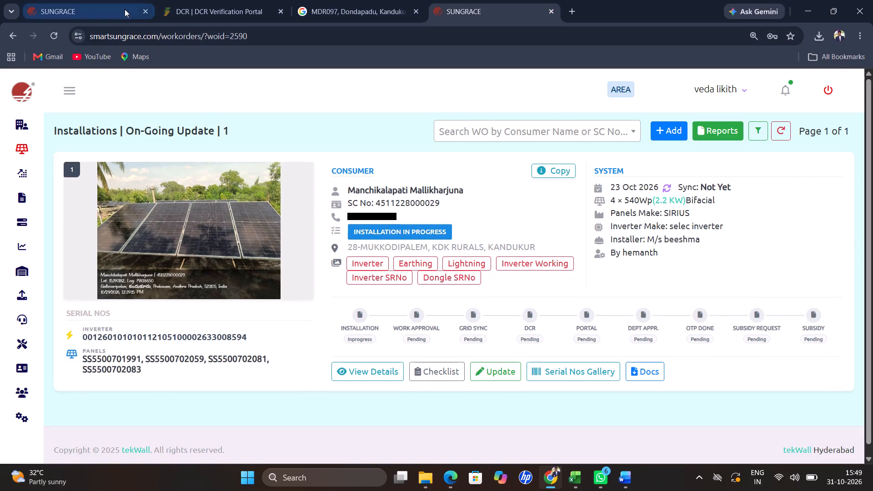
Review the DCR certificate's header, application number and panel serials in the DCR portal against the work order's quick copy details.
{"action": "left_click", "coordinate": [221, 8]}
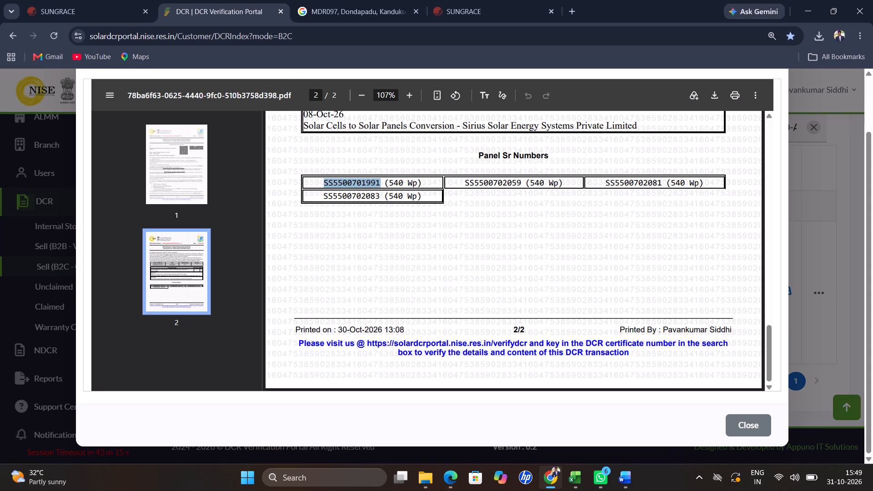
{"action": "scroll", "coordinate": [372, 188], "scroll_direction": "up", "scroll_amount": 18}
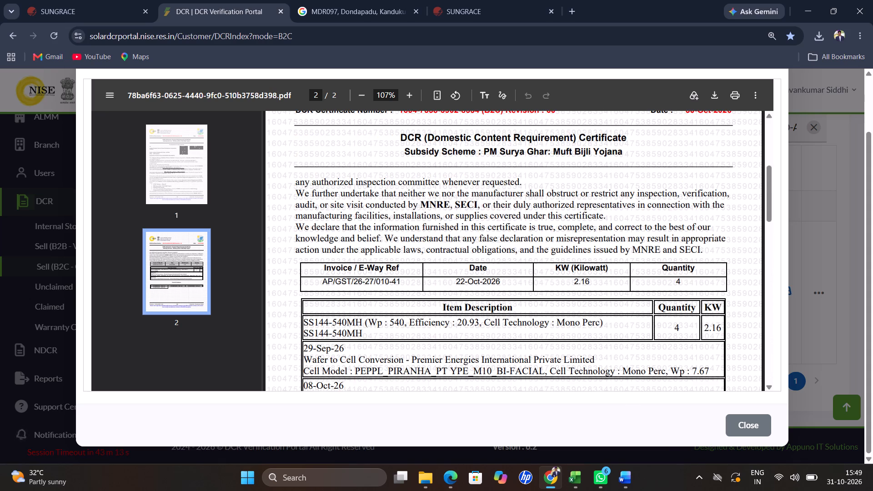
{"action": "scroll", "coordinate": [372, 188], "scroll_direction": "up", "scroll_amount": 6}
{"action": "scroll", "coordinate": [419, 237], "scroll_direction": "down", "scroll_amount": 4}
{"action": "scroll", "coordinate": [413, 244], "scroll_direction": "up", "scroll_amount": 3}
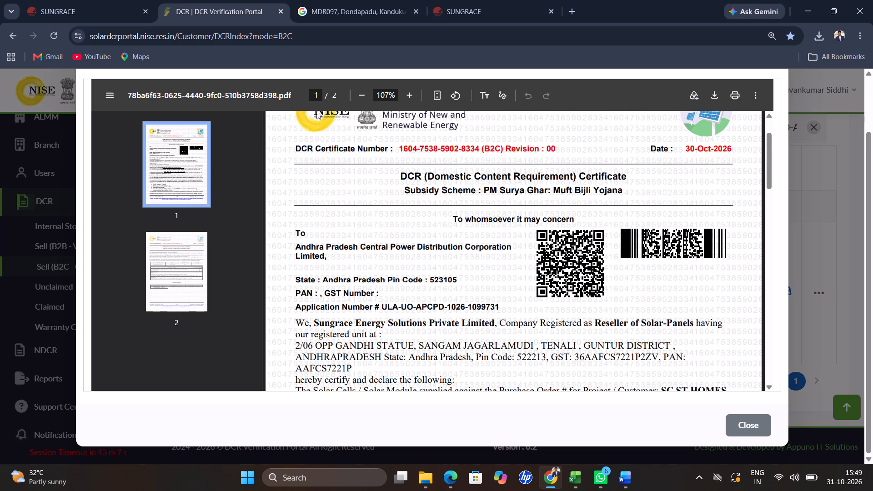
{"action": "left_click", "coordinate": [472, 0]}
{"action": "left_click", "coordinate": [537, 164]}
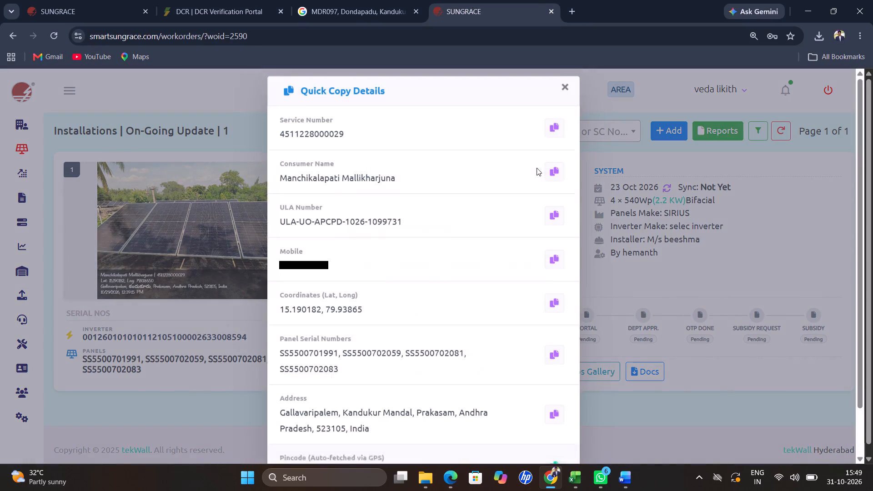
{"action": "left_click", "coordinate": [76, 0]}
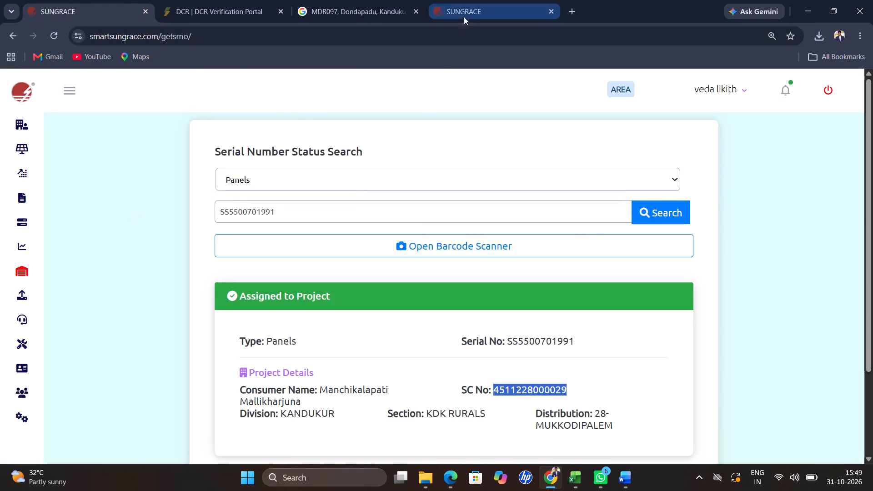
Open Sungrace in another new browser tab through a web search for smart sungrace.net and list the total installations.
{"action": "left_click", "coordinate": [574, 8]}
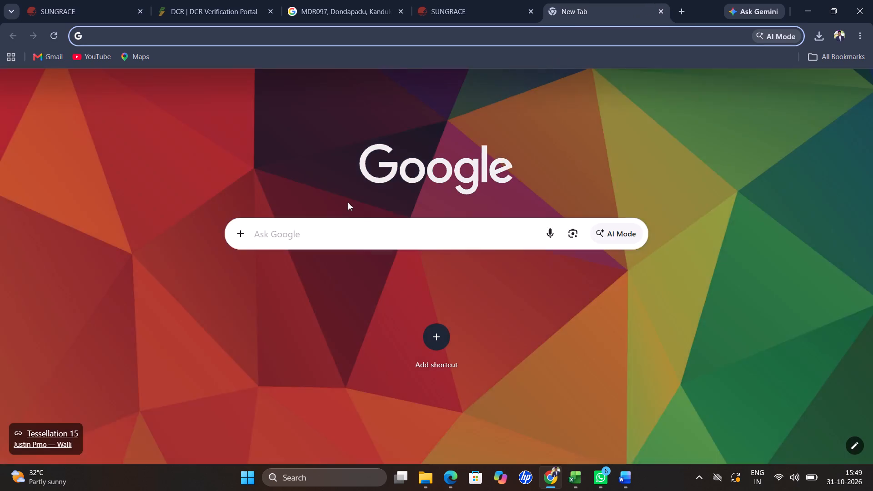
{"action": "left_click", "coordinate": [344, 233]}
{"action": "left_click", "coordinate": [308, 273]}
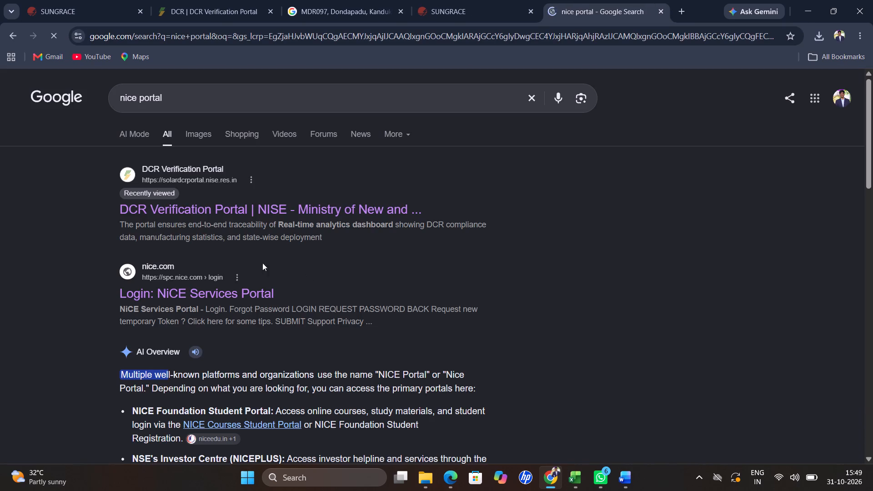
{"action": "left_click", "coordinate": [536, 94]}
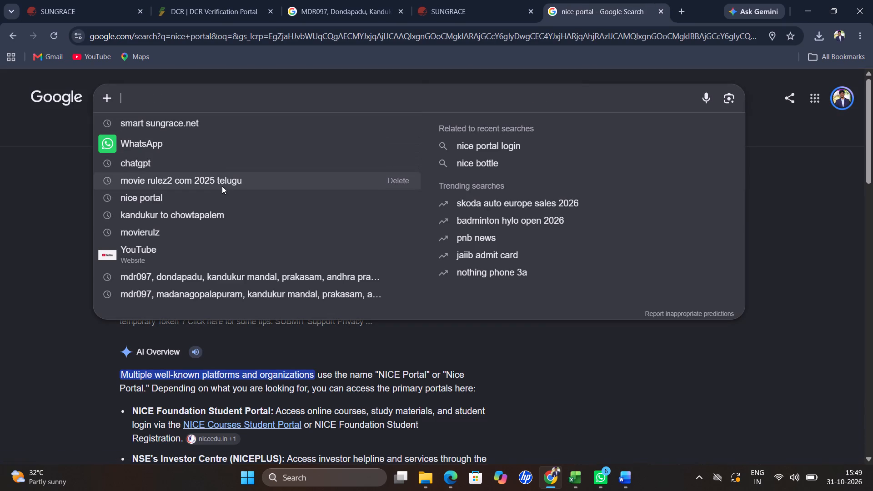
{"action": "left_click", "coordinate": [216, 126]}
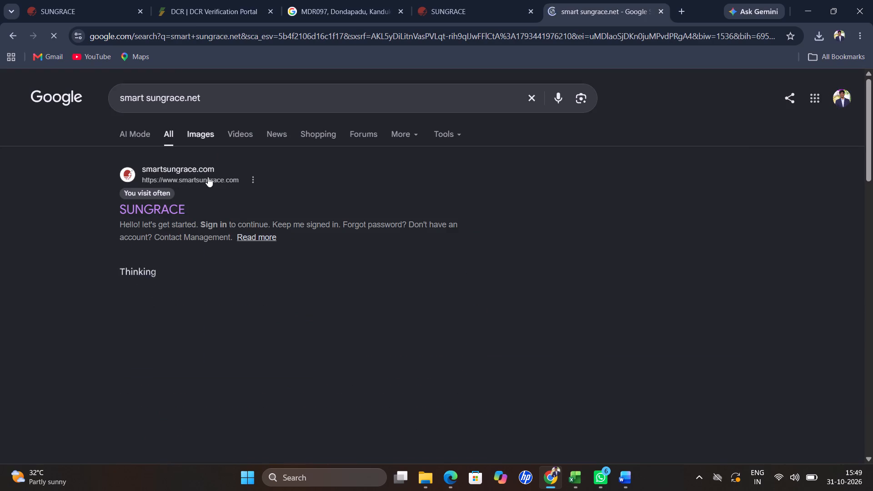
{"action": "left_click", "coordinate": [169, 209]}
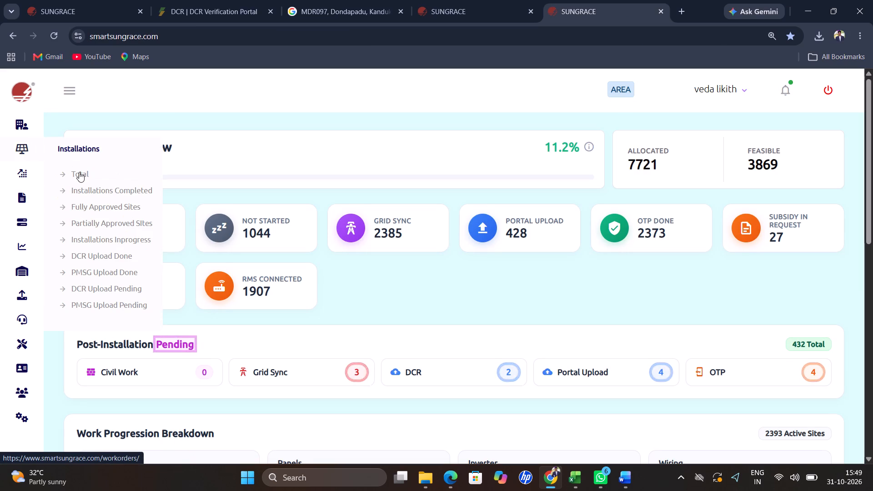
{"action": "left_click", "coordinate": [79, 172]}
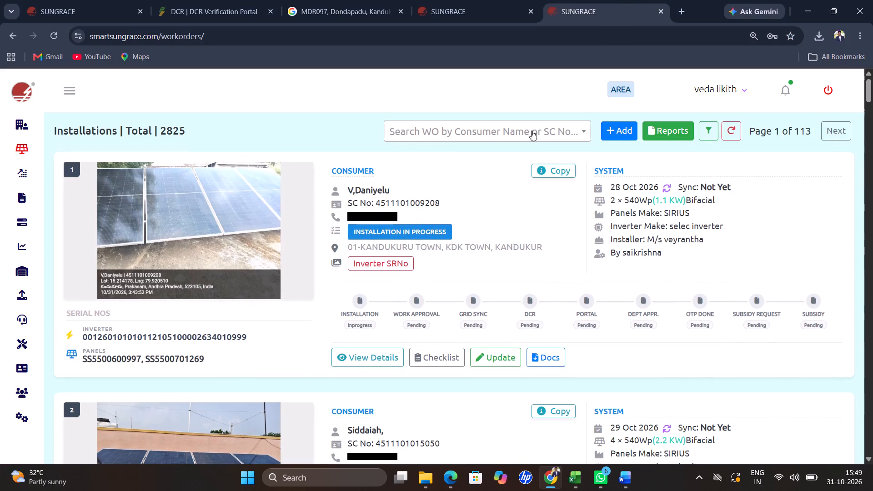
Copy the service number of S.No 248 from the Excel sheet and find its work order in the Sungrace installations.
{"action": "left_click", "coordinate": [552, 131]}
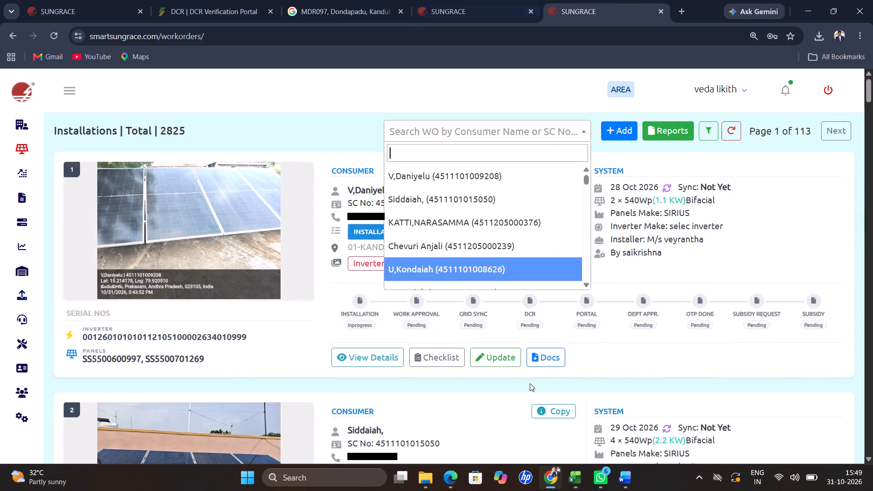
{"action": "left_click", "coordinate": [558, 432]}
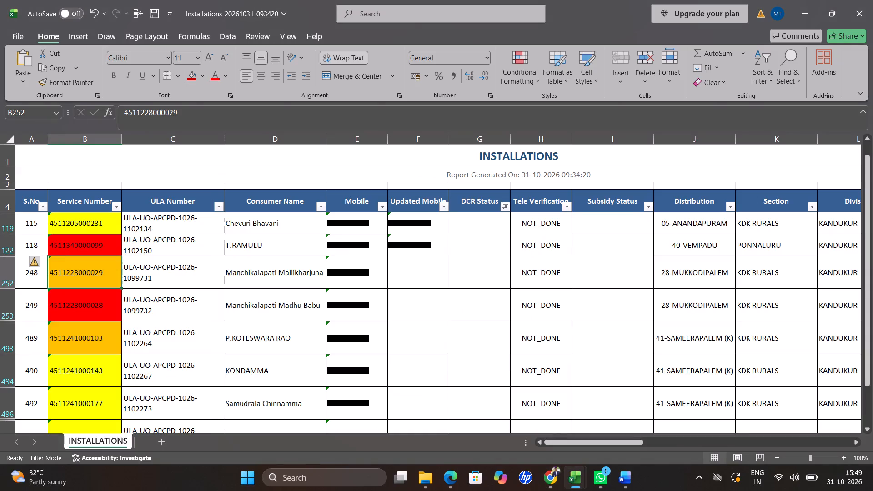
{"action": "key", "text": "ctrl+c"}
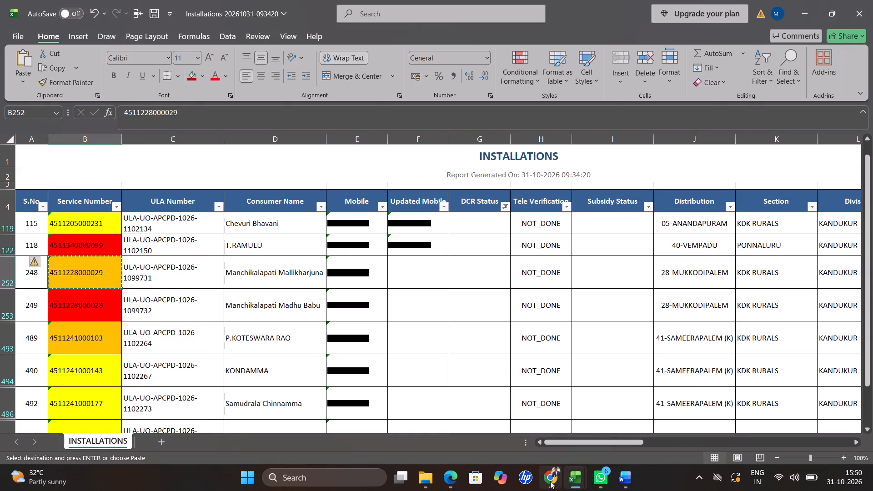
{"action": "left_click", "coordinate": [532, 433]}
{"action": "key", "text": "ctrl+v"}
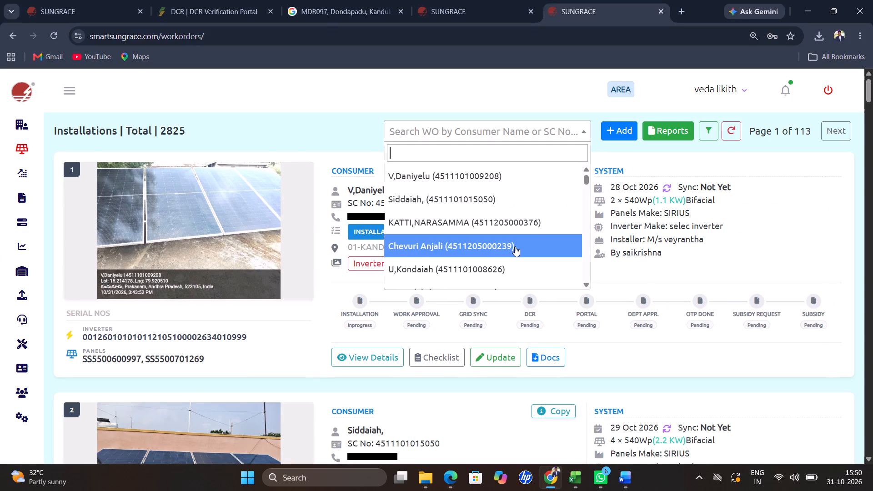
{"action": "key", "text": "Return"}
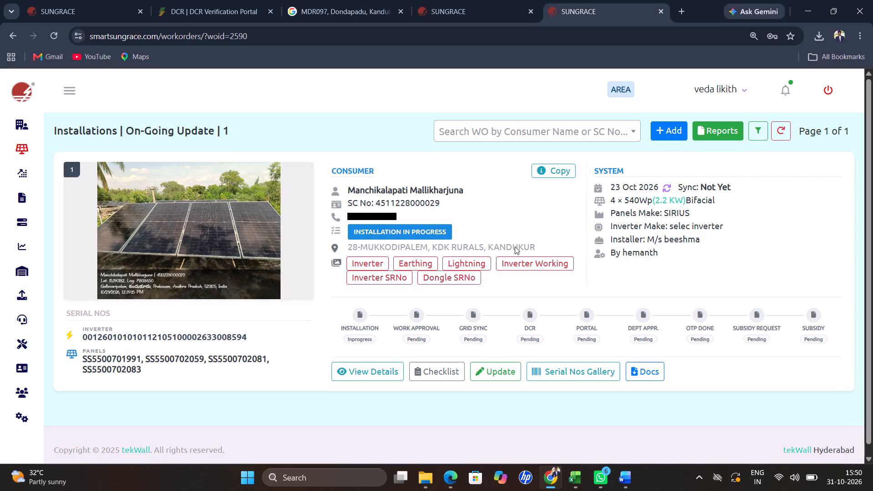
Check the DCR certificate's application number and panel serial numbers in the DCR portal against the work order's quick copy details.
{"action": "left_click", "coordinate": [478, 0]}
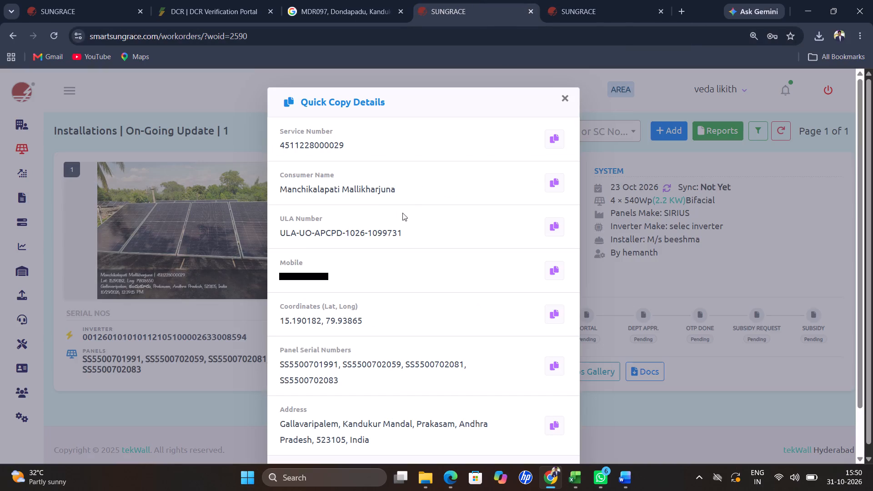
{"action": "left_click", "coordinate": [226, 86]}
{"action": "left_click", "coordinate": [193, 5]}
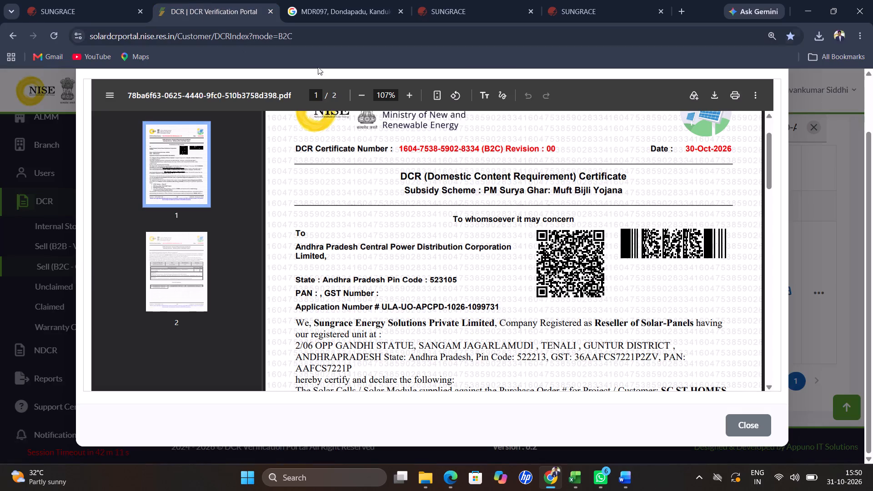
{"action": "scroll", "coordinate": [567, 236], "scroll_direction": "up", "scroll_amount": 4}
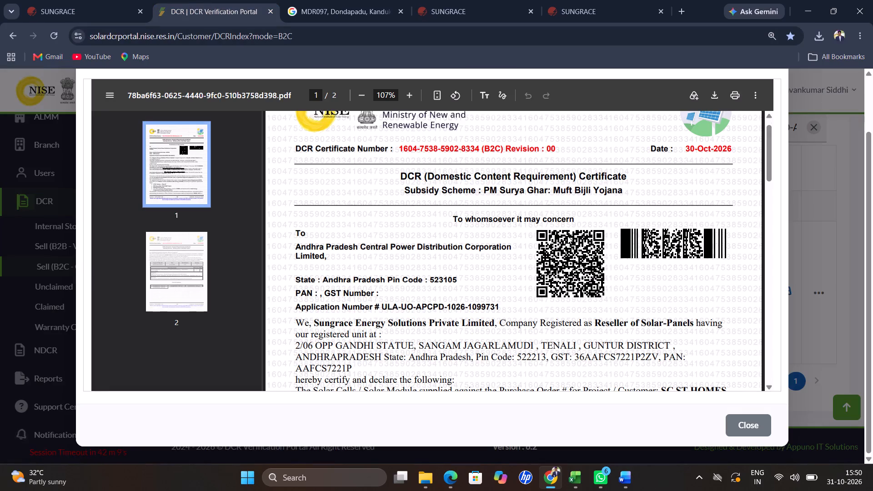
{"action": "scroll", "coordinate": [567, 236], "scroll_direction": "up", "scroll_amount": 1}
{"action": "scroll", "coordinate": [564, 237], "scroll_direction": "down", "scroll_amount": 1}
{"action": "scroll", "coordinate": [515, 212], "scroll_direction": "down", "scroll_amount": 5}
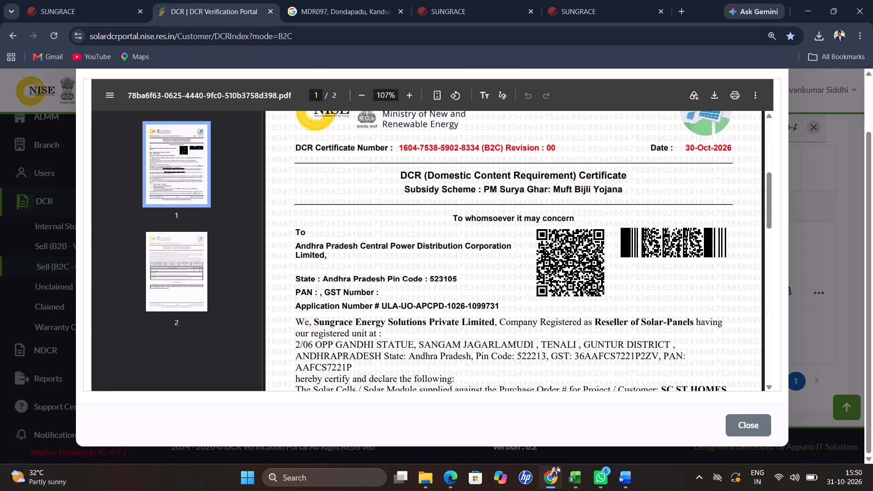
{"action": "scroll", "coordinate": [517, 220], "scroll_direction": "down", "scroll_amount": 15}
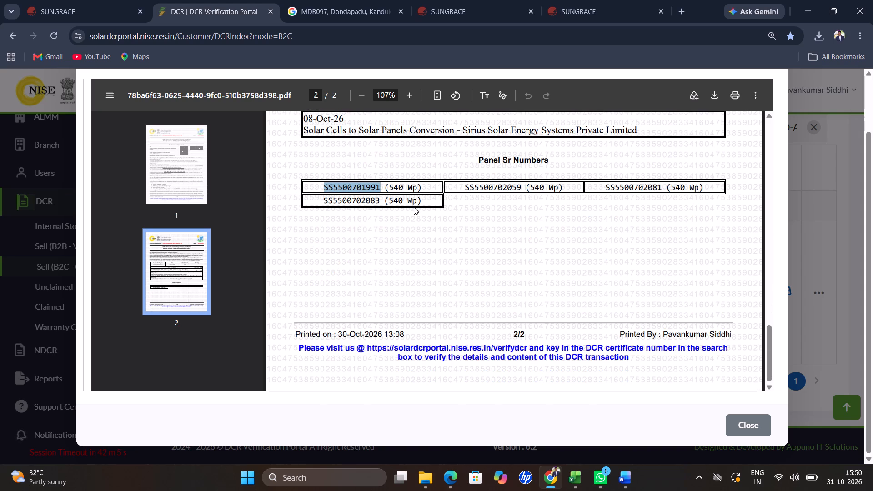
Review the DCR certificate from its first page to the invoice reference and item description tables.
{"action": "left_click", "coordinate": [184, 165]}
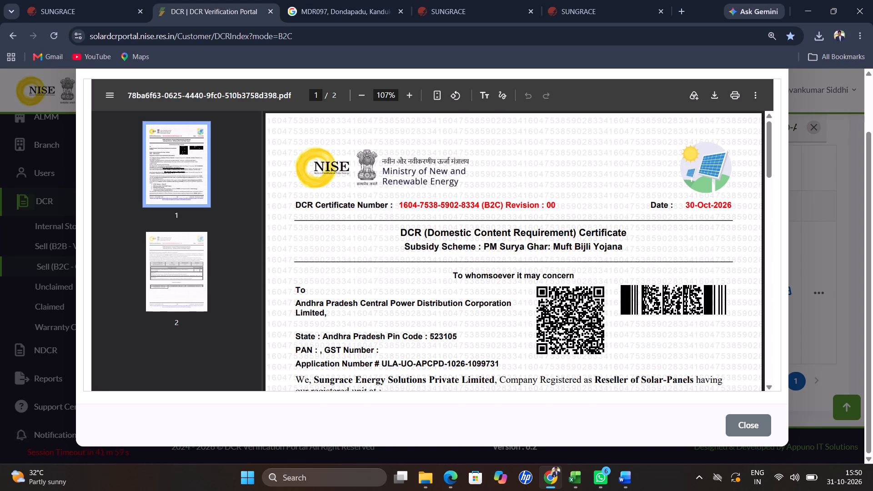
{"action": "scroll", "coordinate": [637, 168], "scroll_direction": "down", "scroll_amount": 4}
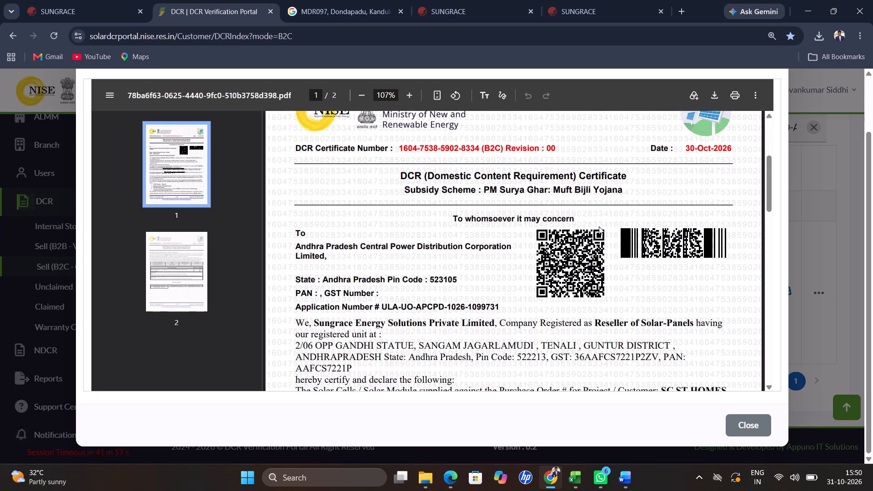
{"action": "scroll", "coordinate": [549, 245], "scroll_direction": "down", "scroll_amount": 3}
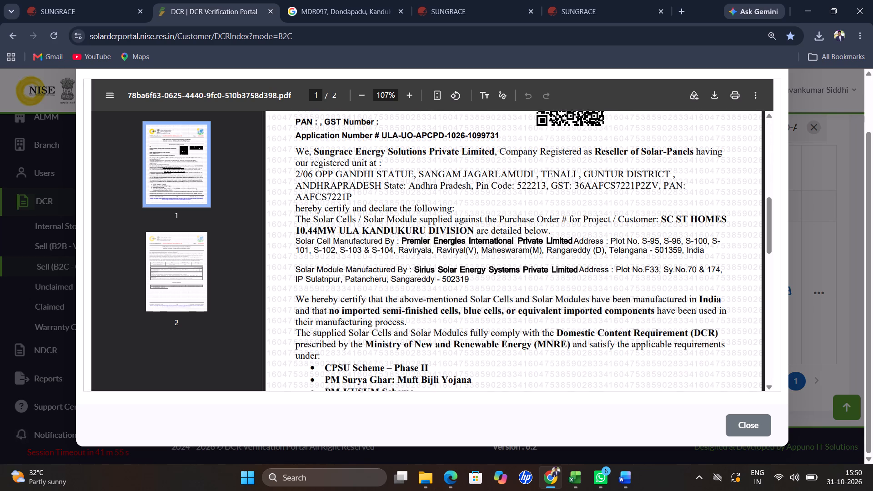
{"action": "scroll", "coordinate": [554, 242], "scroll_direction": "down", "scroll_amount": 7}
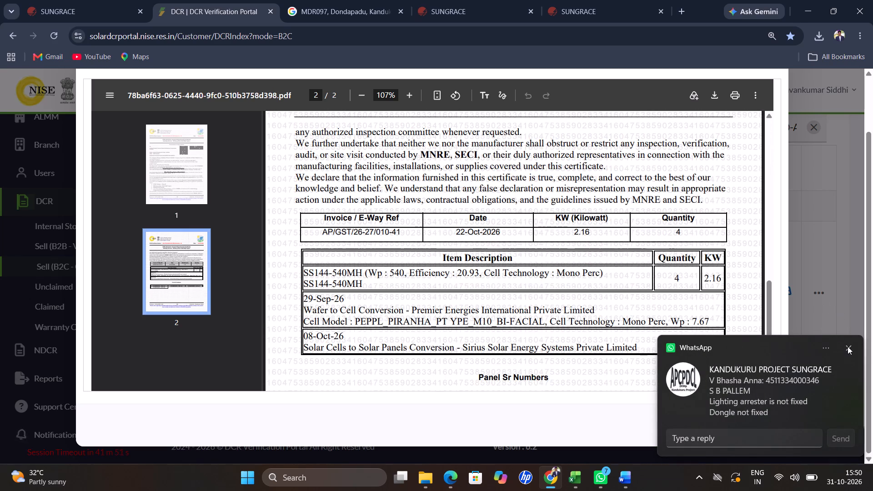
{"action": "left_click", "coordinate": [848, 347]}
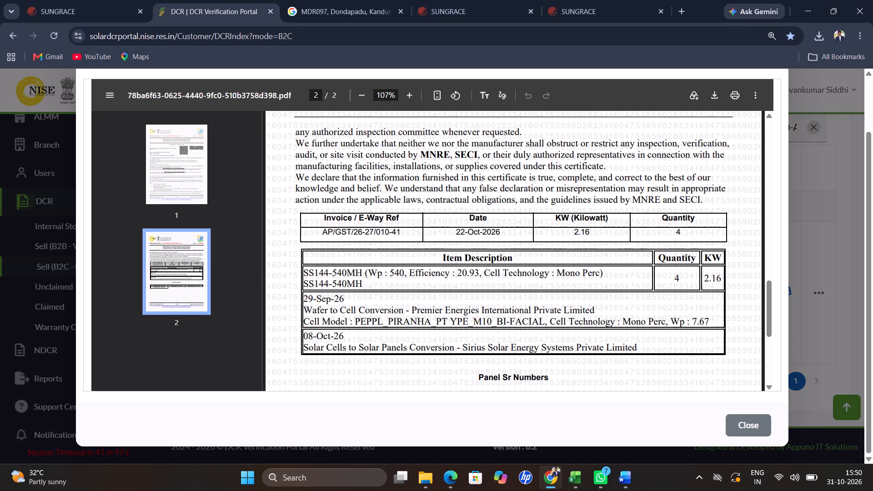
{"action": "left_click", "coordinate": [823, 115]}
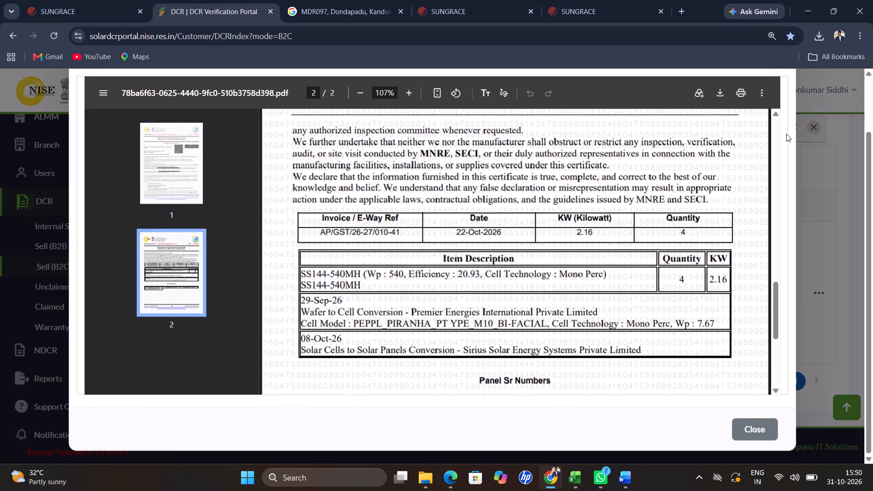
{"action": "left_click", "coordinate": [831, 180]}
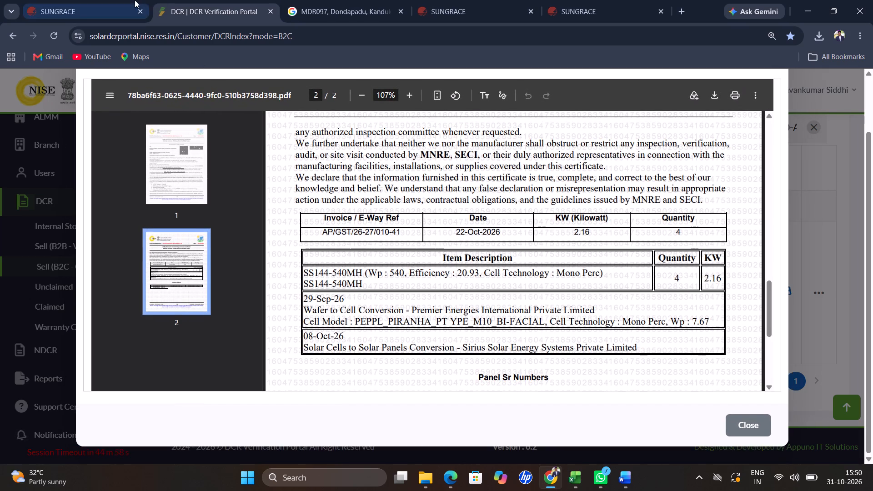
Update the matching Sungrace work order by attaching the DCR PDF from folder 41 of DCR010 as the Dcr upload, and submit the form.
{"action": "left_click", "coordinate": [446, 5]}
{"action": "left_click", "coordinate": [491, 374]}
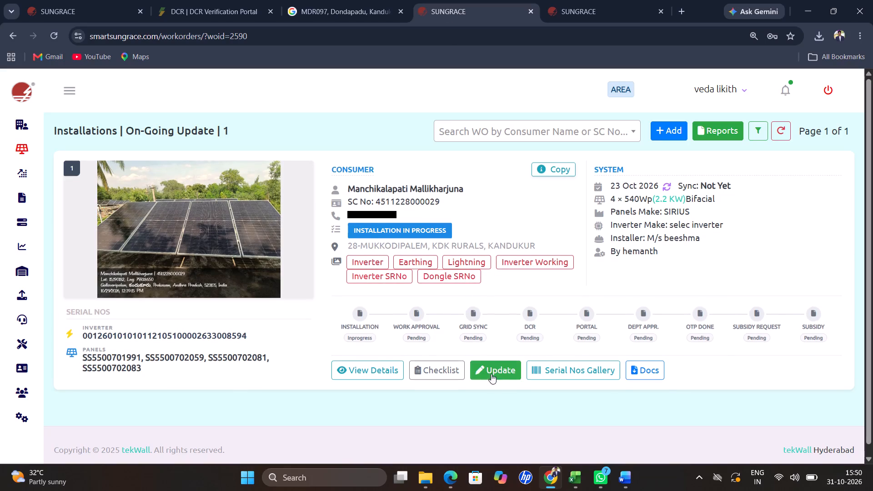
{"action": "left_click", "coordinate": [386, 318]}
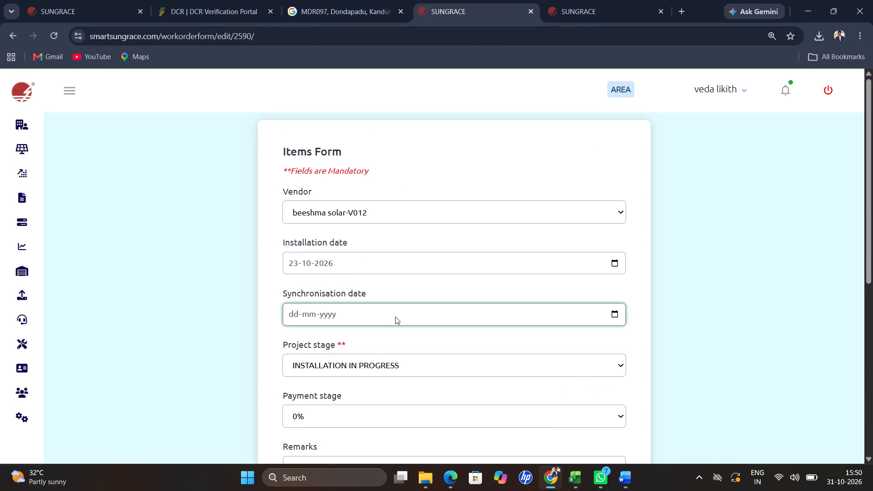
{"action": "scroll", "coordinate": [415, 114], "scroll_direction": "down", "scroll_amount": 5}
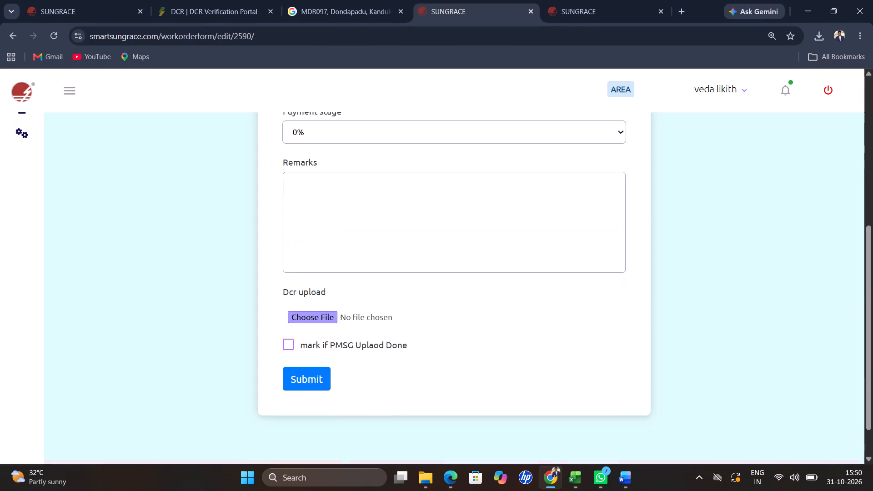
{"action": "scroll", "coordinate": [356, 241], "scroll_direction": "down", "scroll_amount": 4}
{"action": "left_click", "coordinate": [323, 273]}
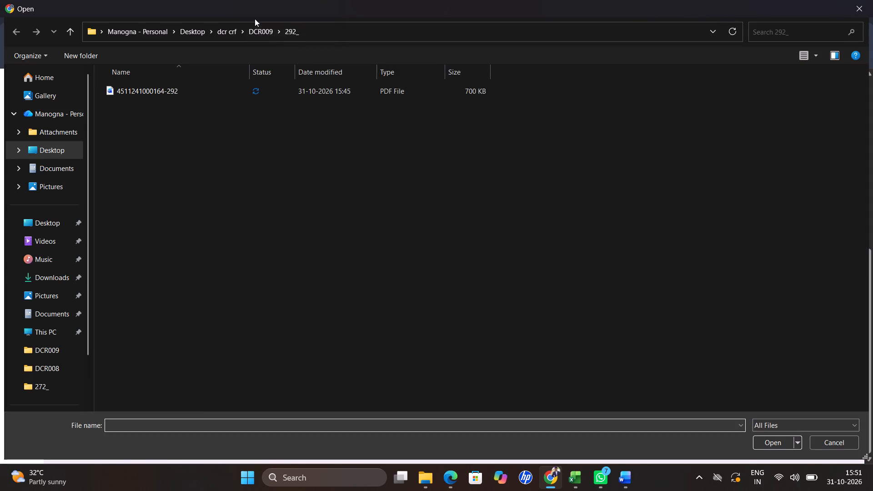
{"action": "left_click", "coordinate": [264, 32]}
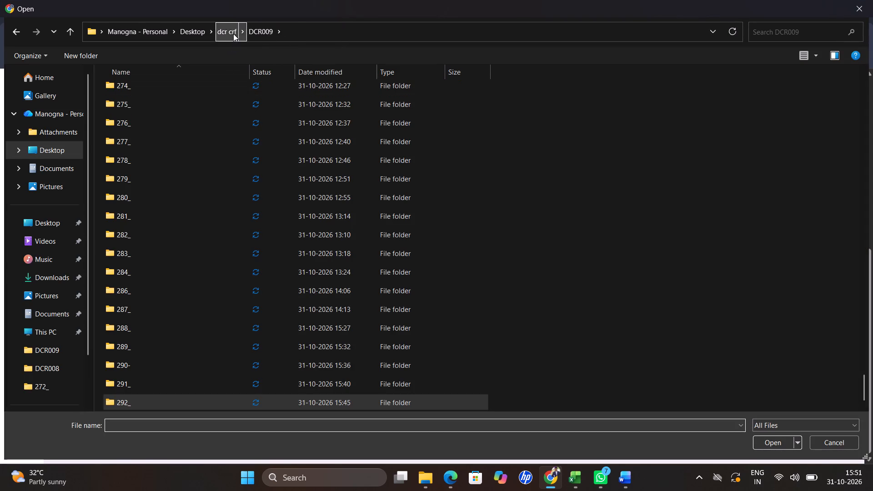
{"action": "left_click", "coordinate": [233, 34]}
{"action": "double_click", "coordinate": [155, 243]}
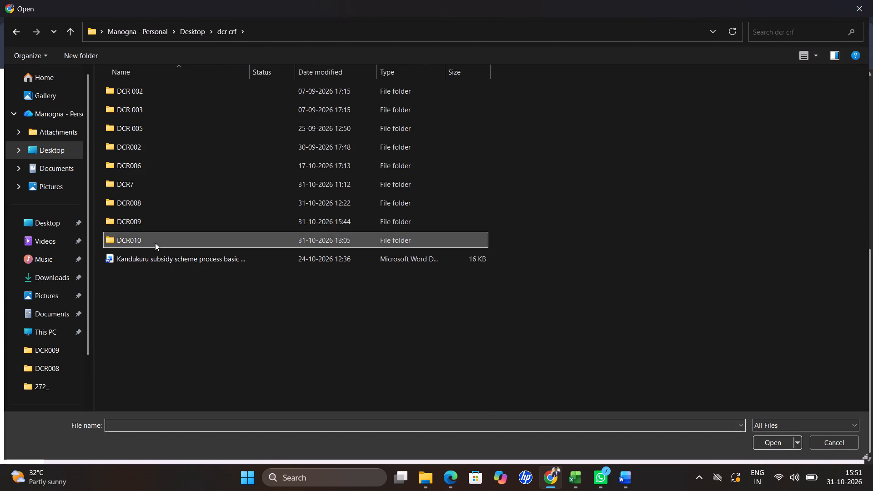
{"action": "scroll", "coordinate": [155, 243], "scroll_direction": "down", "scroll_amount": 5}
{"action": "double_click", "coordinate": [135, 296]}
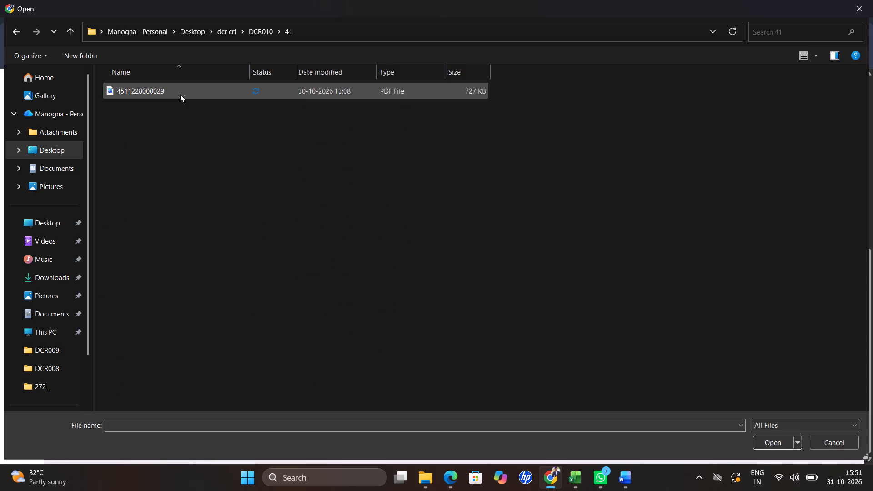
{"action": "double_click", "coordinate": [180, 94]}
{"action": "left_click", "coordinate": [291, 346]}
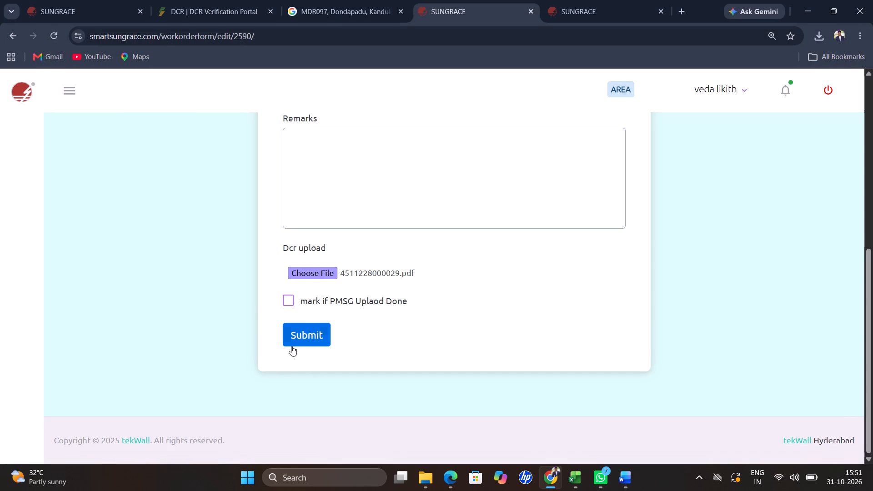
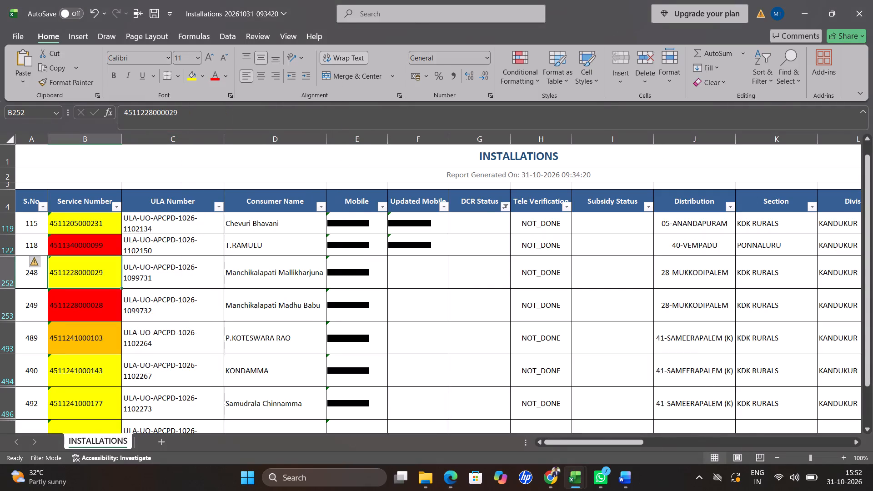
Copy the service number of S.No 489 from the Excel sheet and find its work order in the Sungrace installations.
{"action": "key", "text": "Down"}
{"action": "key", "text": "Down"}
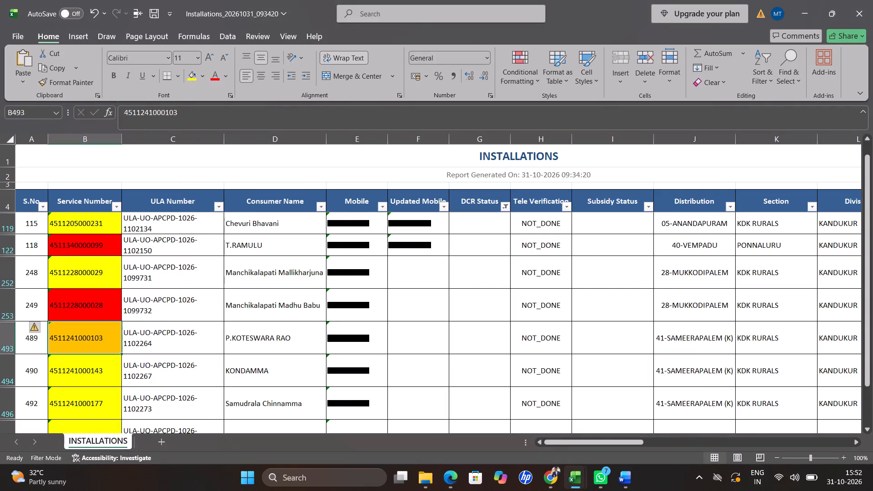
{"action": "key", "text": "ctrl+c"}
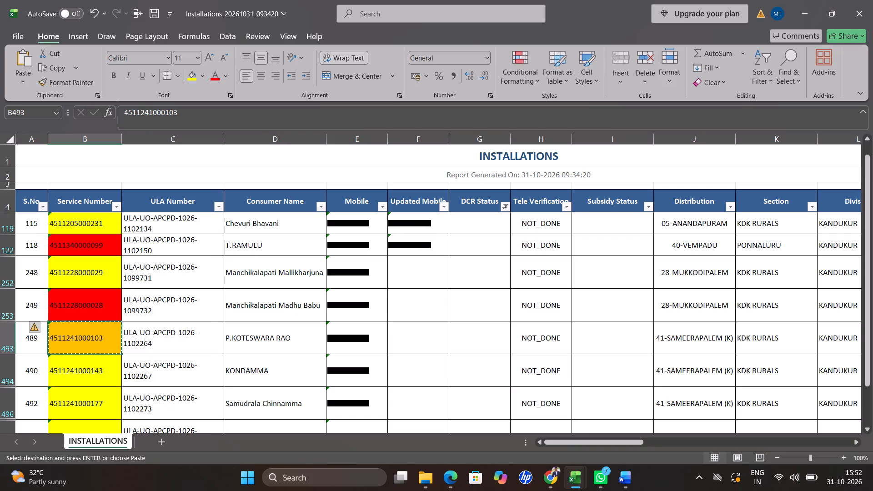
{"action": "left_click", "coordinate": [548, 451]}
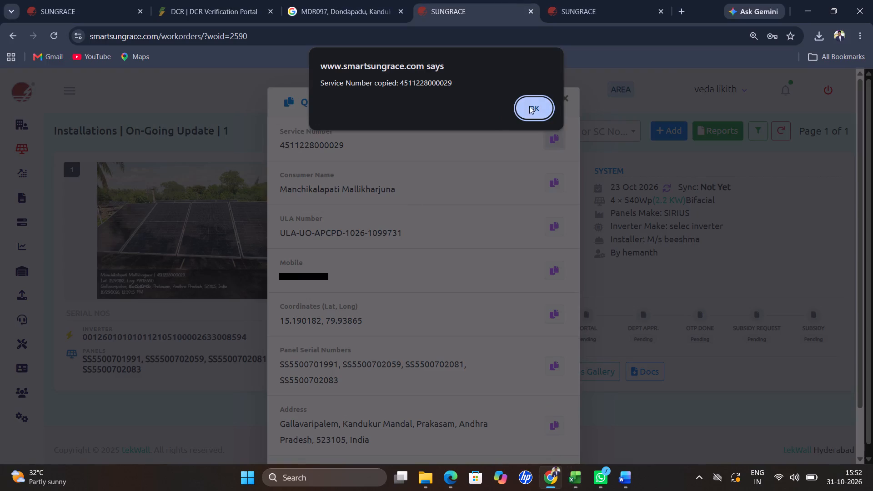
{"action": "left_click", "coordinate": [543, 105]}
{"action": "left_click", "coordinate": [565, 94]}
{"action": "left_click", "coordinate": [560, 129]}
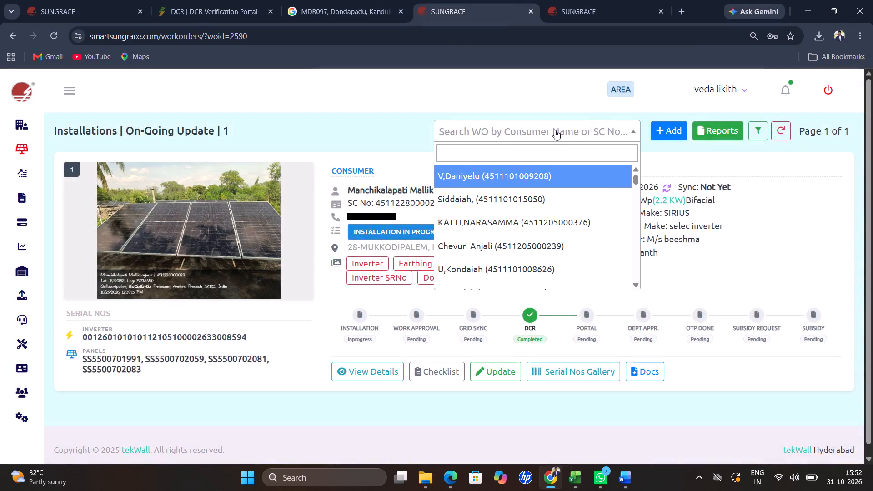
{"action": "key", "text": "ctrl+v"}
{"action": "key", "text": "Return"}
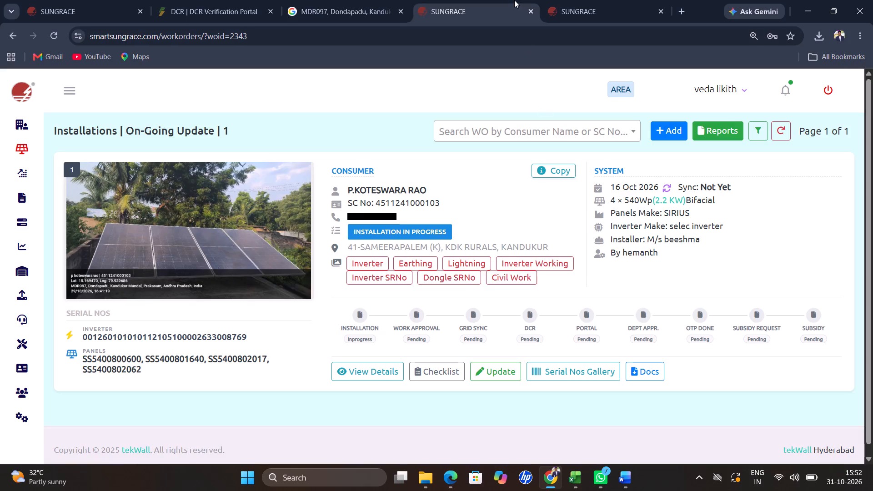
Copy the ULA number from the work order's quick copy details and search the DCR portal's consumer sales for it.
{"action": "left_click", "coordinate": [544, 164]}
{"action": "left_click", "coordinate": [554, 220]}
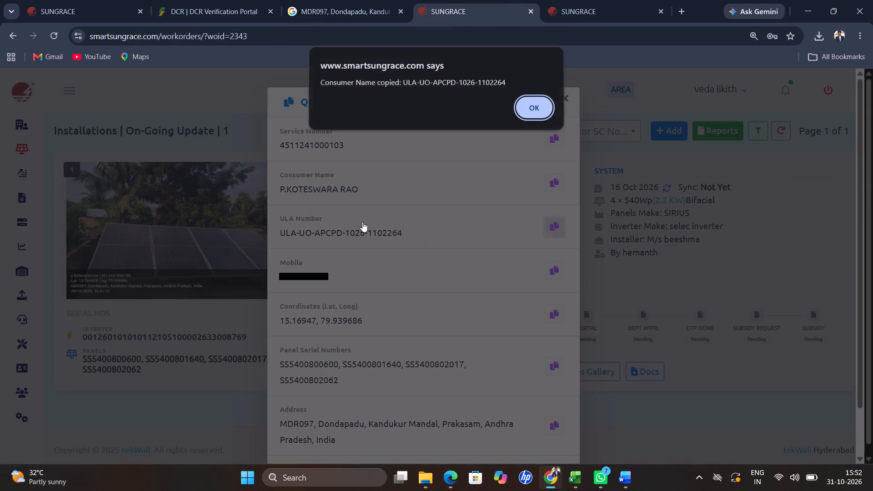
{"action": "left_click", "coordinate": [196, 0]}
{"action": "left_click", "coordinate": [831, 195]}
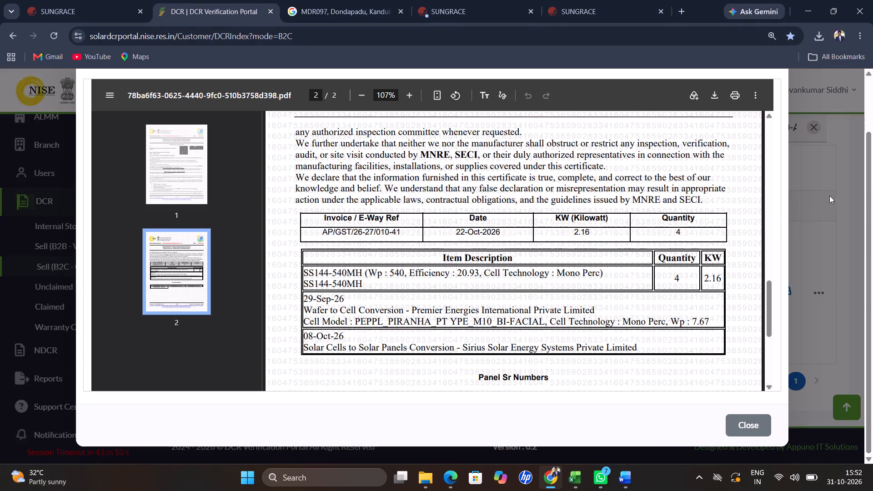
{"action": "left_click", "coordinate": [760, 436]}
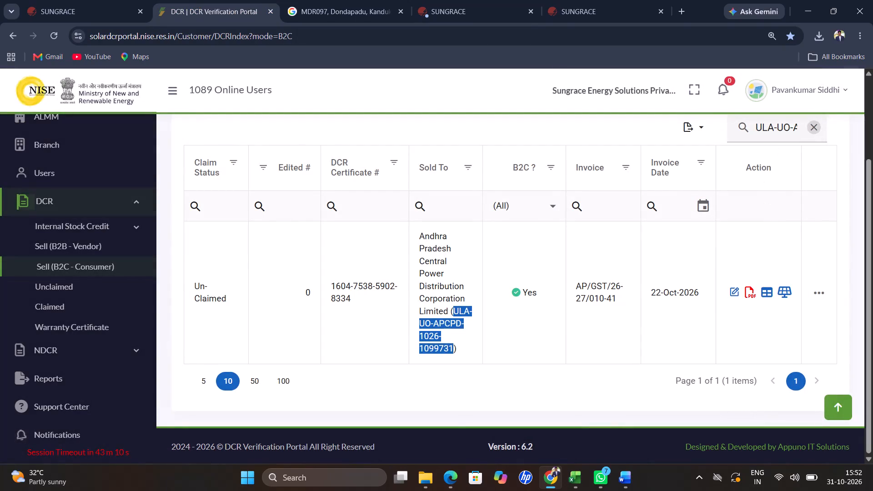
{"action": "left_click", "coordinate": [814, 125]}
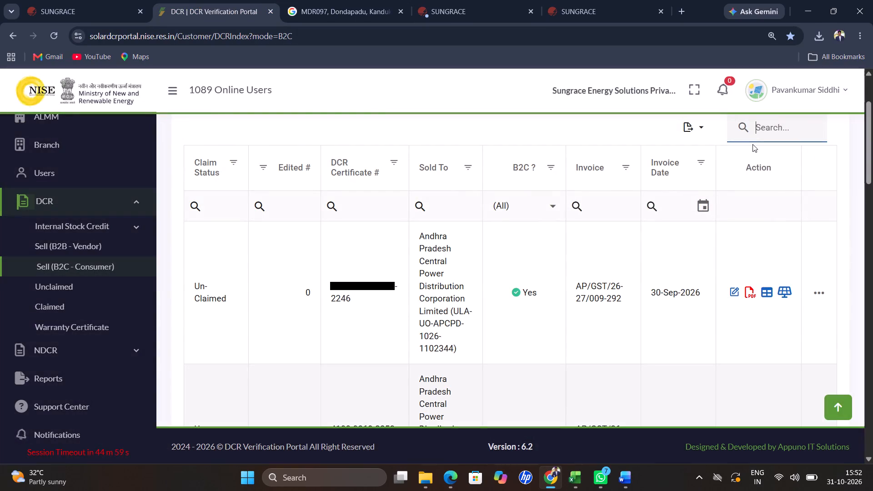
{"action": "key", "text": "ctrl+v"}
{"action": "key", "text": "Return"}
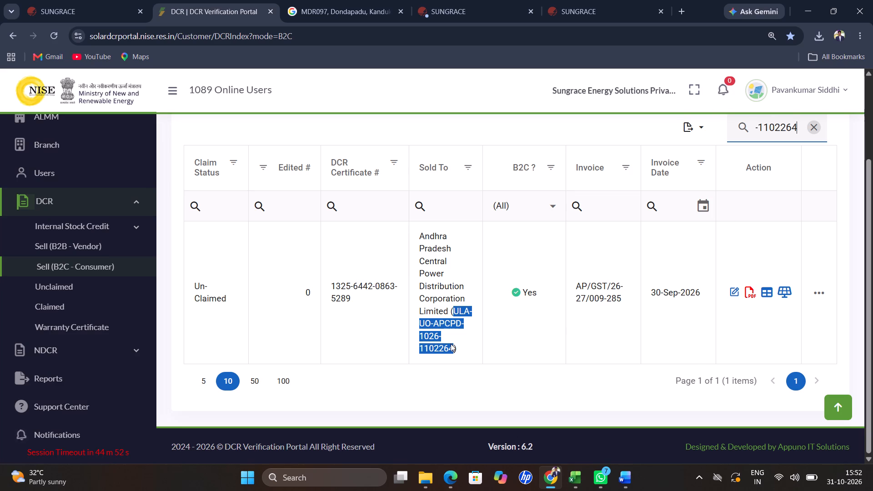
Return to the Sungrace work order for S.No 489 and open its project stage edit form at the DCR upload.
{"action": "left_click", "coordinate": [458, 0]}
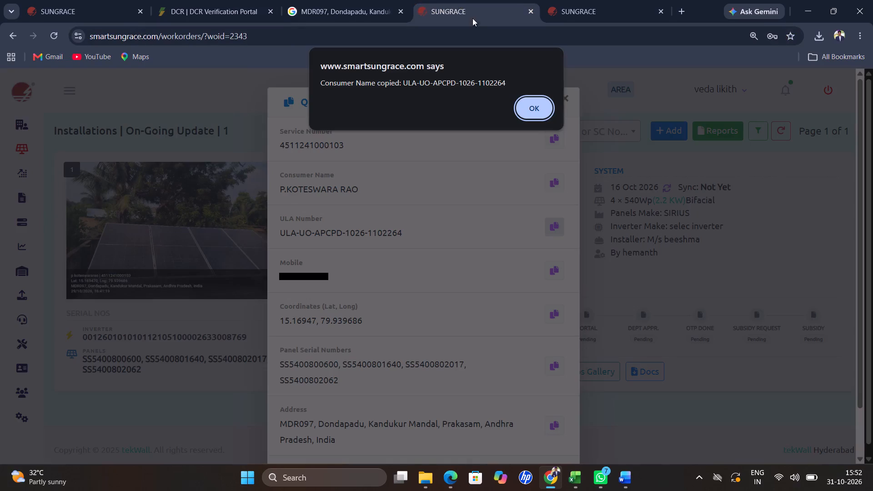
{"action": "left_click", "coordinate": [532, 113]}
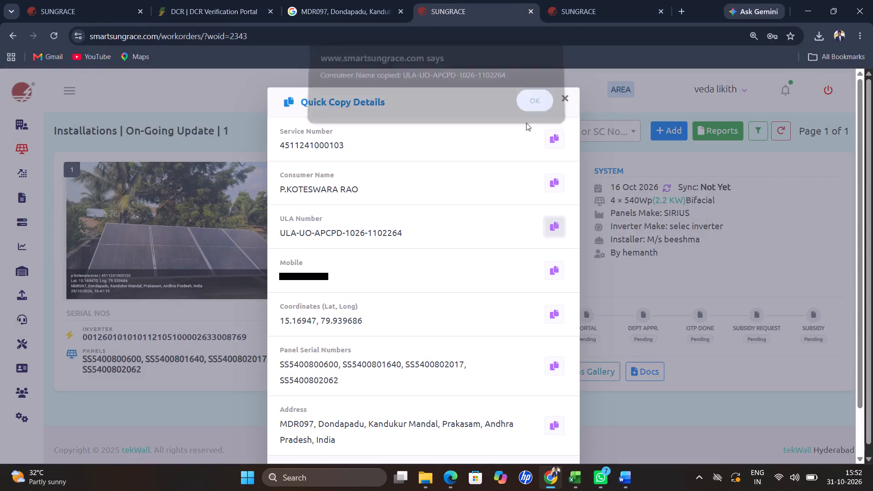
{"action": "left_click", "coordinate": [565, 95]}
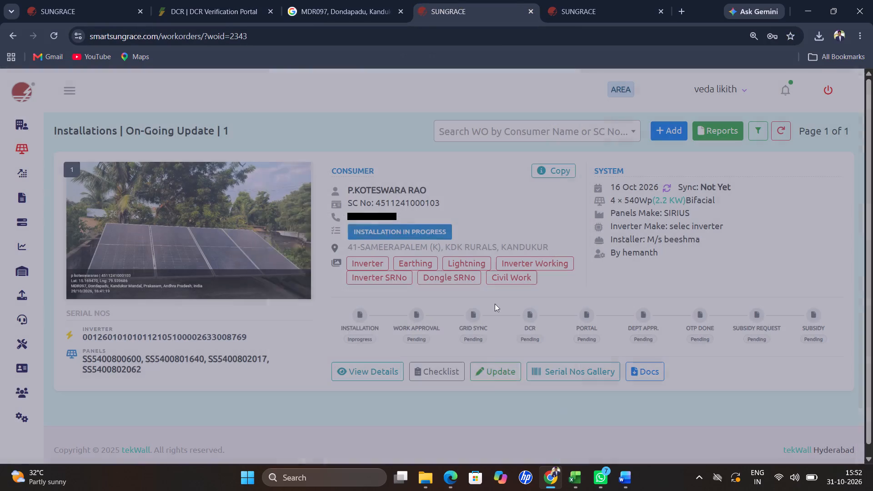
{"action": "left_click", "coordinate": [484, 361]}
{"action": "left_click", "coordinate": [392, 325]}
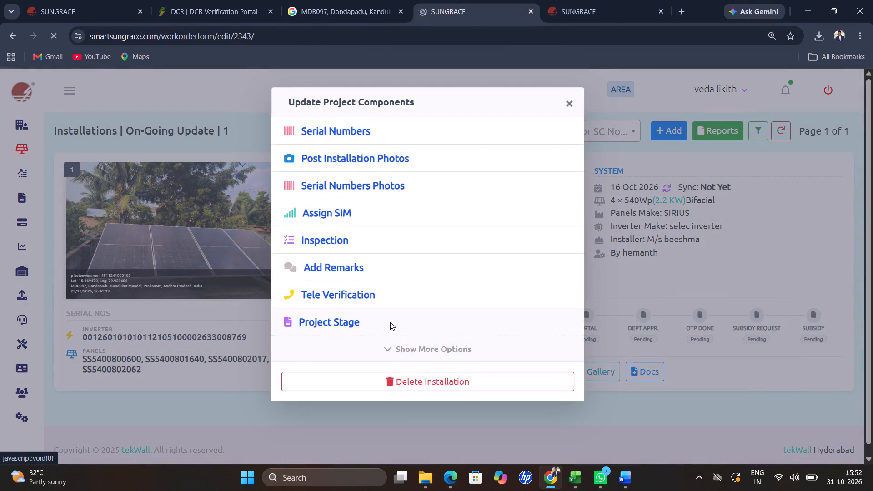
{"action": "scroll", "coordinate": [415, 239], "scroll_direction": "down", "scroll_amount": 4}
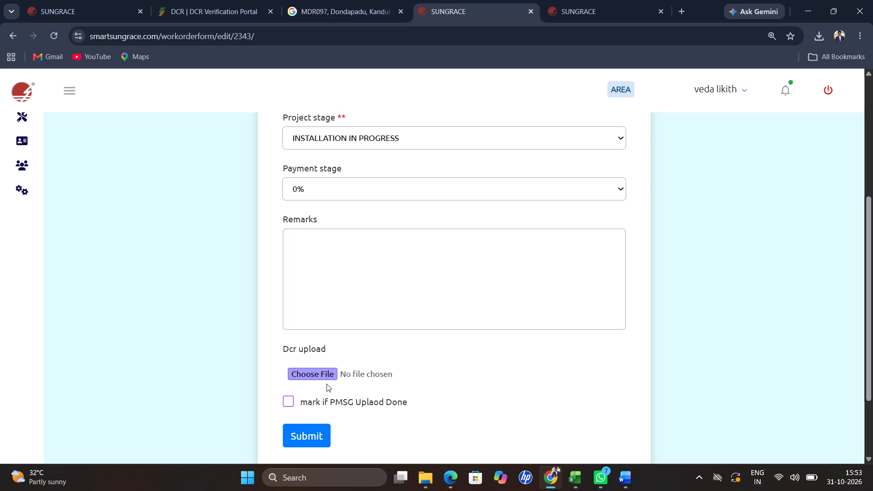
Start choosing the DCR upload file and look through DCR009 in the dcr crf folder for folder 285.
{"action": "left_click", "coordinate": [322, 378]}
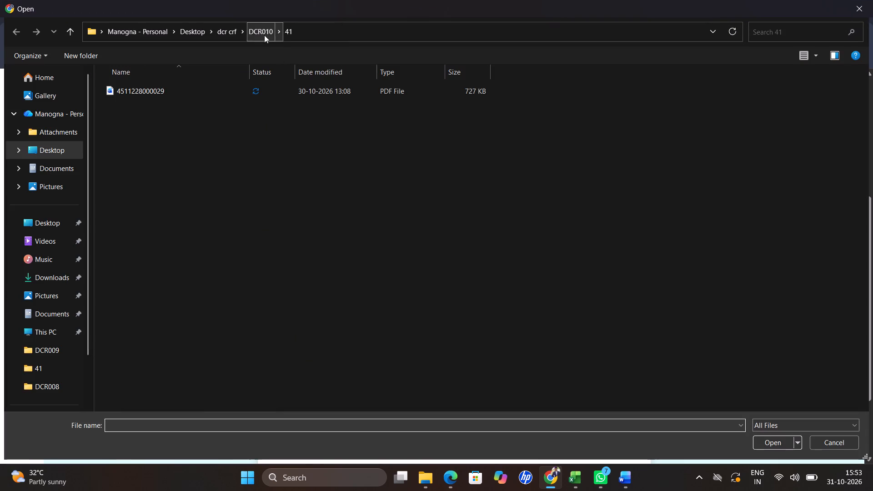
{"action": "left_click", "coordinate": [231, 28]}
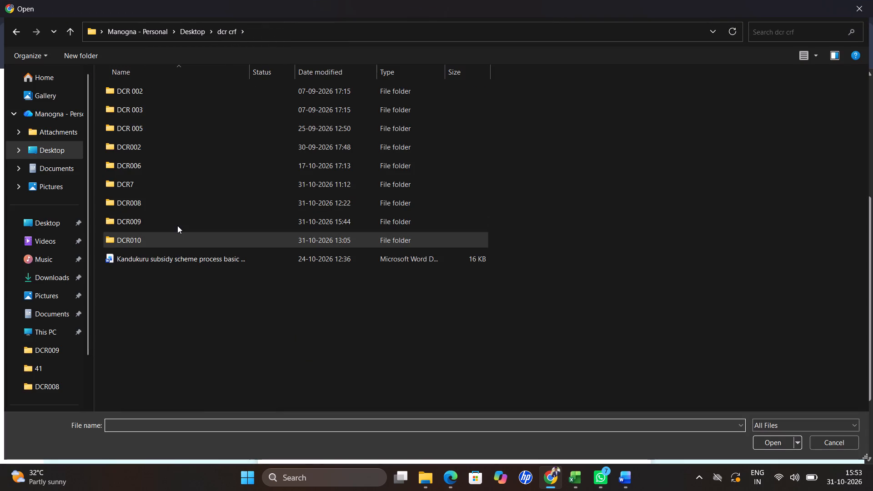
{"action": "double_click", "coordinate": [176, 221]}
{"action": "scroll", "coordinate": [257, 198], "scroll_direction": "down", "scroll_amount": 5}
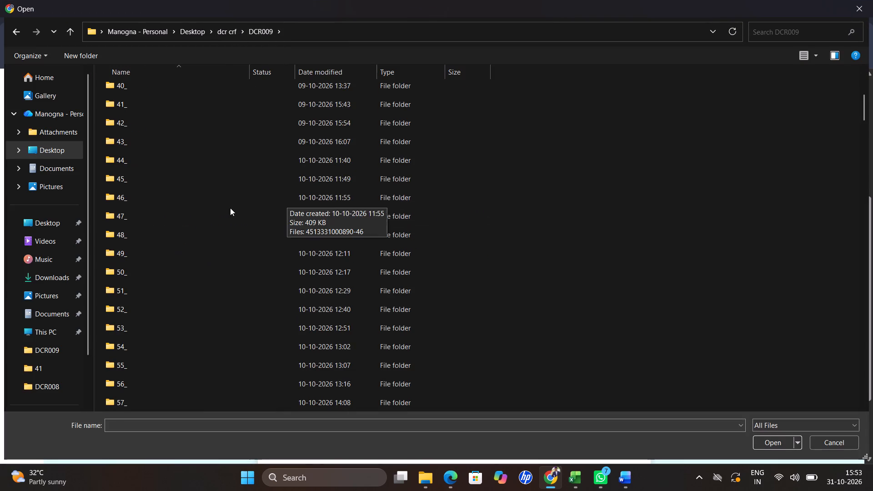
{"action": "scroll", "coordinate": [226, 205], "scroll_direction": "down", "scroll_amount": 19}
{"action": "scroll", "coordinate": [185, 210], "scroll_direction": "down", "scroll_amount": 9}
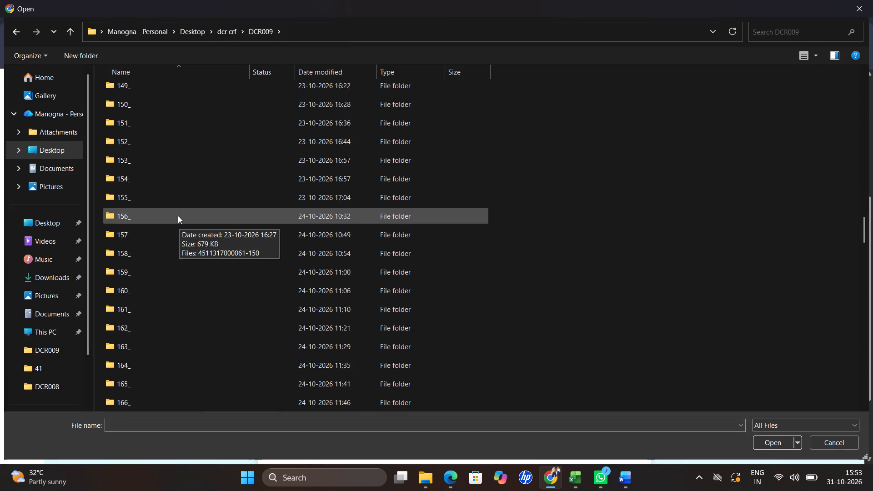
{"action": "scroll", "coordinate": [178, 215], "scroll_direction": "down", "scroll_amount": 20}
{"action": "scroll", "coordinate": [178, 215], "scroll_direction": "down", "scroll_amount": 16}
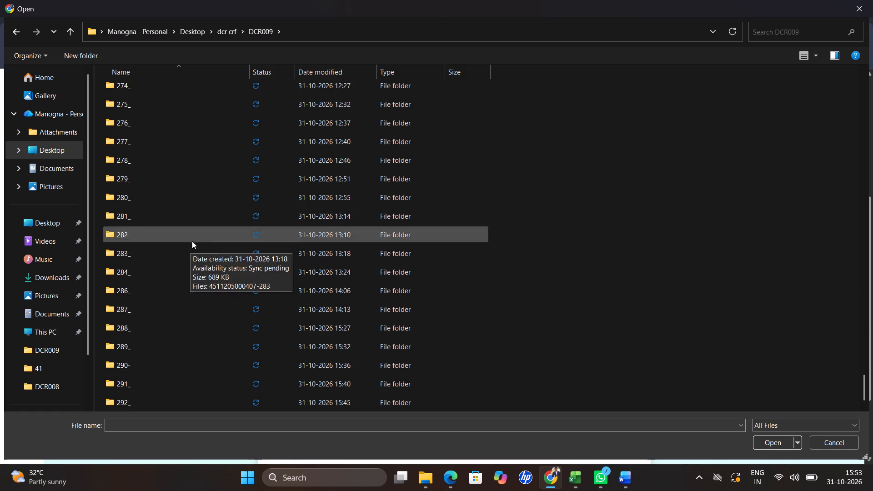
{"action": "scroll", "coordinate": [193, 240], "scroll_direction": "down", "scroll_amount": 13}
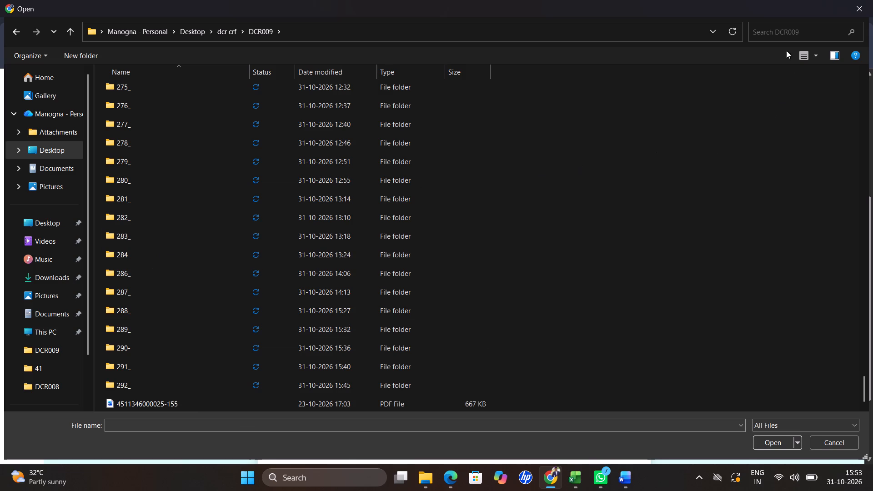
Search the DCR009 folder for 285_ and clear the search.
{"action": "left_click", "coordinate": [774, 26]}
{"action": "double_click", "coordinate": [774, 26]}
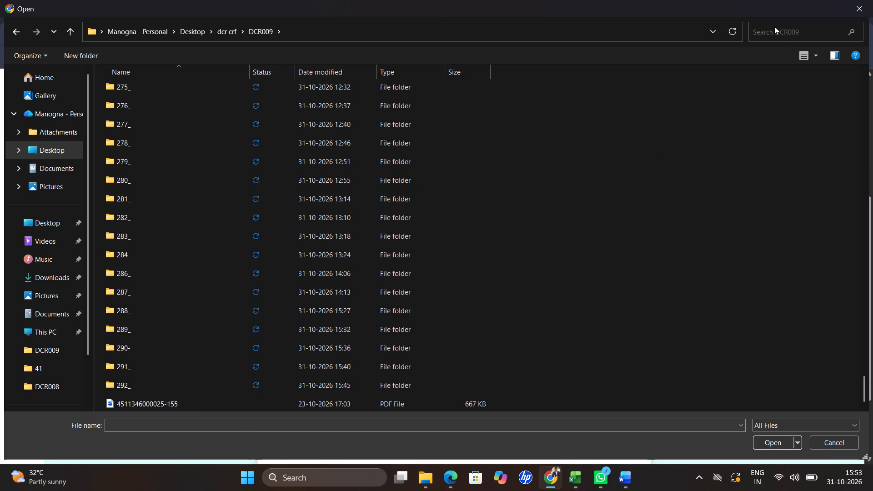
{"action": "double_click", "coordinate": [772, 32]}
{"action": "type", "text": "285"}
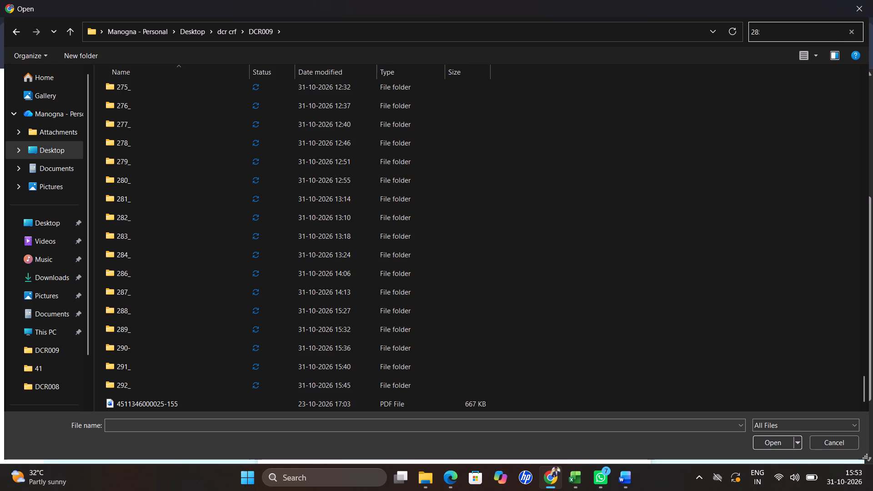
{"action": "key", "text": "shift+underscore"}
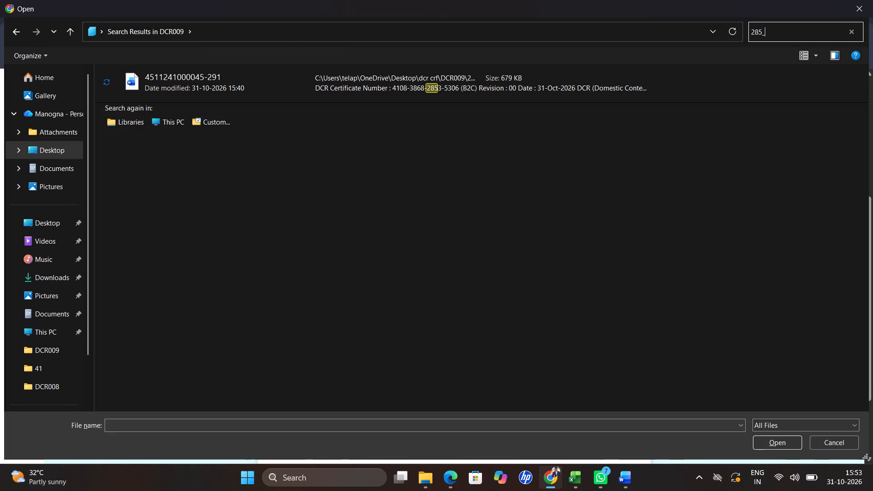
{"action": "right_click", "coordinate": [258, 86]}
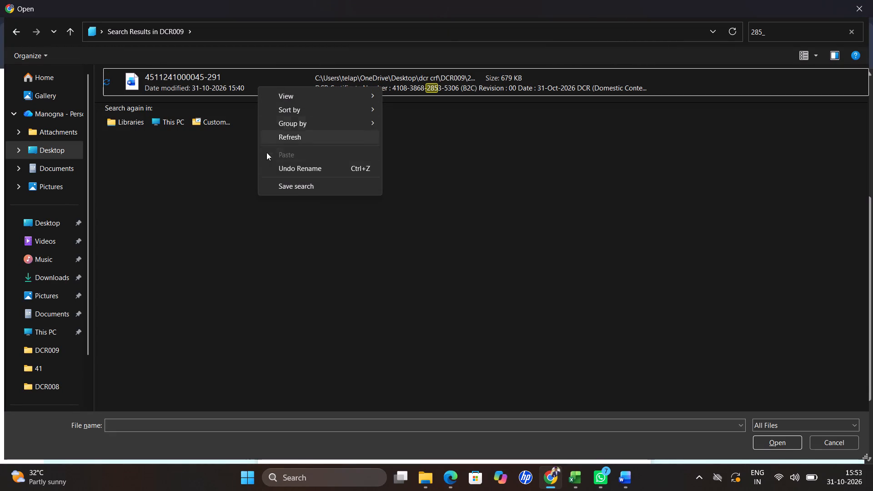
{"action": "left_click", "coordinate": [287, 94]}
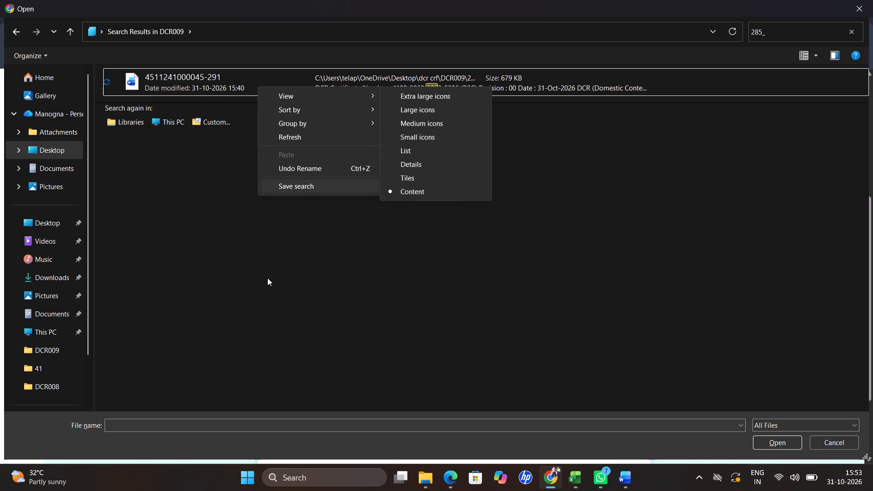
{"action": "left_click", "coordinate": [220, 342]}
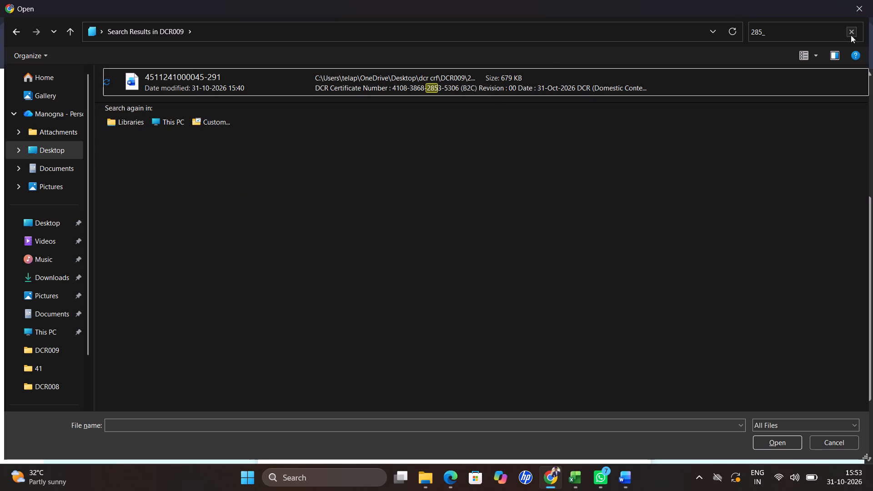
{"action": "left_click", "coordinate": [851, 30]}
Choose the loose PDF ending in -155 at the end of the DCR009 folder as the DCR upload.
{"action": "scroll", "coordinate": [282, 296], "scroll_direction": "down", "scroll_amount": 10}
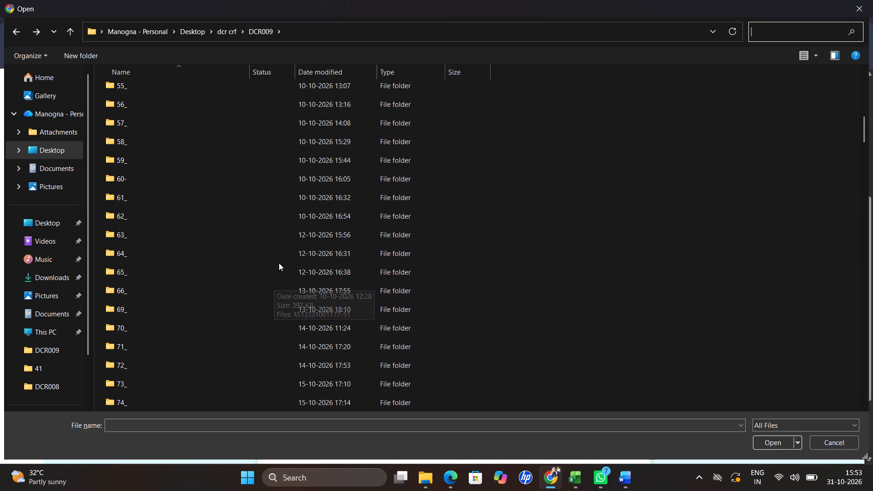
{"action": "scroll", "coordinate": [282, 248], "scroll_direction": "down", "scroll_amount": 19}
{"action": "scroll", "coordinate": [301, 262], "scroll_direction": "down", "scroll_amount": 12}
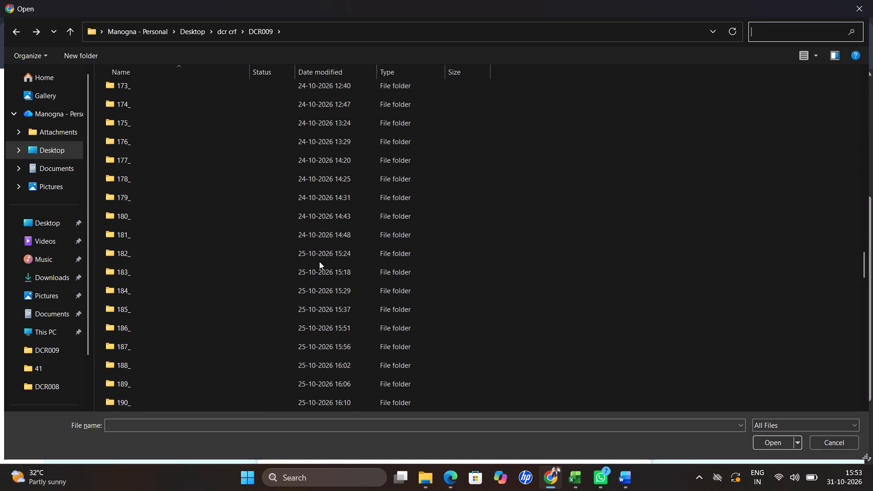
{"action": "left_click_drag", "start_coordinate": [860, 272], "coordinate": [832, 409]}
{"action": "double_click", "coordinate": [223, 398]}
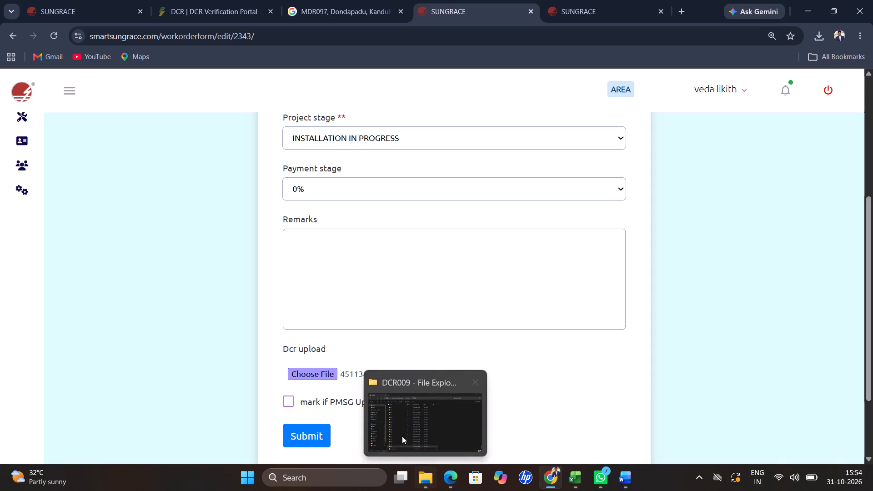
In File Explorer, rename the loose PDF in DCR009 so its suffix is 285.
{"action": "left_click", "coordinate": [402, 436]}
{"action": "double_click", "coordinate": [241, 424]}
{"action": "double_click", "coordinate": [241, 422]}
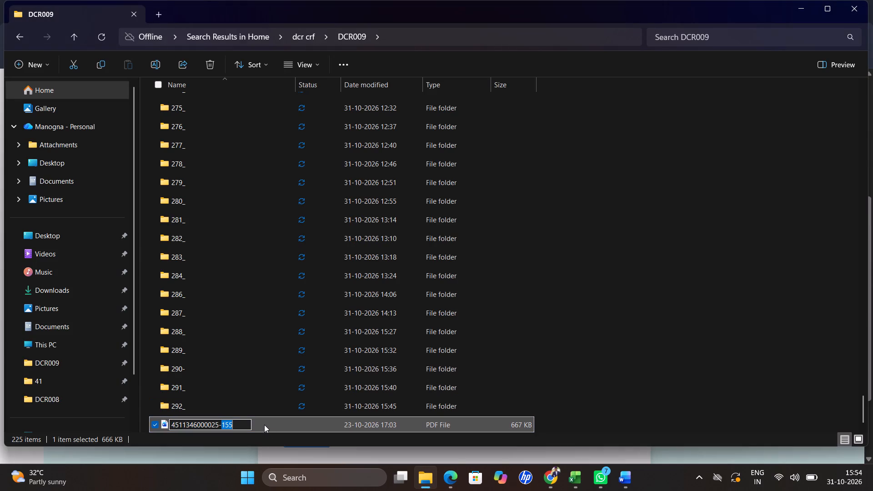
{"action": "key", "text": "BackSpace"}
{"action": "type", "text": "285"}
{"action": "key", "text": "Return"}
{"action": "left_click", "coordinate": [279, 441]}
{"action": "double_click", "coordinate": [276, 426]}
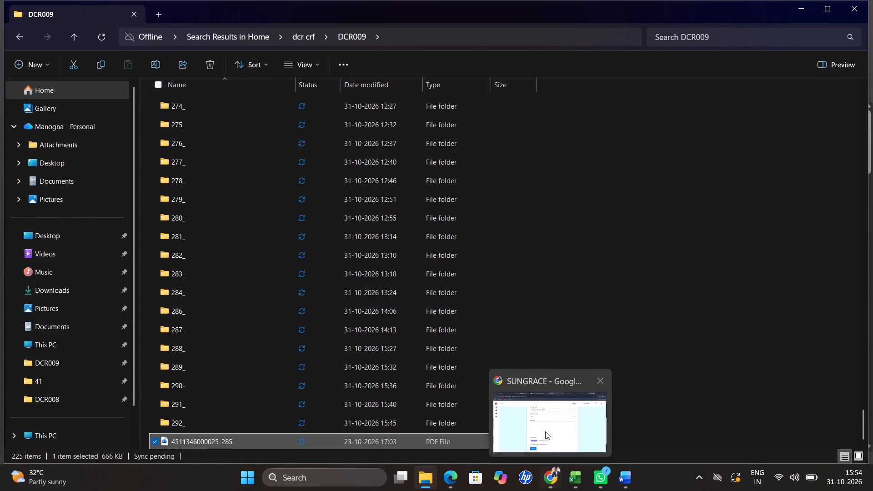
Replace the work order's DCR upload with the PDF ending in -285 from DCR009 and submit the update.
{"action": "left_click", "coordinate": [545, 431]}
{"action": "double_click", "coordinate": [316, 372]}
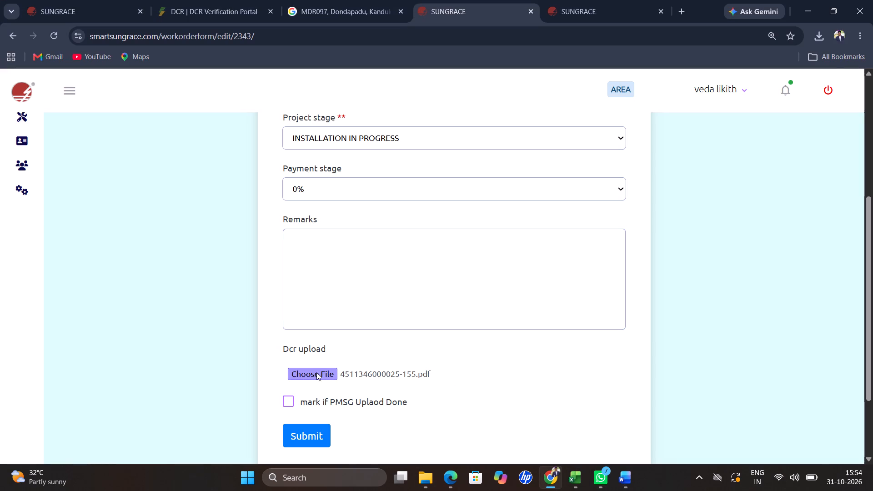
{"action": "scroll", "coordinate": [274, 272], "scroll_direction": "down", "scroll_amount": 5}
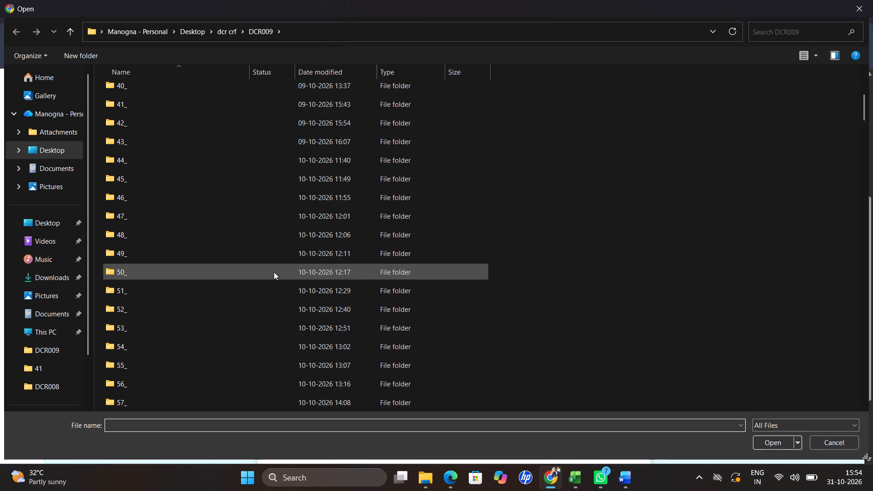
{"action": "scroll", "coordinate": [271, 264], "scroll_direction": "down", "scroll_amount": 16}
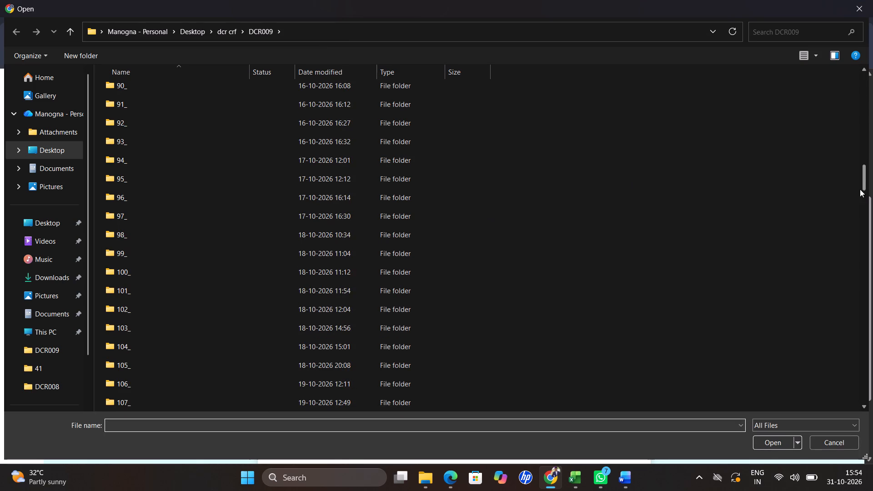
{"action": "left_click_drag", "start_coordinate": [859, 185], "coordinate": [846, 421]}
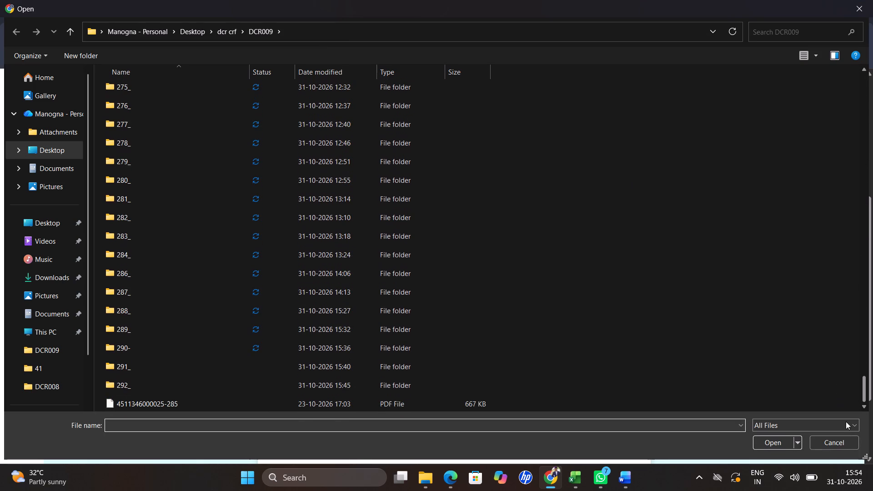
{"action": "left_click_drag", "start_coordinate": [846, 421], "coordinate": [846, 425]}
{"action": "double_click", "coordinate": [186, 402]}
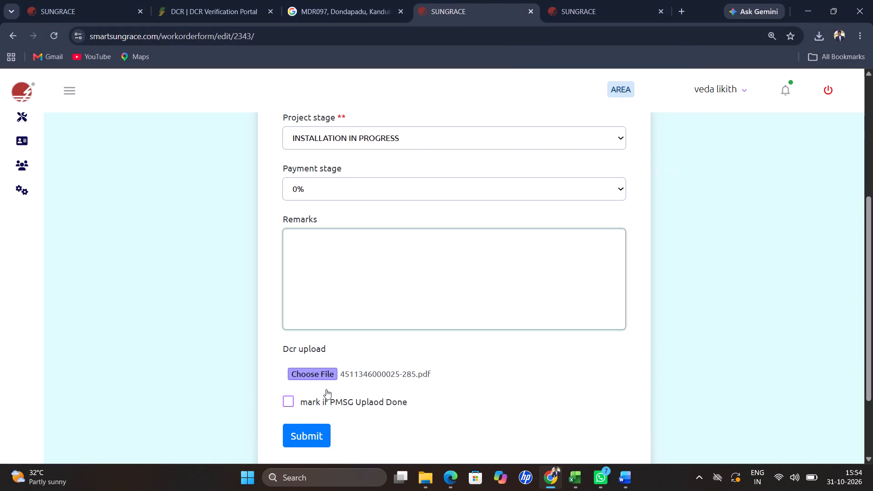
{"action": "left_click", "coordinate": [311, 442]}
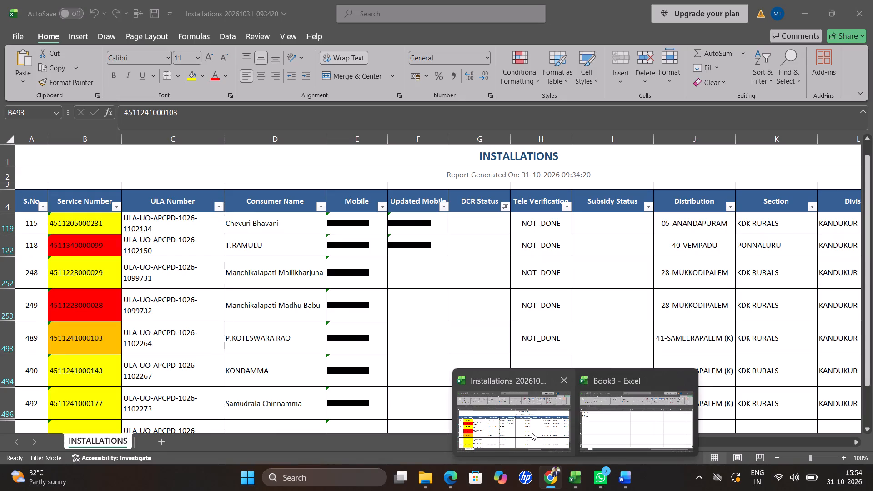
Copy the service number of S.No 489 from the Excel installations list and find its work order in Sungrace.
{"action": "left_click", "coordinate": [532, 432]}
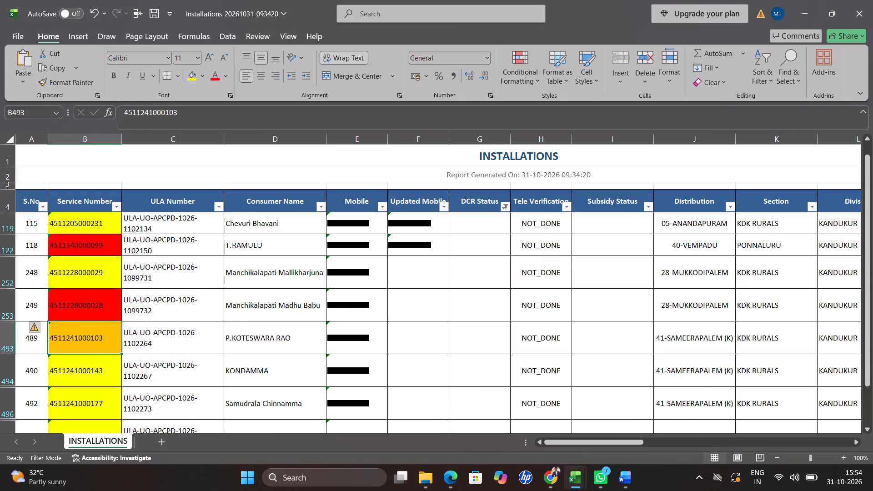
{"action": "key", "text": "ctrl+c"}
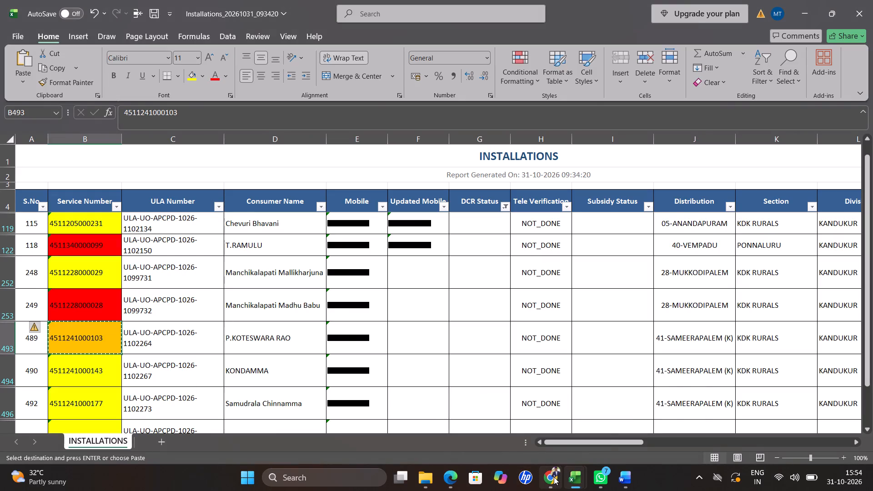
{"action": "left_click", "coordinate": [552, 437]}
{"action": "left_click", "coordinate": [517, 134]}
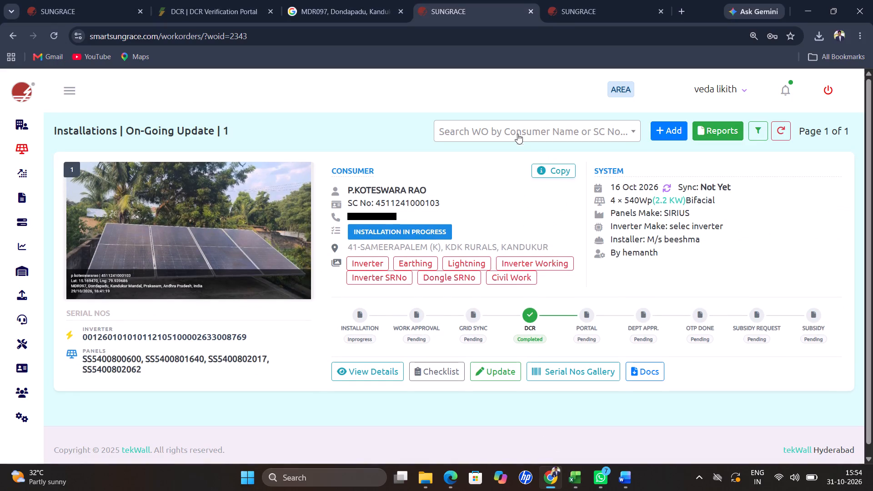
{"action": "key", "text": "ctrl+v"}
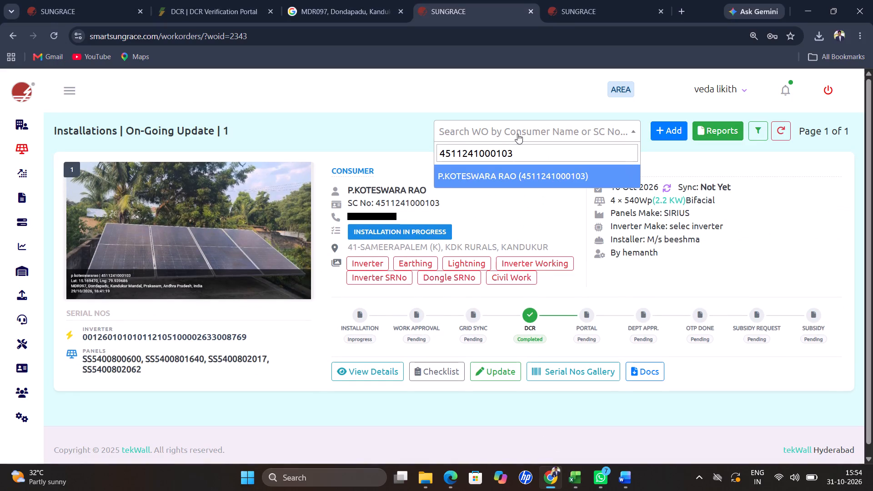
{"action": "key", "text": "Return"}
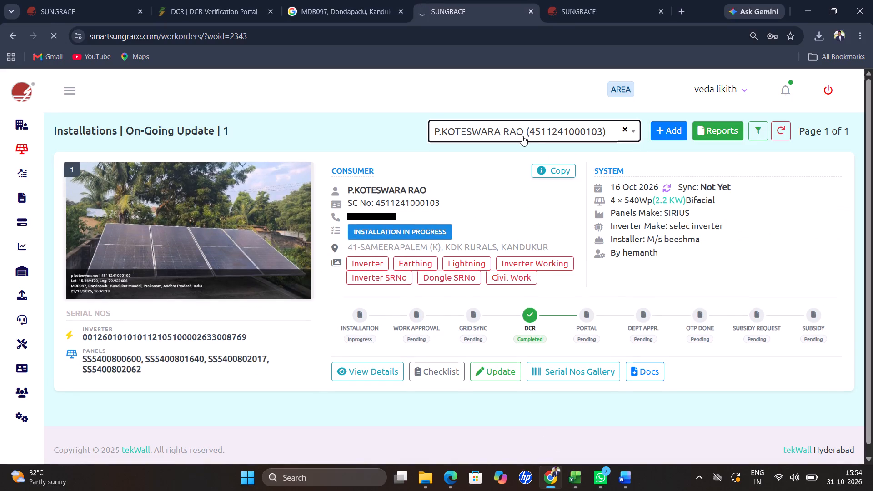
{"action": "left_click", "coordinate": [552, 165]}
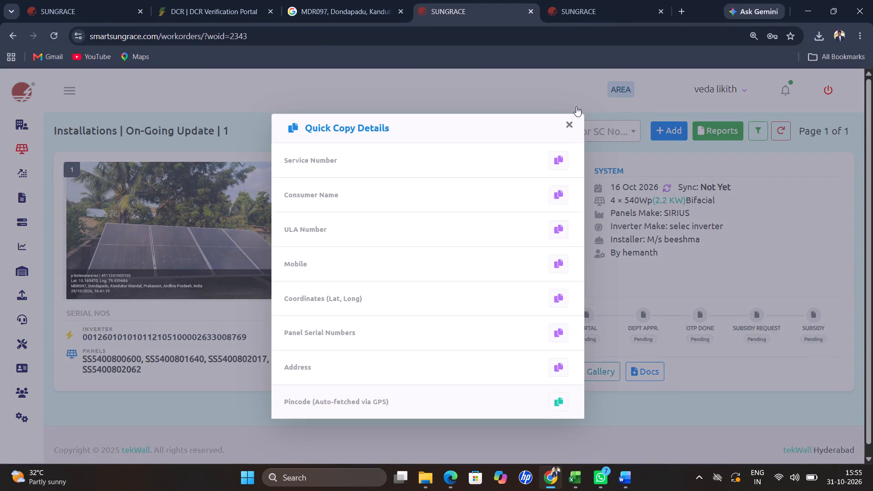
{"action": "left_click", "coordinate": [571, 122]}
{"action": "left_click", "coordinate": [554, 174]}
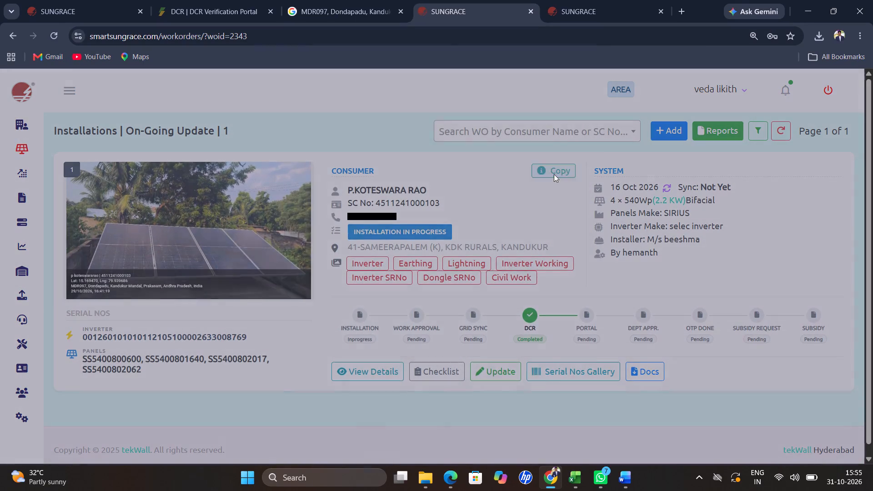
{"action": "left_click", "coordinate": [557, 227]}
{"action": "left_click", "coordinate": [207, 0]}
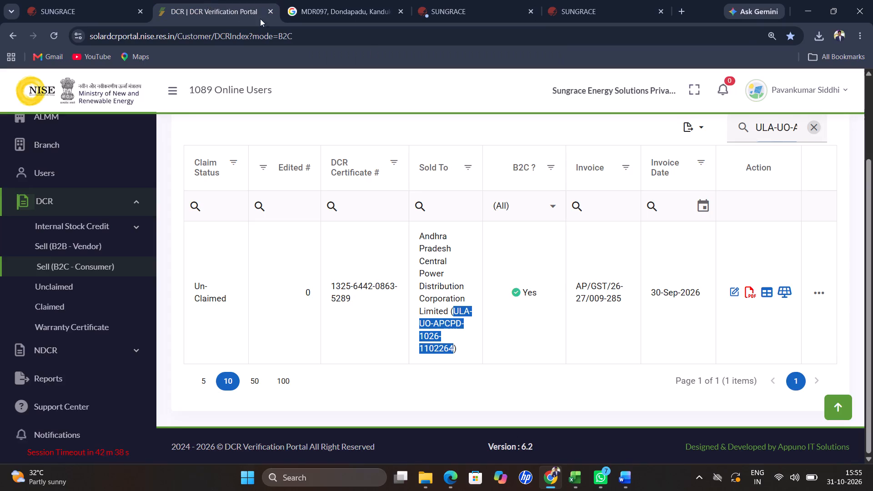
{"action": "left_click", "coordinate": [815, 127]}
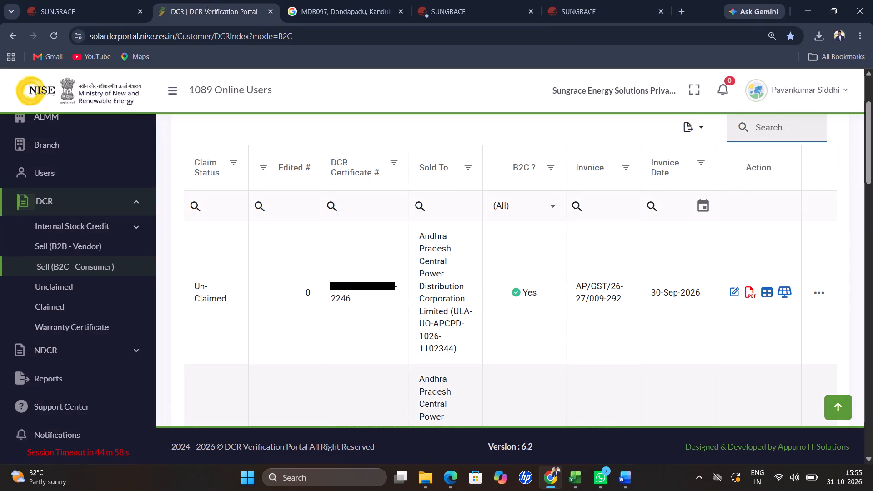
{"action": "key", "text": "ctrl+v"}
{"action": "key", "text": "Return"}
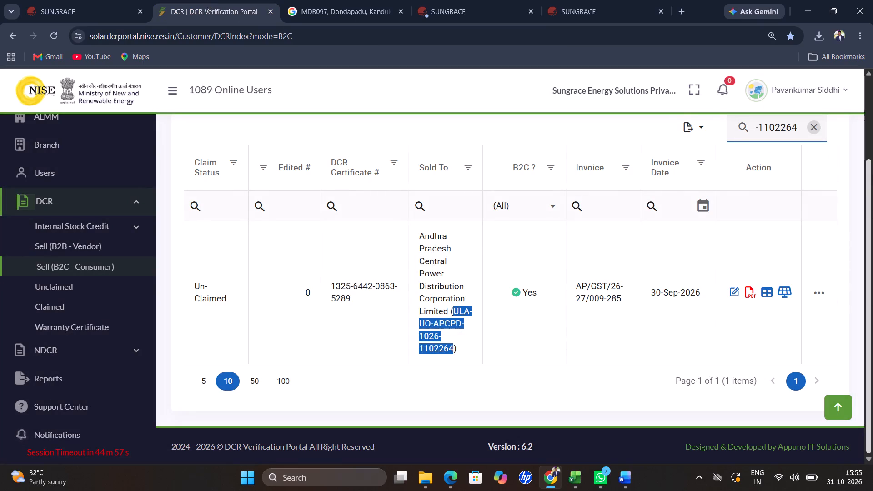
{"action": "left_click", "coordinate": [749, 289]}
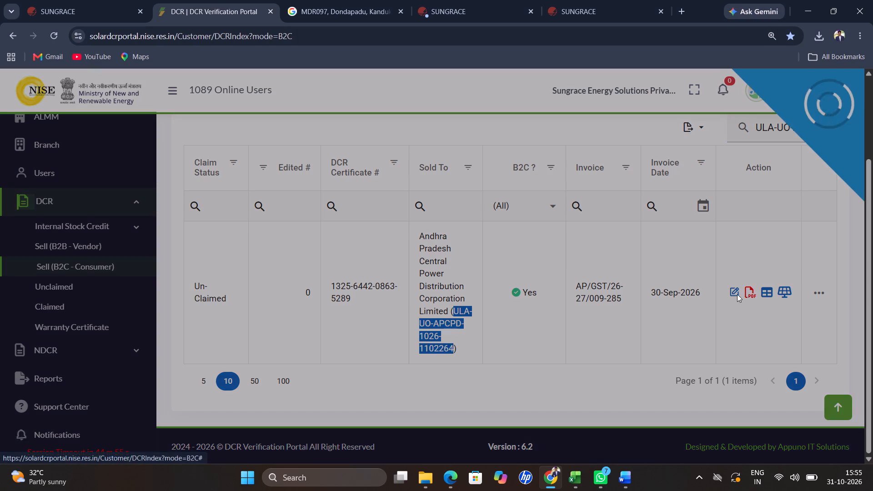
{"action": "scroll", "coordinate": [406, 259], "scroll_direction": "down", "scroll_amount": 5}
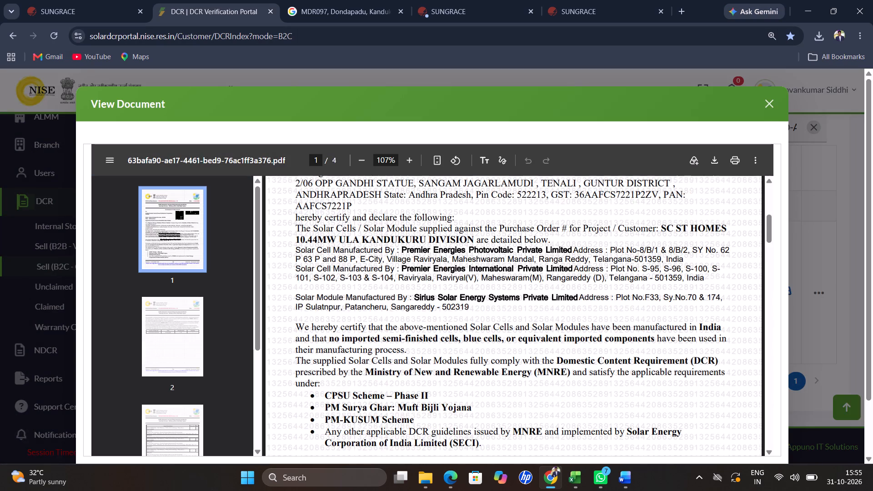
{"action": "scroll", "coordinate": [450, 265], "scroll_direction": "down", "scroll_amount": 7}
{"action": "left_click_drag", "start_coordinate": [769, 271], "coordinate": [768, 455]}
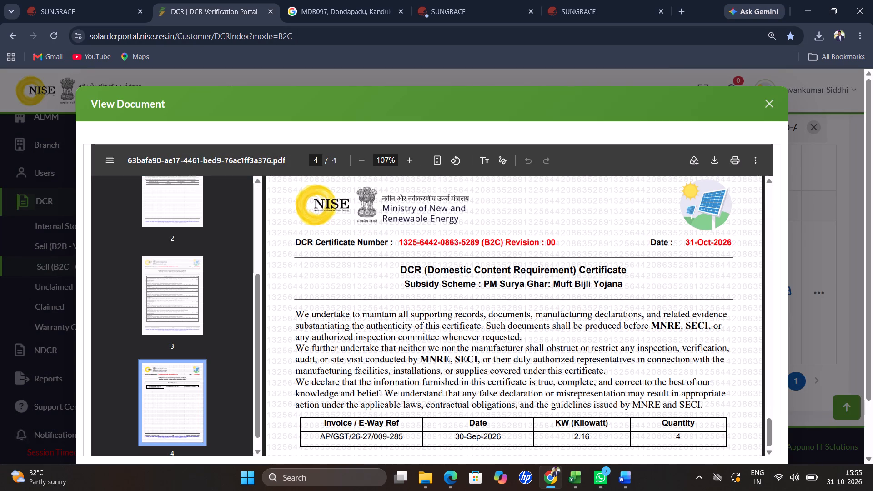
{"action": "scroll", "coordinate": [480, 286], "scroll_direction": "down", "scroll_amount": 1}
{"action": "scroll", "coordinate": [456, 316], "scroll_direction": "down", "scroll_amount": 1}
{"action": "scroll", "coordinate": [453, 312], "scroll_direction": "up", "scroll_amount": 4}
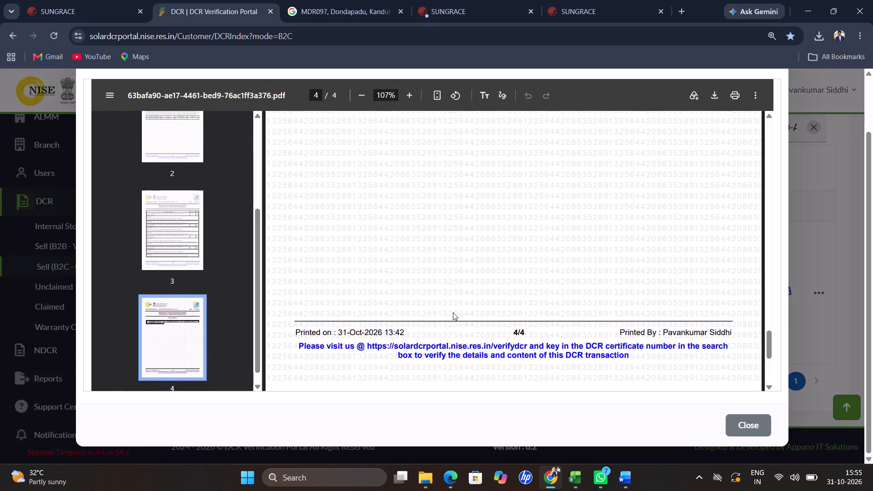
{"action": "double_click", "coordinate": [368, 165]}
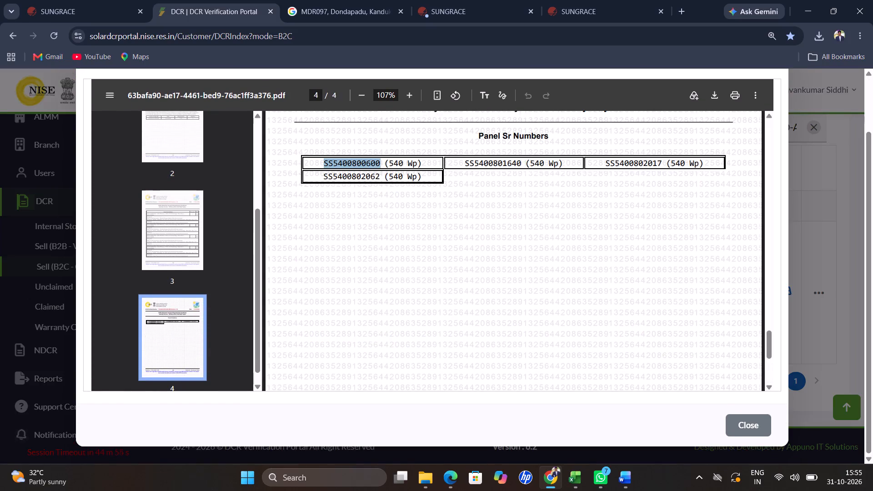
{"action": "key", "text": "ctrl+c"}
{"action": "left_click", "coordinate": [498, 0]}
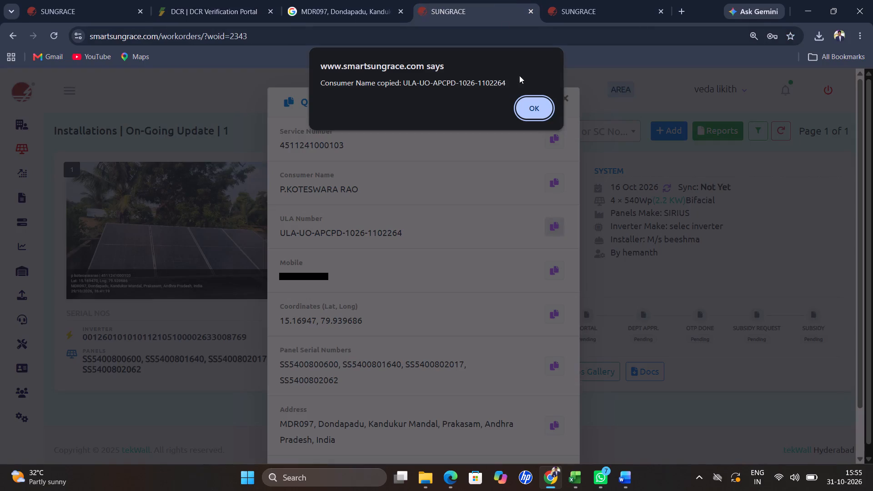
{"action": "left_click", "coordinate": [525, 103]}
{"action": "left_click", "coordinate": [561, 94]}
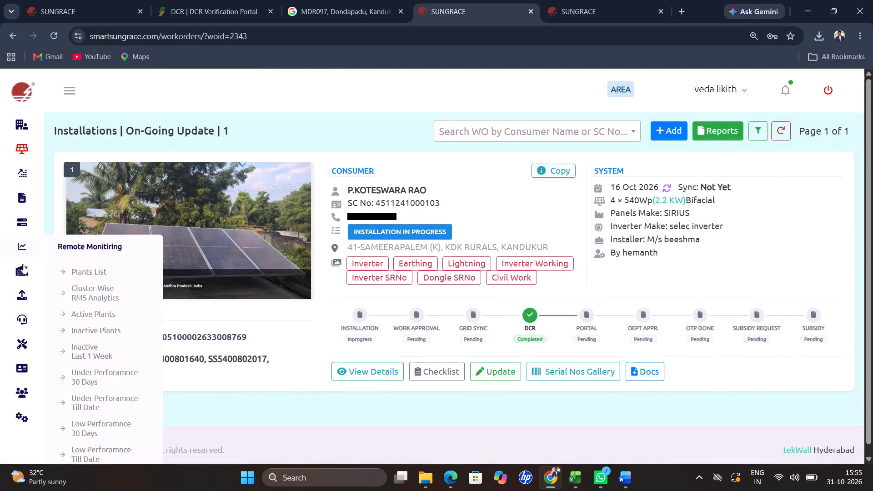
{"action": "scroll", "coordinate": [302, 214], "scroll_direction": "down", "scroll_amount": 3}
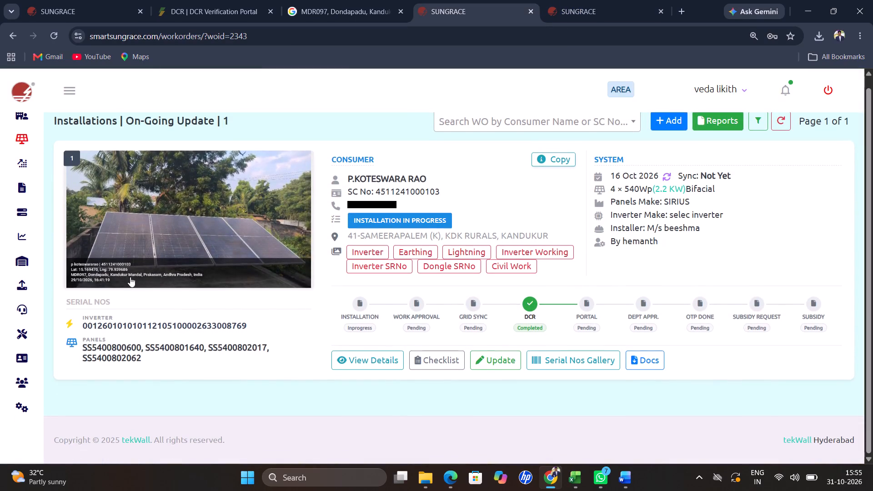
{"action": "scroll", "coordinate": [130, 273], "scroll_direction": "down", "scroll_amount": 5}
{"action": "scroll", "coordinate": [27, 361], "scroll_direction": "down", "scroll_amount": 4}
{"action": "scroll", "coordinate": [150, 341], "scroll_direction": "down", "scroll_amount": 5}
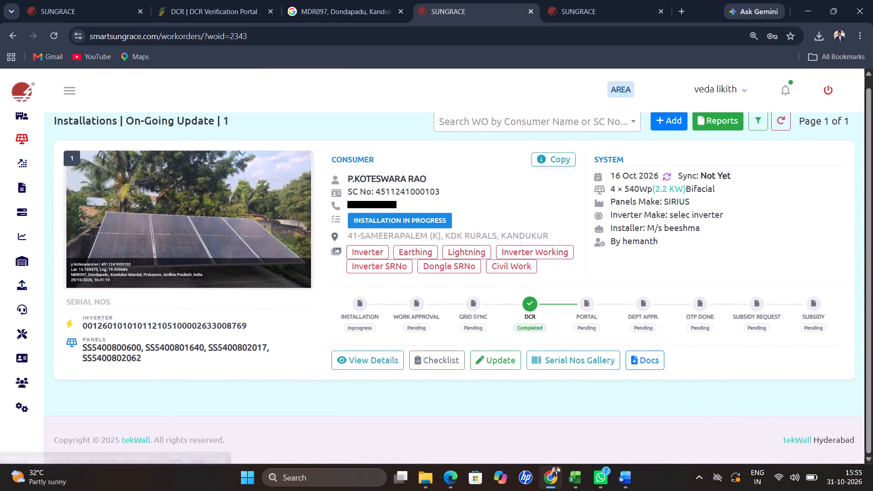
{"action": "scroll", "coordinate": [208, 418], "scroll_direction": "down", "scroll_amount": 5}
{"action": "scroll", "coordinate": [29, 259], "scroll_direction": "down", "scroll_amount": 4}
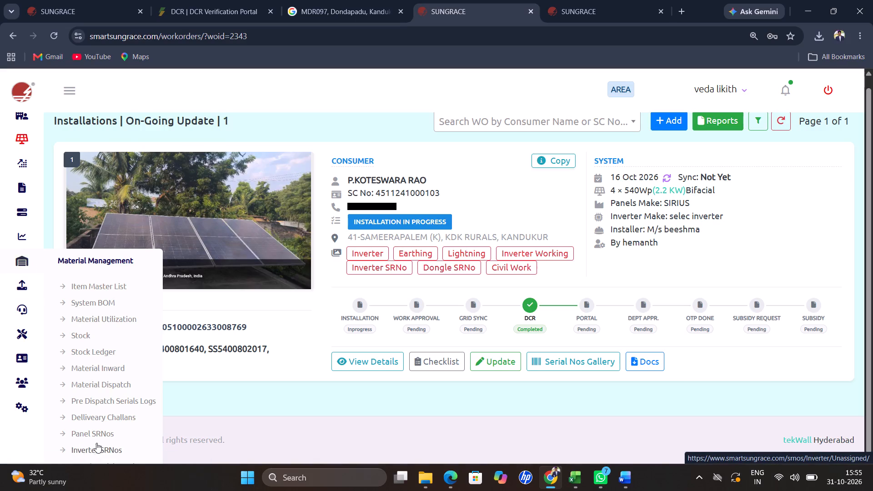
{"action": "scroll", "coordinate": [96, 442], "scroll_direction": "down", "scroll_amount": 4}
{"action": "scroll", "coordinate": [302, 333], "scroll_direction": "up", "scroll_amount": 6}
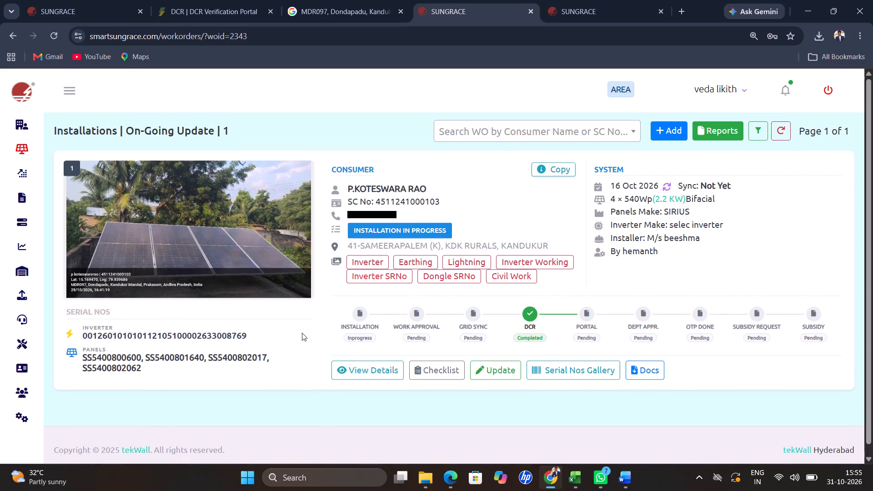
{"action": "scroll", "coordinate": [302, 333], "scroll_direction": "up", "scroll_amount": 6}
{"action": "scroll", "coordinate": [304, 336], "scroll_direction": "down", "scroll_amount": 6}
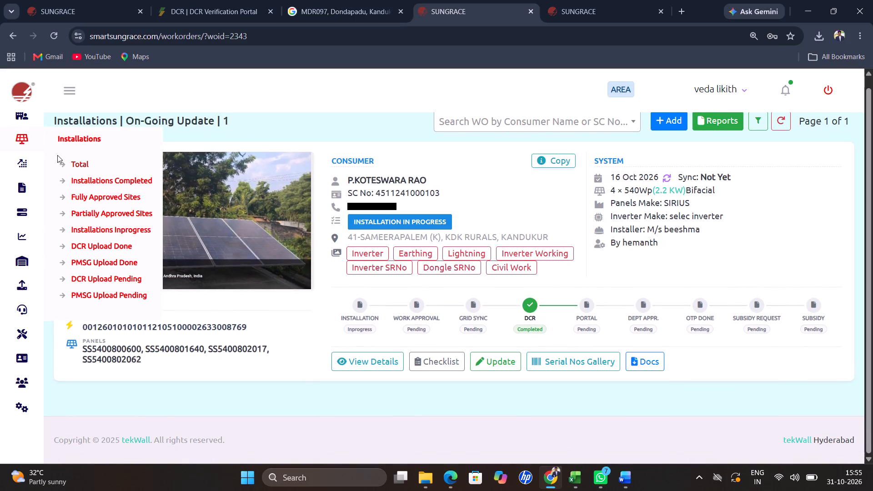
Open the Total installations list in Sungrace.
{"action": "left_click", "coordinate": [57, 155]}
{"action": "left_click", "coordinate": [66, 162]}
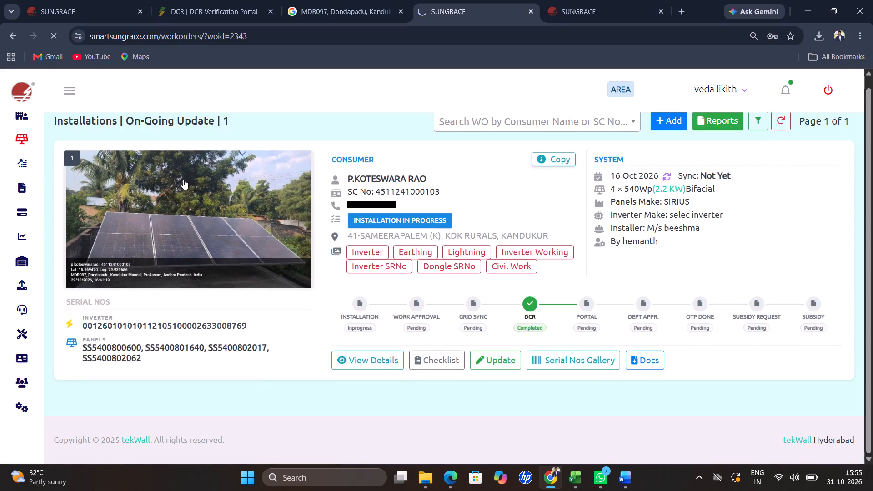
{"action": "scroll", "coordinate": [182, 180], "scroll_direction": "down", "scroll_amount": 4}
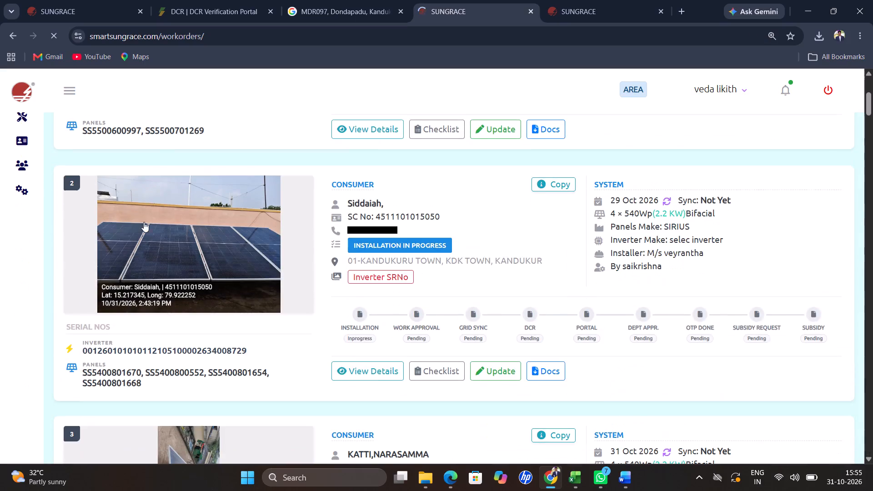
{"action": "scroll", "coordinate": [66, 136], "scroll_direction": "up", "scroll_amount": 2}
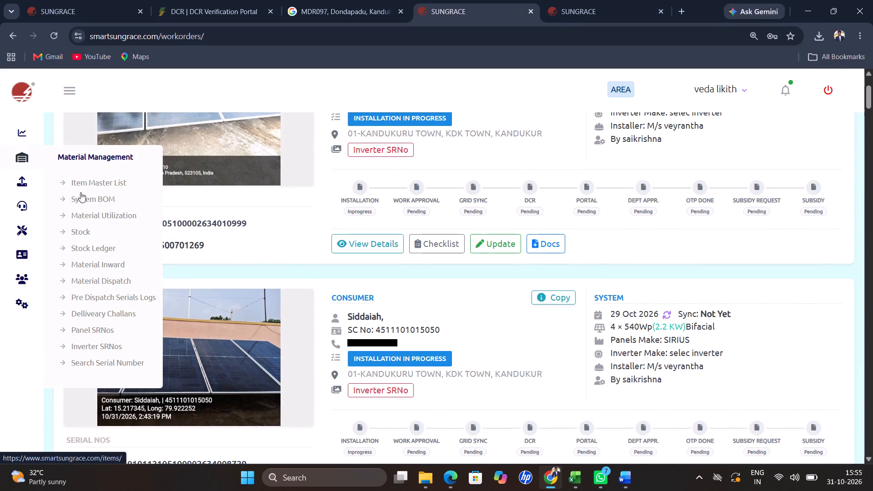
{"action": "left_click", "coordinate": [74, 359]}
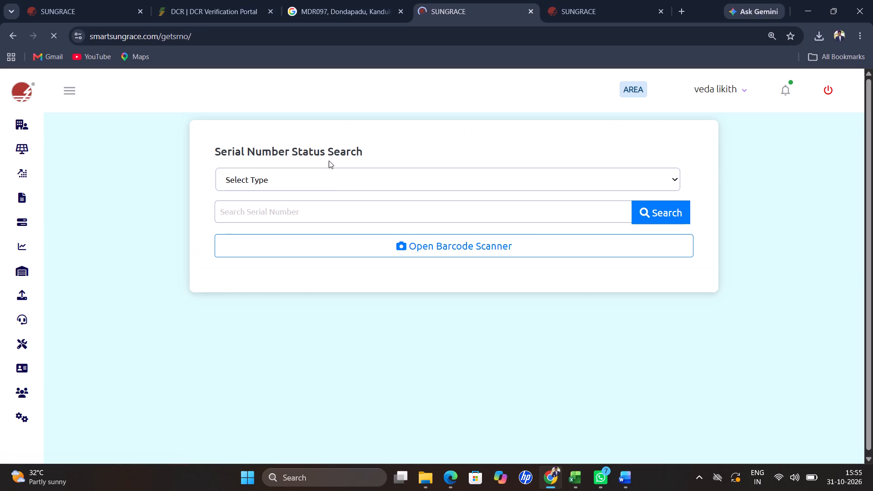
{"action": "left_click", "coordinate": [330, 177]}
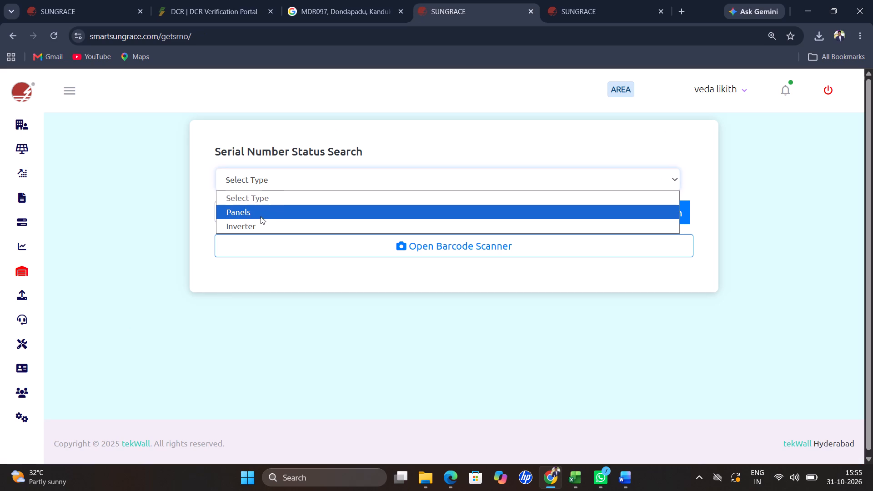
{"action": "double_click", "coordinate": [259, 214]}
{"action": "key", "text": "ctrl+v"}
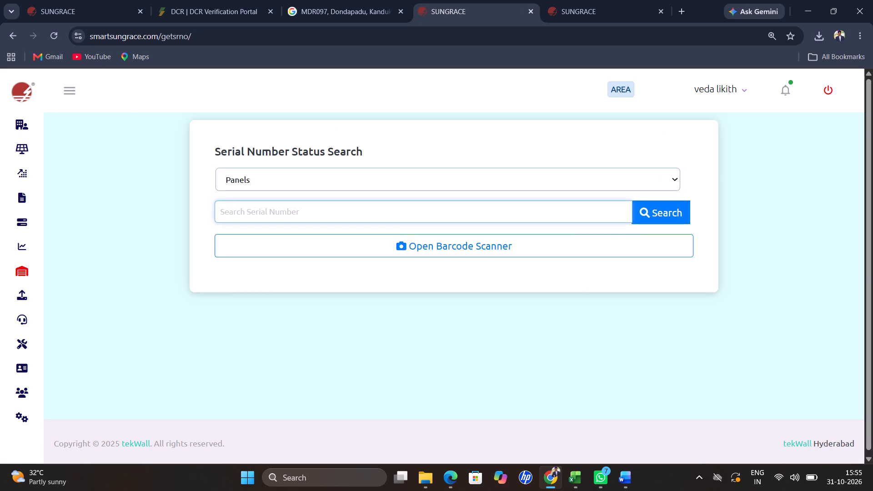
{"action": "key", "text": "Return"}
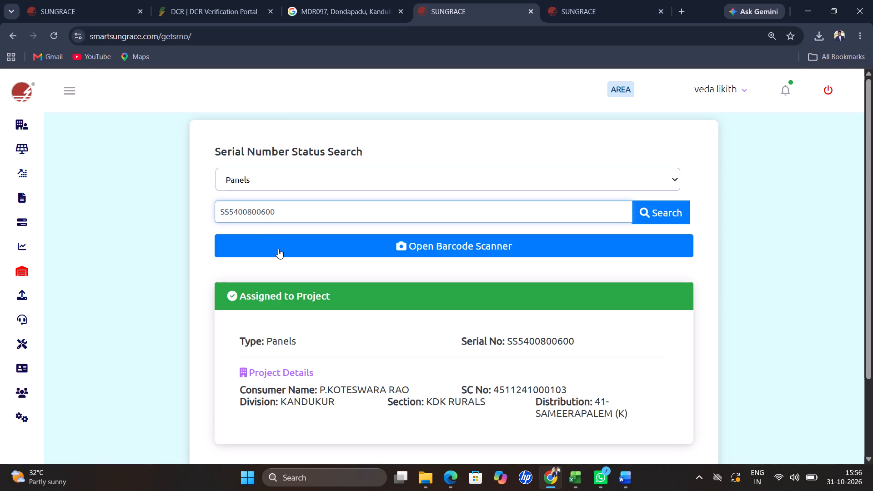
Open the DCR record for invoice AP/GST/26-27/009-285 for editing in the DCR Verification Portal, review its panel list, and confirm the DCR.
{"action": "left_click", "coordinate": [210, 0]}
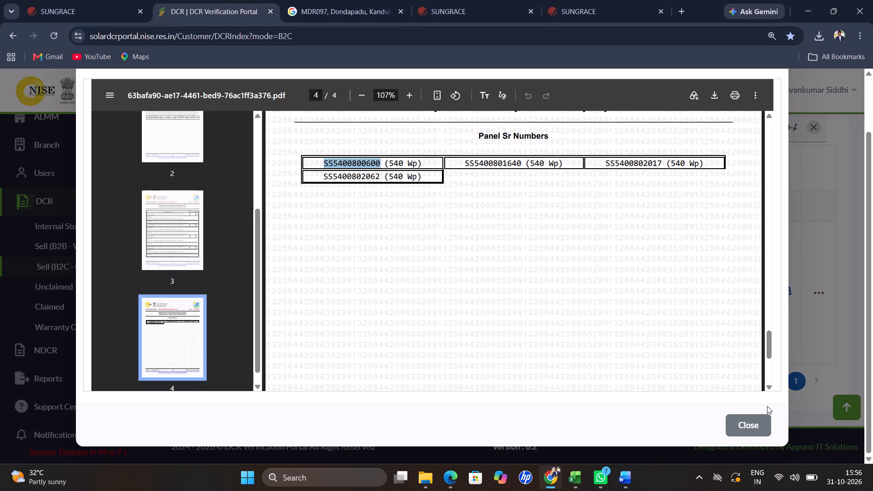
{"action": "left_click", "coordinate": [746, 429]}
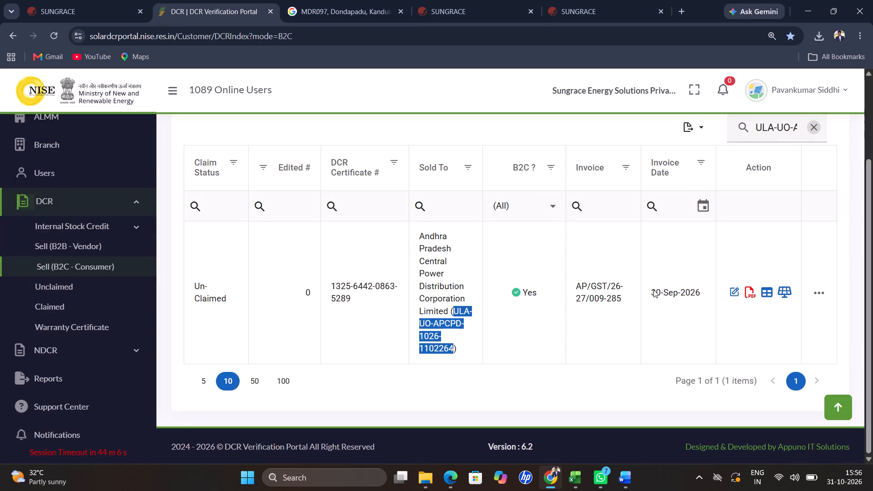
{"action": "left_click", "coordinate": [733, 290]}
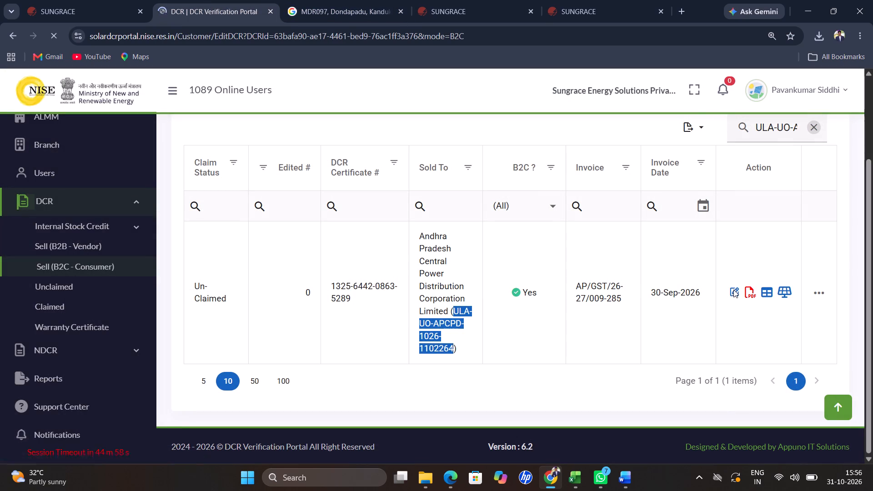
{"action": "scroll", "coordinate": [517, 308], "scroll_direction": "down", "scroll_amount": 4}
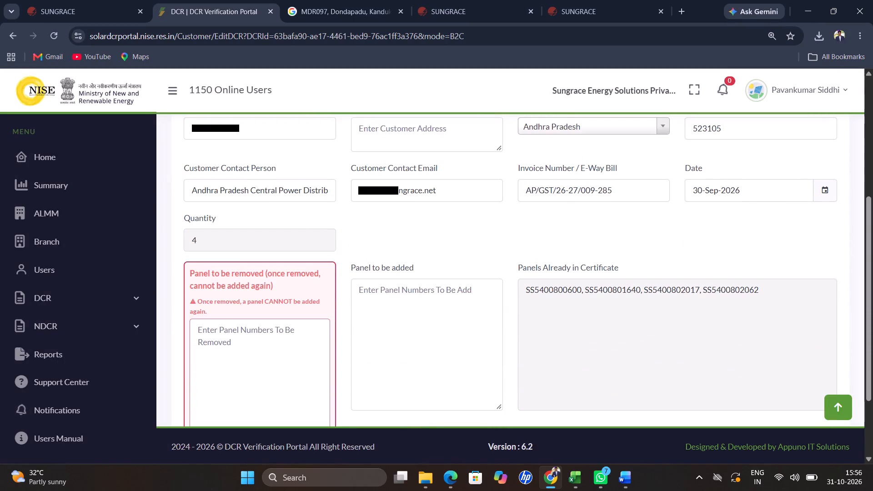
{"action": "scroll", "coordinate": [441, 281], "scroll_direction": "down", "scroll_amount": 3}
{"action": "scroll", "coordinate": [525, 288], "scroll_direction": "up", "scroll_amount": 5}
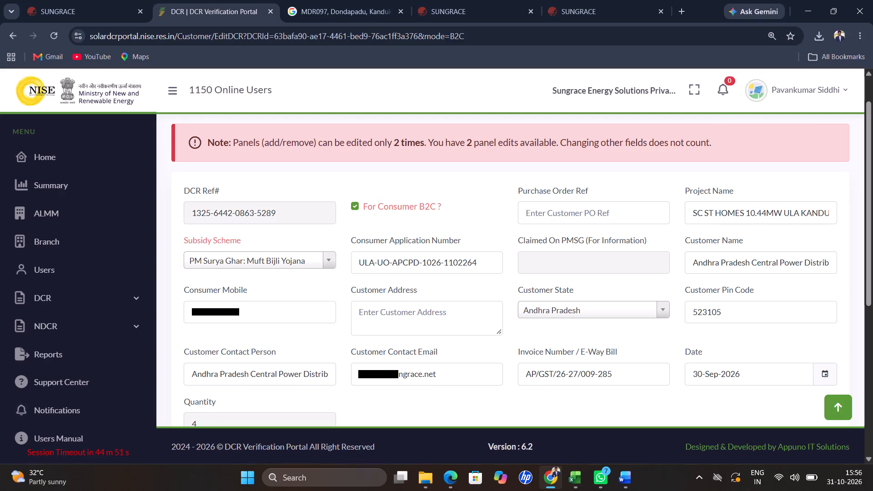
{"action": "scroll", "coordinate": [650, 348], "scroll_direction": "down", "scroll_amount": 4}
{"action": "scroll", "coordinate": [606, 310], "scroll_direction": "down", "scroll_amount": 4}
{"action": "scroll", "coordinate": [606, 310], "scroll_direction": "up", "scroll_amount": 3}
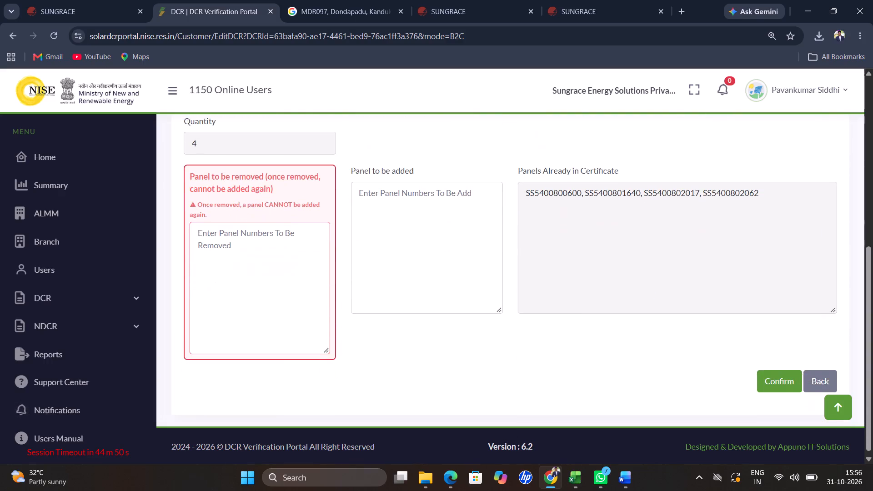
{"action": "scroll", "coordinate": [606, 310], "scroll_direction": "up", "scroll_amount": 2}
{"action": "scroll", "coordinate": [687, 321], "scroll_direction": "down", "scroll_amount": 5}
{"action": "left_click", "coordinate": [778, 373]}
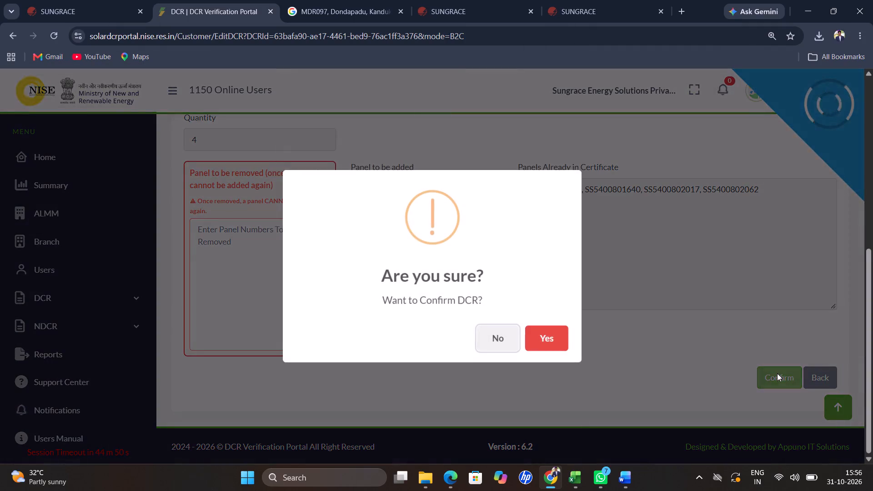
{"action": "left_click", "coordinate": [564, 330]}
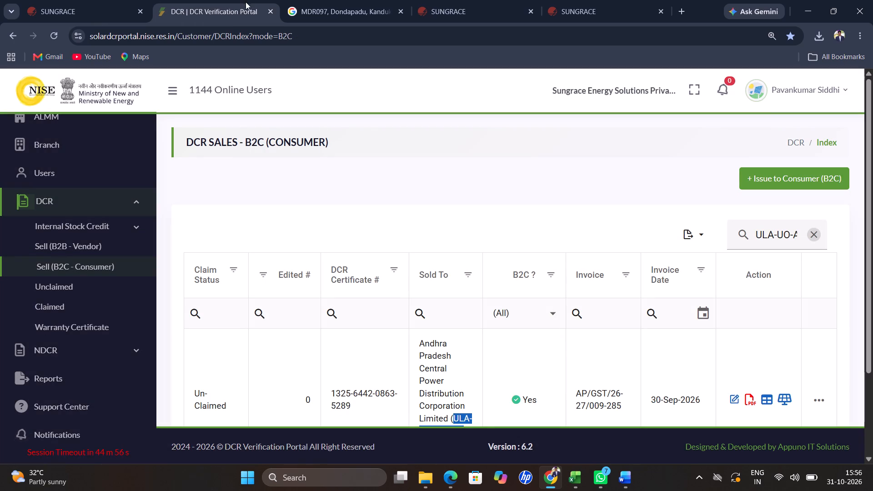
{"action": "left_click", "coordinate": [458, 0]}
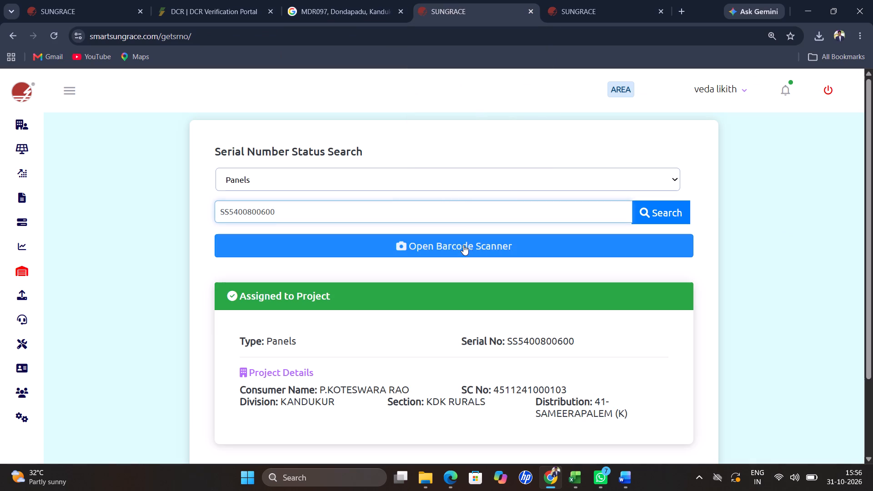
{"action": "scroll", "coordinate": [466, 240], "scroll_direction": "down", "scroll_amount": 1}
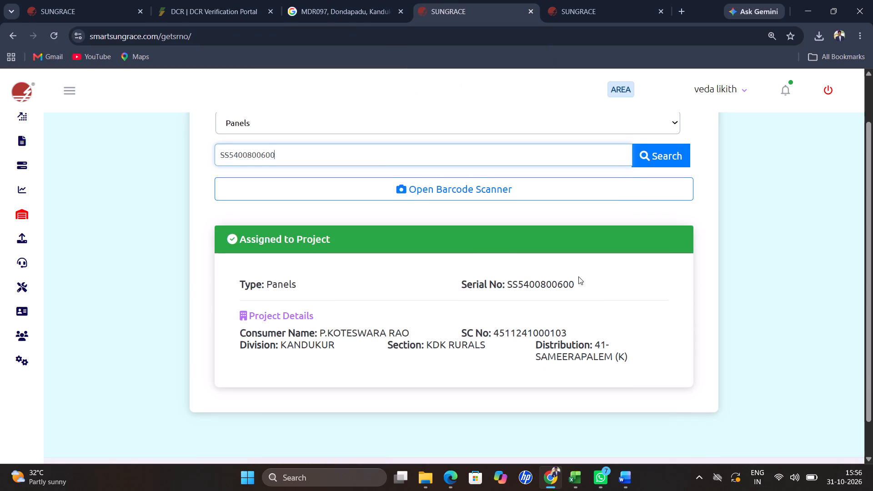
{"action": "scroll", "coordinate": [578, 276], "scroll_direction": "up", "scroll_amount": 4}
{"action": "left_click", "coordinate": [577, 0]}
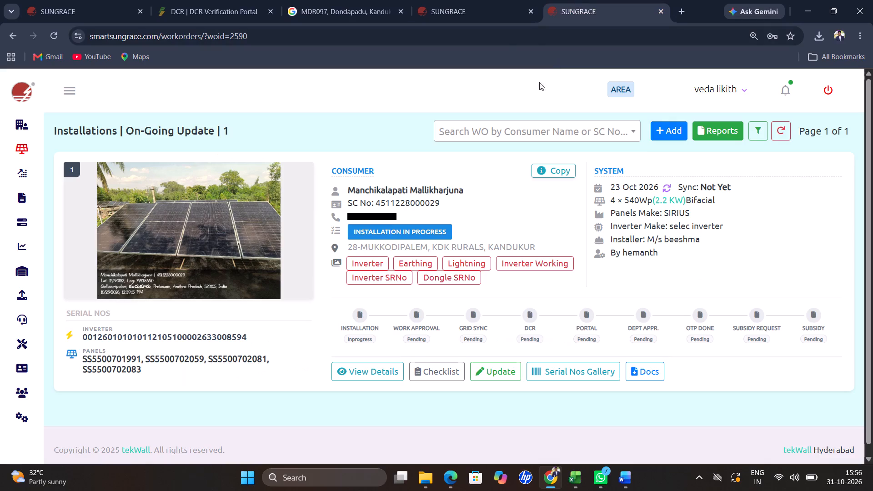
{"action": "left_click", "coordinate": [520, 127]}
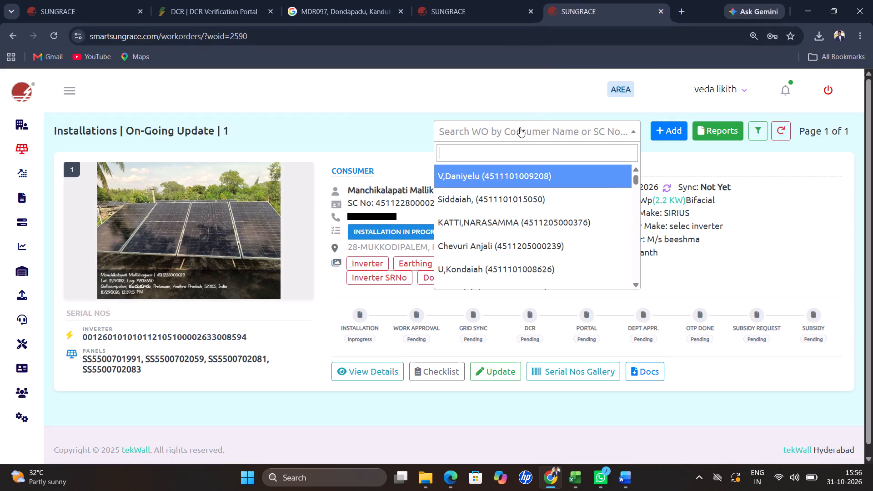
{"action": "double_click", "coordinate": [462, 0]}
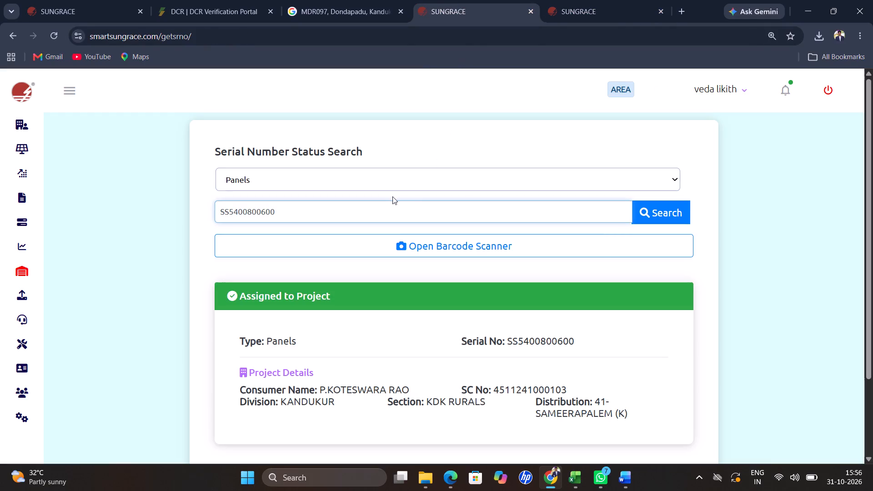
{"action": "left_click", "coordinate": [4, 30]}
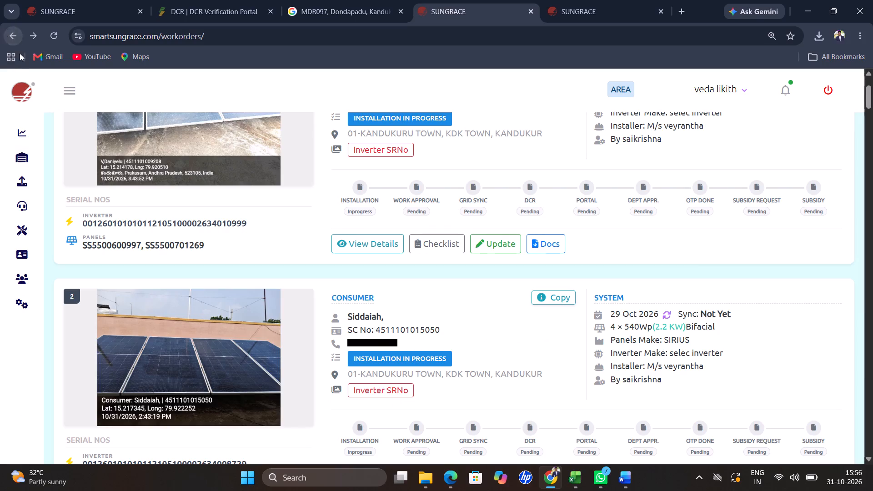
{"action": "left_click", "coordinate": [10, 35]}
{"action": "scroll", "coordinate": [261, 231], "scroll_direction": "up", "scroll_amount": 4}
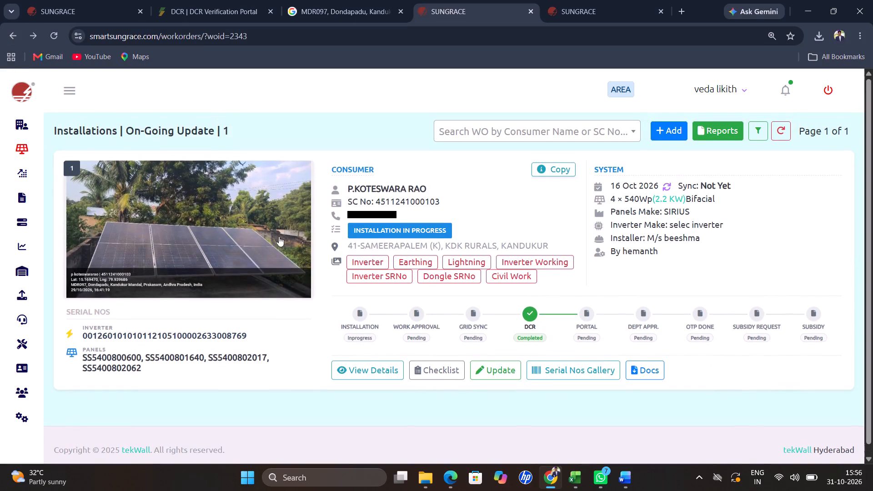
{"action": "left_click", "coordinate": [488, 366]}
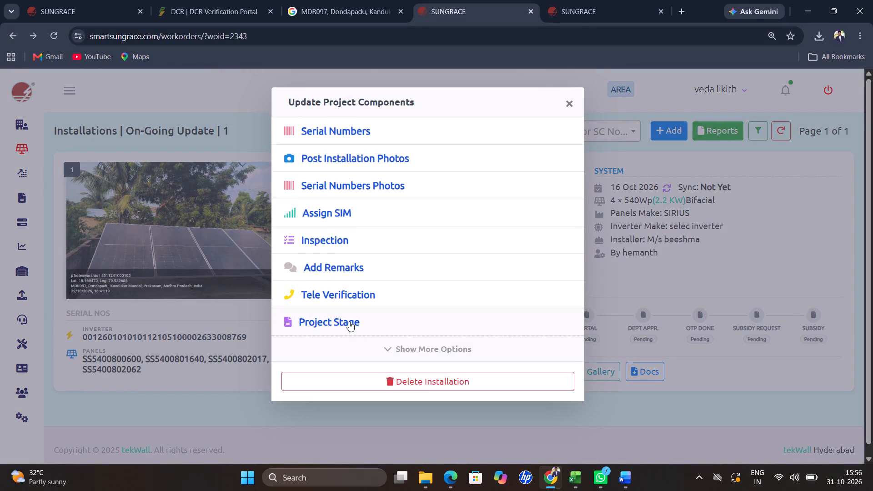
{"action": "left_click", "coordinate": [349, 321]}
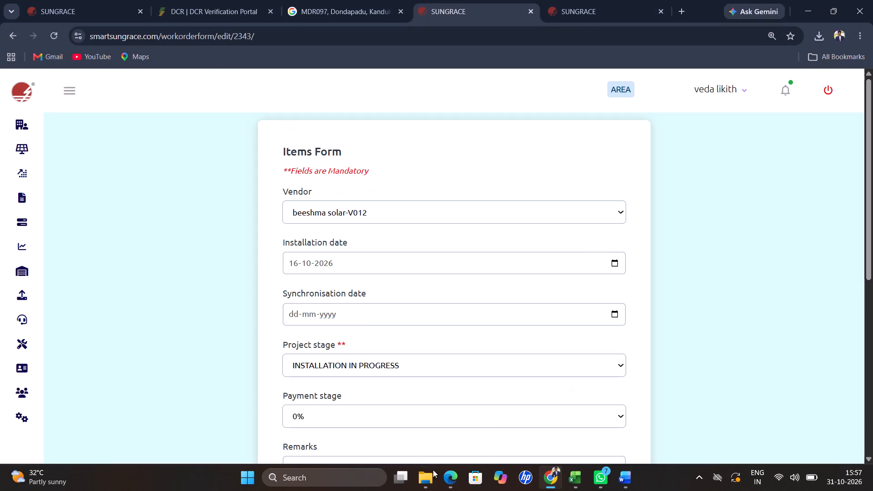
Copy the PDF ending in -285 in the DCR009 folder in File Explorer, and create a new folder there named 285_.
{"action": "left_click", "coordinate": [429, 482]}
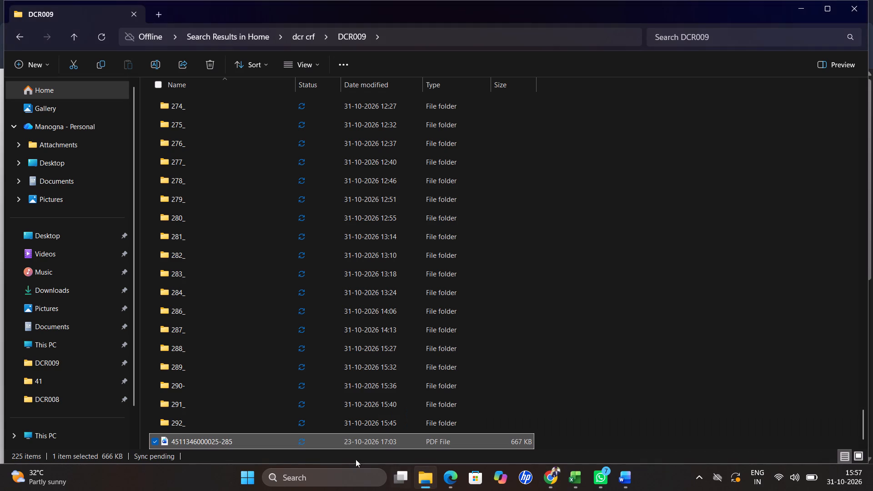
{"action": "right_click", "coordinate": [237, 440]}
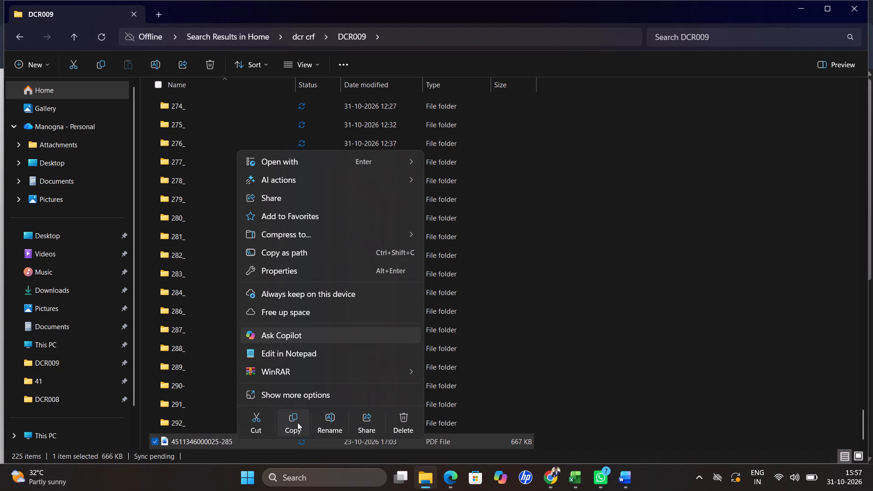
{"action": "left_click", "coordinate": [297, 422]}
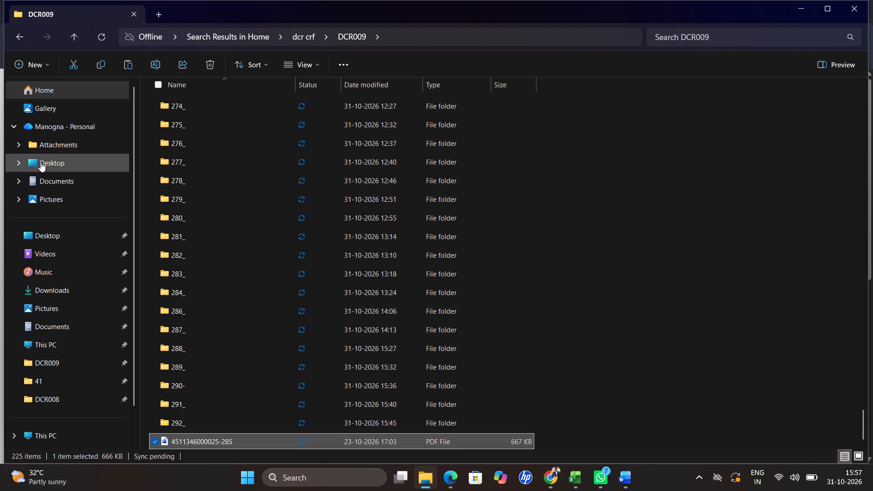
{"action": "left_click", "coordinate": [21, 59]}
{"action": "left_click", "coordinate": [50, 93]}
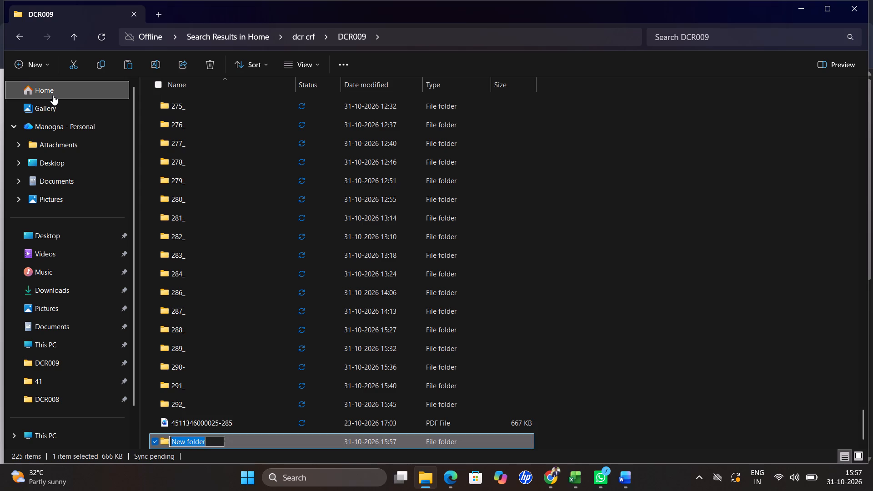
{"action": "type", "text": "285"}
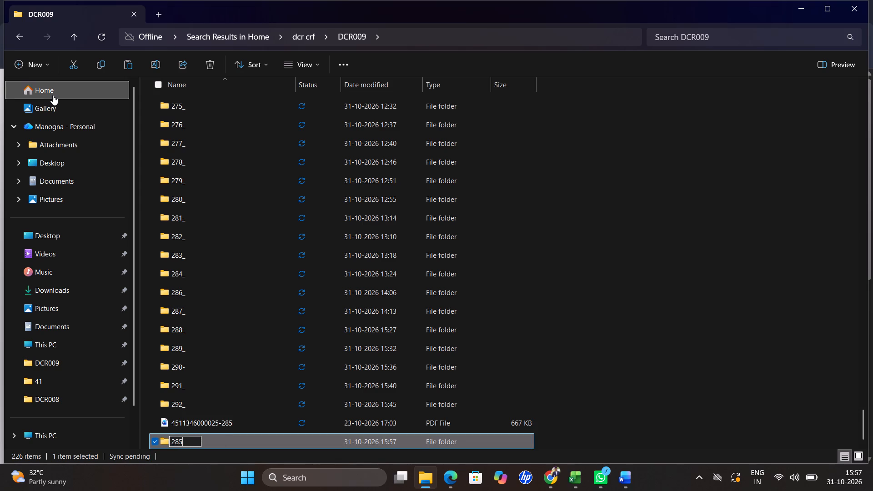
{"action": "key", "text": "shift+underscore"}
{"action": "key", "text": "Return"}
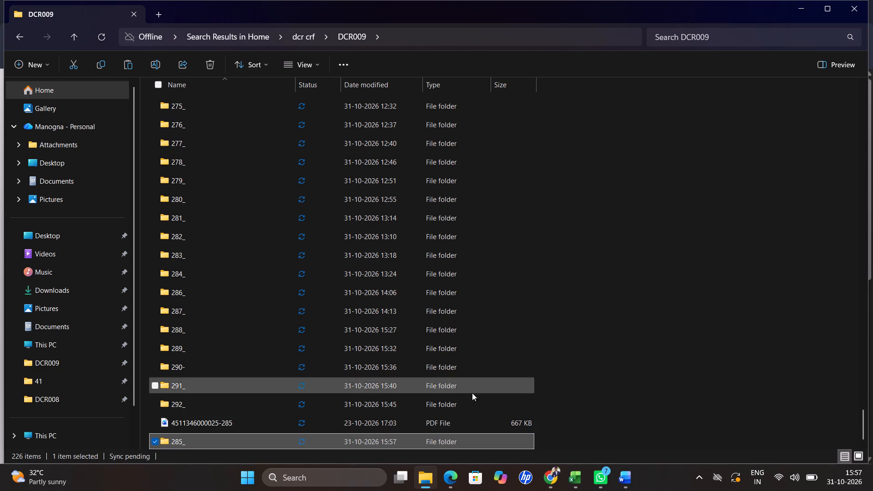
Leave the Project Stage form in Sungrace and copy the work order's service number from its quick copy details.
{"action": "left_click_drag", "start_coordinate": [552, 444], "coordinate": [548, 450]}
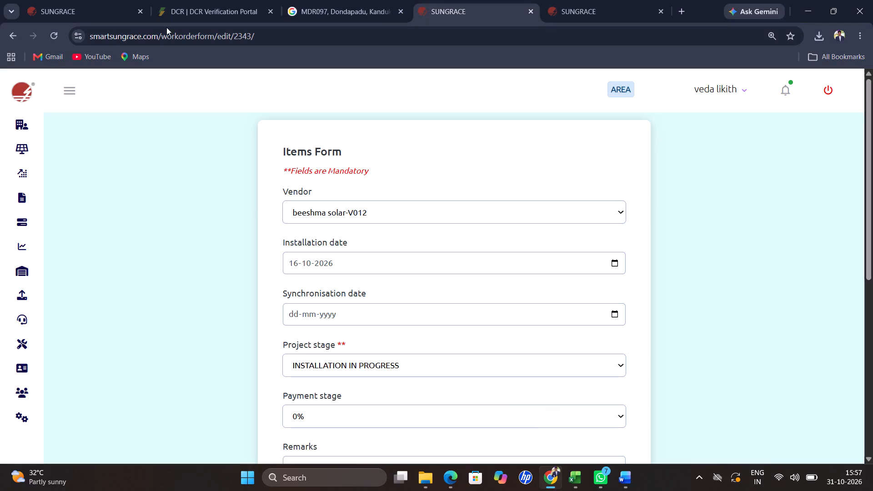
{"action": "left_click", "coordinate": [11, 33]}
{"action": "left_click", "coordinate": [567, 98]}
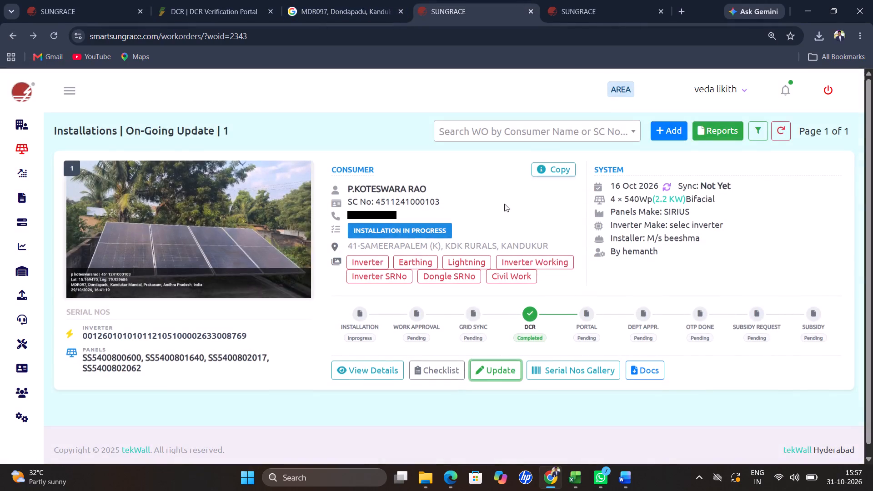
{"action": "left_click", "coordinate": [547, 170]}
{"action": "left_click", "coordinate": [555, 140]}
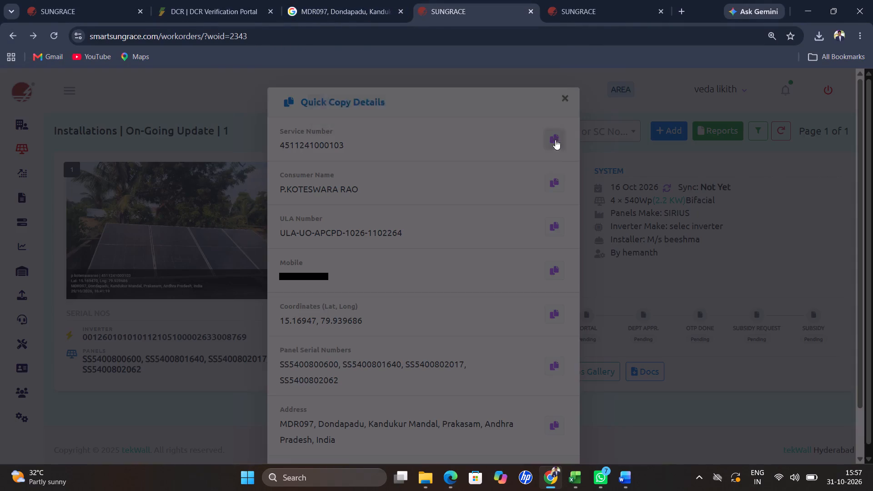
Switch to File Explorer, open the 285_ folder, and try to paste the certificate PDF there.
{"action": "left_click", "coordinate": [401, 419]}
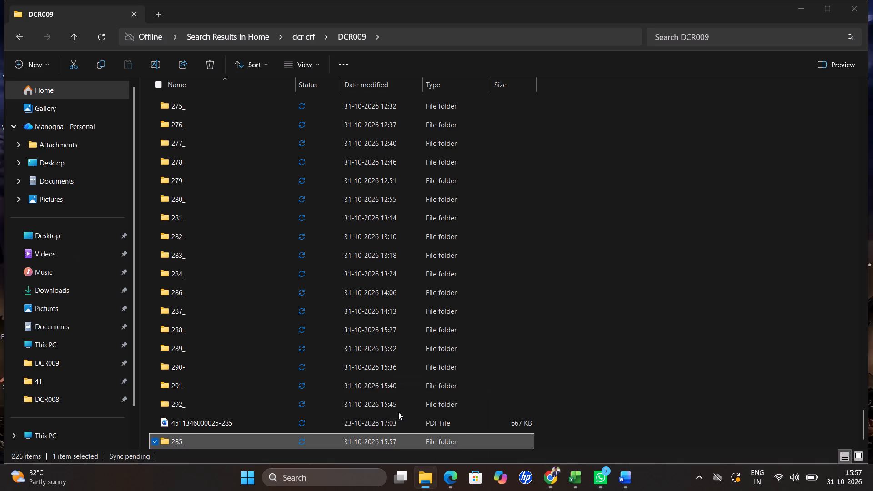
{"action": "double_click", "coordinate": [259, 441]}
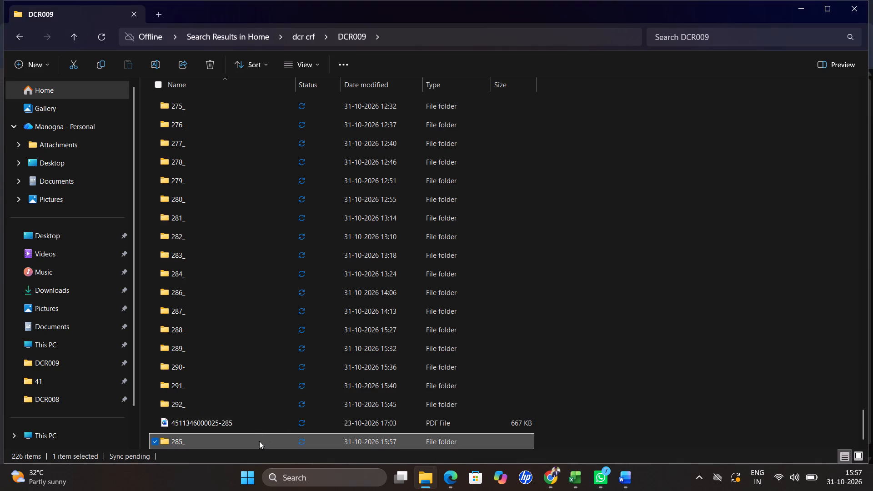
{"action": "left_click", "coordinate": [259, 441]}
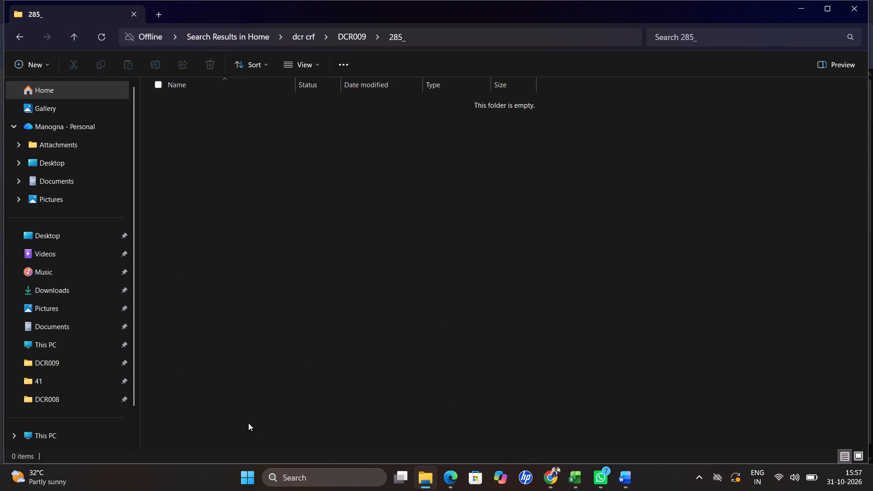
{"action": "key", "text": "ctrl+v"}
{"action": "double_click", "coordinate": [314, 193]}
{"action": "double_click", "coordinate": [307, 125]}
Return to the DCR009 folder, copy the PDF ending in -285 again, and paste it into the 285_ folder.
{"action": "left_click", "coordinate": [357, 33]}
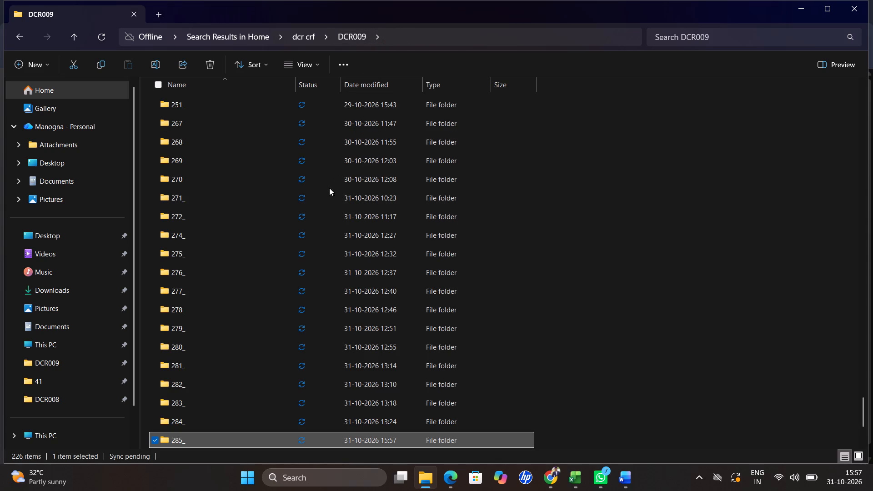
{"action": "scroll", "coordinate": [266, 366], "scroll_direction": "down", "scroll_amount": 4}
{"action": "double_click", "coordinate": [249, 441]}
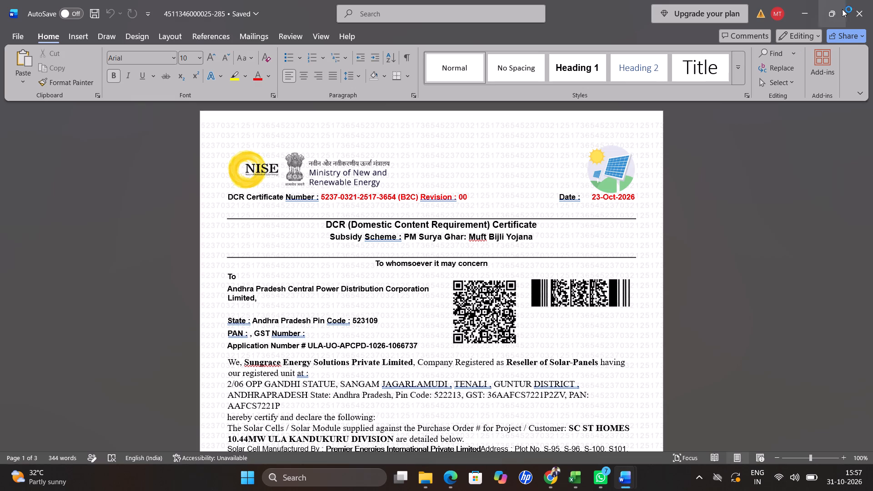
{"action": "left_click", "coordinate": [811, 10]}
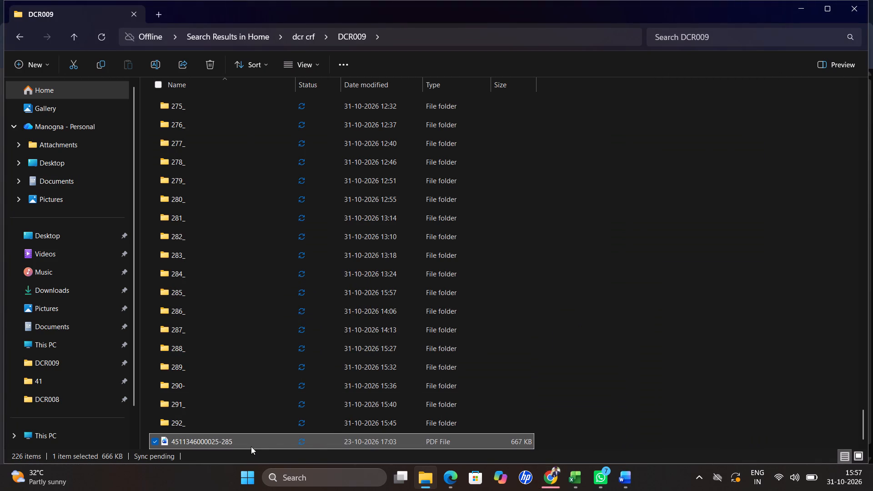
{"action": "right_click", "coordinate": [249, 442]}
{"action": "left_click", "coordinate": [309, 421]}
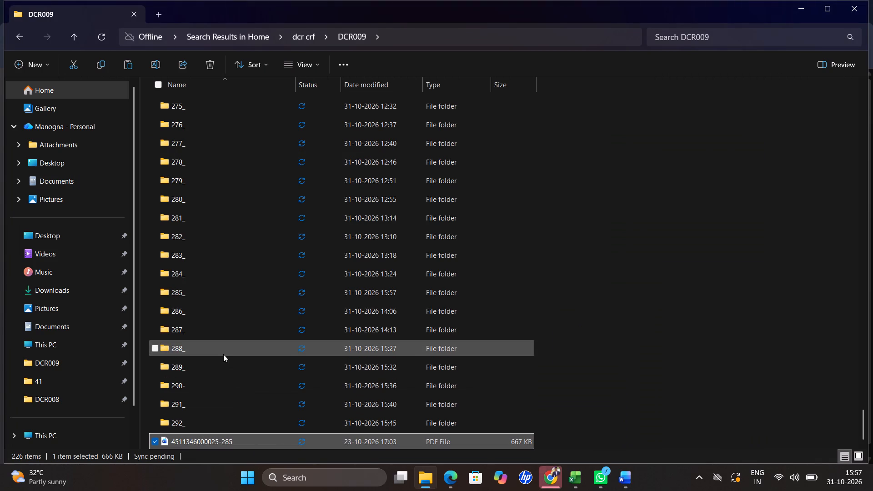
{"action": "double_click", "coordinate": [220, 291]}
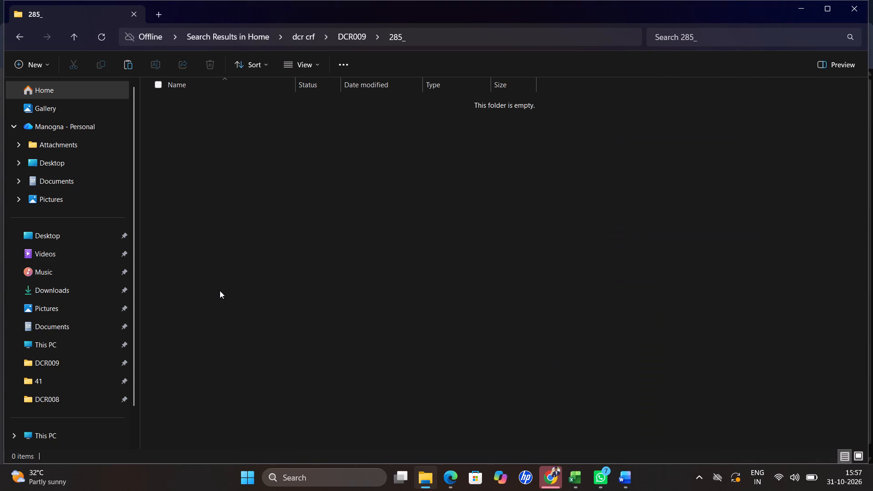
{"action": "key", "text": "ctrl+v"}
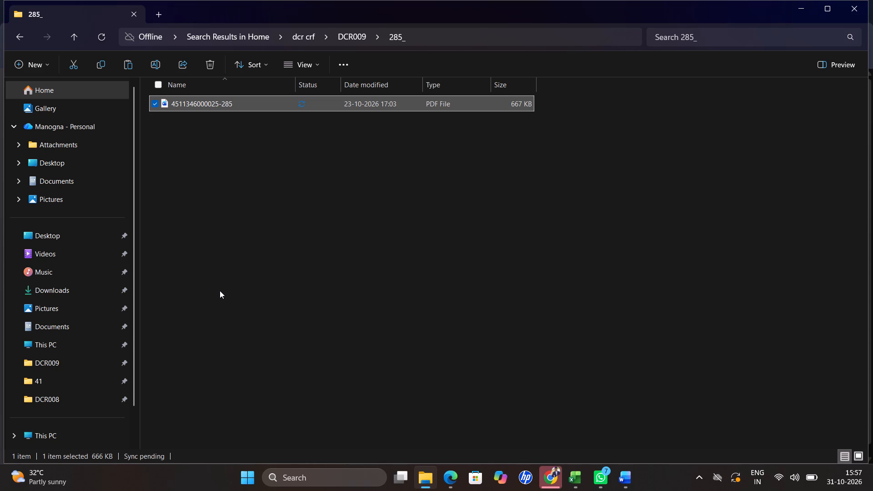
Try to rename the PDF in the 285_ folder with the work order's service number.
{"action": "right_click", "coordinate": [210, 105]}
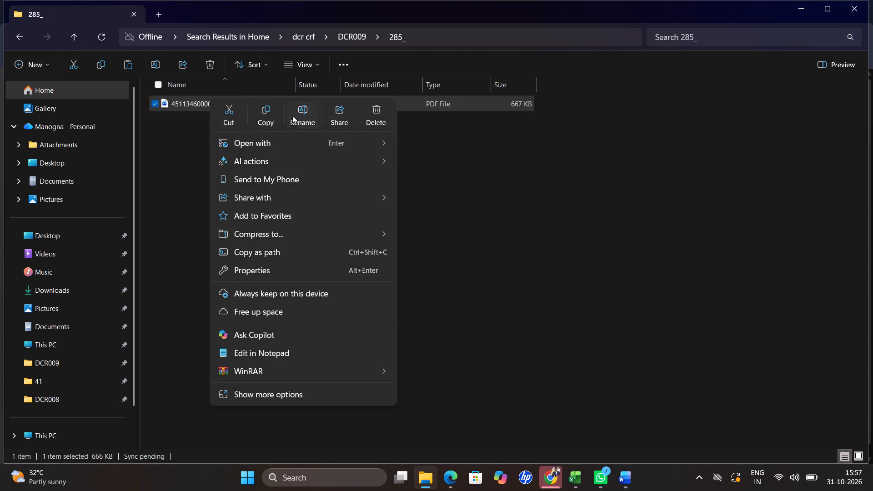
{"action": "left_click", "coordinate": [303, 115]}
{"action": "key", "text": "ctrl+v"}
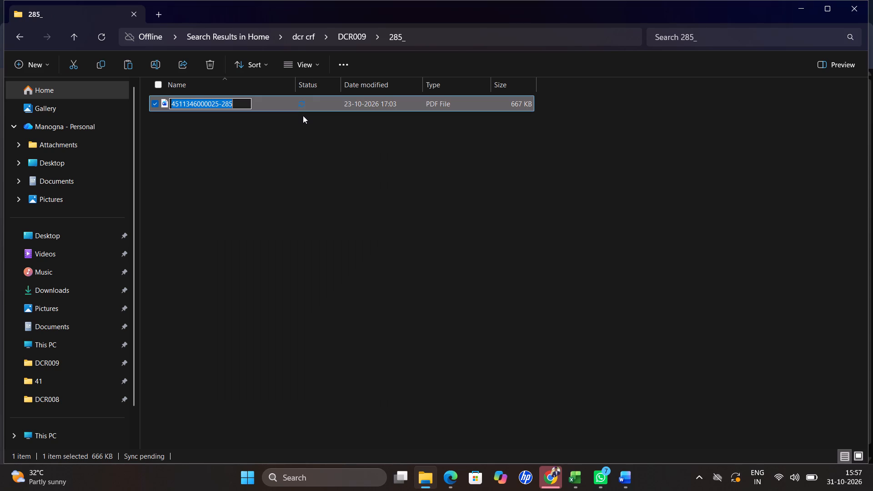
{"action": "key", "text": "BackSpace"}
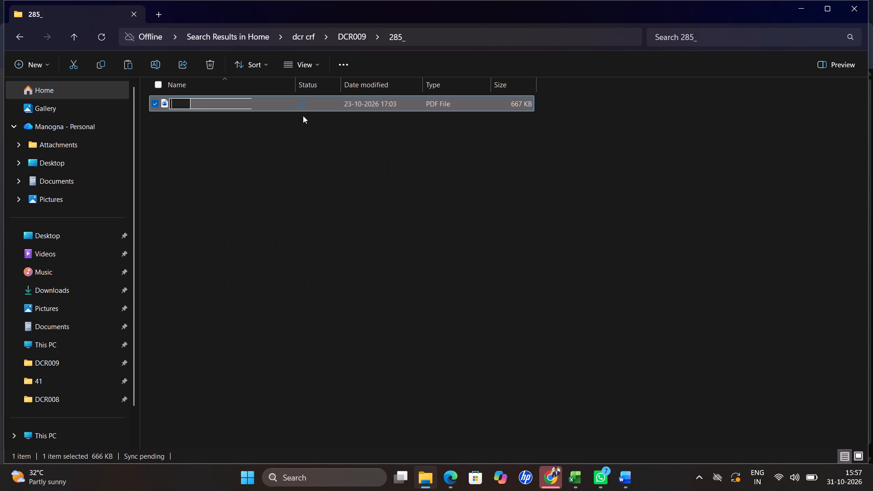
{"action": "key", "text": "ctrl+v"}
Return to Sungrace and copy the work order's service number again from its quick copy details.
{"action": "left_click", "coordinate": [554, 431]}
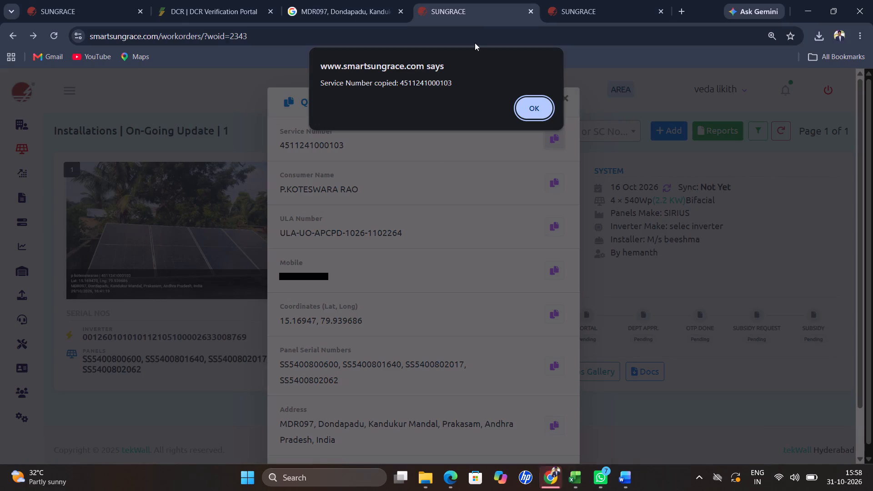
{"action": "left_click", "coordinate": [538, 108]}
{"action": "left_click", "coordinate": [552, 140]}
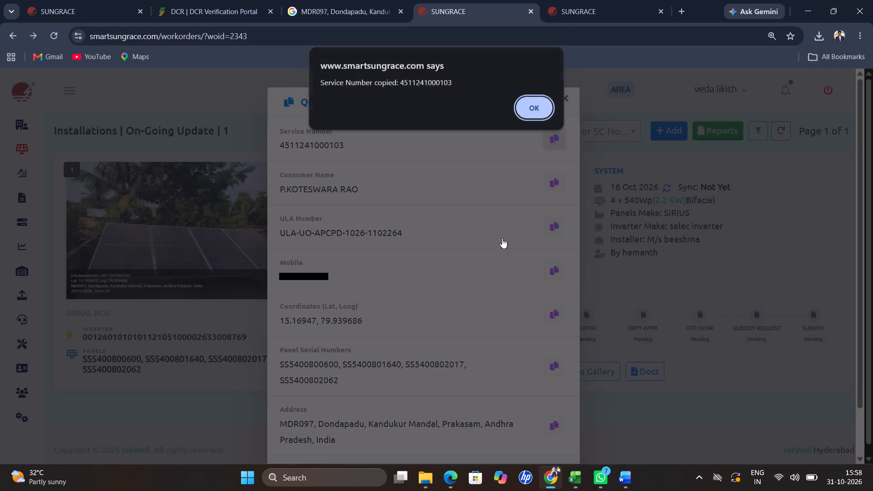
In File Explorer, rename the PDF in the 285_ folder as the copied service number followed by -285.
{"action": "left_click", "coordinate": [424, 464]}
{"action": "left_click", "coordinate": [404, 421]}
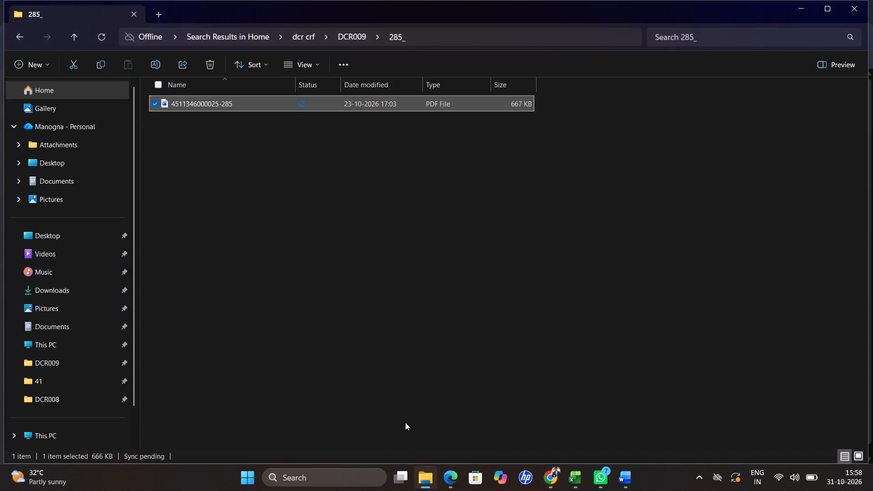
{"action": "right_click", "coordinate": [261, 108]}
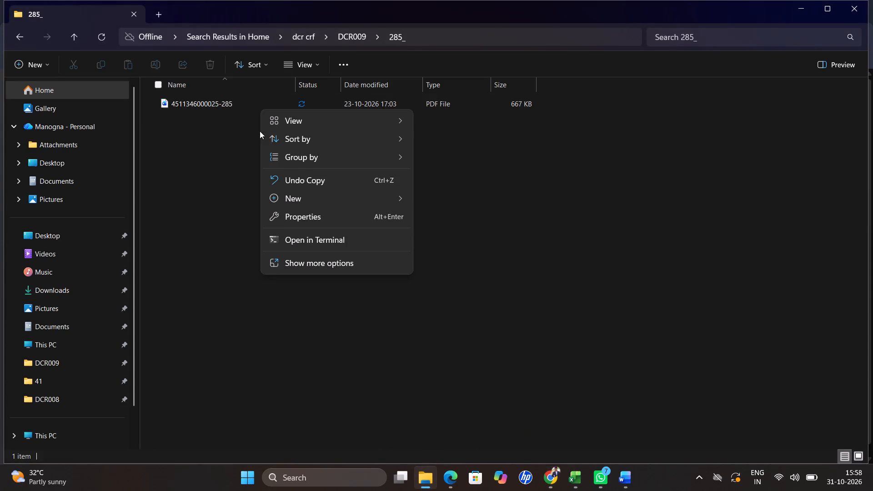
{"action": "left_click", "coordinate": [187, 179]}
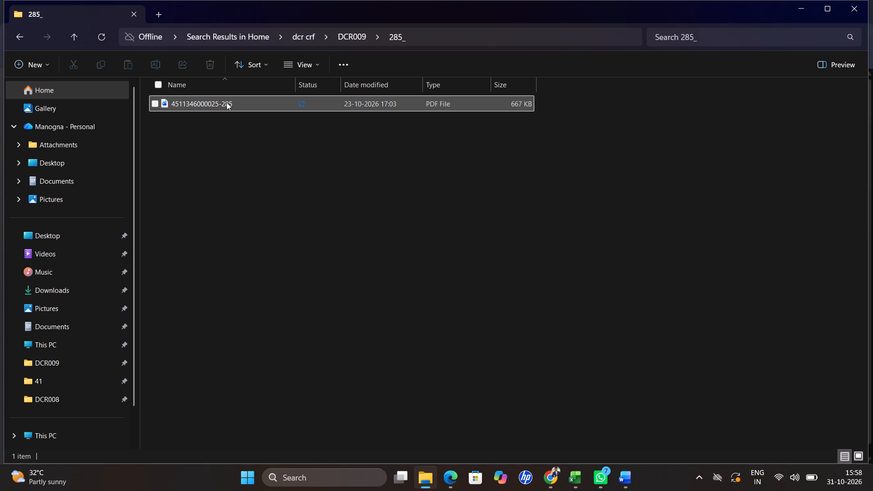
{"action": "right_click", "coordinate": [226, 102]}
{"action": "left_click", "coordinate": [321, 118]}
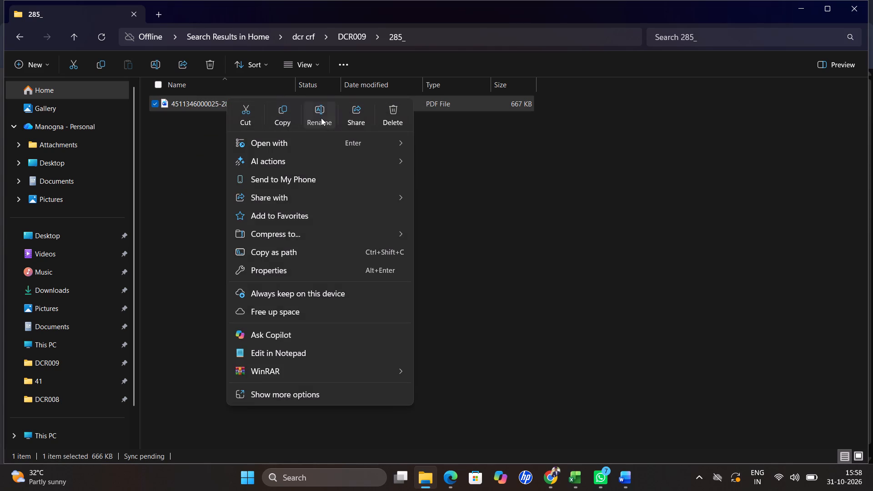
{"action": "key", "text": "ctrl+v"}
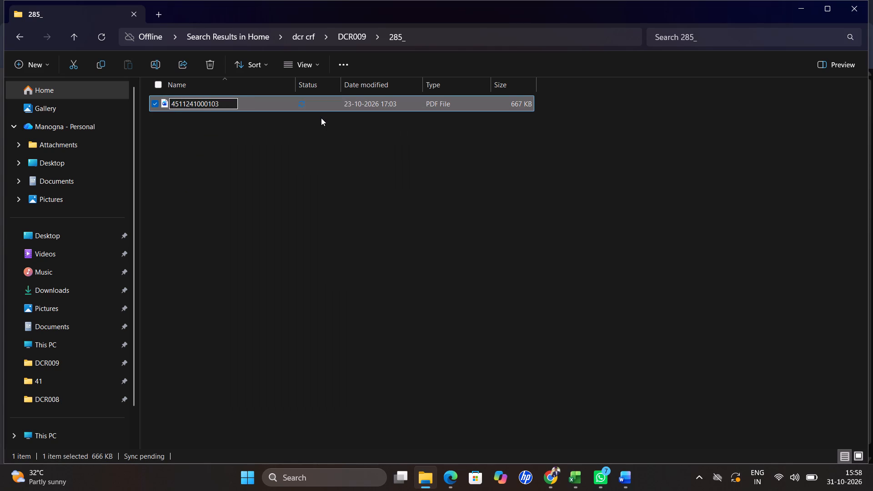
{"action": "type", "text": "-285"}
{"action": "key", "text": "Return"}
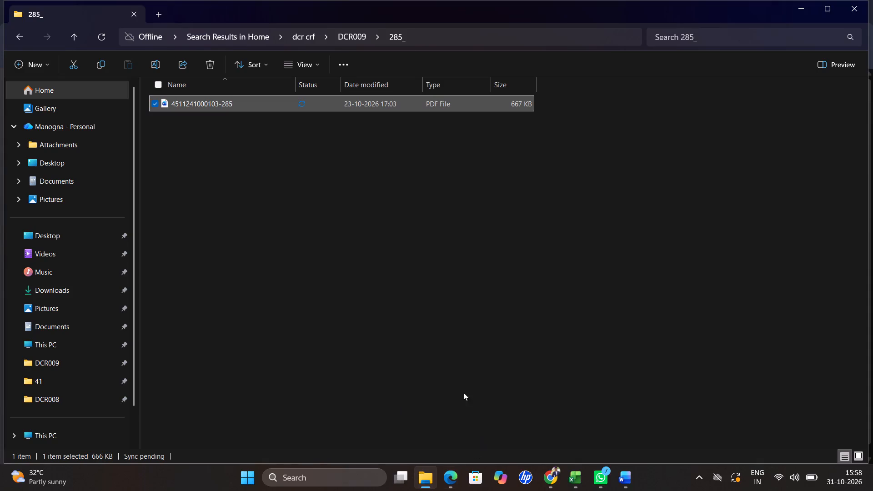
Return to Sungrace, leave the quick copy details, and open the work order's Project Stage form.
{"action": "left_click", "coordinate": [526, 358]}
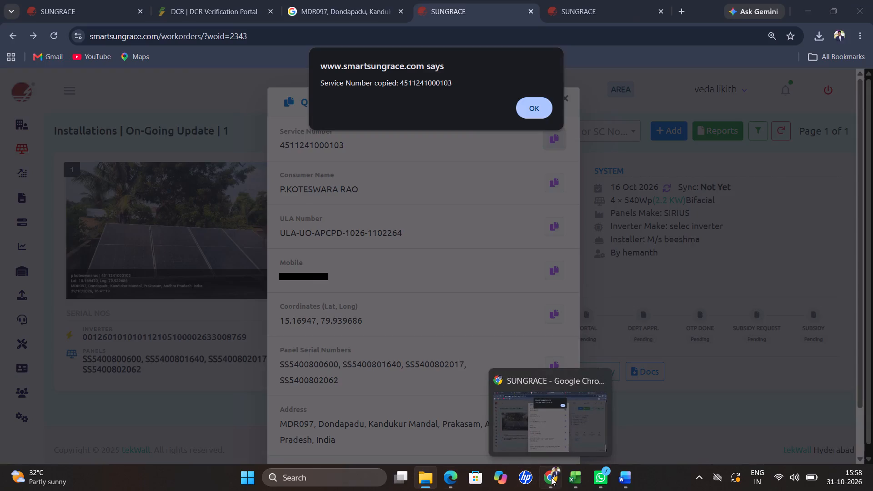
{"action": "left_click", "coordinate": [547, 450]}
{"action": "left_click_drag", "start_coordinate": [542, 98], "coordinate": [544, 102]}
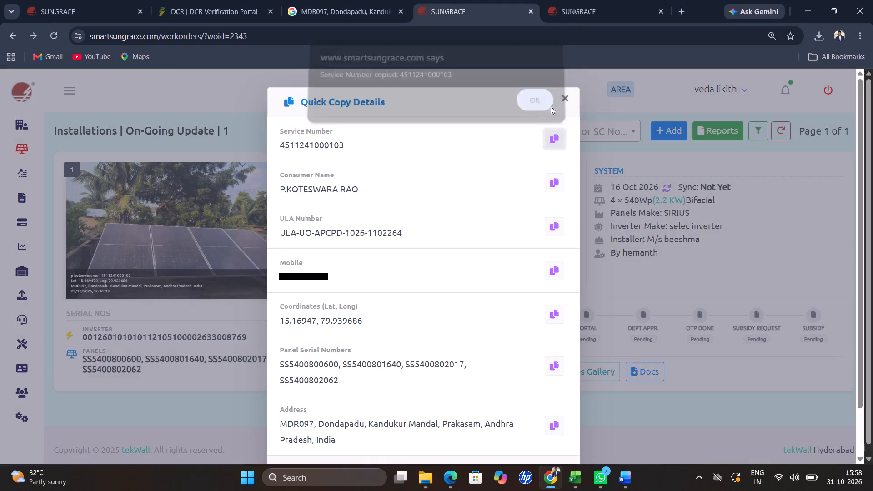
{"action": "left_click", "coordinate": [565, 94]}
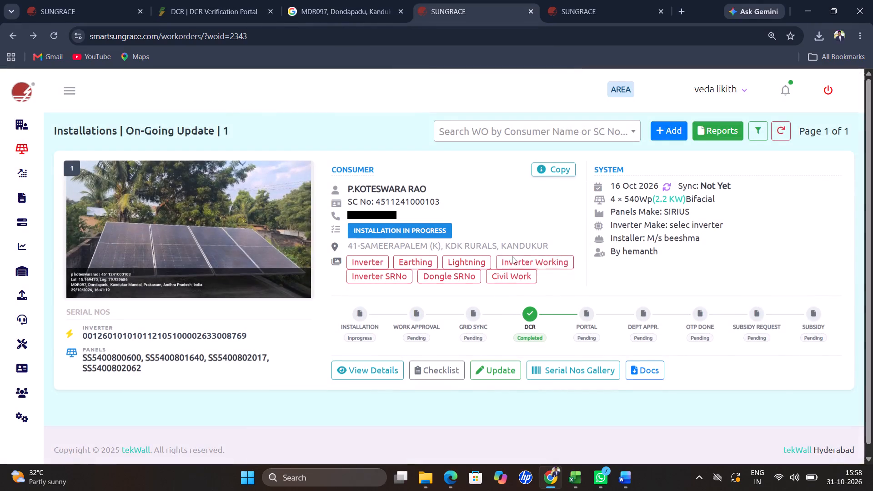
{"action": "left_click", "coordinate": [485, 366]}
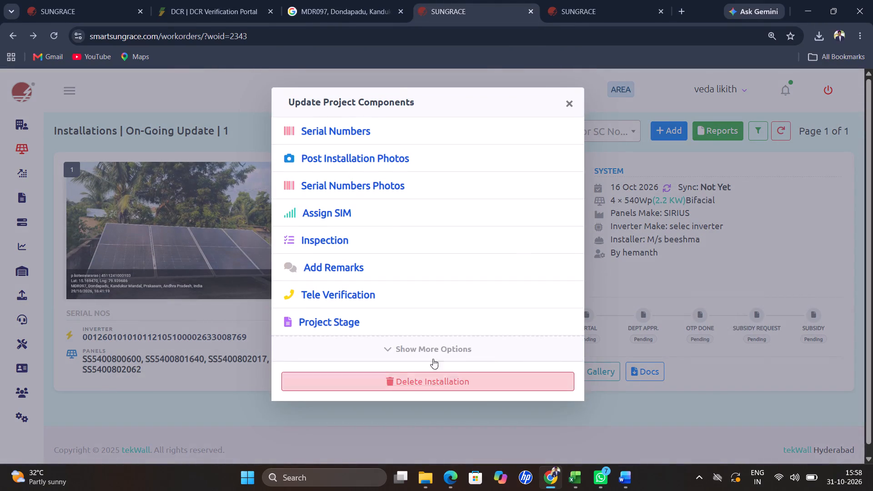
{"action": "left_click", "coordinate": [399, 316]}
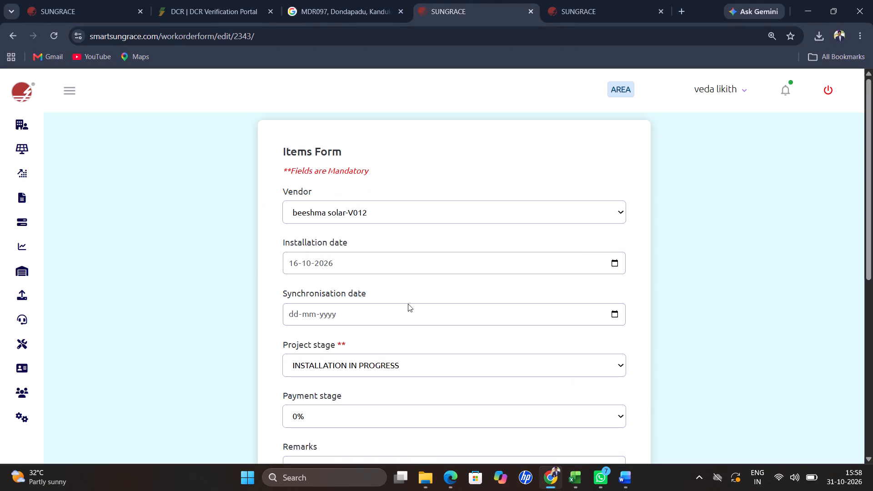
Choose the renamed PDF from the 285_ folder inside DCR009 as the new DCR upload and submit the form.
{"action": "scroll", "coordinate": [378, 277], "scroll_direction": "down", "scroll_amount": 4}
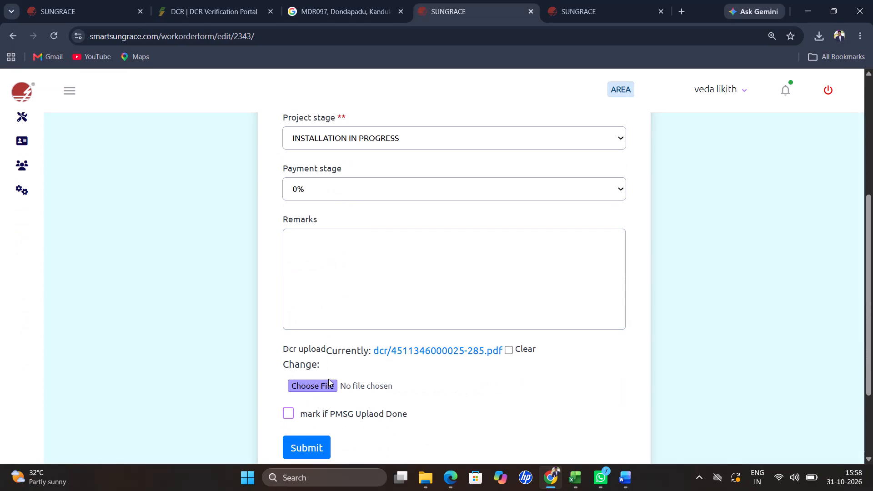
{"action": "left_click", "coordinate": [328, 381]}
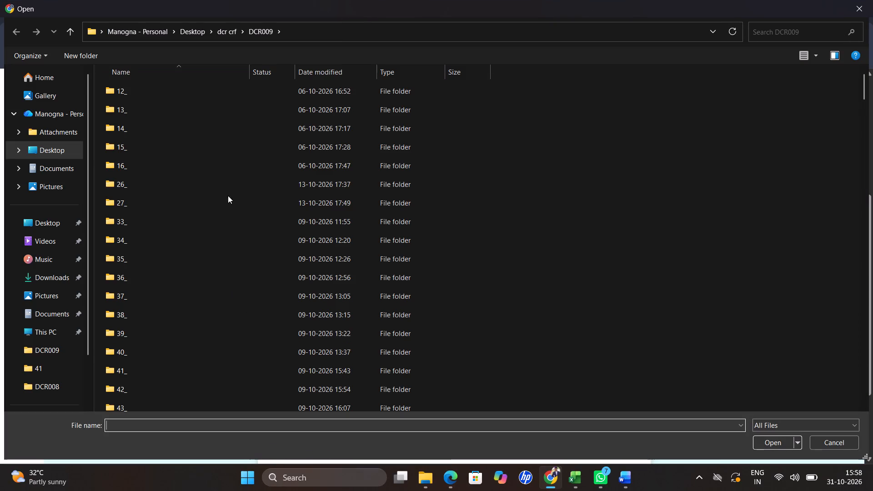
{"action": "scroll", "coordinate": [174, 255], "scroll_direction": "down", "scroll_amount": 17}
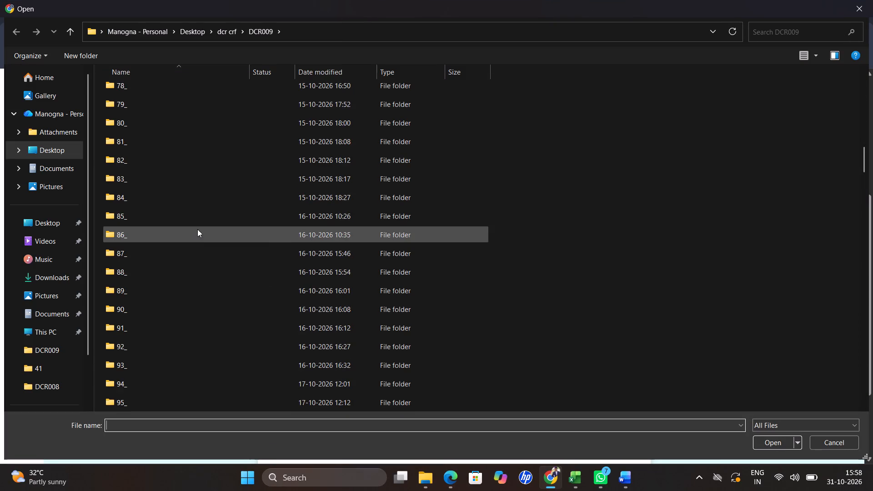
{"action": "scroll", "coordinate": [197, 229], "scroll_direction": "down", "scroll_amount": 14}
{"action": "scroll", "coordinate": [201, 240], "scroll_direction": "down", "scroll_amount": 14}
{"action": "scroll", "coordinate": [203, 256], "scroll_direction": "down", "scroll_amount": 7}
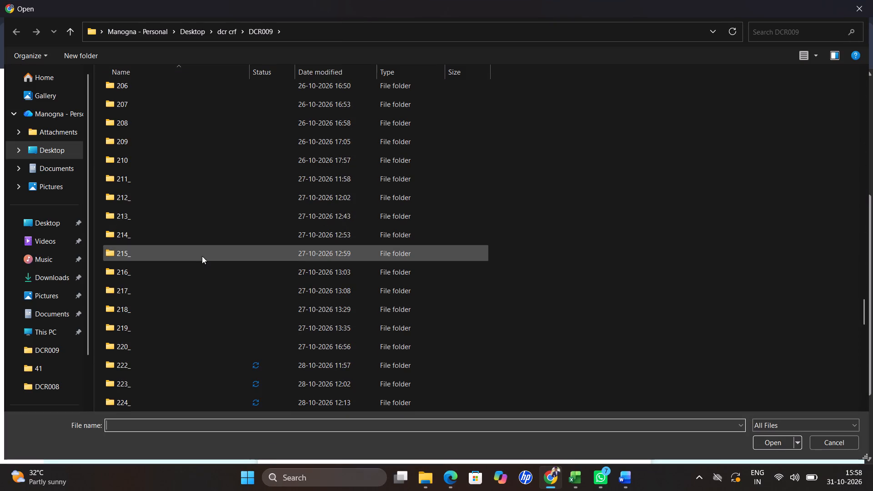
{"action": "scroll", "coordinate": [202, 256], "scroll_direction": "down", "scroll_amount": 12}
{"action": "scroll", "coordinate": [205, 258], "scroll_direction": "down", "scroll_amount": 13}
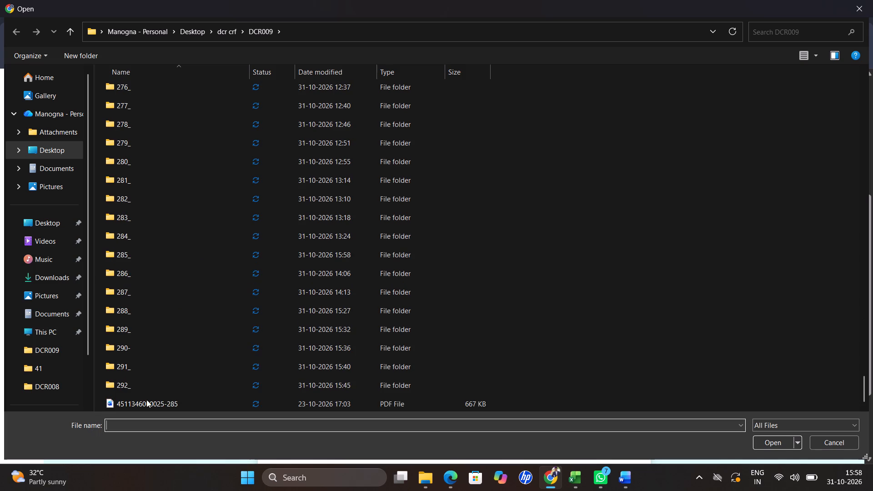
{"action": "double_click", "coordinate": [139, 256]}
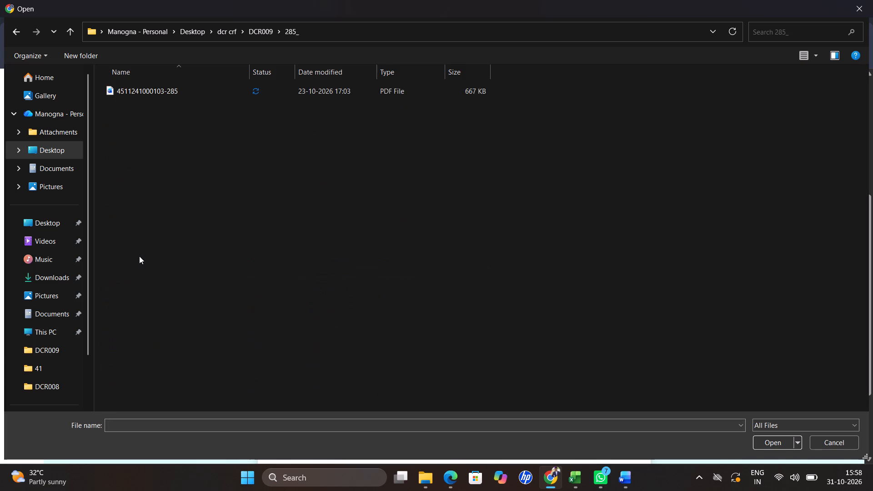
{"action": "triple_click", "coordinate": [161, 90]}
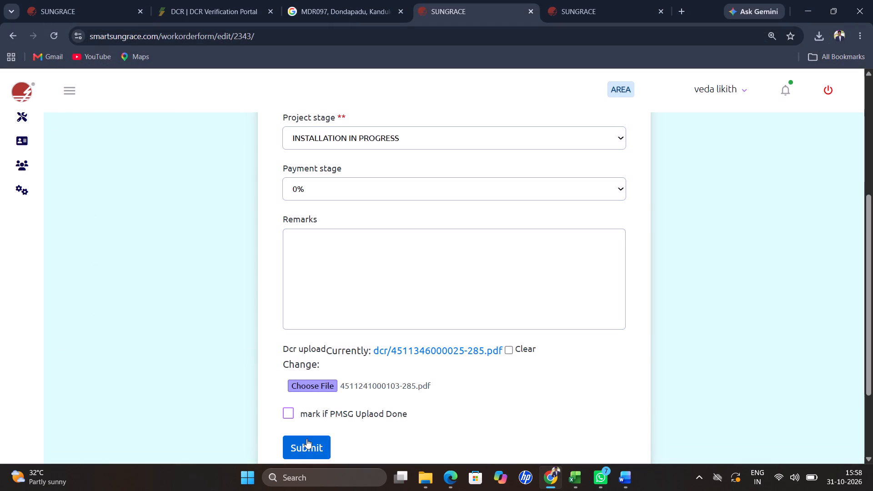
{"action": "left_click", "coordinate": [306, 439]}
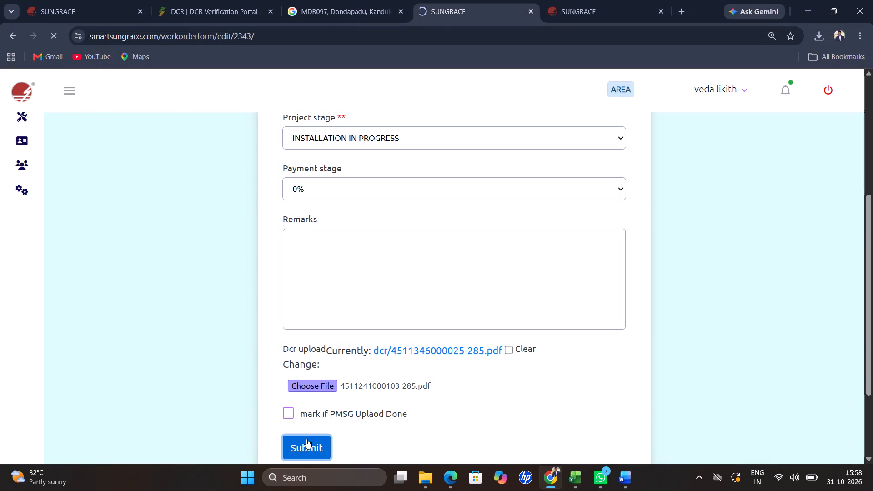
Mark the currently stored DCR upload file to be cleared.
{"action": "left_click", "coordinate": [508, 346]}
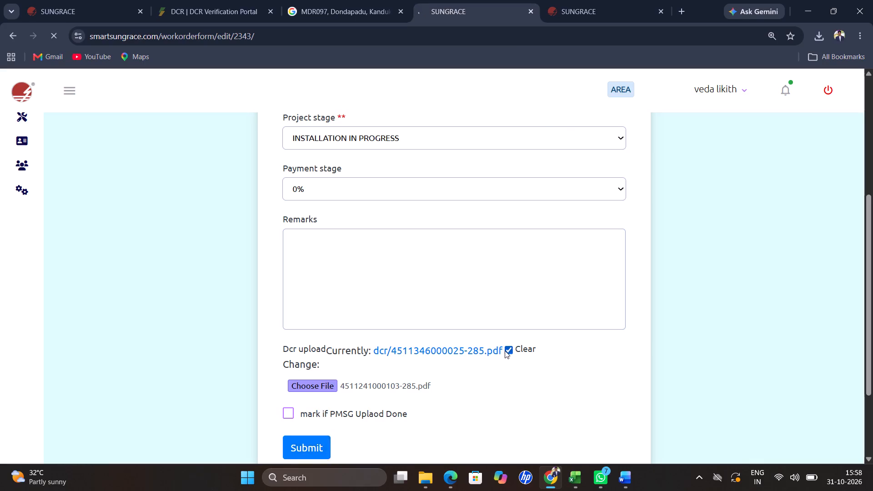
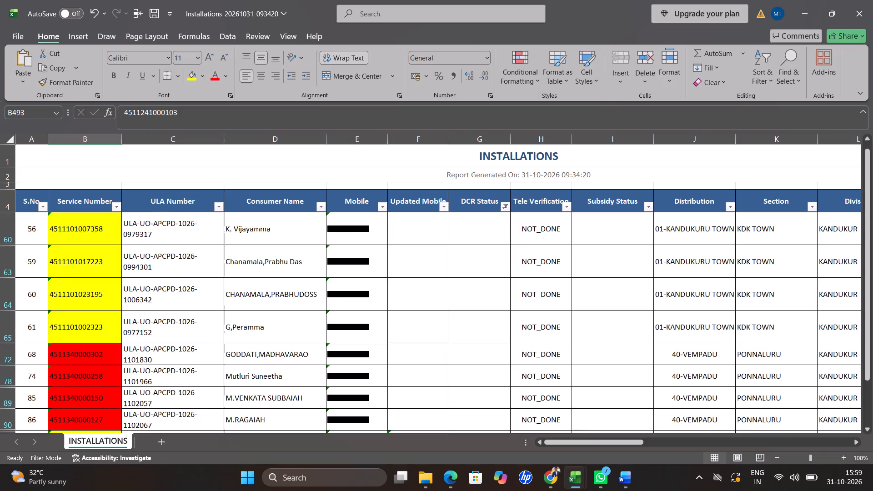
Review the filtered INSTALLATIONS list in Excel down to its last entry, checking the yellow- and red-marked service numbers.
{"action": "scroll", "coordinate": [80, 342], "scroll_direction": "down", "scroll_amount": 3}
{"action": "scroll", "coordinate": [109, 375], "scroll_direction": "down", "scroll_amount": 4}
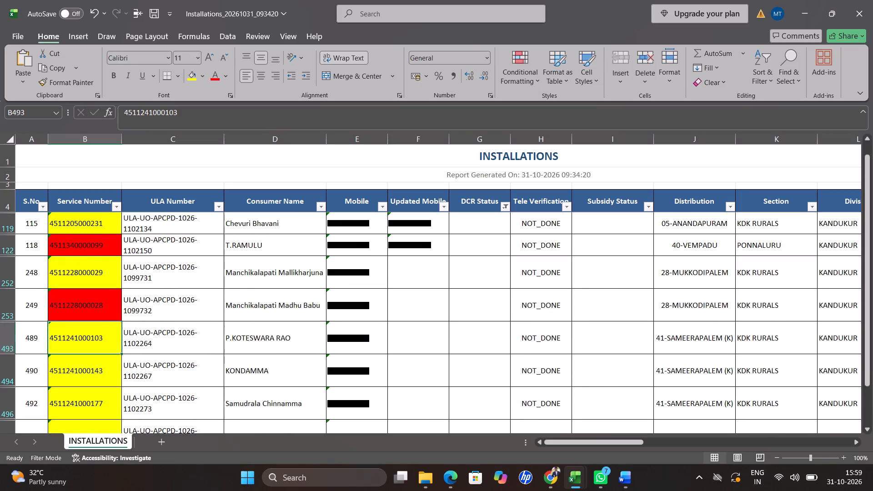
{"action": "scroll", "coordinate": [105, 316], "scroll_direction": "down", "scroll_amount": 8}
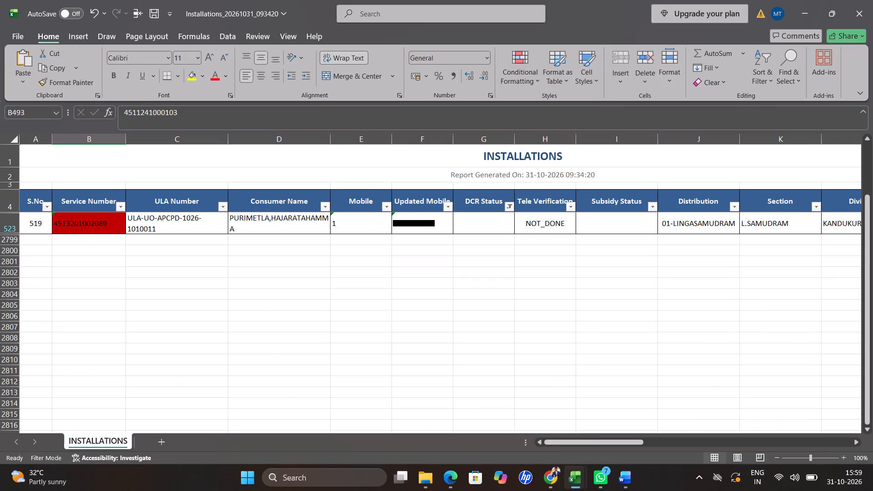
{"action": "scroll", "coordinate": [139, 376], "scroll_direction": "up", "scroll_amount": 13}
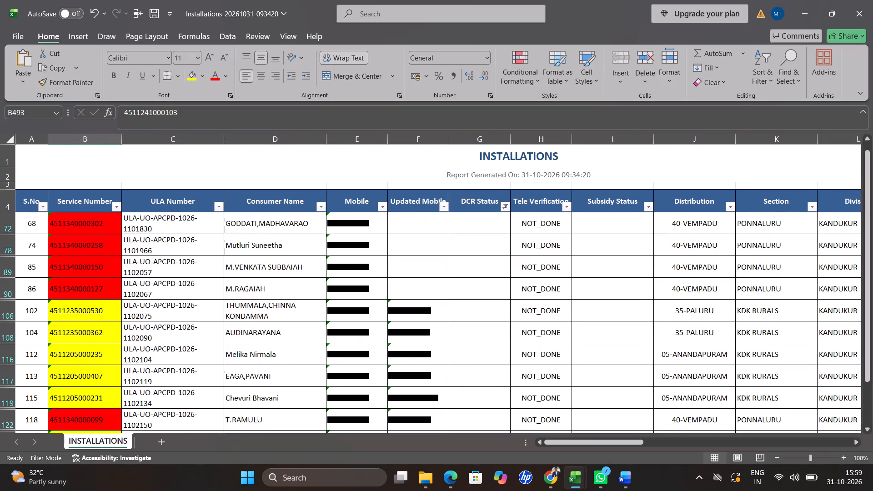
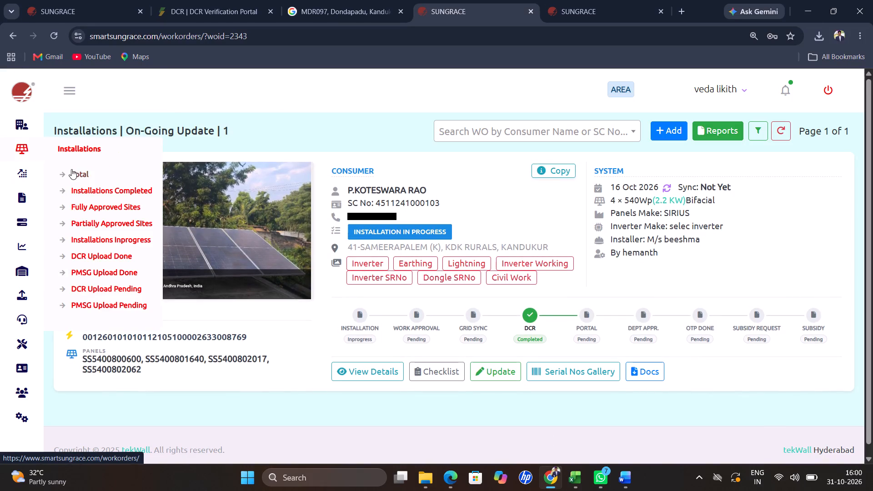
Download the Installation Report for the total installations list.
{"action": "left_click", "coordinate": [72, 167]}
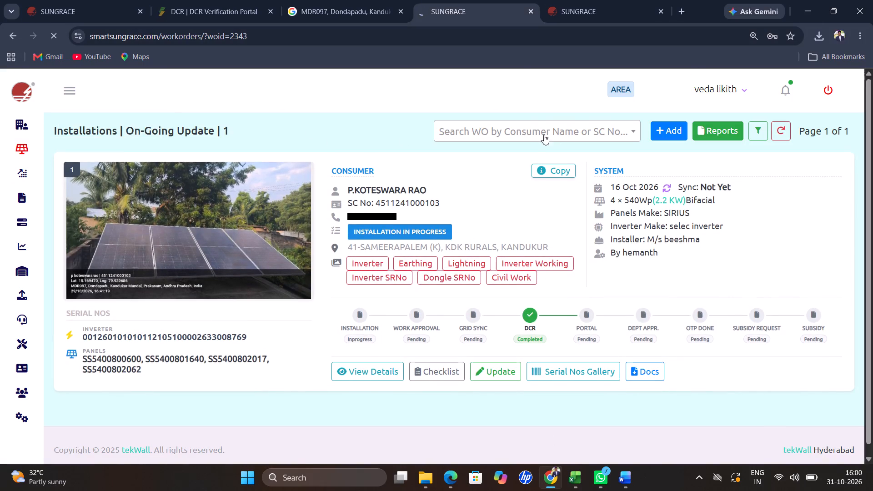
{"action": "left_click", "coordinate": [660, 128]}
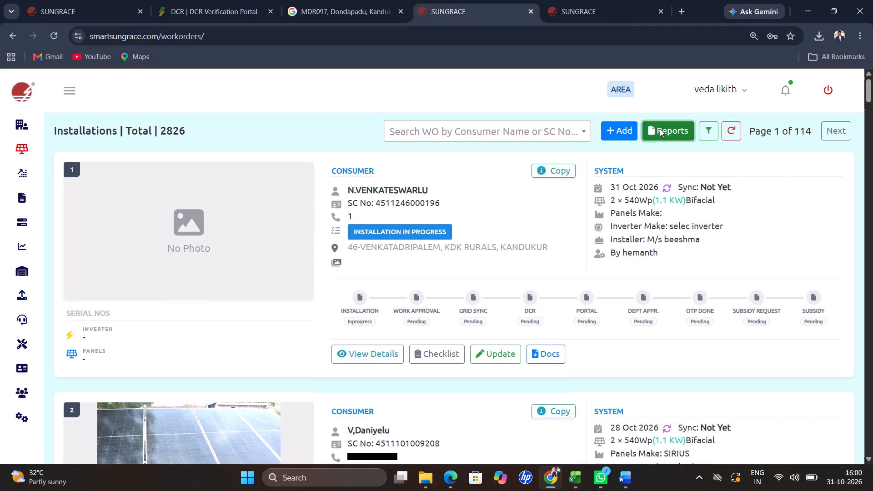
{"action": "left_click", "coordinate": [446, 153]}
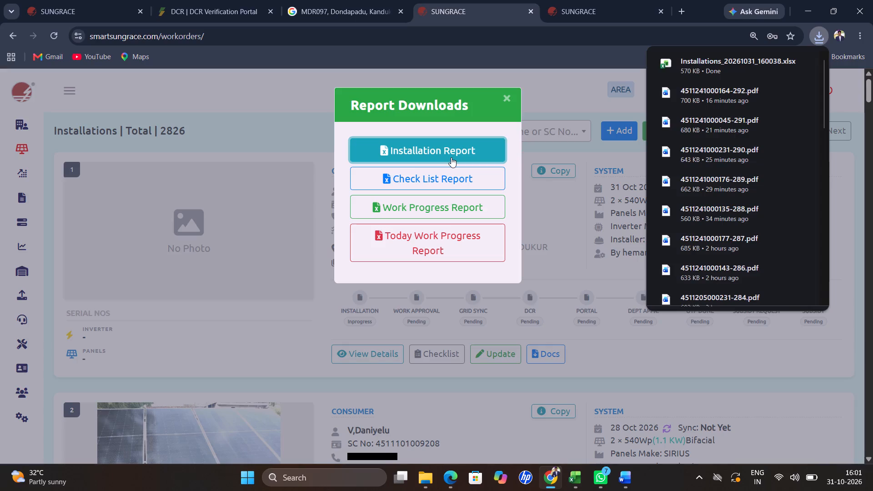
Open the downloaded Installations workbook in Excel, enable editing, and add filters to the header row 4.
{"action": "left_click", "coordinate": [694, 70]}
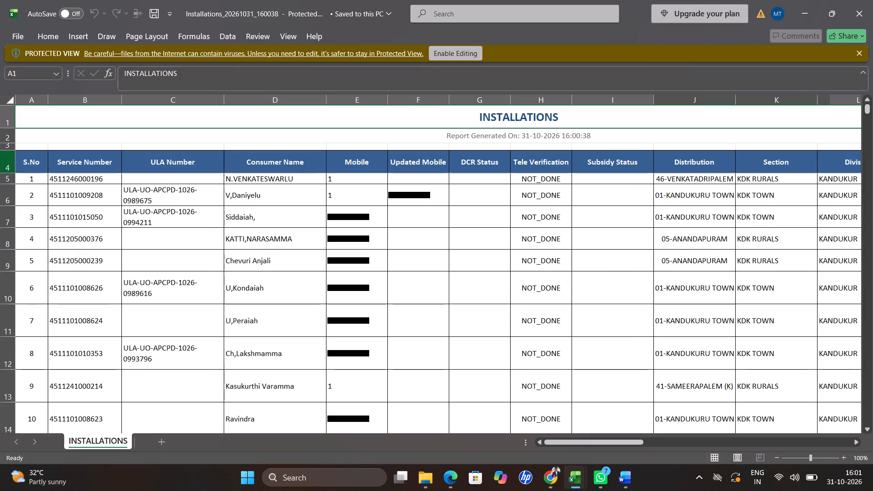
{"action": "left_click", "coordinate": [444, 52]}
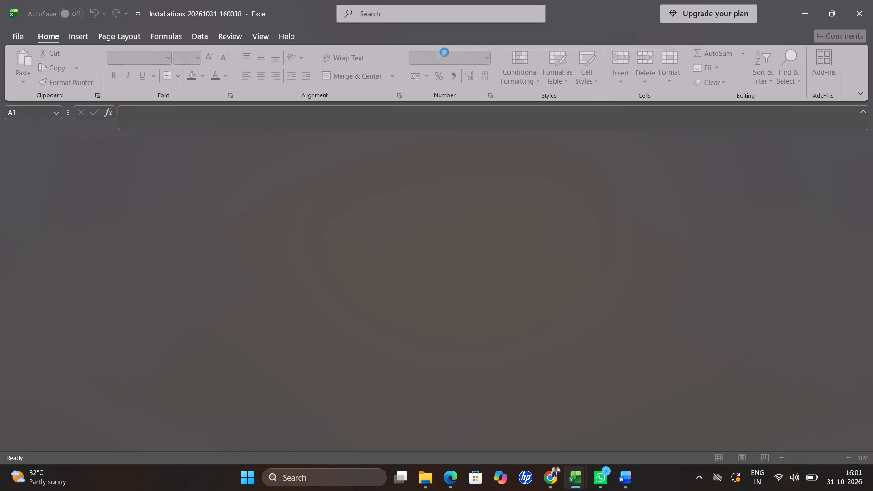
{"action": "left_click", "coordinate": [4, 206]}
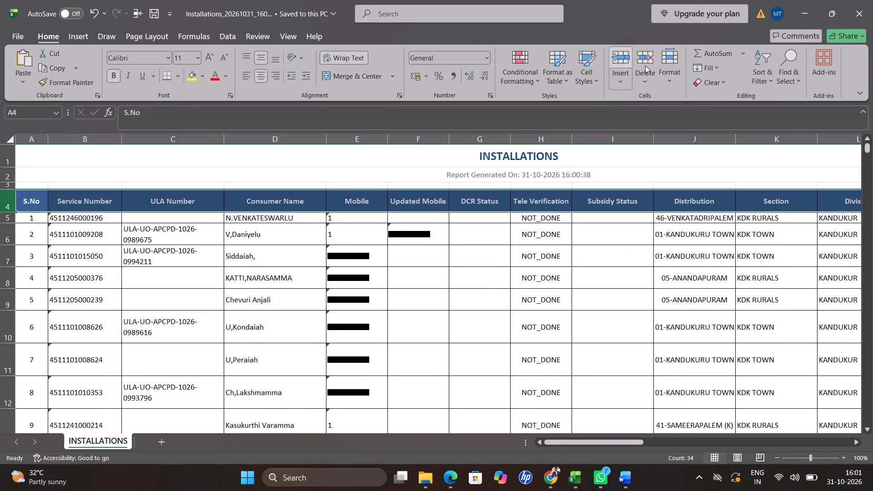
{"action": "left_click", "coordinate": [767, 78]}
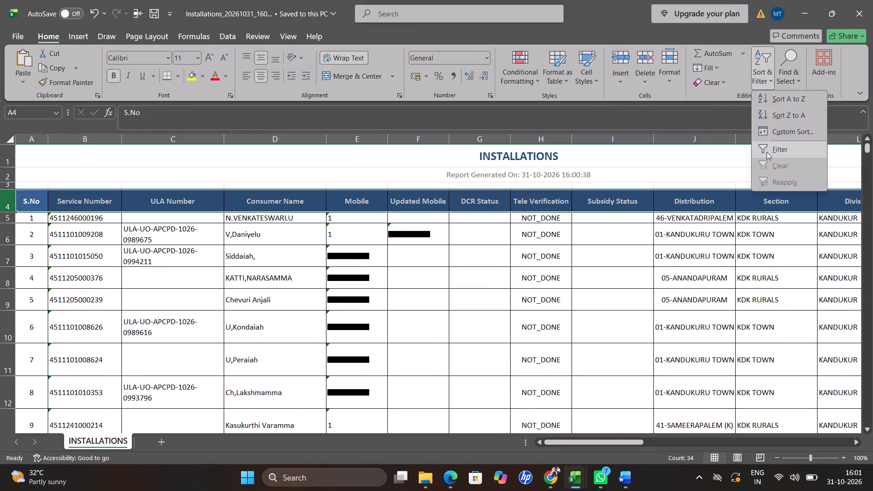
{"action": "left_click", "coordinate": [767, 152]}
Filter the ULA Number column to exclude blank entries.
{"action": "left_click", "coordinate": [221, 208]}
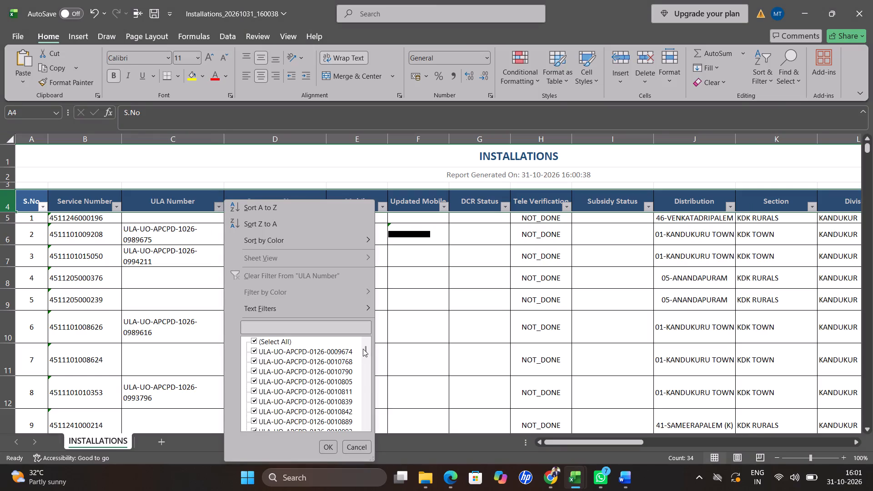
{"action": "left_click_drag", "start_coordinate": [363, 349], "coordinate": [348, 434]}
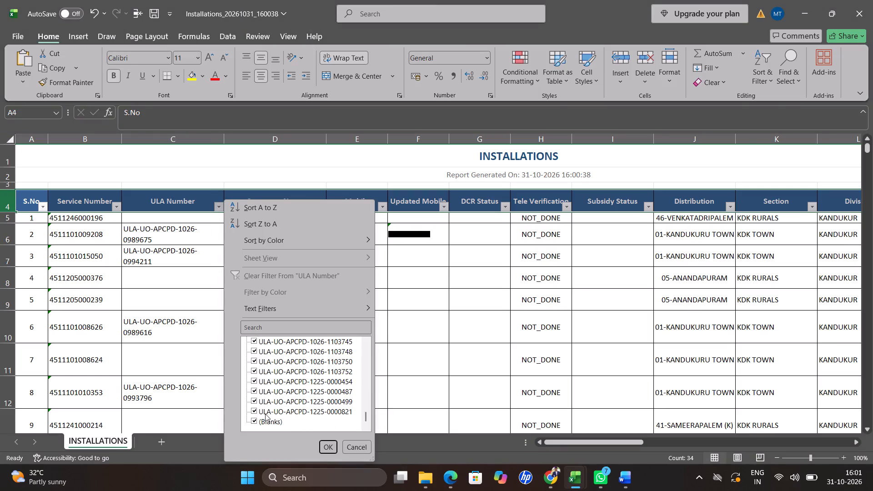
{"action": "left_click", "coordinate": [264, 420]}
{"action": "left_click", "coordinate": [326, 447]}
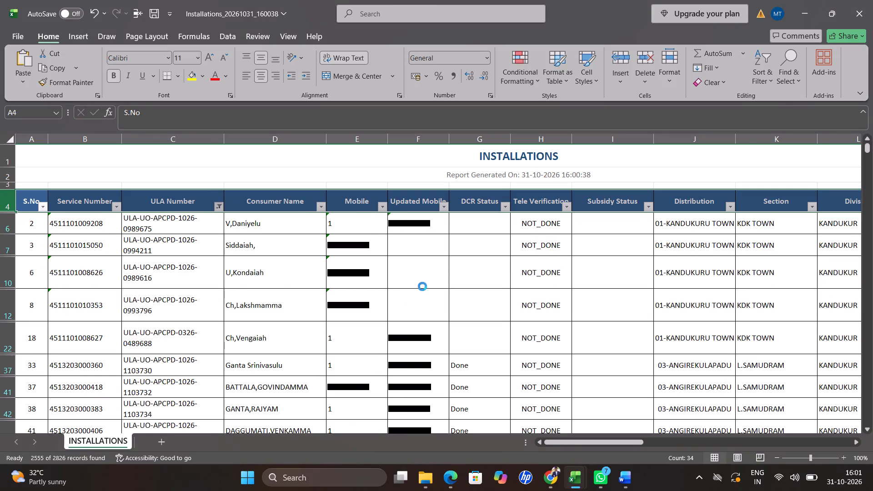
Filter the DCR Status column to show only blanks, leaving out Done.
{"action": "left_click", "coordinate": [501, 210]}
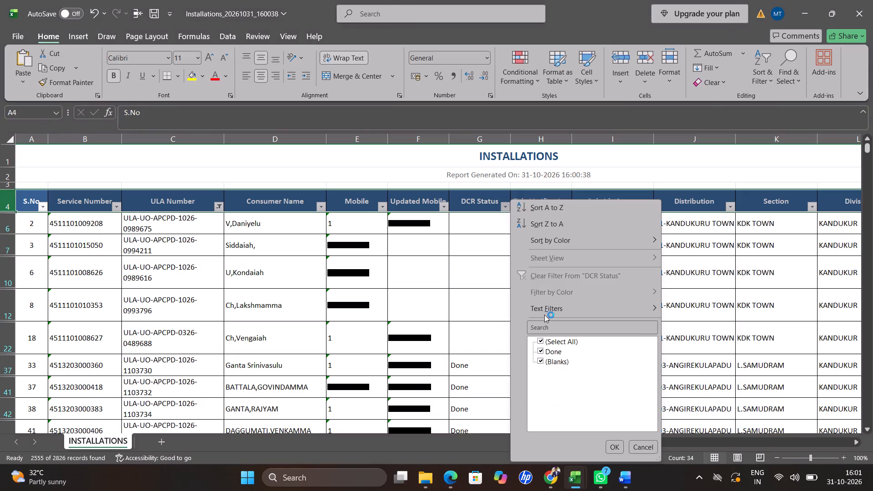
{"action": "left_click", "coordinate": [541, 352]}
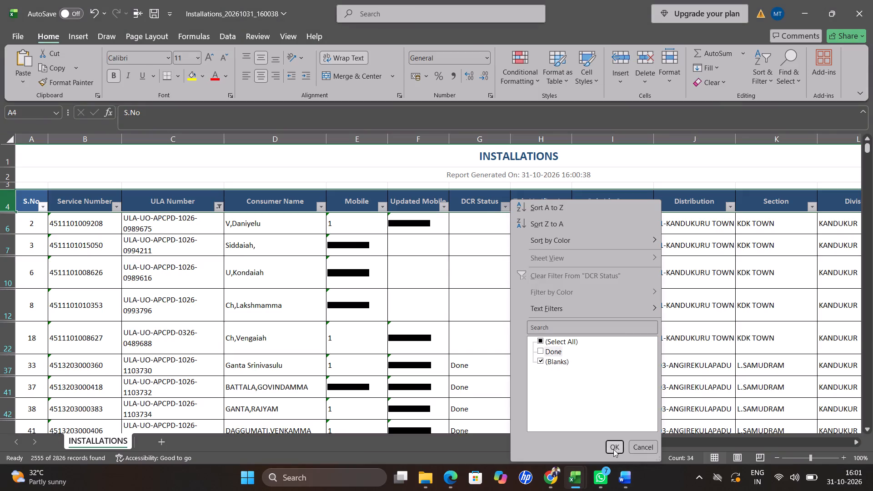
{"action": "left_click", "coordinate": [613, 449]}
Filter the Panel Serial Numbers column to exclude blanks and every entry holding only one or two serial numbers.
{"action": "scroll", "coordinate": [407, 220], "scroll_direction": "down", "scroll_amount": 4}
{"action": "scroll", "coordinate": [178, 251], "scroll_direction": "down", "scroll_amount": 6}
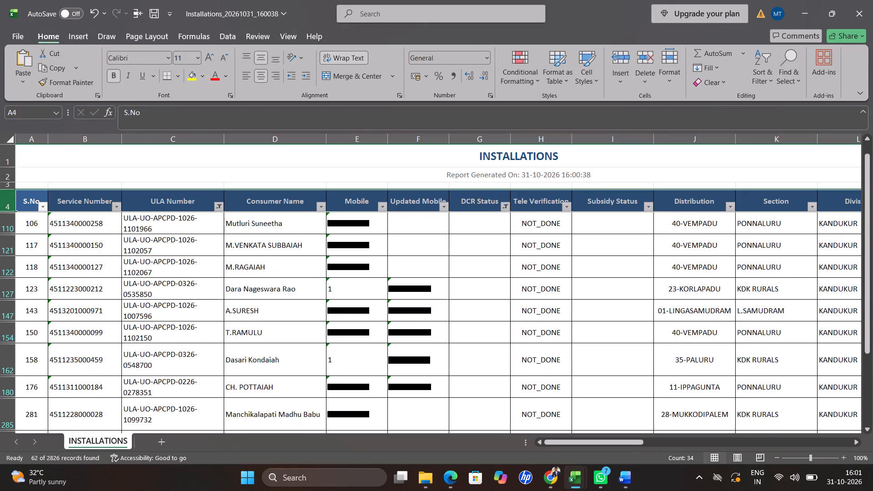
{"action": "scroll", "coordinate": [187, 242], "scroll_direction": "down", "scroll_amount": 15}
{"action": "scroll", "coordinate": [207, 249], "scroll_direction": "down", "scroll_amount": 6}
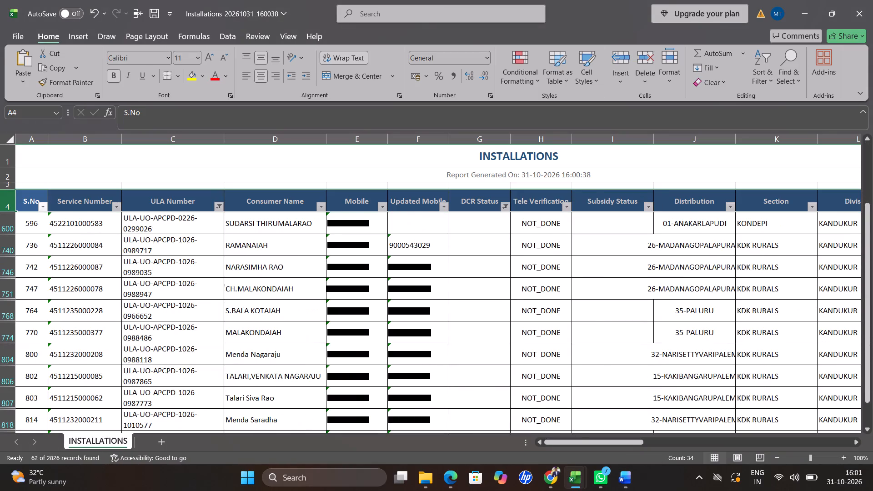
{"action": "left_click_drag", "start_coordinate": [574, 443], "coordinate": [723, 448]}
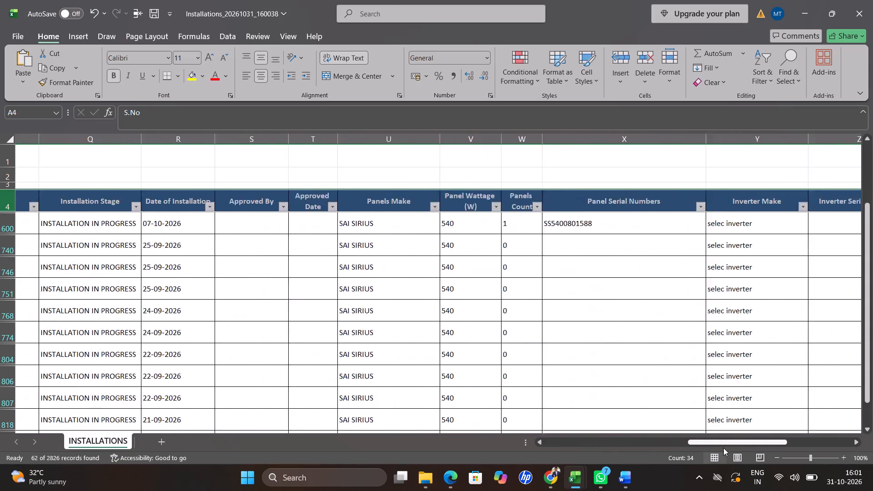
{"action": "left_click_drag", "start_coordinate": [723, 448], "coordinate": [741, 460]}
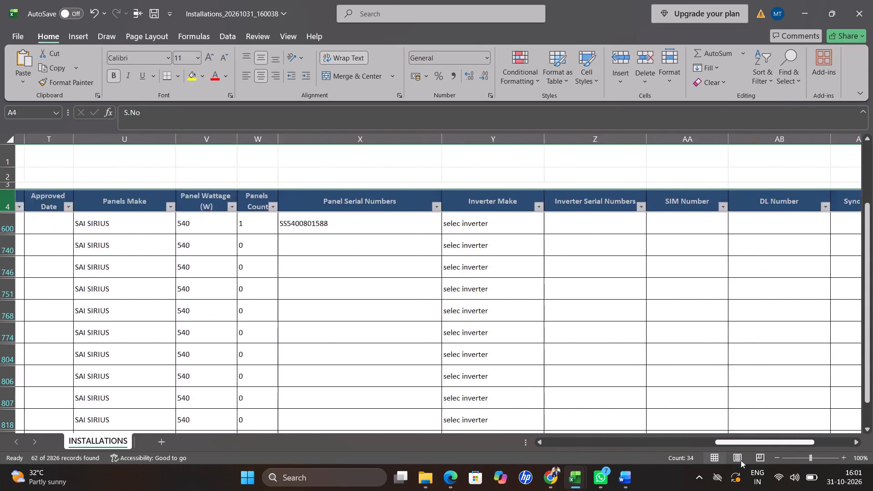
{"action": "left_click_drag", "start_coordinate": [741, 460], "coordinate": [708, 465]}
{"action": "double_click", "coordinate": [845, 209]}
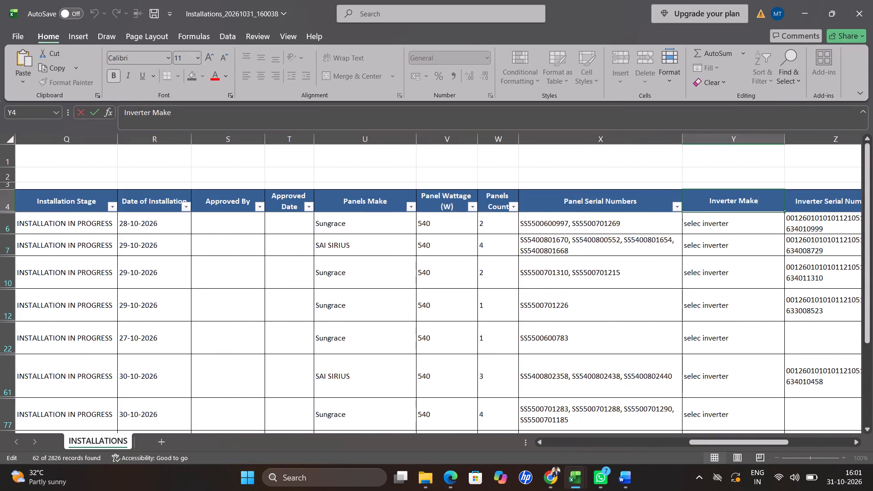
{"action": "left_click", "coordinate": [677, 207]}
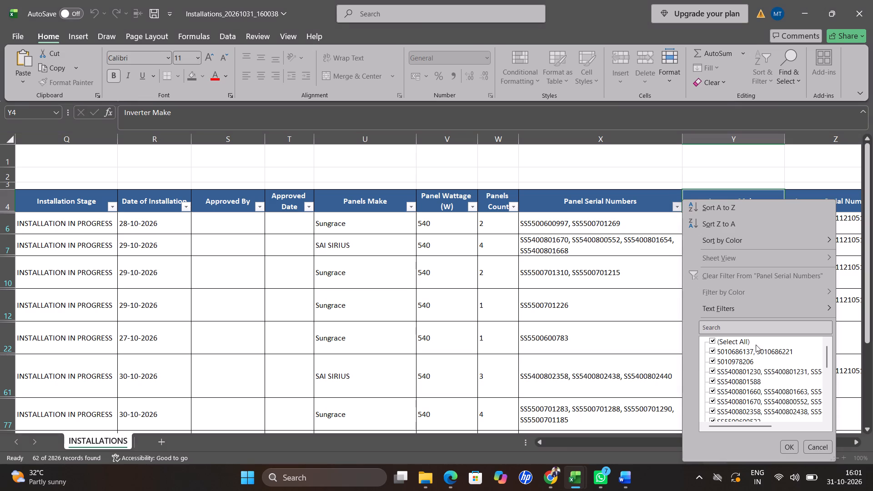
{"action": "left_click", "coordinate": [751, 350]}
{"action": "left_click", "coordinate": [739, 363]}
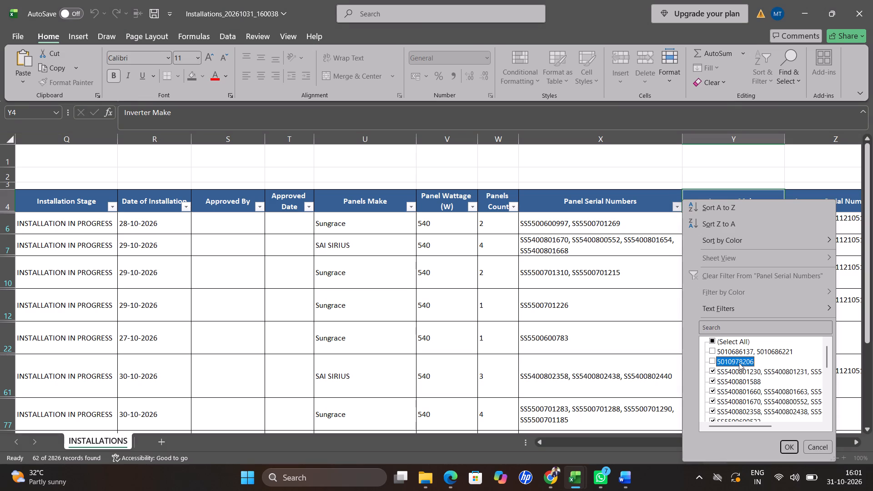
{"action": "left_click", "coordinate": [738, 382]}
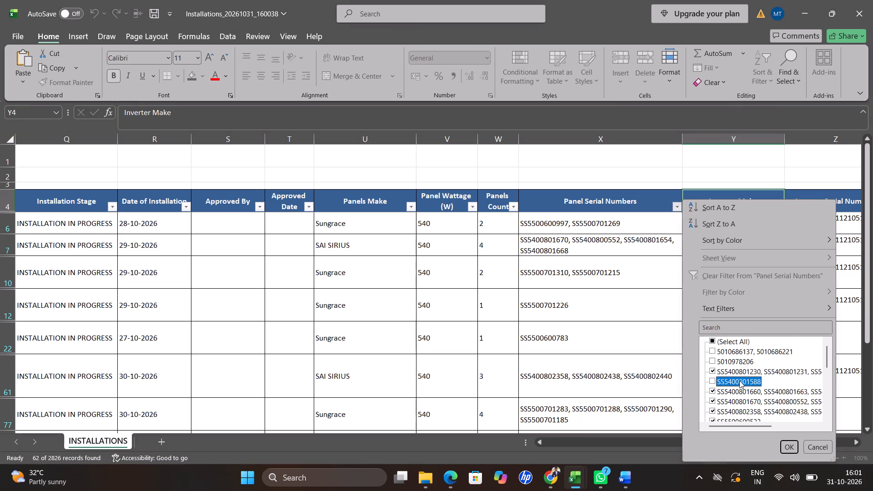
{"action": "scroll", "coordinate": [739, 381], "scroll_direction": "down", "scroll_amount": 1}
{"action": "left_click", "coordinate": [731, 393]}
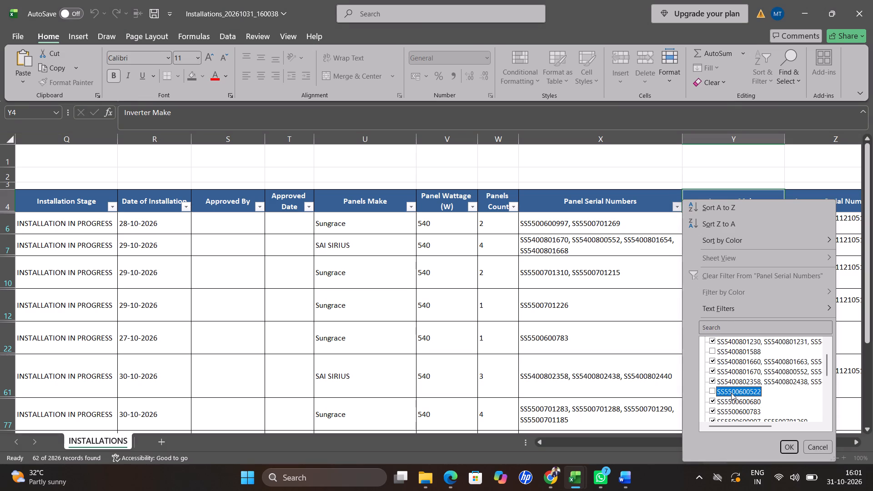
{"action": "left_click", "coordinate": [731, 401]}
{"action": "left_click", "coordinate": [731, 410]}
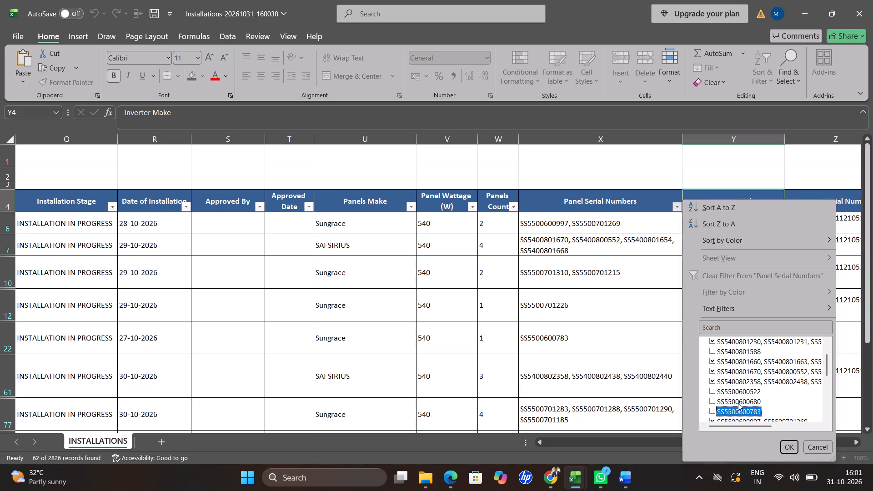
{"action": "scroll", "coordinate": [742, 382], "scroll_direction": "down", "scroll_amount": 1}
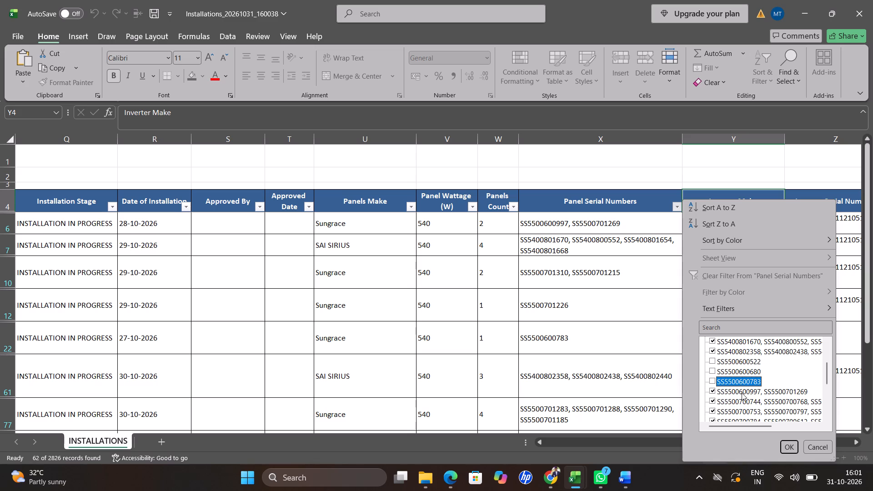
{"action": "left_click", "coordinate": [742, 393]}
{"action": "scroll", "coordinate": [758, 384], "scroll_direction": "down", "scroll_amount": 2}
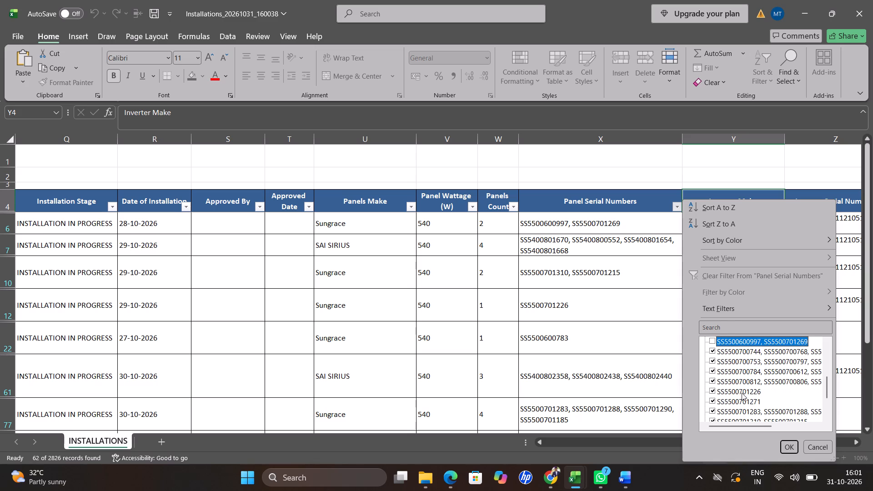
{"action": "left_click", "coordinate": [742, 393]}
{"action": "scroll", "coordinate": [758, 379], "scroll_direction": "down", "scroll_amount": 1}
{"action": "left_click", "coordinate": [741, 371]}
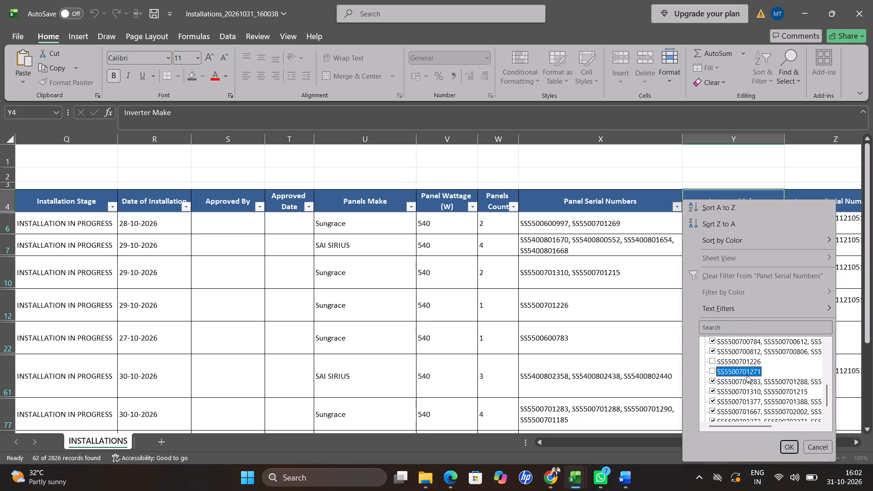
{"action": "scroll", "coordinate": [747, 376], "scroll_direction": "down", "scroll_amount": 1}
{"action": "left_click", "coordinate": [752, 370]}
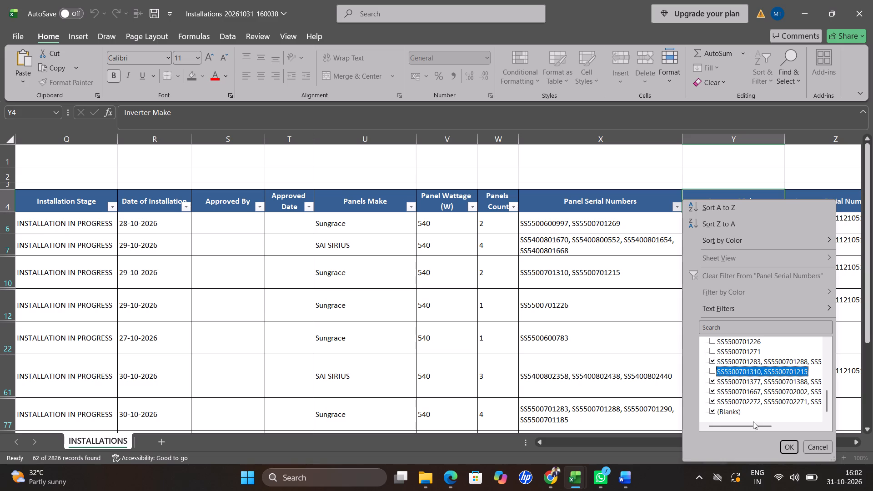
{"action": "left_click", "coordinate": [724, 412]}
{"action": "left_click_drag", "start_coordinate": [730, 420], "coordinate": [778, 417]}
{"action": "left_click_drag", "start_coordinate": [764, 425], "coordinate": [810, 427]}
{"action": "left_click", "coordinate": [788, 447]}
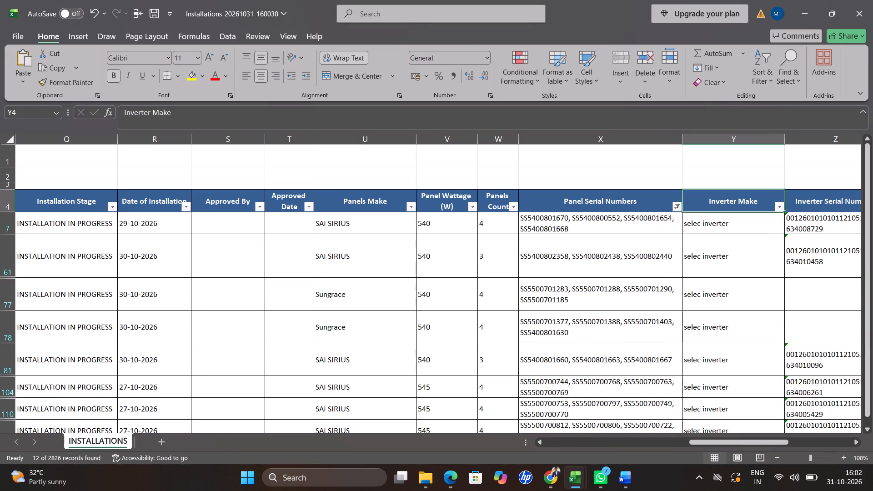
{"action": "left_click", "coordinate": [678, 207]}
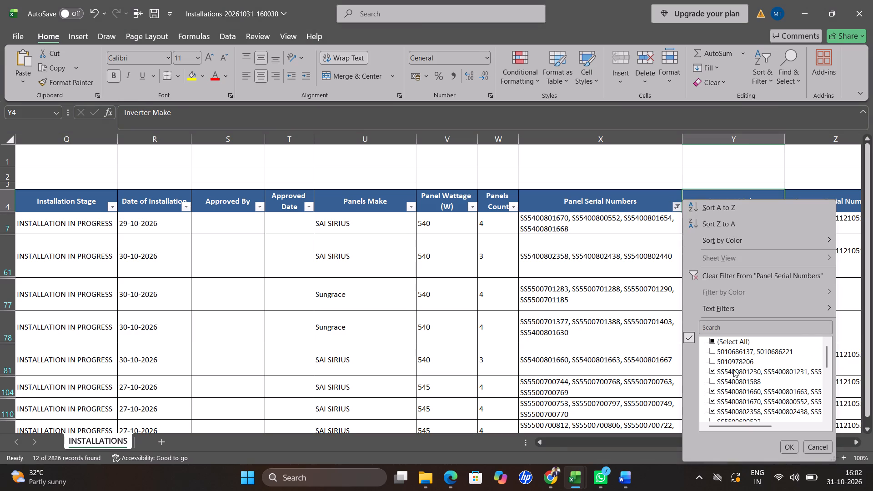
{"action": "left_click_drag", "start_coordinate": [733, 429], "coordinate": [773, 431]}
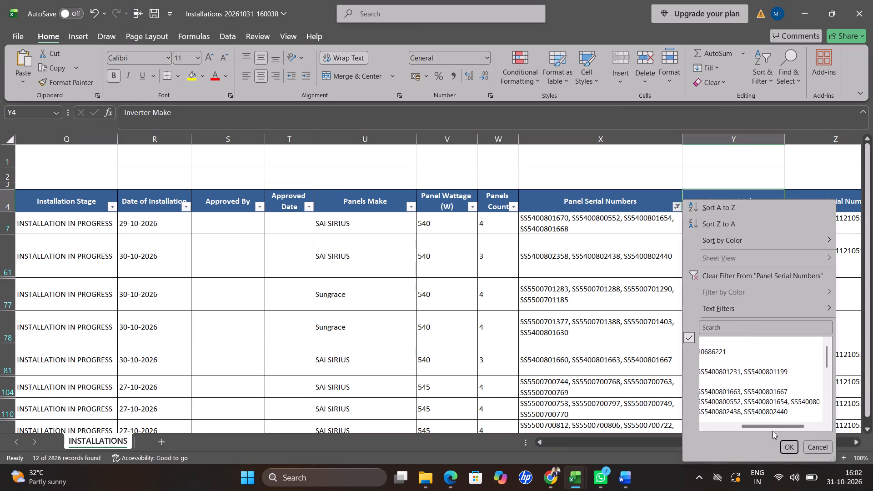
{"action": "left_click_drag", "start_coordinate": [773, 431], "coordinate": [706, 431]}
{"action": "left_click", "coordinate": [710, 370]}
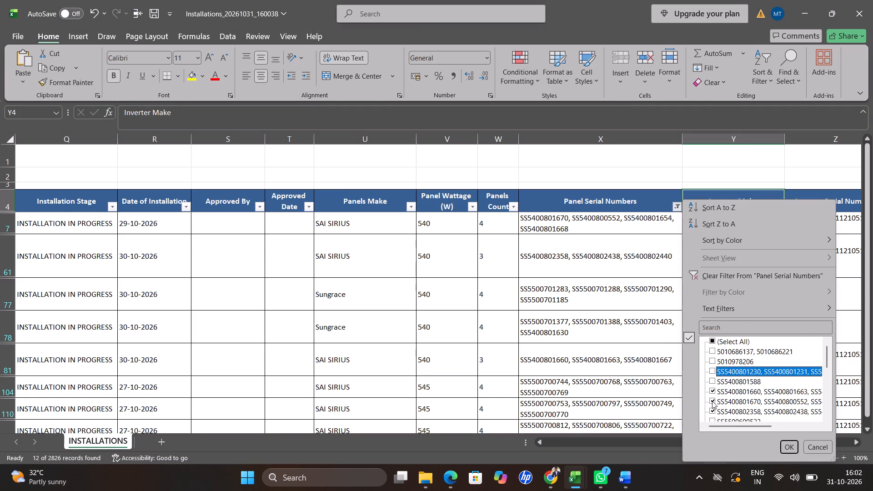
{"action": "left_click_drag", "start_coordinate": [719, 429], "coordinate": [768, 426]}
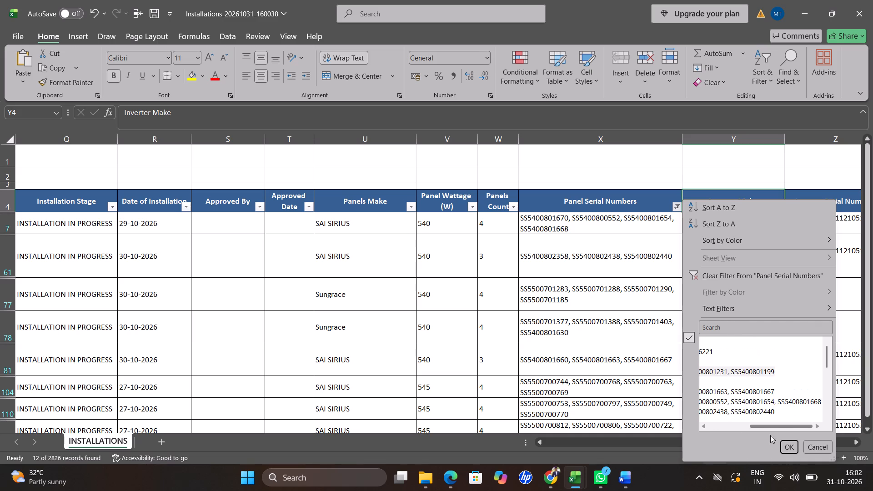
{"action": "left_click_drag", "start_coordinate": [758, 423], "coordinate": [716, 422]}
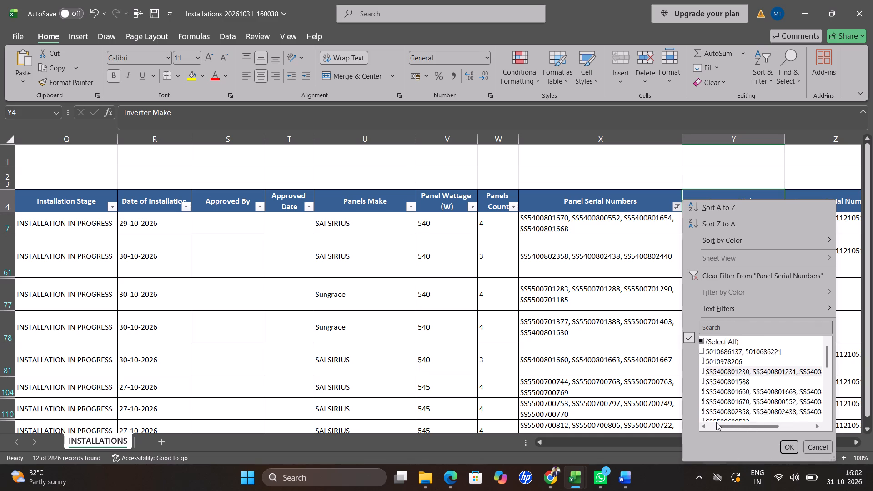
{"action": "left_click_drag", "start_coordinate": [716, 422], "coordinate": [707, 421]}
{"action": "left_click_drag", "start_coordinate": [713, 423], "coordinate": [728, 426]}
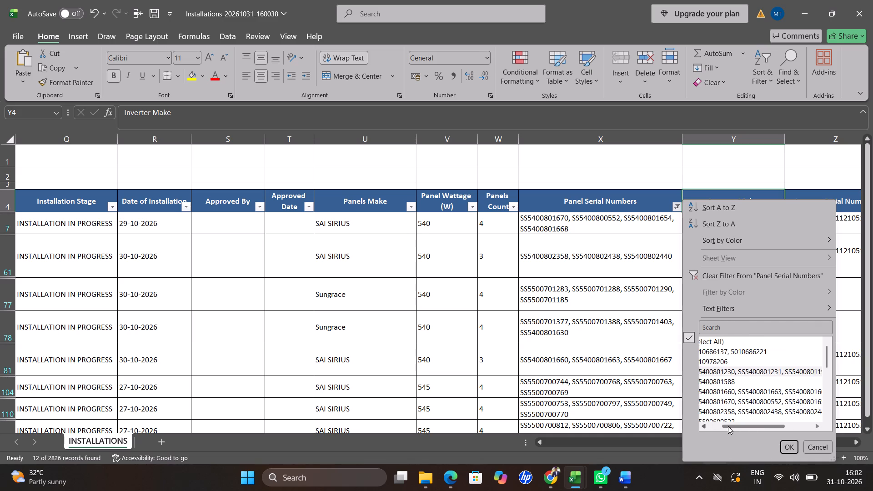
{"action": "left_click_drag", "start_coordinate": [728, 426], "coordinate": [753, 426]}
{"action": "left_click", "coordinate": [746, 409]}
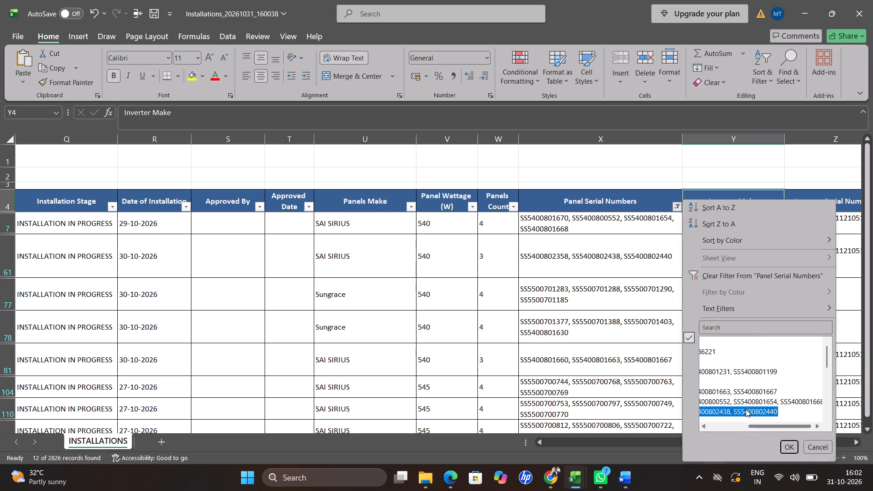
{"action": "left_click", "coordinate": [745, 389]}
{"action": "left_click_drag", "start_coordinate": [763, 424], "coordinate": [723, 434]}
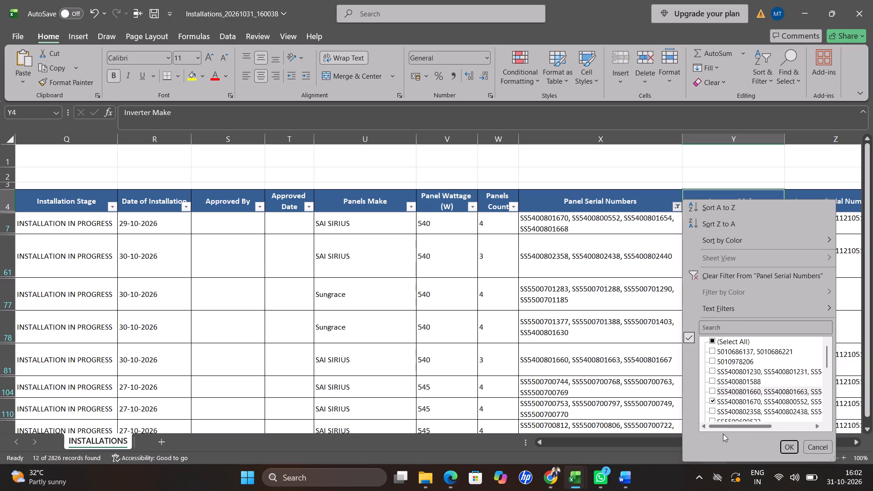
{"action": "left_click_drag", "start_coordinate": [723, 434], "coordinate": [720, 435]}
{"action": "scroll", "coordinate": [747, 396], "scroll_direction": "down", "scroll_amount": 2}
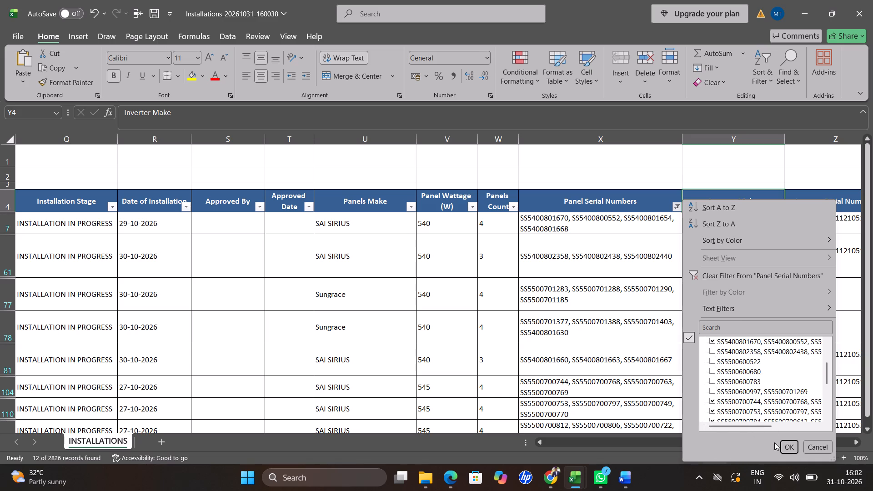
{"action": "left_click_drag", "start_coordinate": [752, 427], "coordinate": [801, 426]}
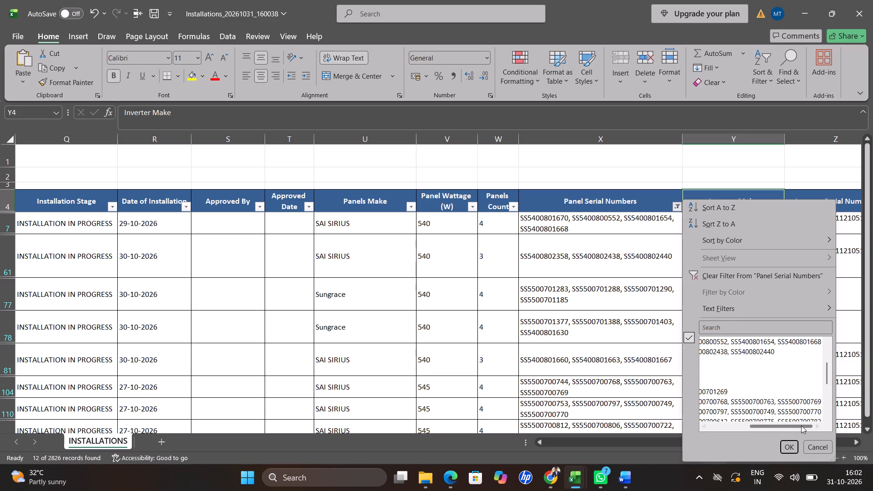
{"action": "left_click", "coordinate": [785, 446]}
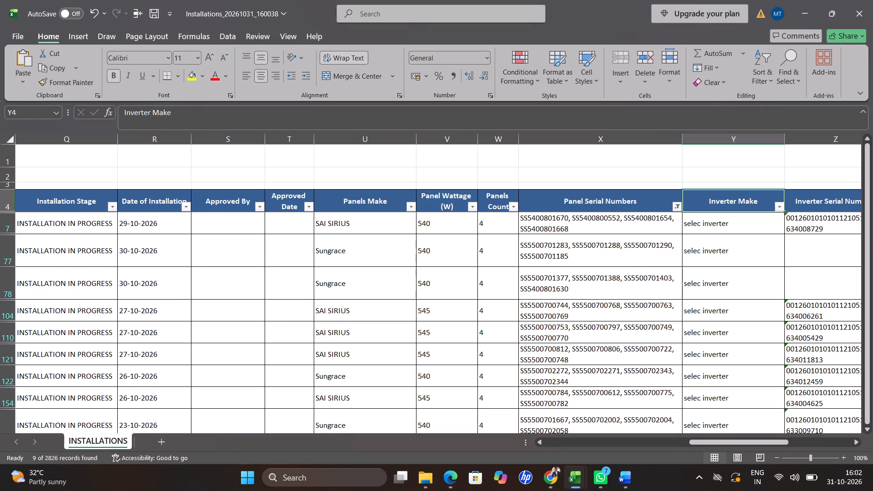
Review the filtered installation rows, from panel serial numbers back to DCR status, consumer names, ULA numbers and service numbers.
{"action": "scroll", "coordinate": [571, 245], "scroll_direction": "down", "scroll_amount": 3}
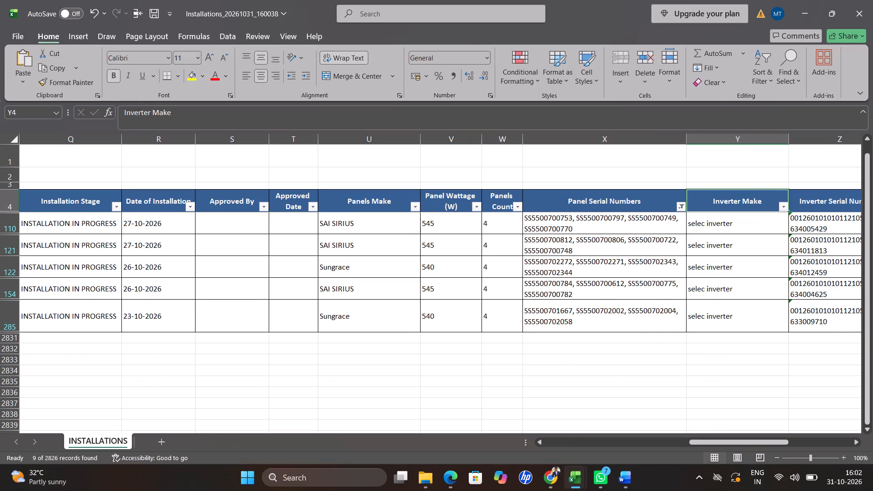
{"action": "scroll", "coordinate": [430, 337], "scroll_direction": "up", "scroll_amount": 9}
{"action": "left_click_drag", "start_coordinate": [728, 448], "coordinate": [552, 443]}
{"action": "left_click_drag", "start_coordinate": [555, 442], "coordinate": [564, 441]}
{"action": "left_click", "coordinate": [658, 434]}
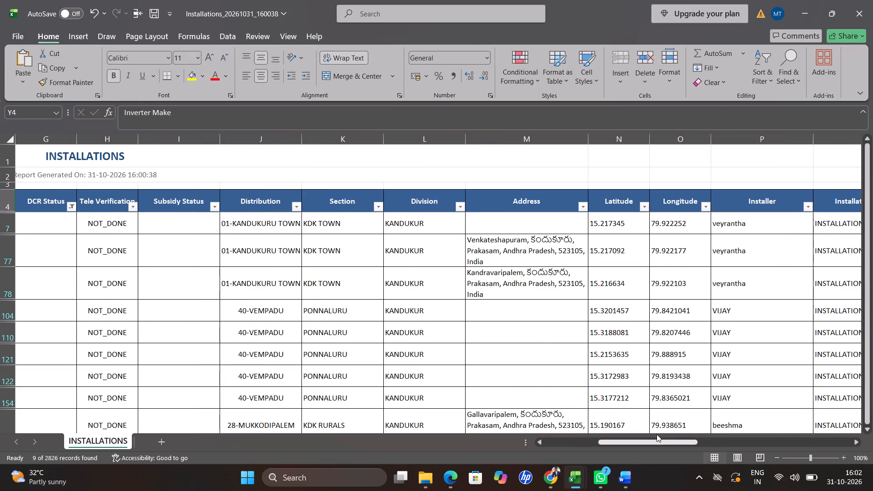
{"action": "left_click_drag", "start_coordinate": [650, 441], "coordinate": [535, 431]}
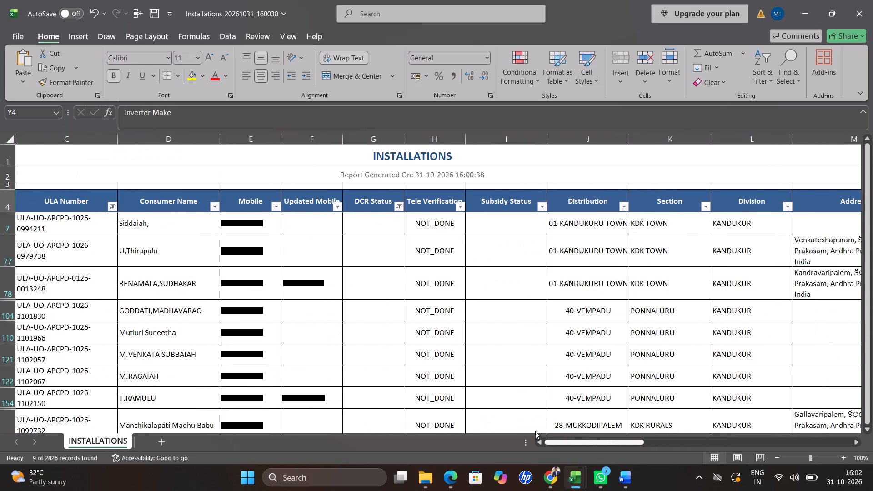
{"action": "left_click_drag", "start_coordinate": [535, 431], "coordinate": [535, 431]}
{"action": "scroll", "coordinate": [183, 247], "scroll_direction": "down", "scroll_amount": 4}
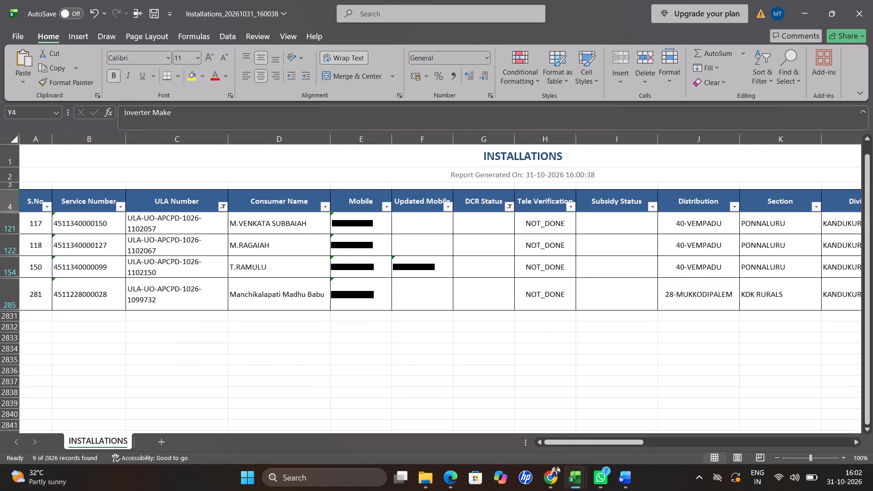
{"action": "scroll", "coordinate": [190, 279], "scroll_direction": "up", "scroll_amount": 3}
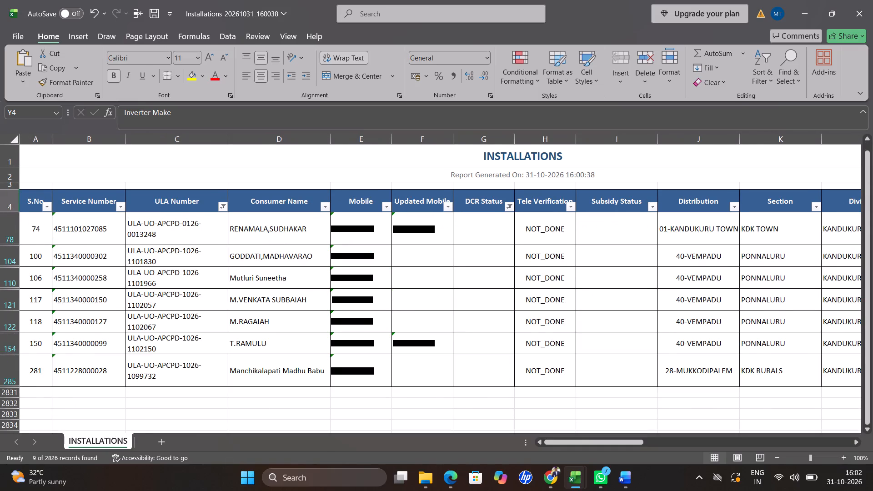
{"action": "scroll", "coordinate": [321, 312], "scroll_direction": "up", "scroll_amount": 2}
{"action": "scroll", "coordinate": [406, 315], "scroll_direction": "up", "scroll_amount": 3}
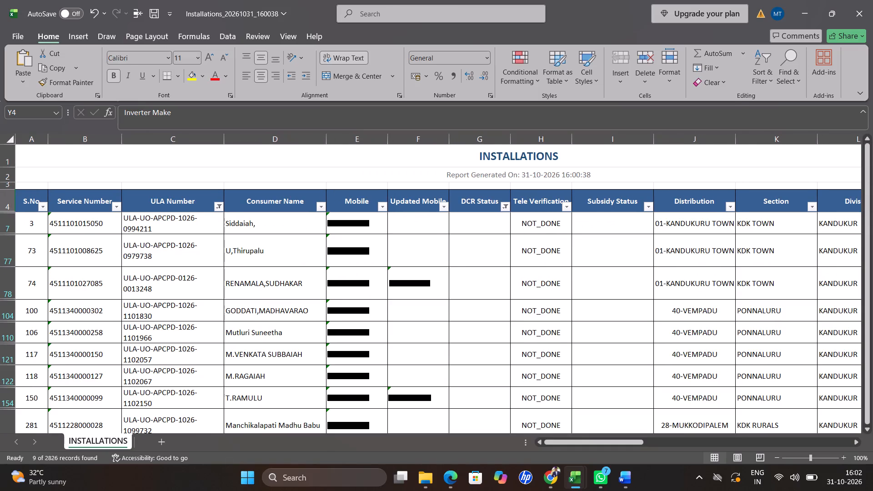
Copy the service number from the first filtered installation record, in row 7.
{"action": "left_click", "coordinate": [92, 204]}
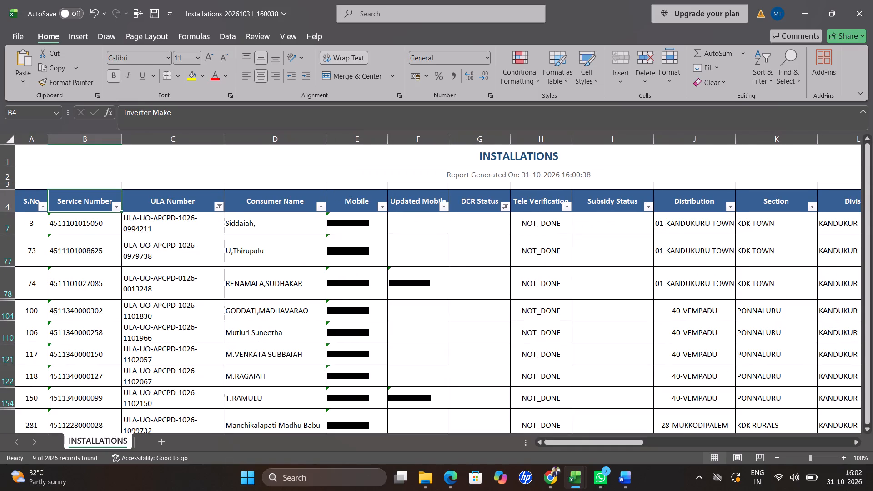
{"action": "key", "text": "Down"}
{"action": "key", "text": "ctrl+c"}
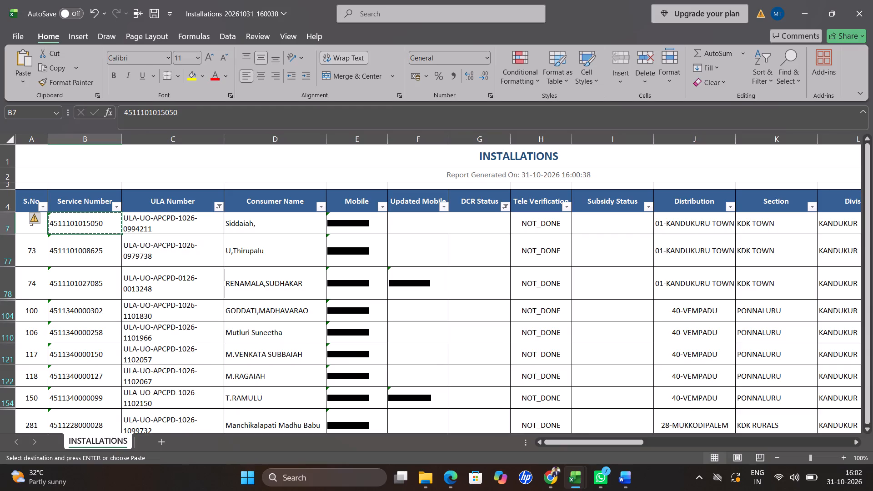
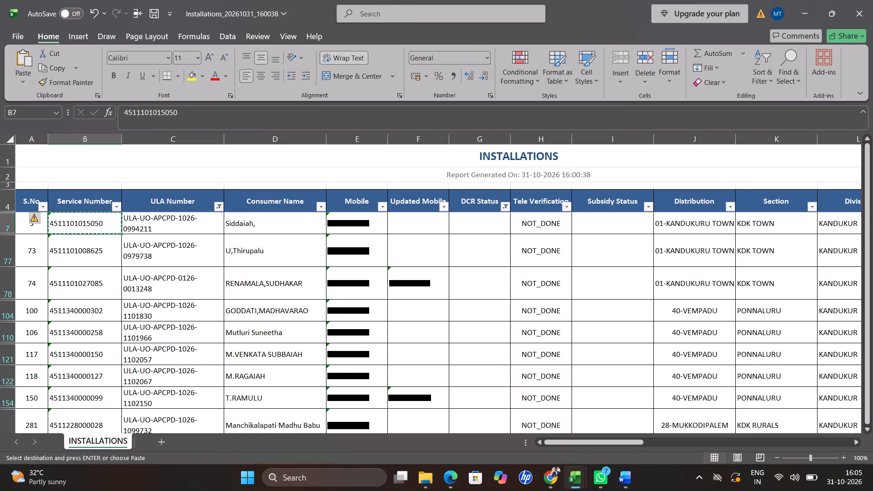
Switch to the Sungrace work orders in Chrome and look up the installation by the copied service number.
{"action": "left_click", "coordinate": [547, 437]}
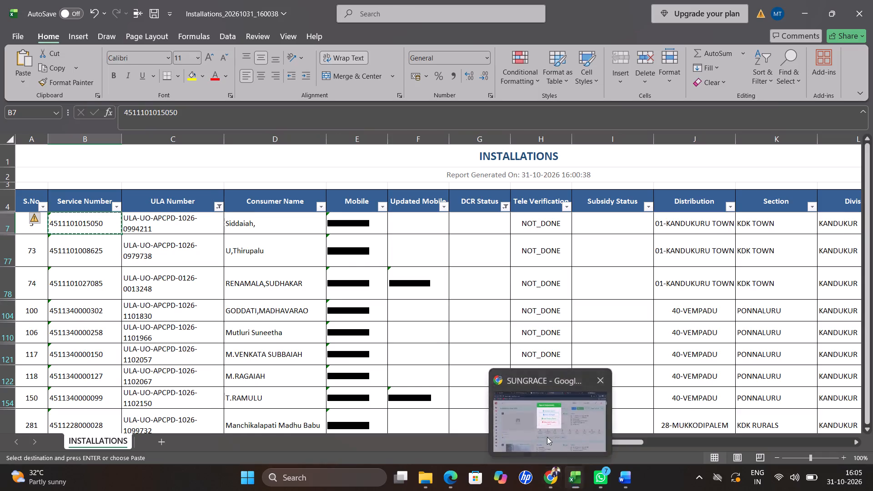
{"action": "left_click", "coordinate": [506, 93]}
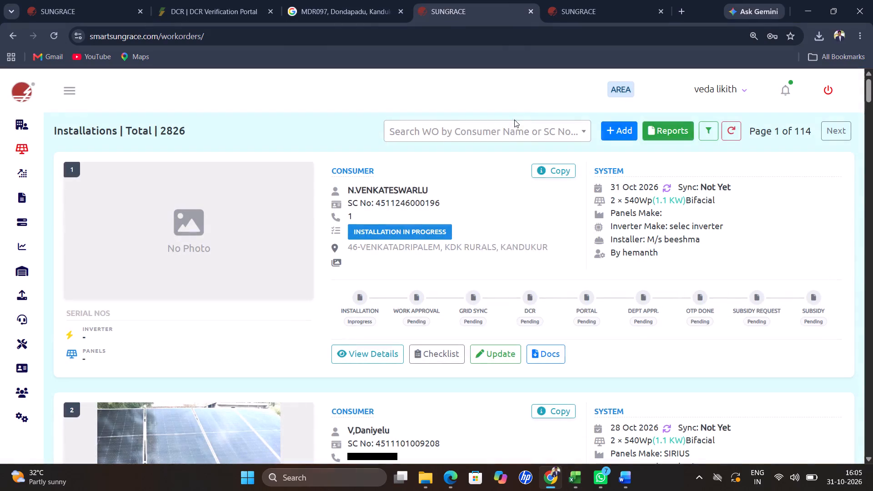
{"action": "left_click", "coordinate": [510, 126]}
{"action": "key", "text": "ctrl+v"}
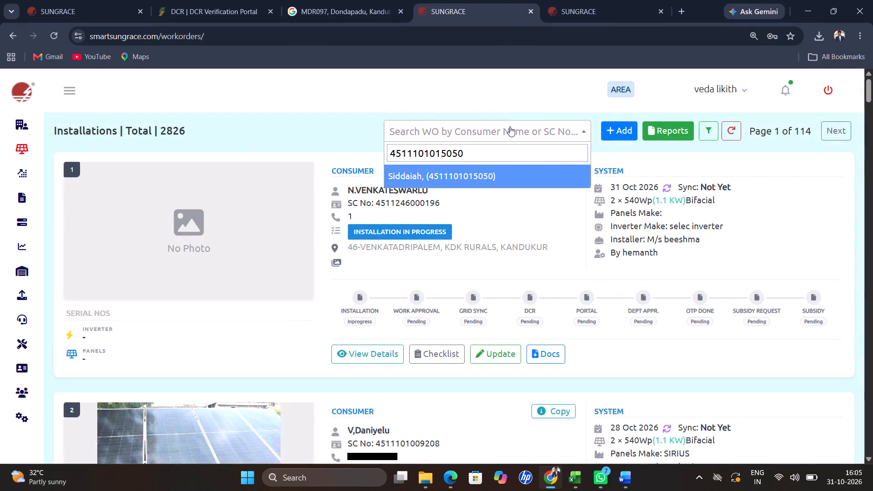
{"action": "key", "text": "Return"}
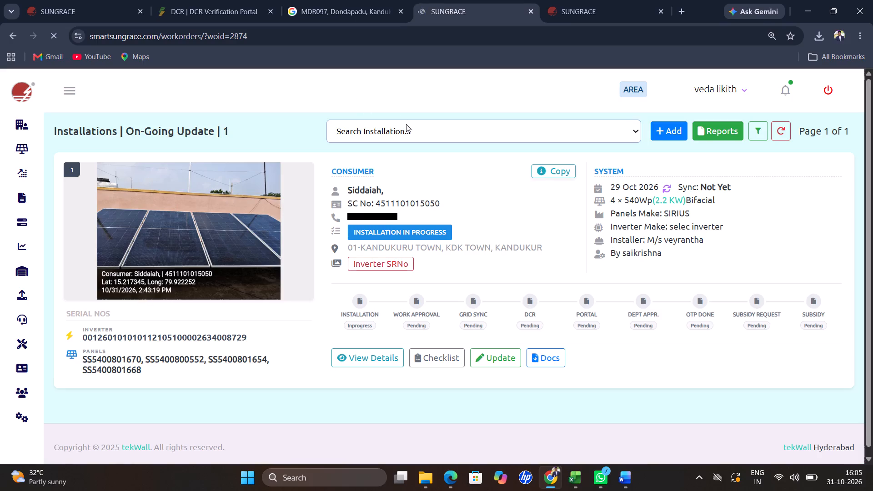
Copy the ULA number from the found work order's consumer details.
{"action": "left_click", "coordinate": [542, 175]}
{"action": "left_click", "coordinate": [552, 225]}
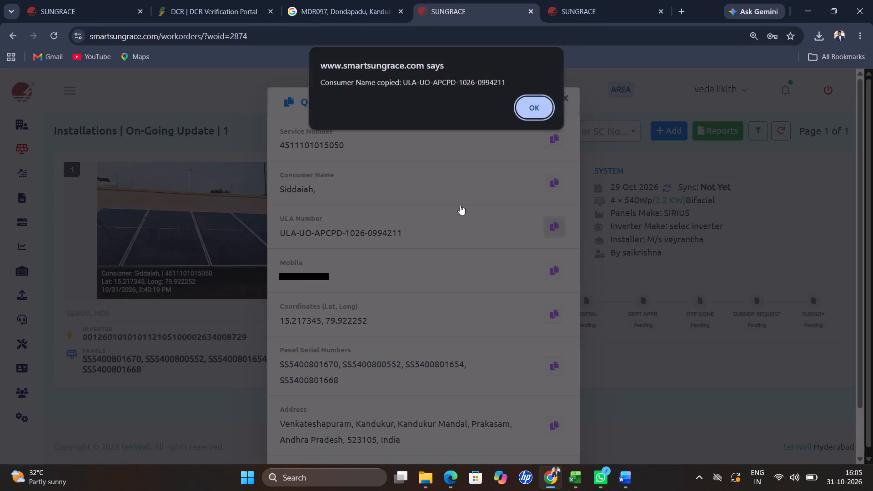
Start a new Issue to Consumer (B2C) entry in the DCR Verification Portal and enter the copied ULA number as Consumer Application Number.
{"action": "left_click", "coordinate": [236, 0]}
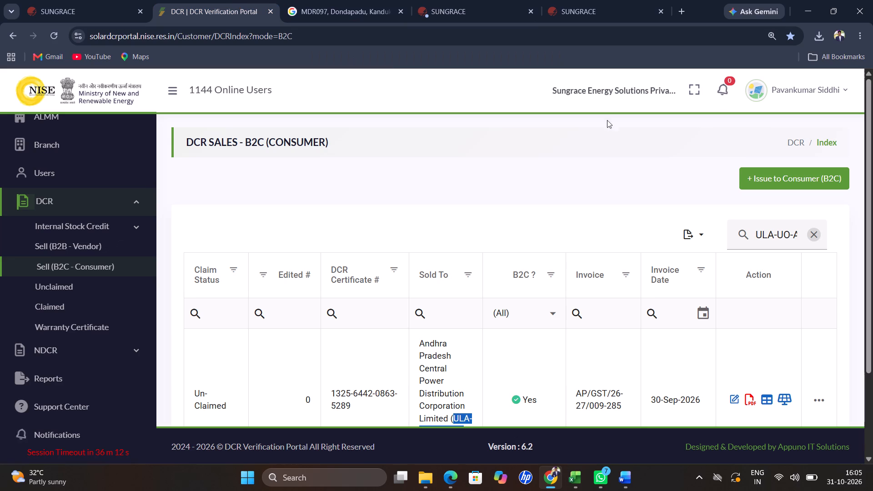
{"action": "left_click", "coordinate": [753, 179]}
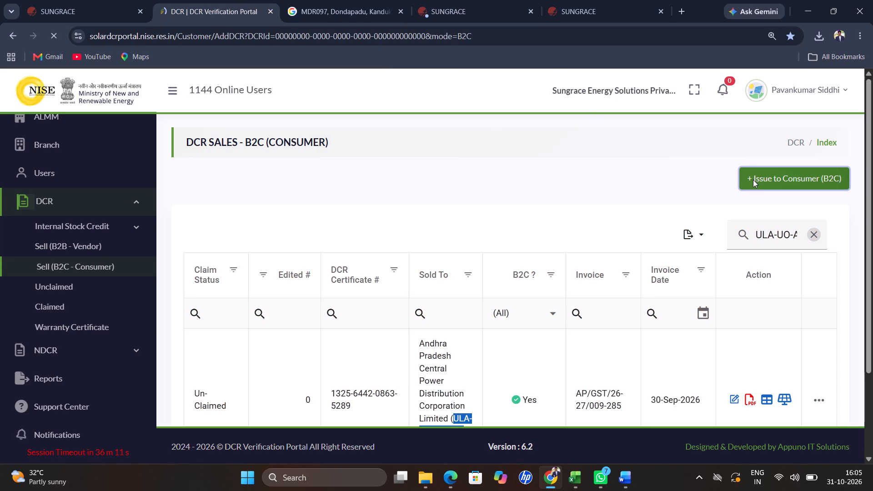
{"action": "left_click", "coordinate": [472, 259]}
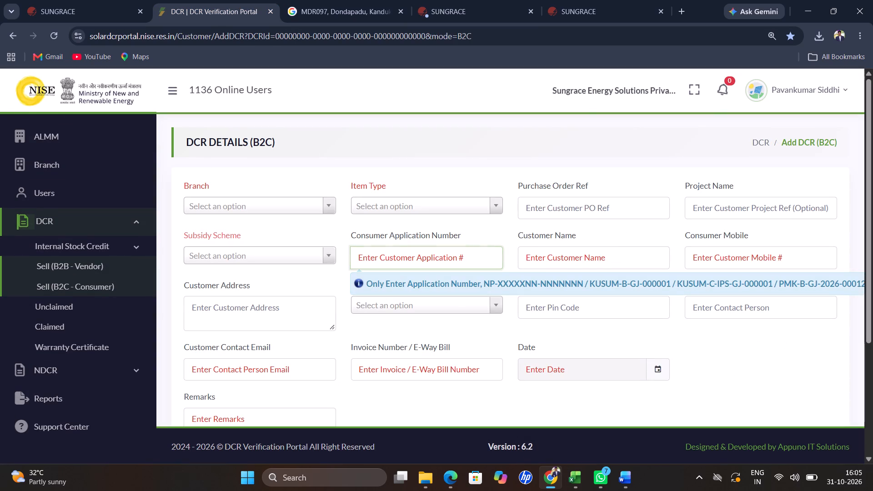
{"action": "key", "text": "ctrl+v"}
Set the branch to Andhra Pradesh, the subsidy scheme to PM Surya Ghar: Muft Bijli Yojana, and the item type to Solar Panels.
{"action": "left_click", "coordinate": [275, 207]}
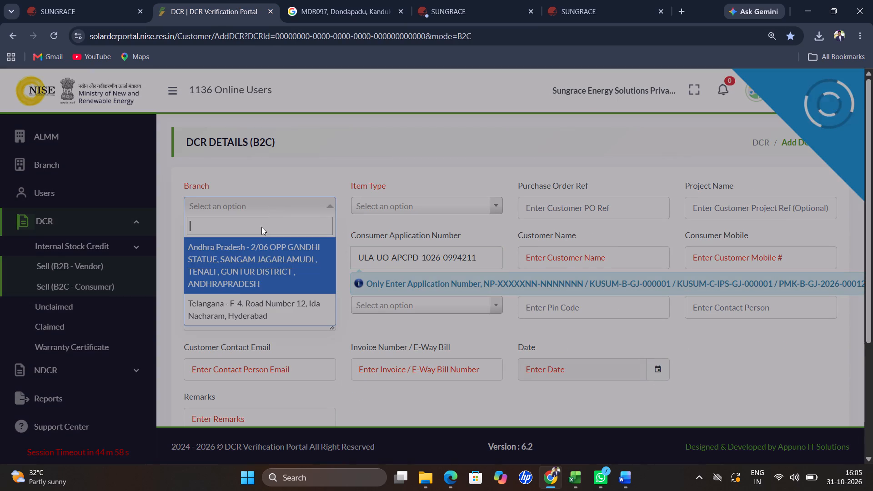
{"action": "left_click", "coordinate": [261, 250]}
{"action": "left_click_drag", "start_coordinate": [265, 252], "coordinate": [265, 257]}
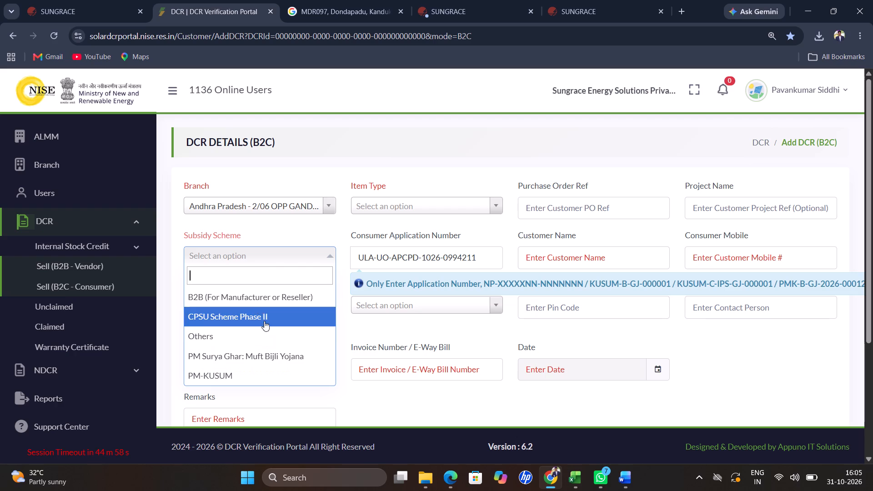
{"action": "left_click", "coordinate": [270, 353]}
{"action": "left_click", "coordinate": [422, 202]}
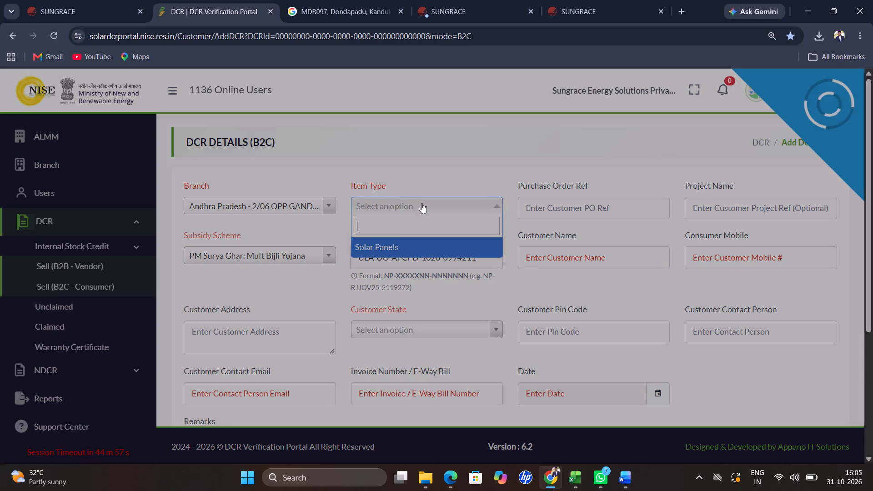
{"action": "left_click", "coordinate": [407, 242]}
Close the open certificate document and fill Customer Name with Andhra Pradesh Central Power Distribution Corporation Limited, copied from the Kandukuru subsidy Word document.
{"action": "left_click", "coordinate": [538, 264]}
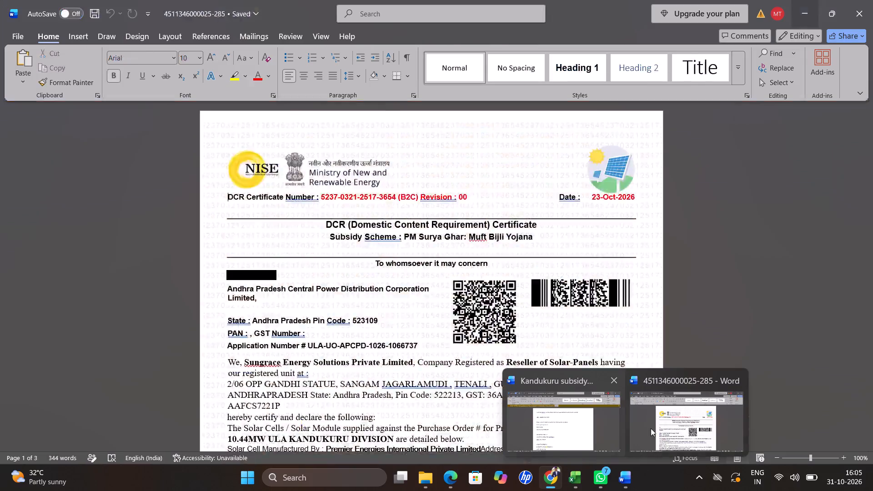
{"action": "left_click", "coordinate": [736, 378]}
{"action": "left_click", "coordinate": [597, 429]}
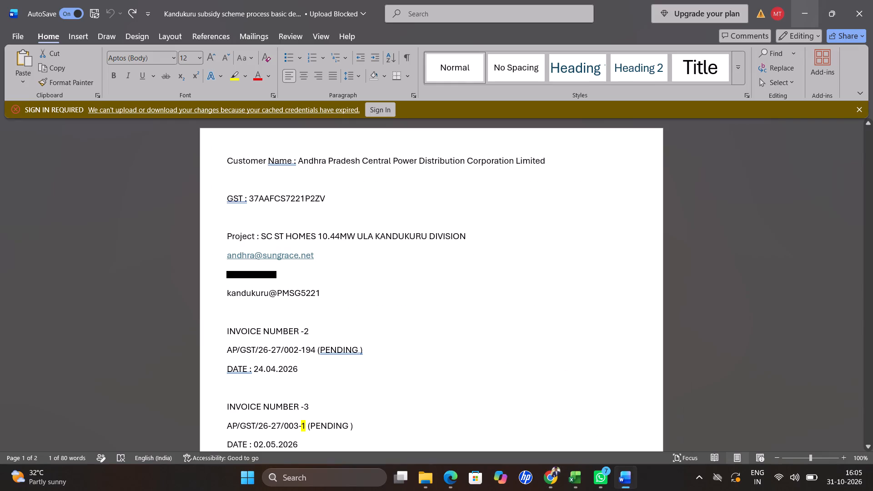
{"action": "left_click_drag", "start_coordinate": [302, 161], "coordinate": [501, 163]}
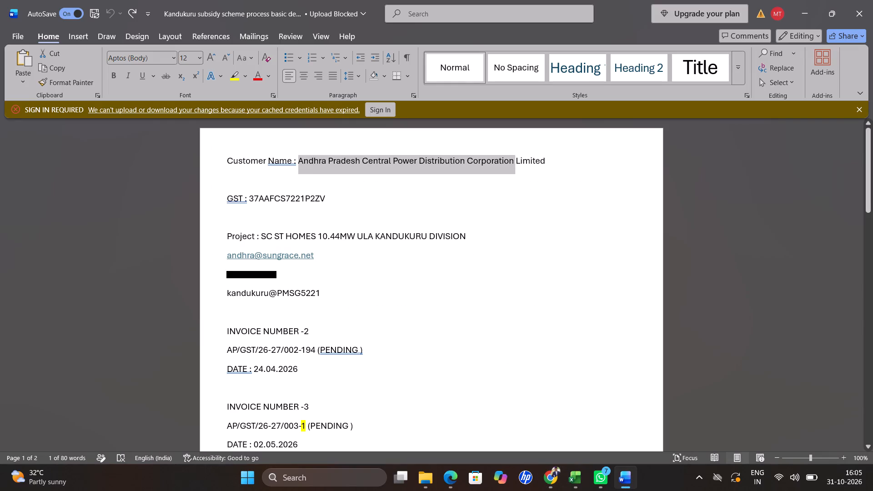
{"action": "left_click_drag", "start_coordinate": [501, 163], "coordinate": [557, 161]}
{"action": "key", "text": "ctrl+c"}
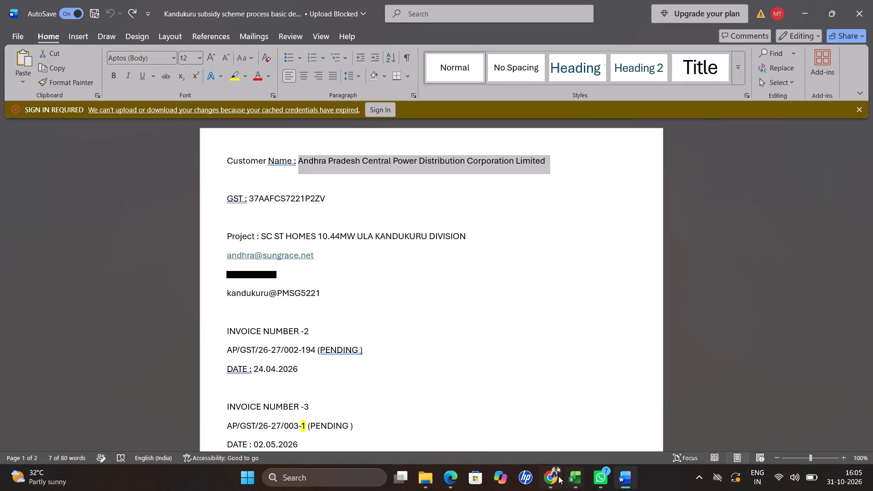
{"action": "left_click", "coordinate": [559, 431]}
{"action": "key", "text": "ctrl+v"}
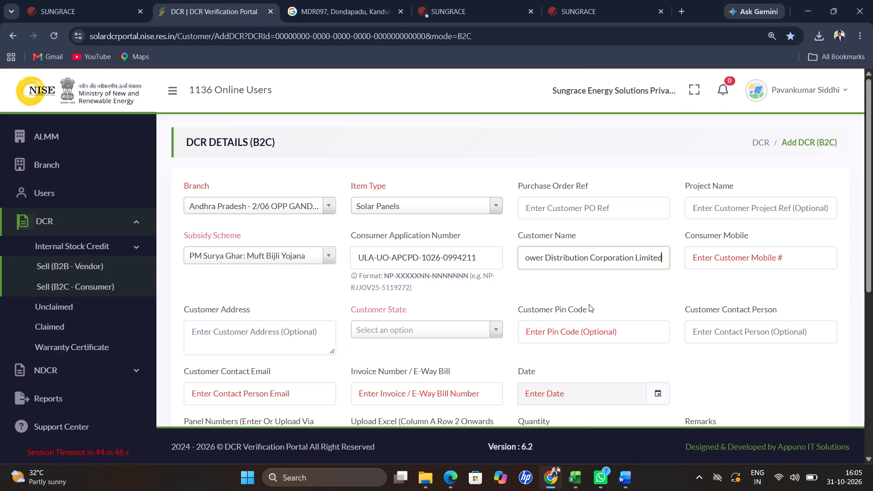
{"action": "left_click", "coordinate": [708, 205]}
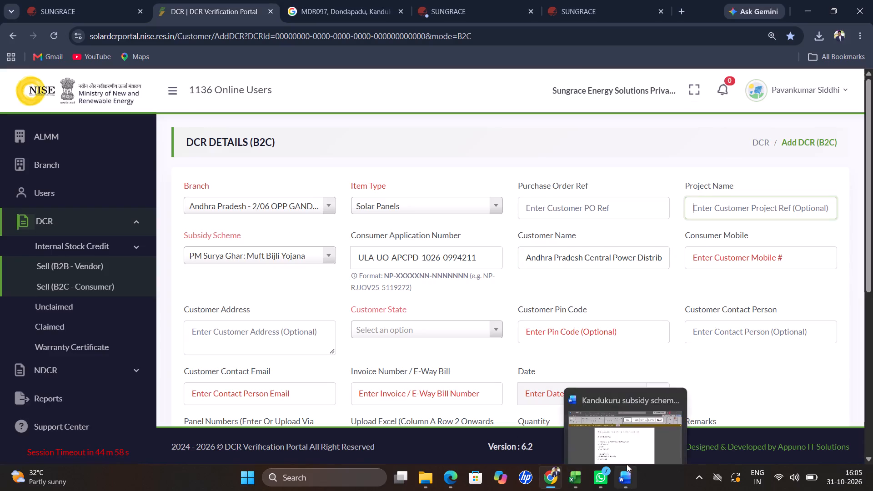
{"action": "left_click", "coordinate": [628, 442]}
{"action": "left_click_drag", "start_coordinate": [262, 238], "coordinate": [389, 239]}
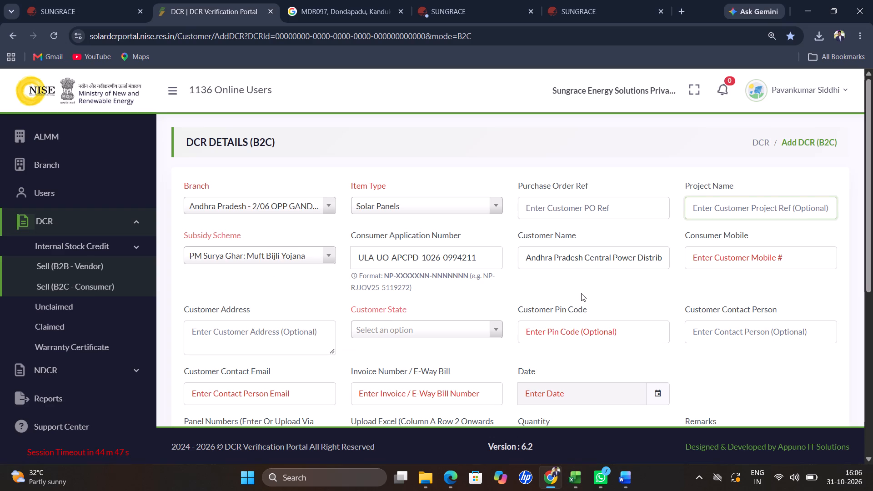
{"action": "key", "text": "ctrl+v"}
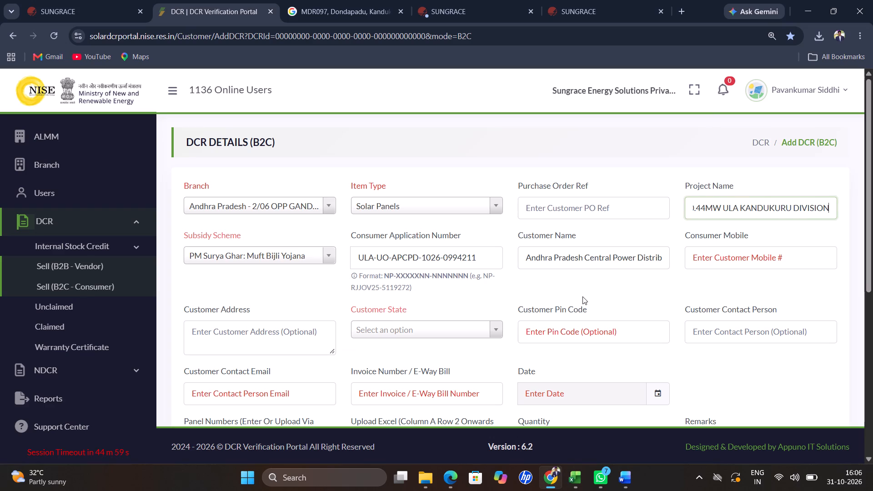
Copy the mobile number from the Kandukuru subsidy Word document for the form's Consumer Mobile field.
{"action": "left_click", "coordinate": [690, 261]}
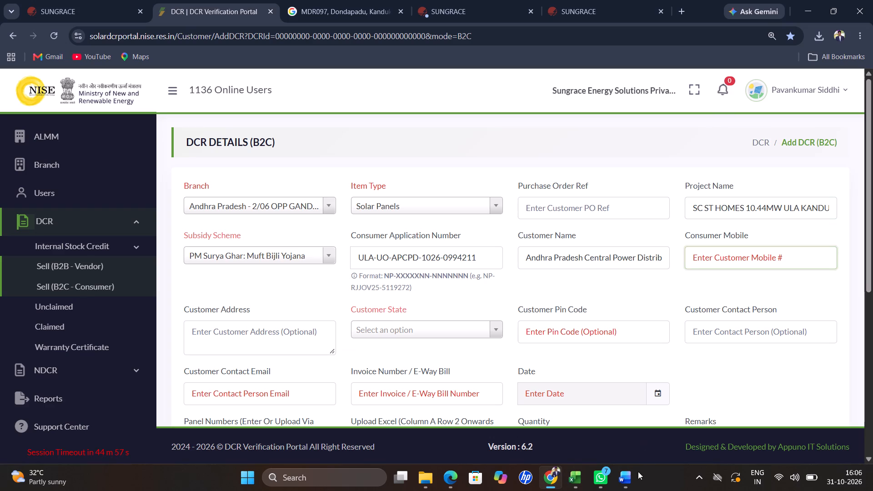
{"action": "left_click", "coordinate": [624, 437]}
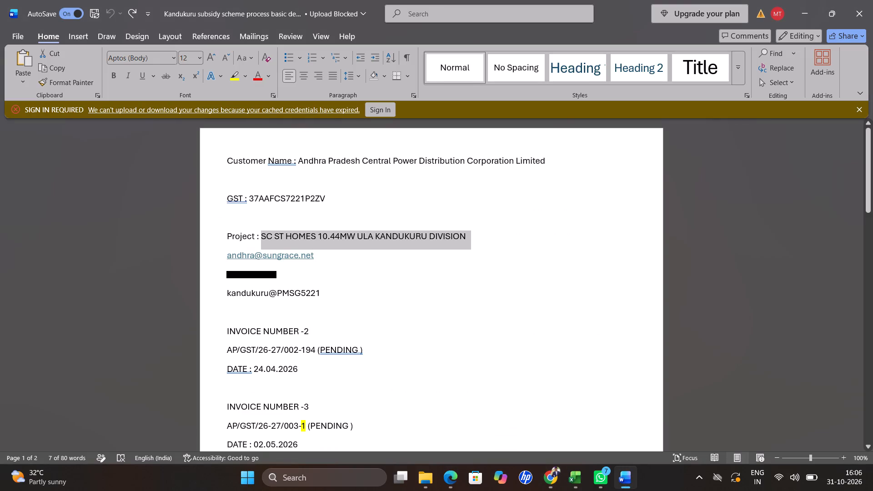
{"action": "left_click_drag", "start_coordinate": [305, 275], "coordinate": [229, 276]}
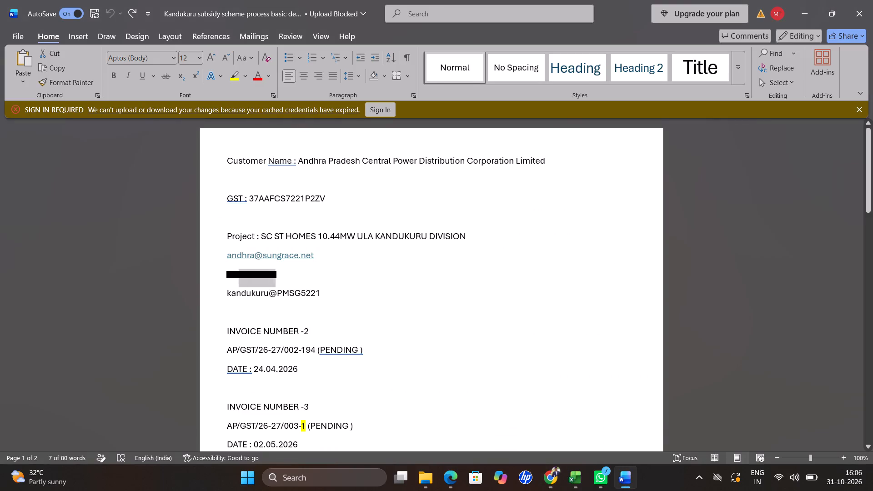
{"action": "left_click_drag", "start_coordinate": [229, 276], "coordinate": [211, 276]}
{"action": "key", "text": "ctrl+c"}
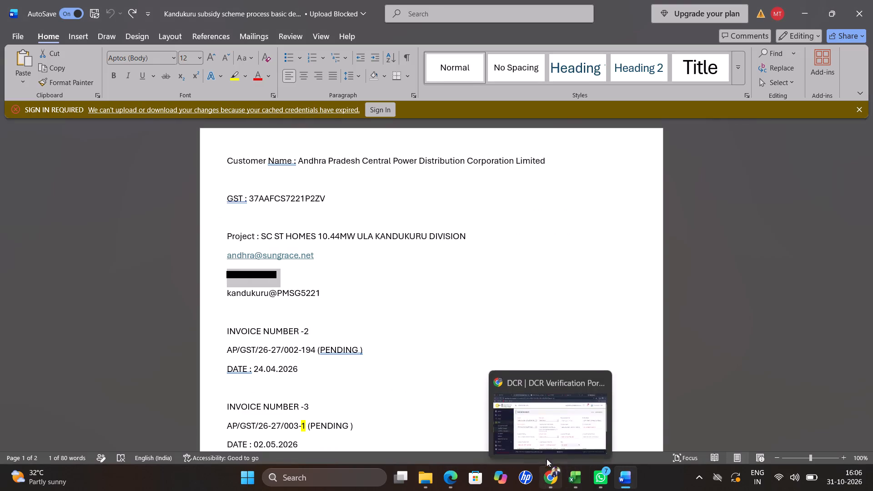
{"action": "left_click", "coordinate": [540, 426]}
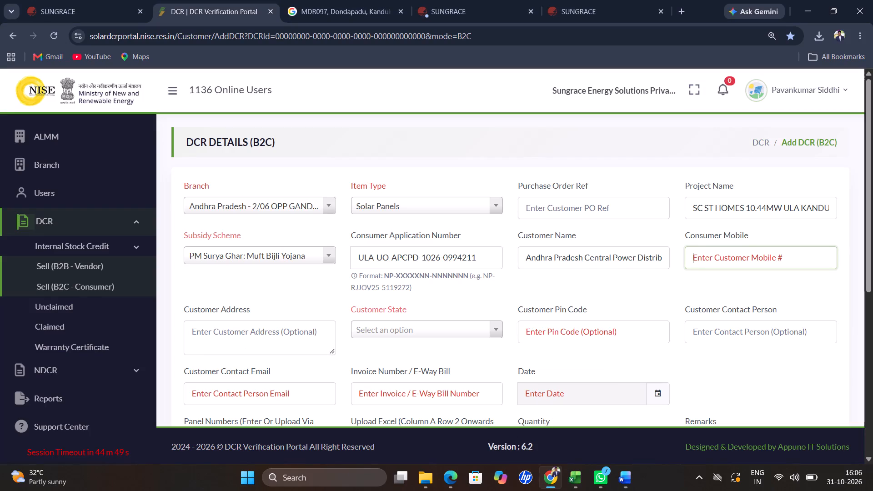
Fill Consumer Mobile with the copied number and set Customer State to Andhra Pradesh (37).
{"action": "key", "text": "ctrl+v"}
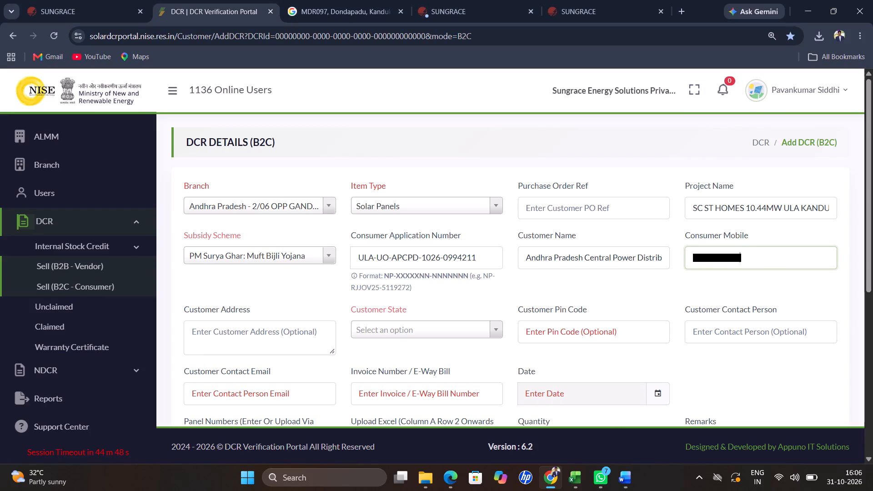
{"action": "scroll", "coordinate": [482, 352], "scroll_direction": "down", "scroll_amount": 2}
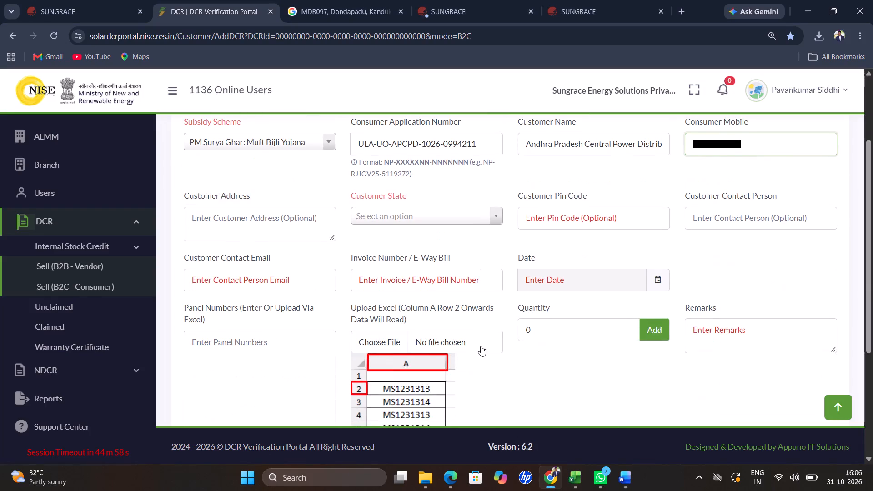
{"action": "left_click", "coordinate": [433, 217]}
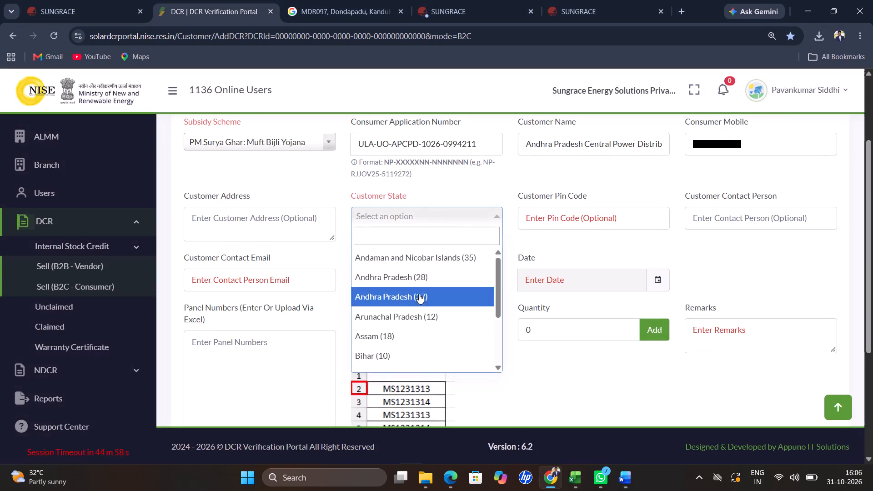
{"action": "left_click", "coordinate": [419, 294]}
Fill Customer Contact Email with the company e-mail address copied from the Kandukuru subsidy Word document.
{"action": "left_click", "coordinate": [311, 286]}
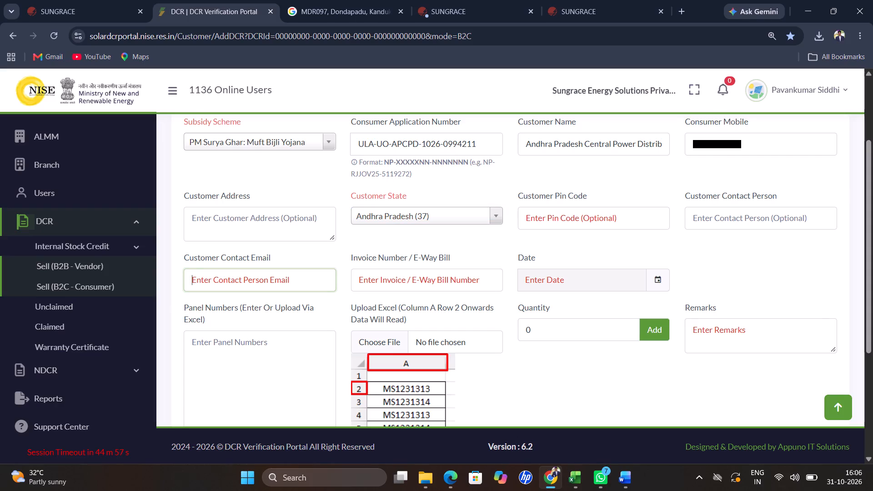
{"action": "left_click", "coordinate": [624, 444]}
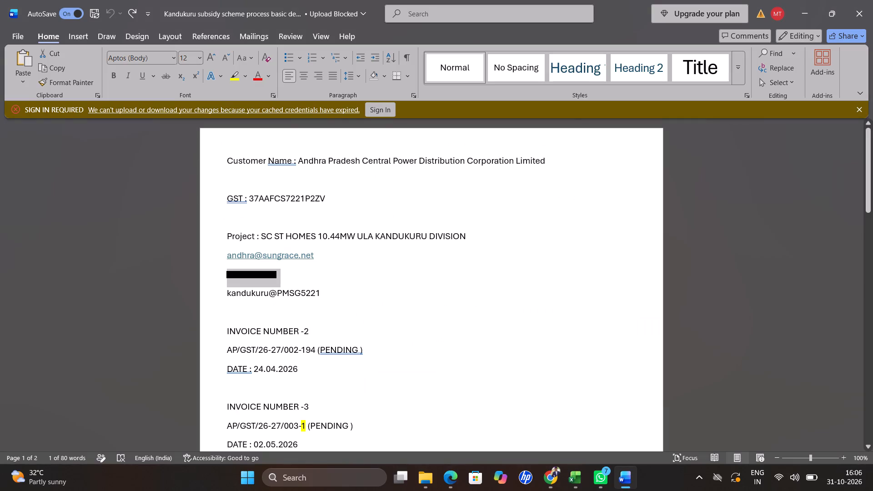
{"action": "left_click_drag", "start_coordinate": [331, 256], "coordinate": [218, 256]}
{"action": "key", "text": "ctrl+c"}
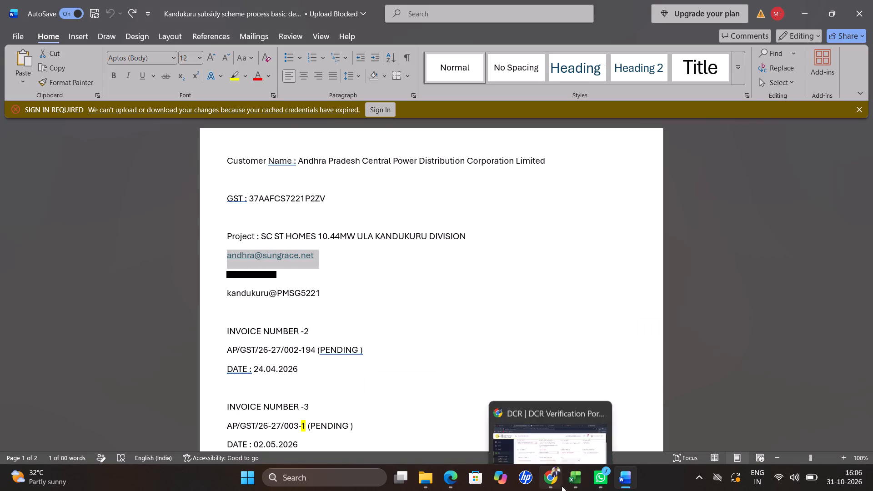
{"action": "left_click", "coordinate": [542, 431]}
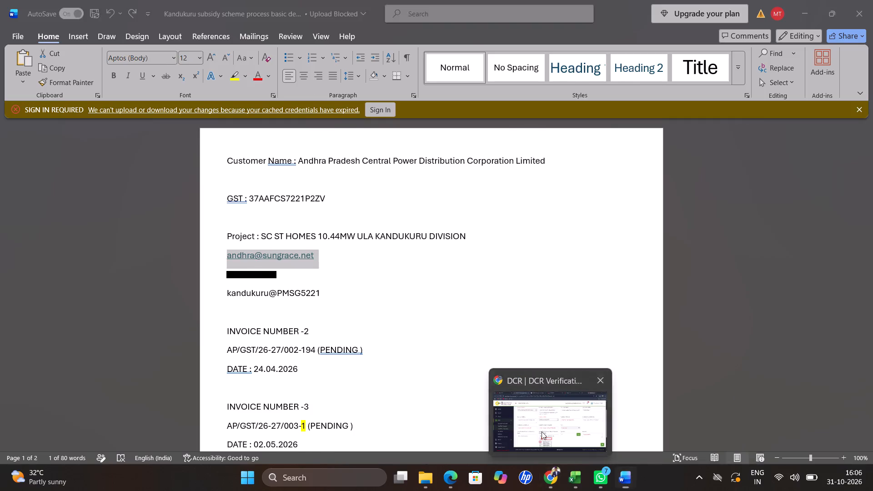
{"action": "key", "text": "ctrl+v"}
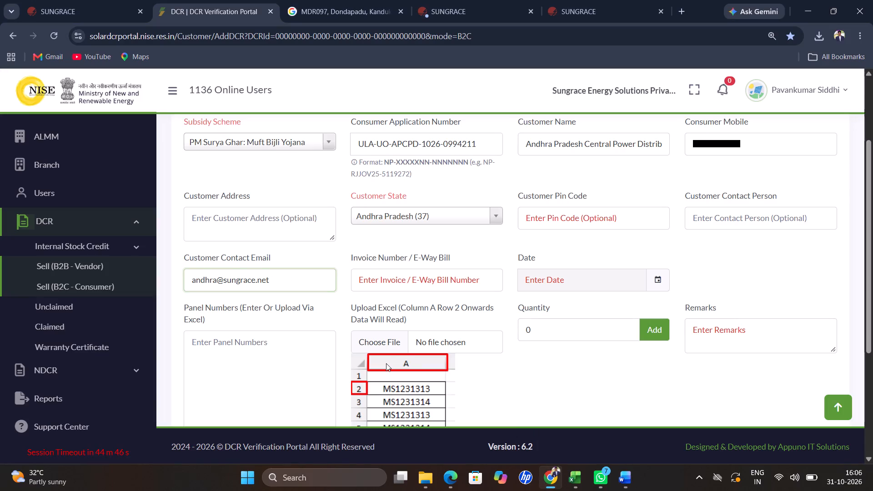
Fill Invoice Number / E-Way Bill with the invoice 9 prefix AP/GST/26-27/009-, copied from the Kandukuru subsidy Word document.
{"action": "left_click", "coordinate": [416, 279]}
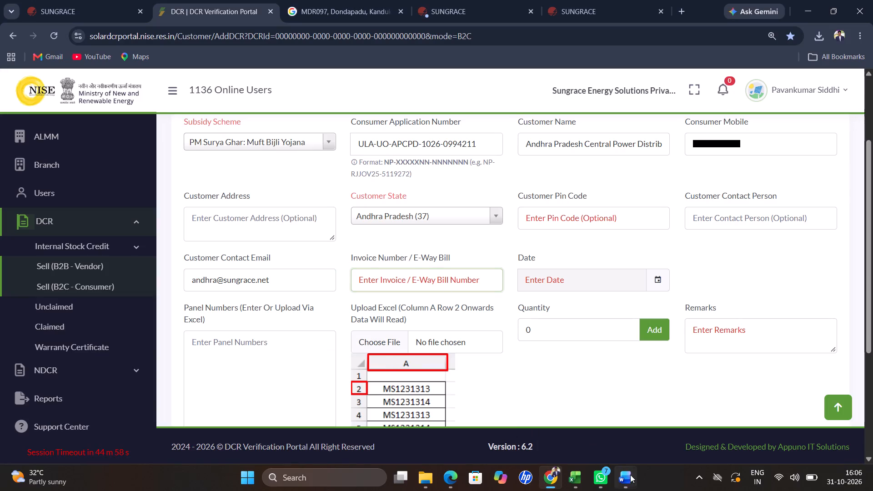
{"action": "left_click_drag", "start_coordinate": [618, 438], "coordinate": [618, 433]}
{"action": "scroll", "coordinate": [479, 276], "scroll_direction": "down", "scroll_amount": 5}
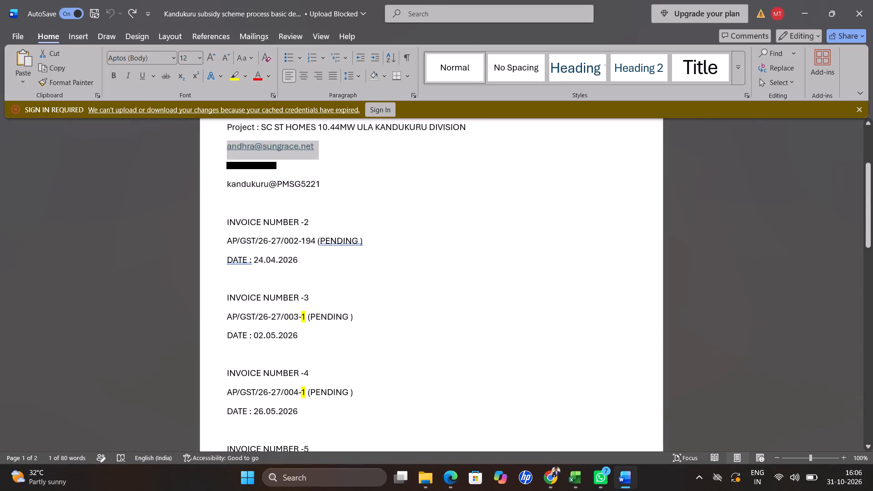
{"action": "scroll", "coordinate": [390, 286], "scroll_direction": "down", "scroll_amount": 9}
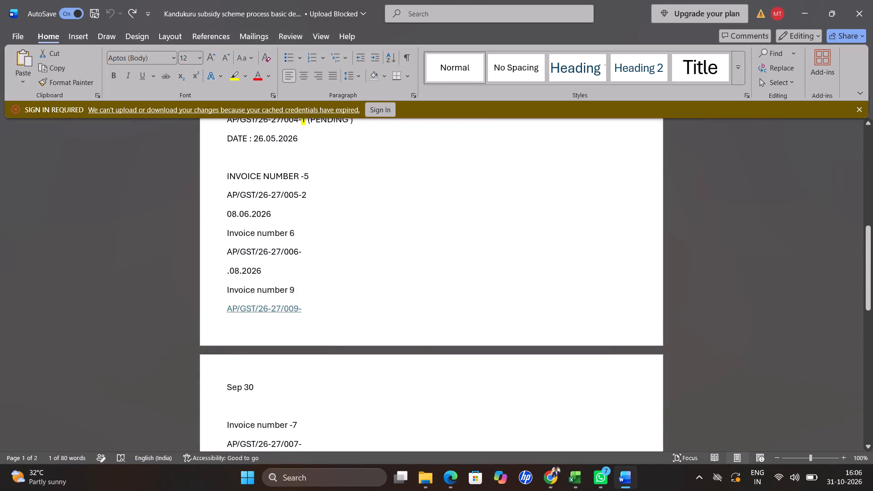
{"action": "left_click_drag", "start_coordinate": [306, 310], "coordinate": [225, 316]}
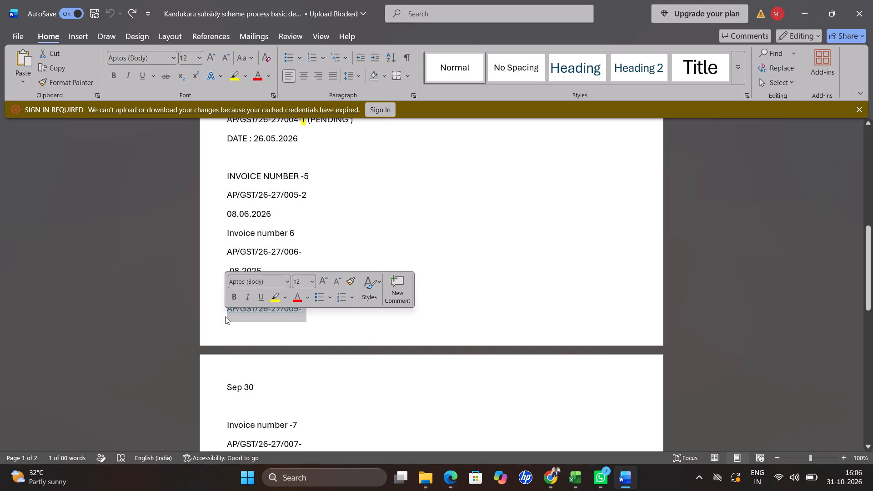
{"action": "key", "text": "ctrl+c"}
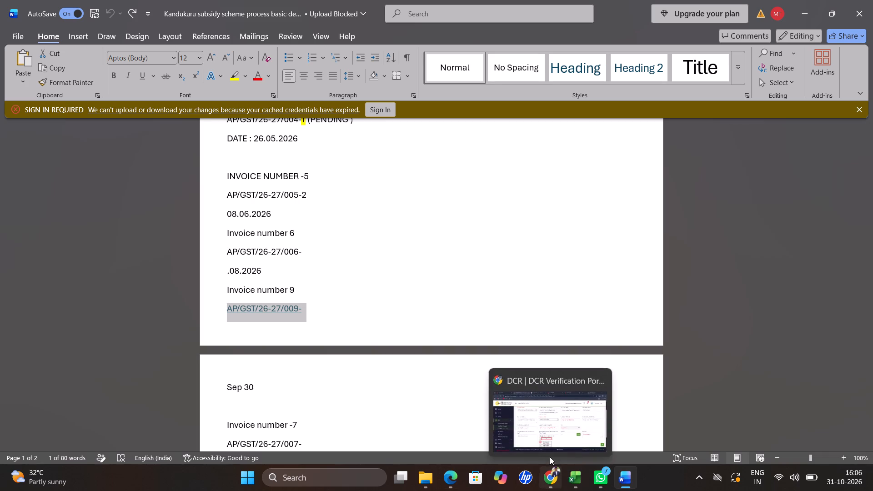
{"action": "left_click", "coordinate": [551, 434]}
{"action": "key", "text": "ctrl+v"}
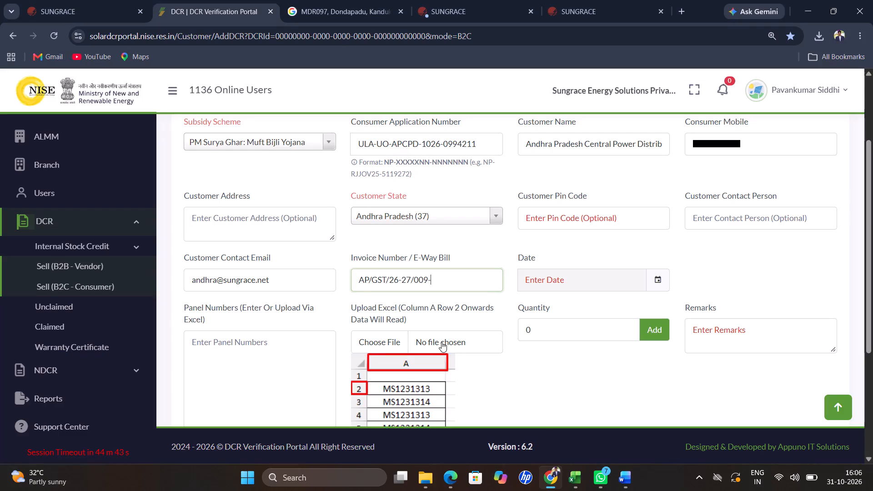
Complete the invoice number as AP/GST/26-27/009-291, then replace its last digit to make it AP/GST/26-27/009-292.
{"action": "key", "text": "2"}
{"action": "type", "text": "91"}
{"action": "left_click", "coordinate": [557, 280]}
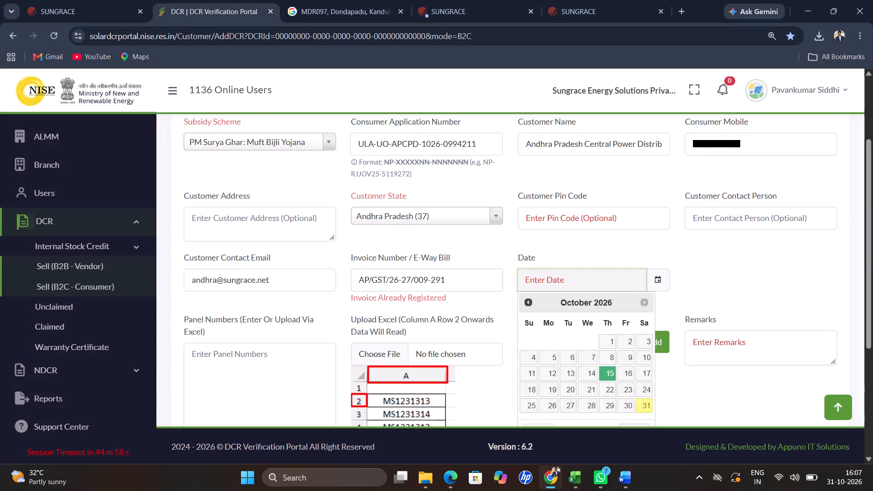
{"action": "left_click", "coordinate": [481, 282]}
{"action": "key", "text": "BackSpace"}
{"action": "key", "text": "2"}
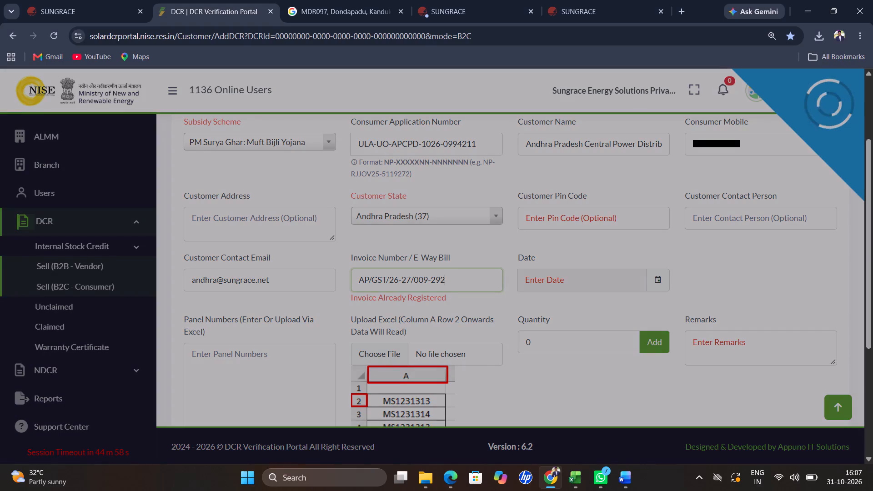
Check the numbered invoice folders in the DCR009 folder in File Explorer, then return to the DCR form.
{"action": "left_click", "coordinate": [425, 440]}
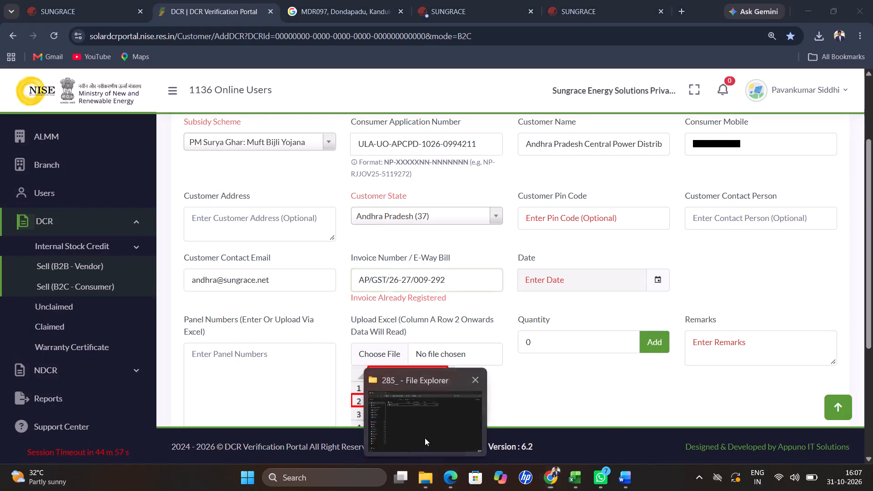
{"action": "left_click", "coordinate": [343, 39]}
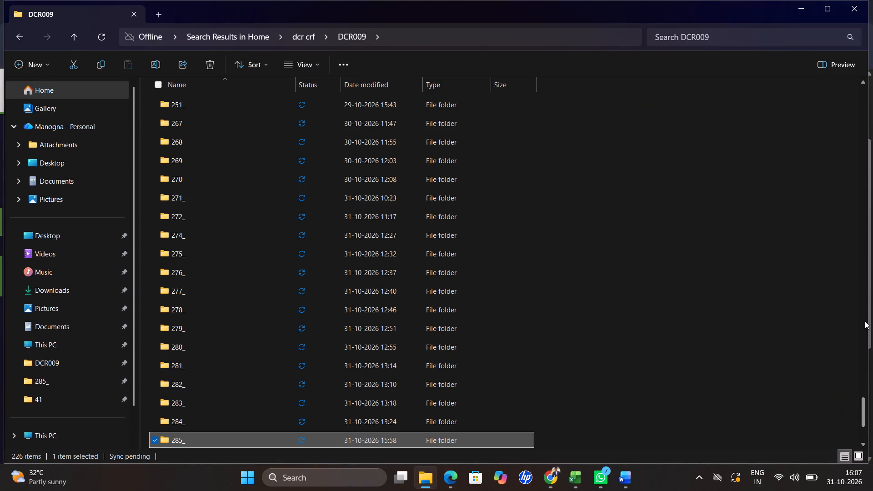
{"action": "scroll", "coordinate": [609, 356], "scroll_direction": "down", "scroll_amount": 5}
{"action": "scroll", "coordinate": [530, 316], "scroll_direction": "down", "scroll_amount": 2}
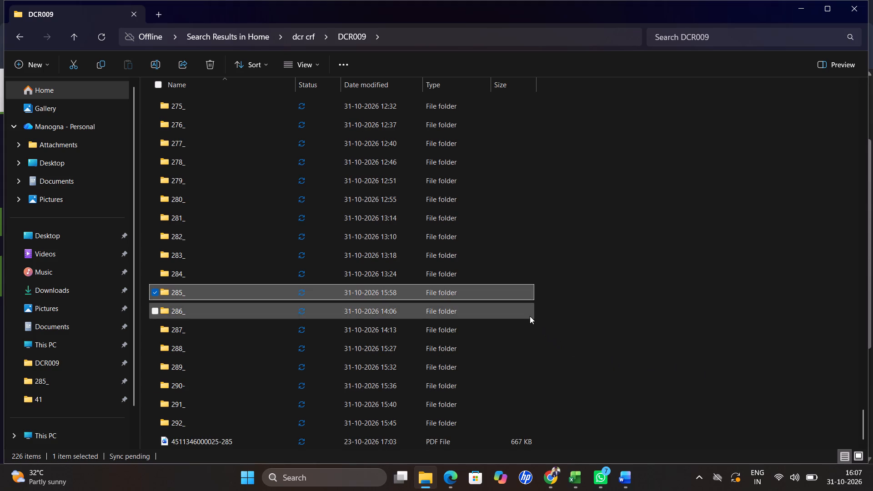
{"action": "scroll", "coordinate": [530, 316], "scroll_direction": "down", "scroll_amount": 3}
{"action": "left_click", "coordinate": [537, 429]}
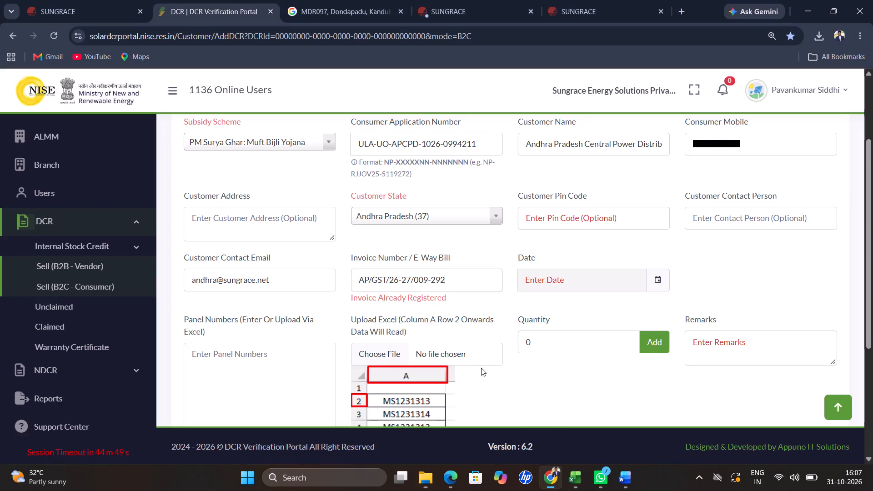
Change the invoice number to AP/GST/26-27/009-293 and set the invoice date to 30-Sep-2026.
{"action": "key", "text": "BackSpace"}
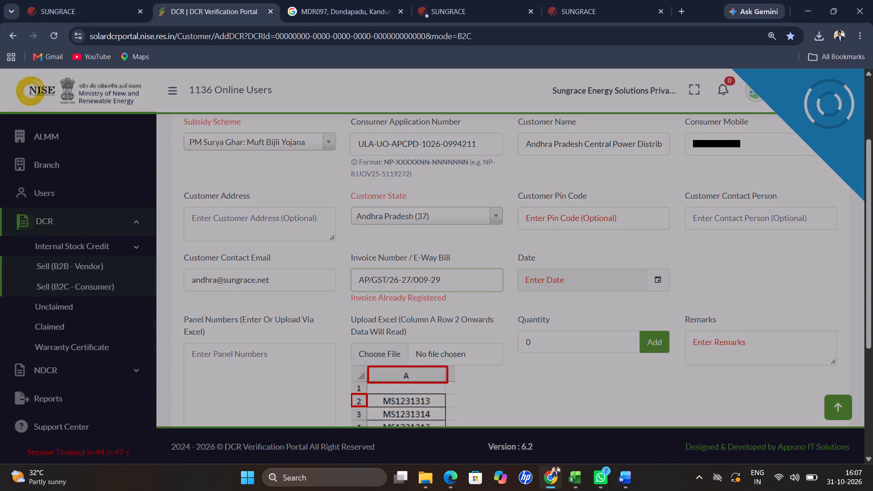
{"action": "key", "text": "3"}
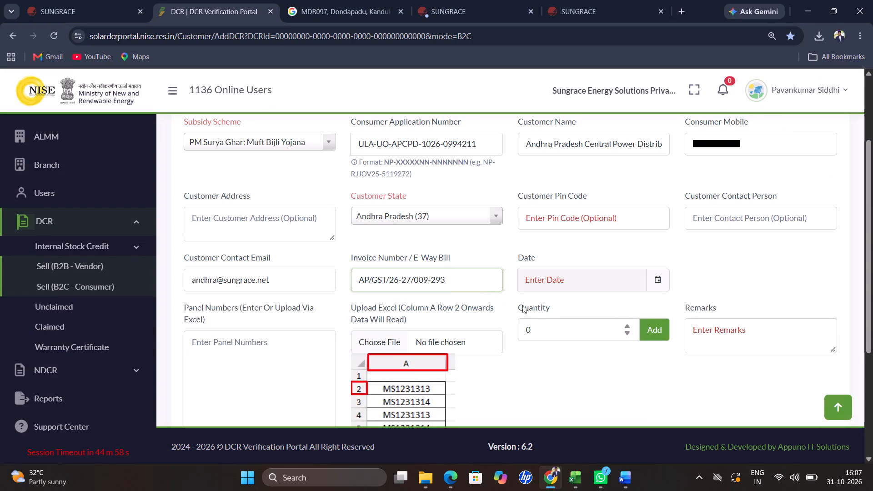
{"action": "left_click", "coordinate": [597, 286]}
{"action": "left_click", "coordinate": [526, 301]}
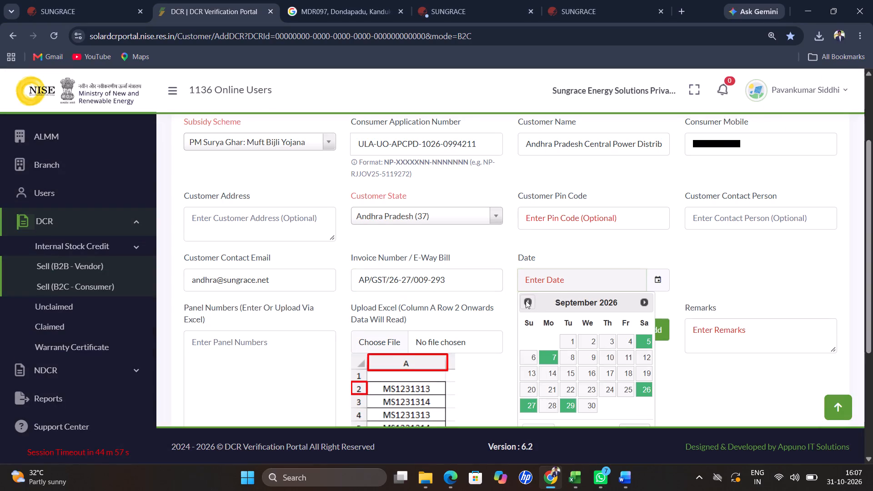
{"action": "left_click", "coordinate": [596, 406]}
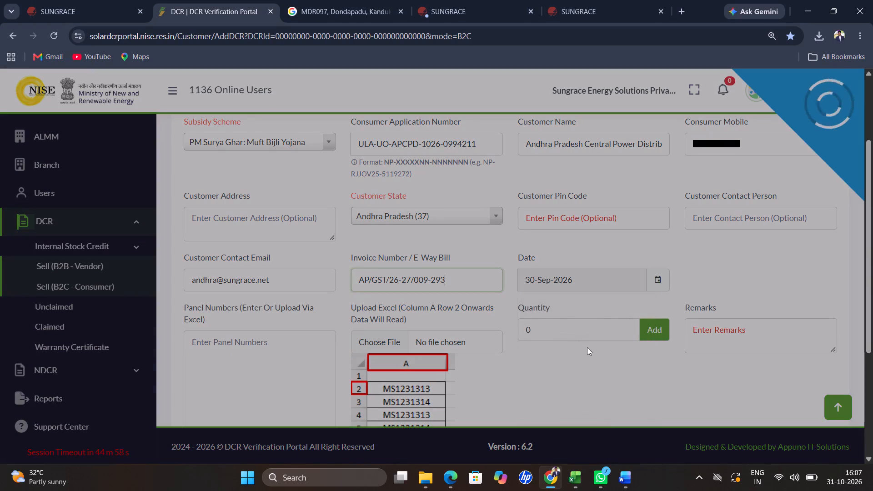
{"action": "scroll", "coordinate": [587, 347], "scroll_direction": "down", "scroll_amount": 2}
{"action": "left_click", "coordinate": [275, 287]}
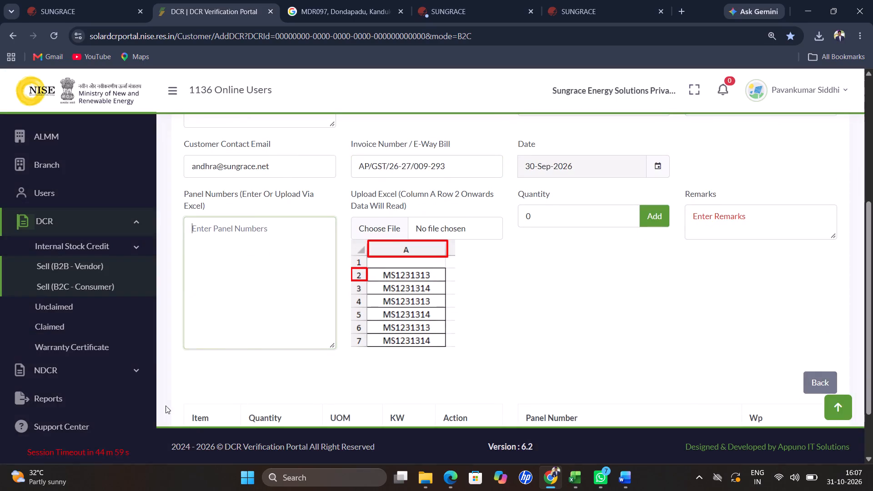
{"action": "left_click", "coordinate": [85, 0]}
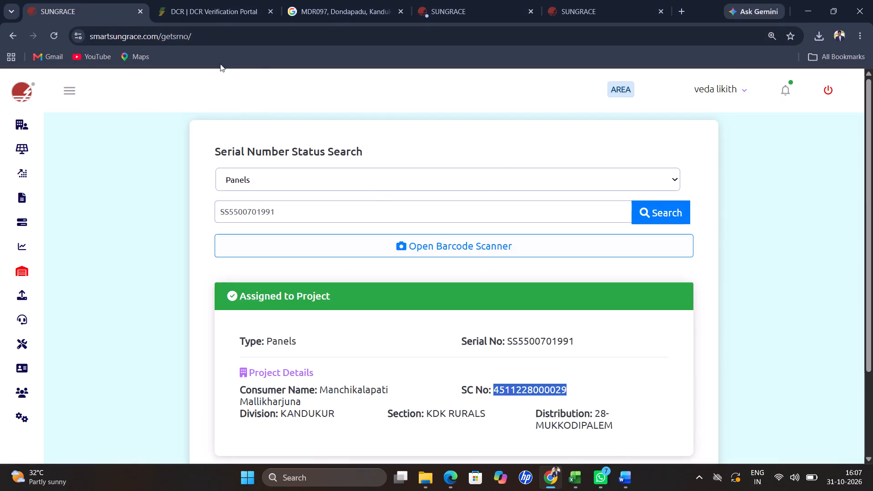
{"action": "left_click", "coordinate": [449, 11]}
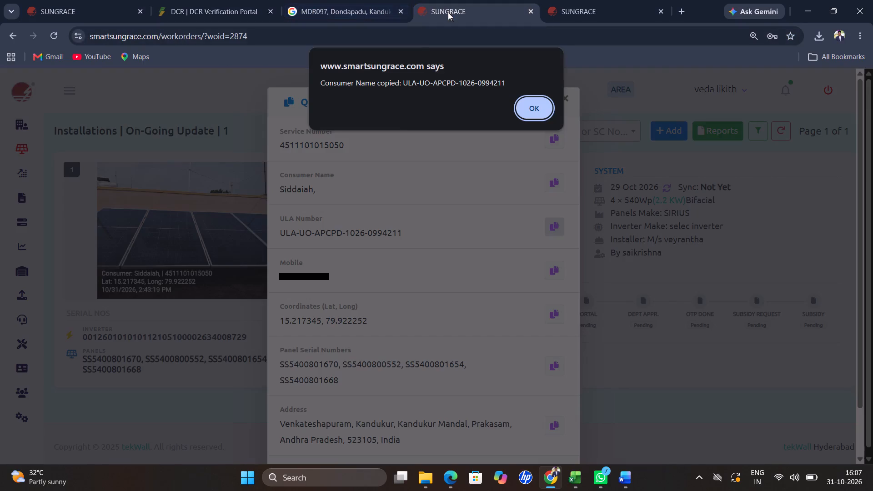
{"action": "left_click", "coordinate": [141, 9]}
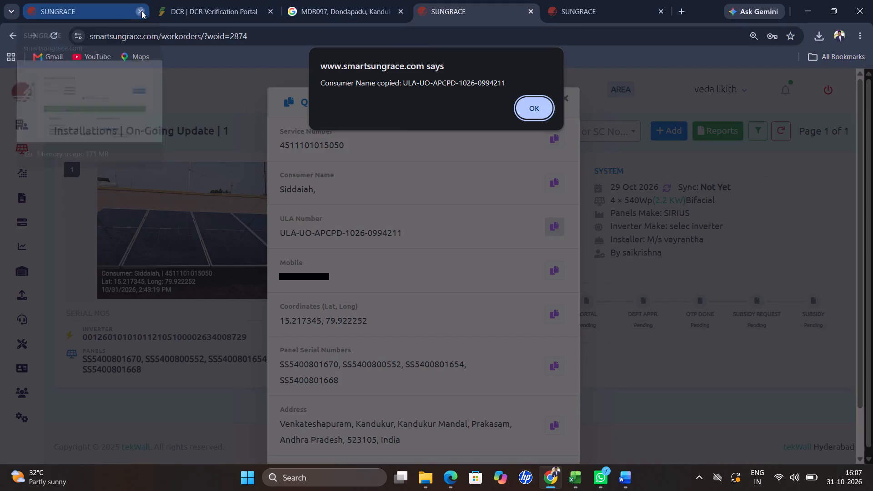
{"action": "left_click", "coordinate": [539, 105]}
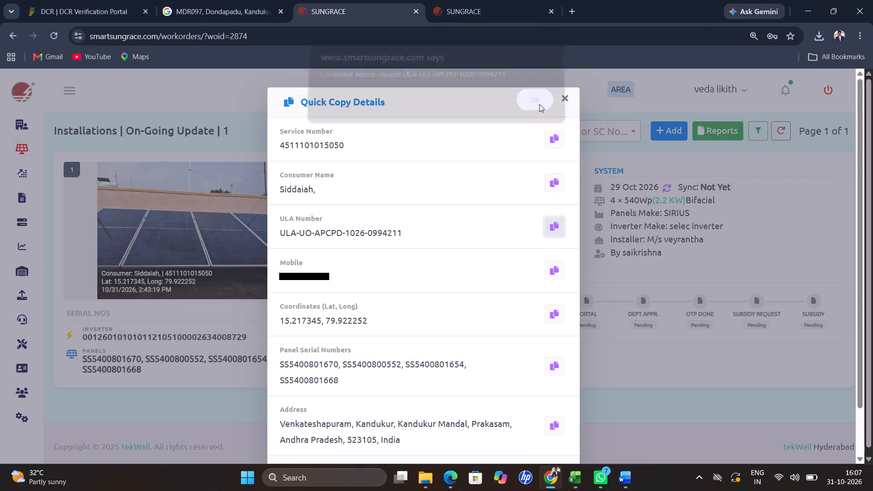
{"action": "scroll", "coordinate": [554, 226], "scroll_direction": "down", "scroll_amount": 2}
{"action": "left_click", "coordinate": [558, 305]}
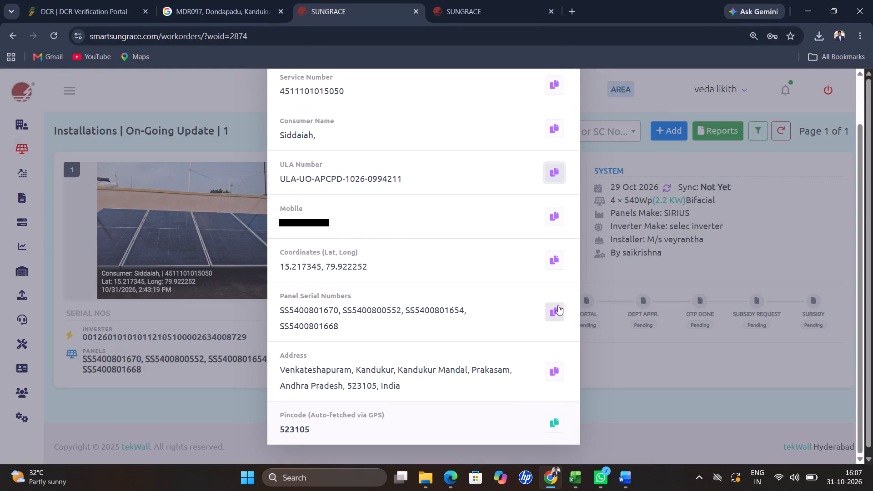
{"action": "left_click", "coordinate": [68, 0]}
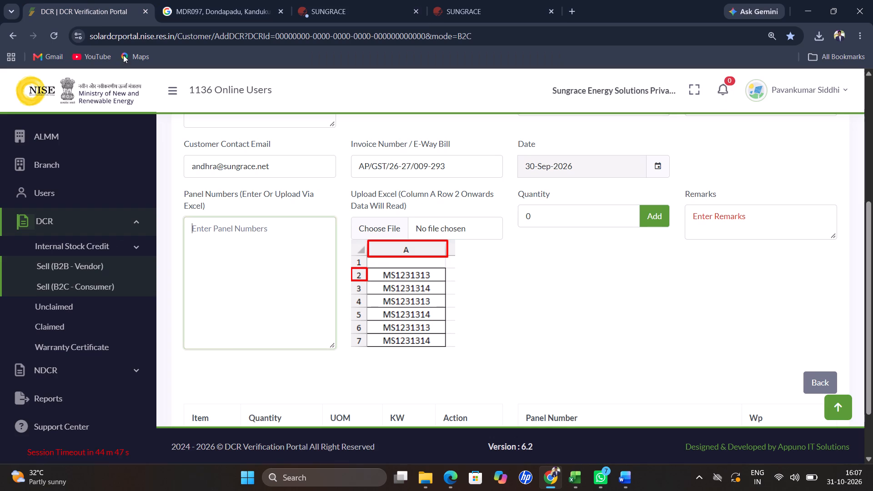
{"action": "key", "text": "ctrl+v"}
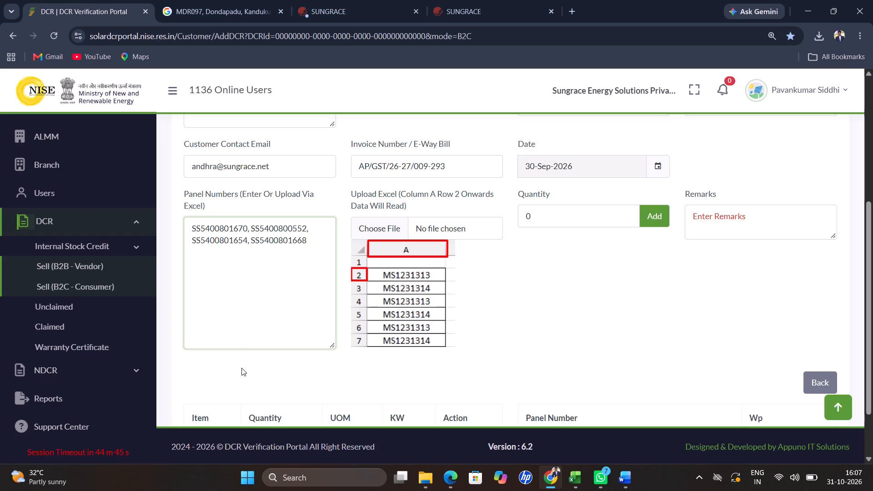
Reformat the Panel Numbers entry so each of the four serial numbers stands on its own line without commas.
{"action": "key", "text": "Left"}
{"action": "key", "text": "Left"}
{"action": "key", "text": "Left"}
{"action": "key", "text": "Left"}
{"action": "key", "text": "Left"}
{"action": "key", "text": "Left"}
{"action": "key", "text": "Left"}
{"action": "key", "text": "Left"}
{"action": "key", "text": "Left"}
{"action": "key", "text": "Left"}
{"action": "key", "text": "Left"}
{"action": "key", "text": "Left"}
{"action": "key", "text": "BackSpace"}
{"action": "key", "text": "BackSpace"}
{"action": "key", "text": "Return"}
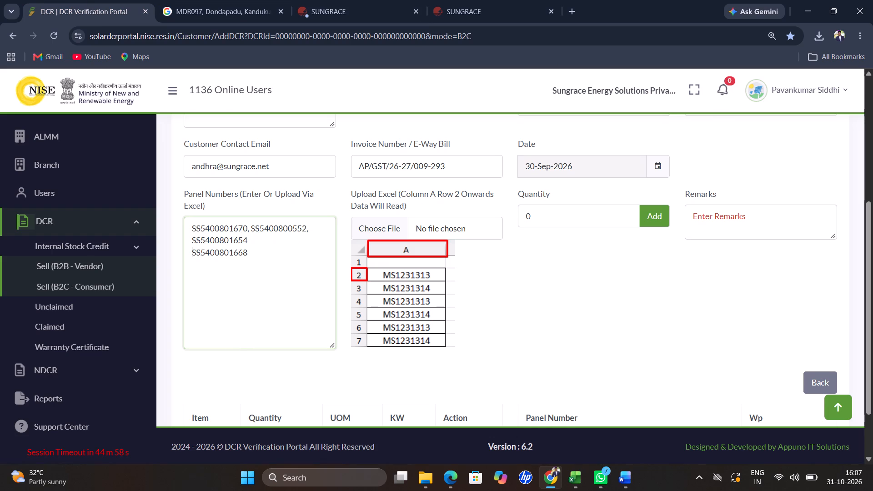
{"action": "key", "text": "Up"}
{"action": "key", "text": "Up"}
{"action": "key", "text": "Up"}
{"action": "key", "text": "Right"}
{"action": "key", "text": "Right"}
{"action": "key", "text": "Right"}
{"action": "key", "text": "Right"}
{"action": "key", "text": "Right"}
{"action": "key", "text": "Right"}
{"action": "key", "text": "Right"}
{"action": "key", "text": "Right"}
{"action": "key", "text": "Right"}
{"action": "key", "text": "Right"}
{"action": "key", "text": "Right"}
{"action": "key", "text": "Right"}
{"action": "key", "text": "Right"}
{"action": "key", "text": "Right"}
{"action": "key", "text": "Right"}
{"action": "key", "text": "Left"}
{"action": "key", "text": "BackSpace"}
{"action": "key", "text": "BackSpace"}
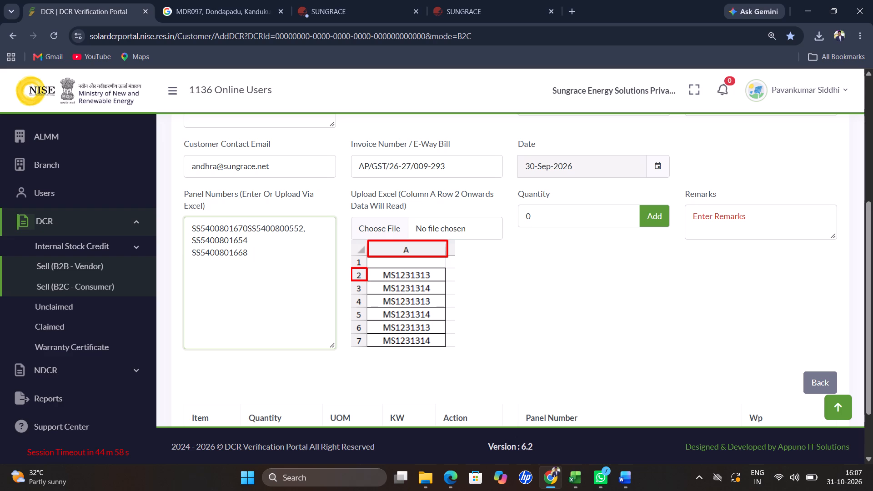
{"action": "key", "text": "Return"}
{"action": "key", "text": "Right"}
{"action": "key", "text": "Right"}
{"action": "key", "text": "Right"}
{"action": "key", "text": "Right"}
{"action": "key", "text": "Right"}
{"action": "key", "text": "Right"}
{"action": "key", "text": "Right"}
{"action": "key", "text": "Right"}
{"action": "key", "text": "Right"}
{"action": "key", "text": "Right"}
{"action": "key", "text": "Right"}
{"action": "key", "text": "Right"}
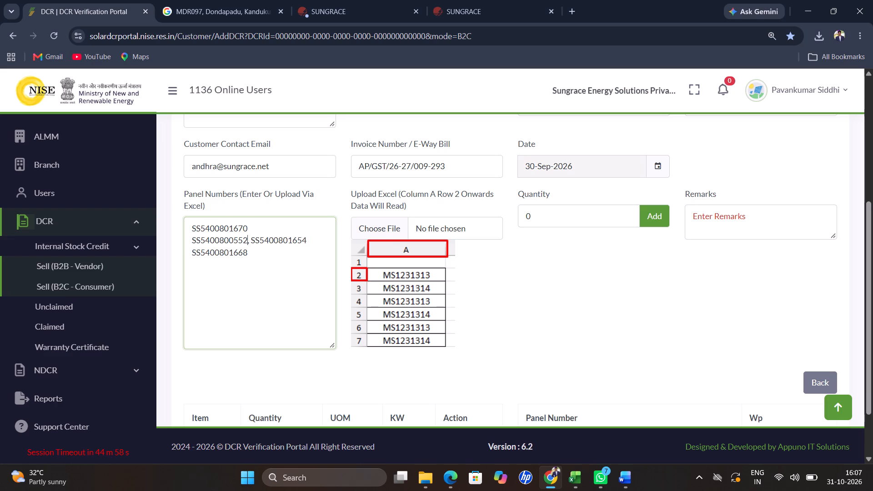
{"action": "key", "text": "Right"}
{"action": "key", "text": "Right"}
{"action": "key", "text": "BackSpace"}
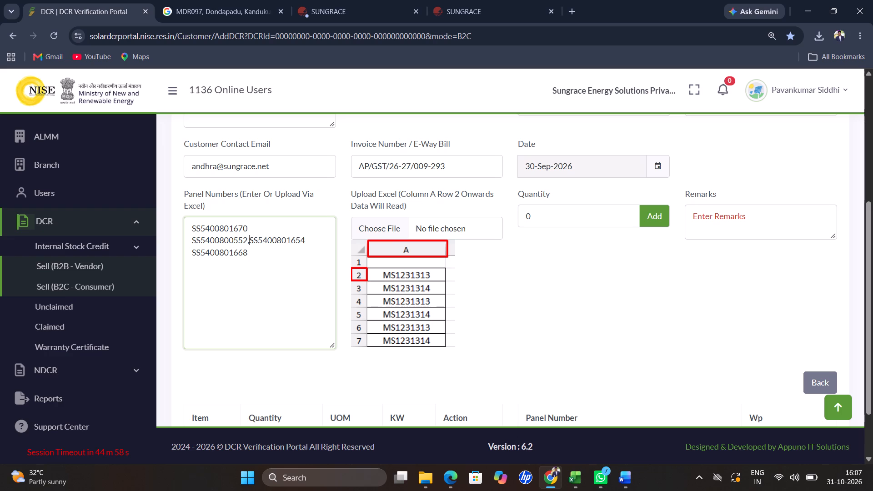
{"action": "key", "text": "BackSpace"}
{"action": "key", "text": "Return"}
{"action": "key", "text": "Right"}
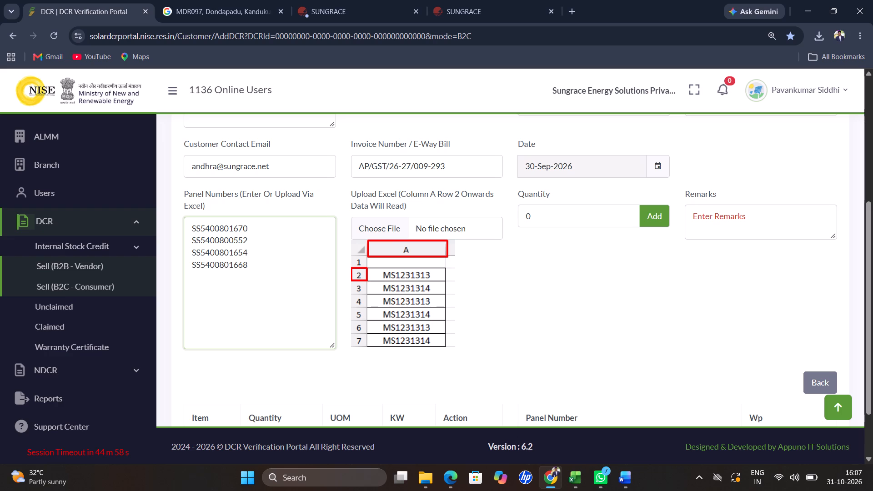
Set the quantity to 4 and add the listed panels to the DCR entry.
{"action": "left_click", "coordinate": [545, 217]}
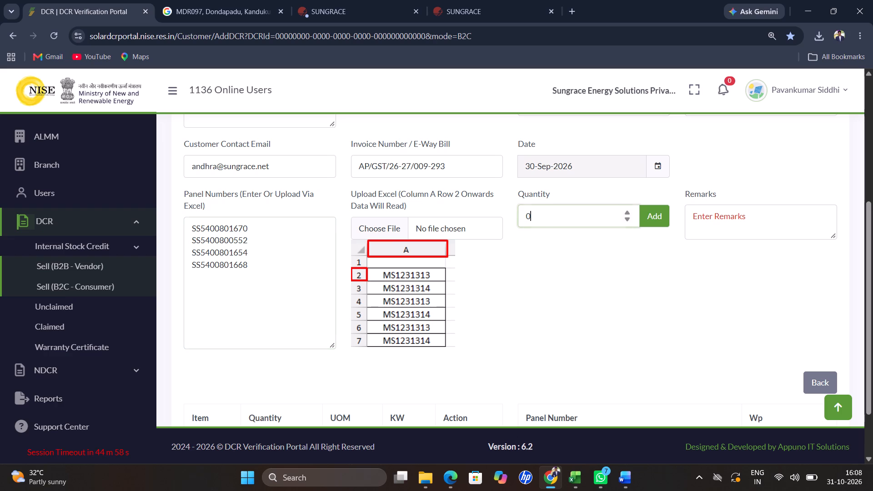
{"action": "scroll", "coordinate": [545, 217], "scroll_direction": "up", "scroll_amount": 4}
{"action": "left_click", "coordinate": [663, 214]}
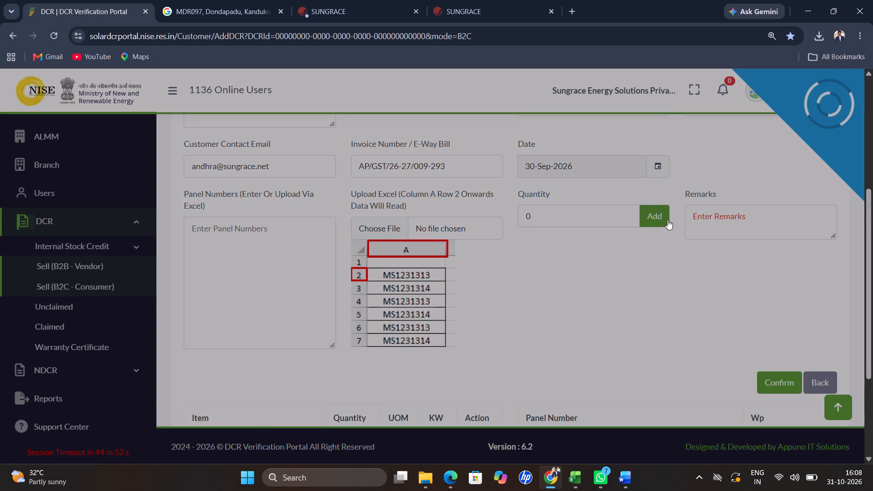
Fill Remarks with the site address copied from the Sungrace work order's details, closing the map search page along the way.
{"action": "left_click", "coordinate": [714, 228]}
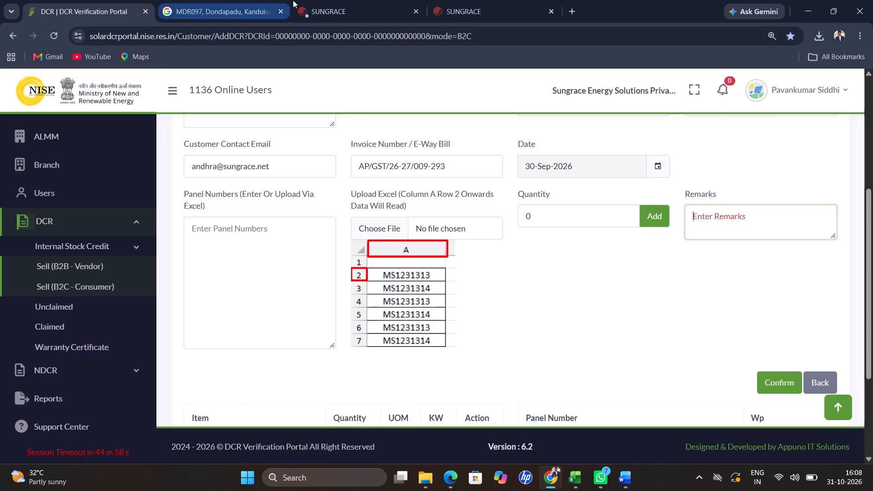
{"action": "left_click", "coordinate": [282, 11]}
{"action": "left_click", "coordinate": [246, 8]}
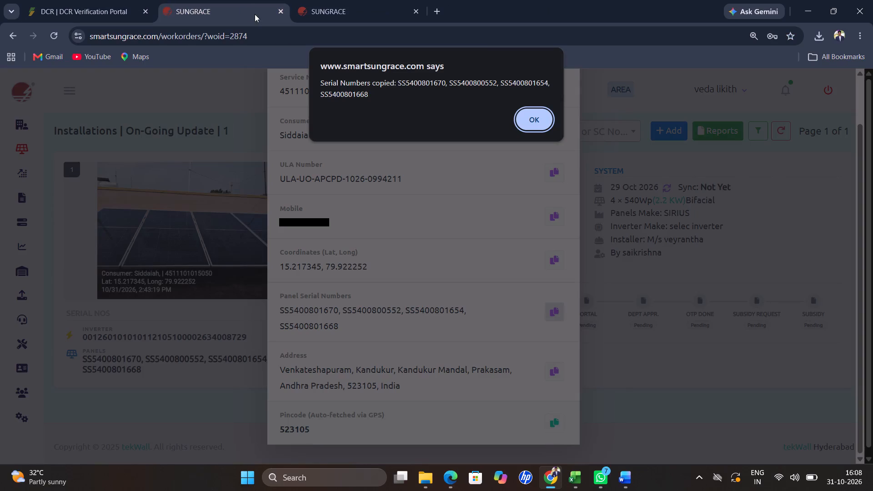
{"action": "left_click", "coordinate": [535, 121]}
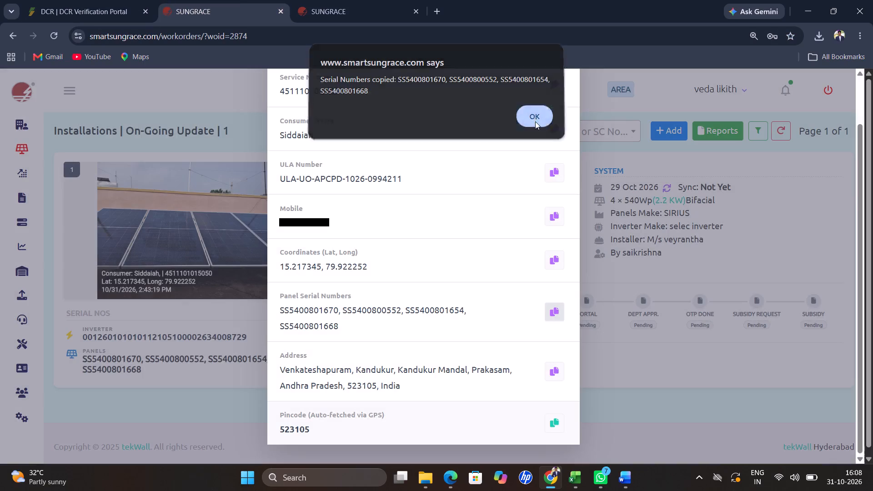
{"action": "left_click", "coordinate": [553, 369]}
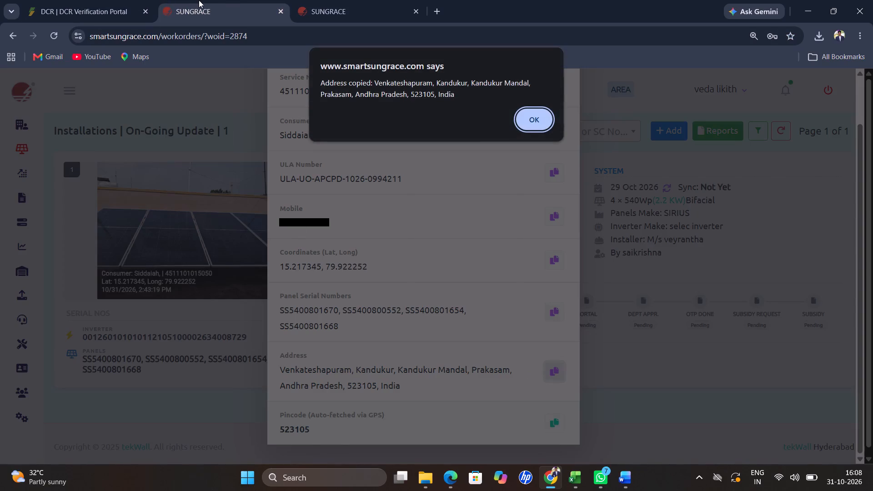
{"action": "left_click", "coordinate": [105, 0]}
{"action": "key", "text": "ctrl+v"}
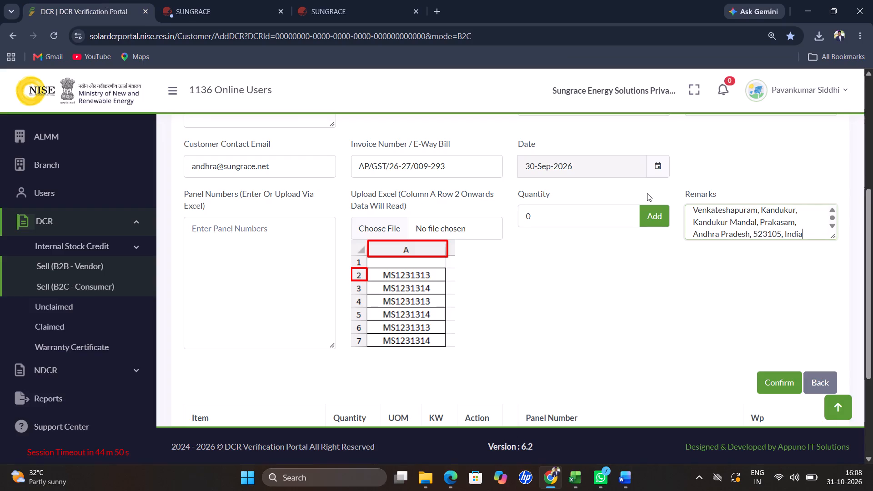
Fill Customer Pin Code with the pincode copied from the Sungrace work order's details.
{"action": "scroll", "coordinate": [597, 240], "scroll_direction": "up", "scroll_amount": 2}
{"action": "left_click", "coordinate": [586, 225]}
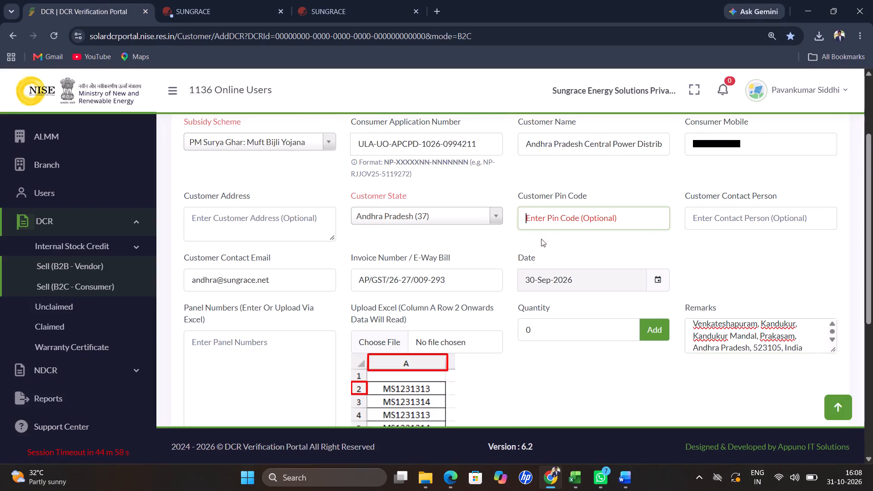
{"action": "left_click", "coordinate": [190, 0]}
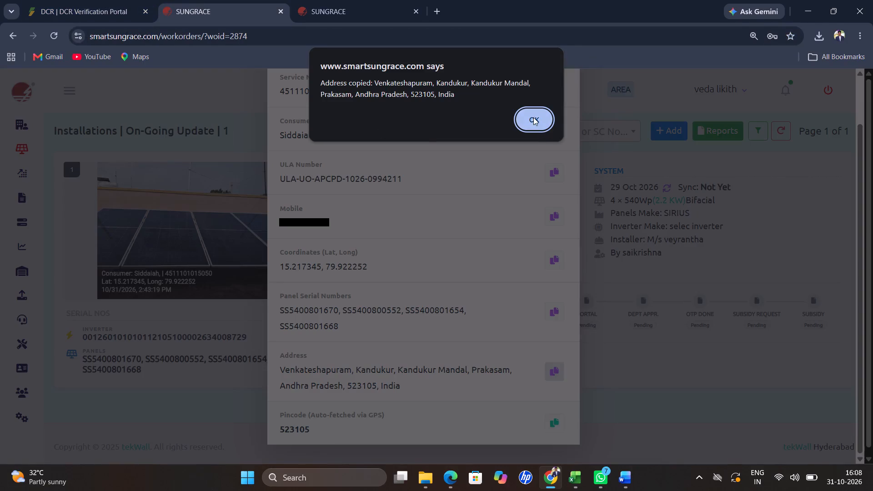
{"action": "left_click", "coordinate": [533, 117]}
{"action": "left_click", "coordinate": [559, 423]}
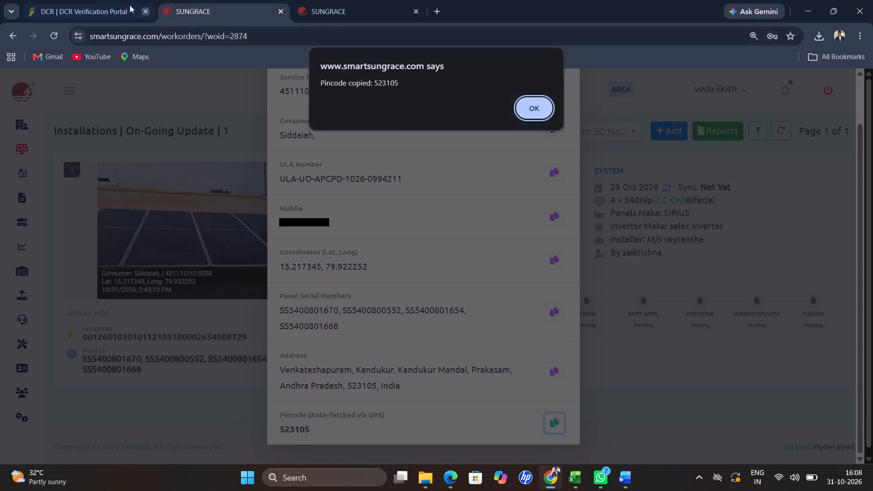
{"action": "left_click", "coordinate": [95, 0]}
{"action": "key", "text": "ctrl+v"}
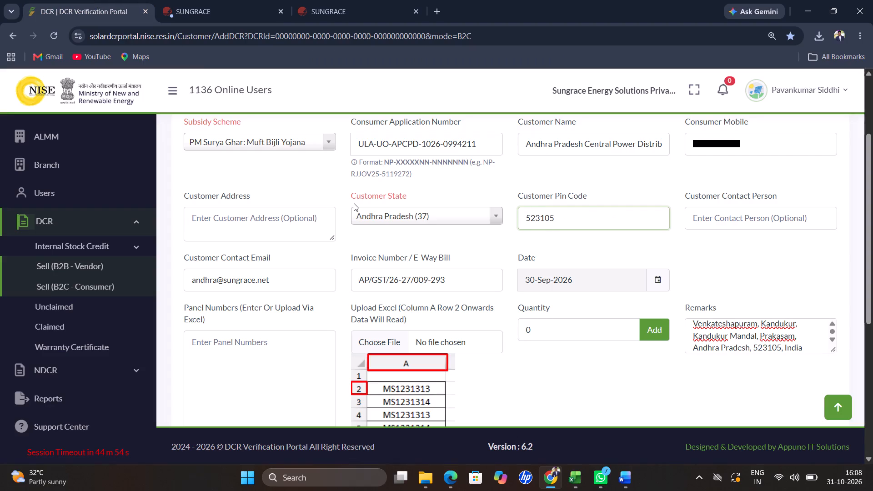
Submit the completed B2C DCR entry and approve its confirmation.
{"action": "scroll", "coordinate": [385, 224], "scroll_direction": "down", "scroll_amount": 4}
{"action": "left_click", "coordinate": [775, 271]}
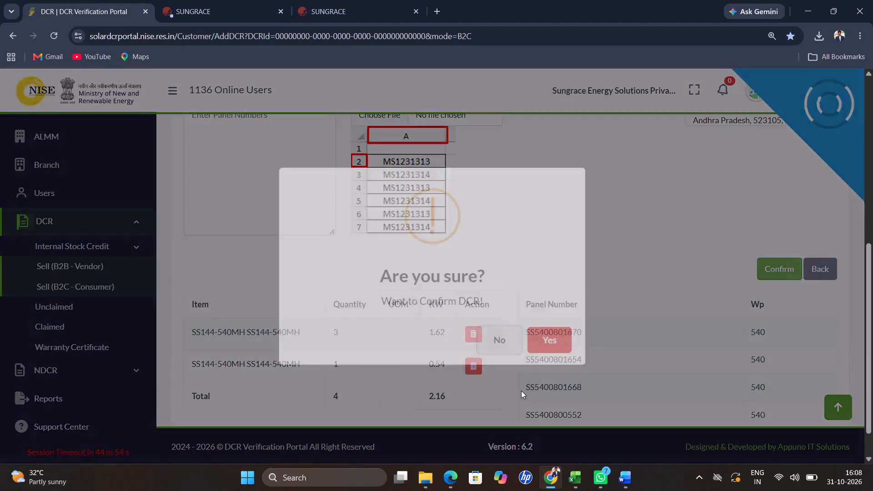
{"action": "left_click_drag", "start_coordinate": [545, 341], "coordinate": [548, 355]}
{"action": "left_click", "coordinate": [549, 336]}
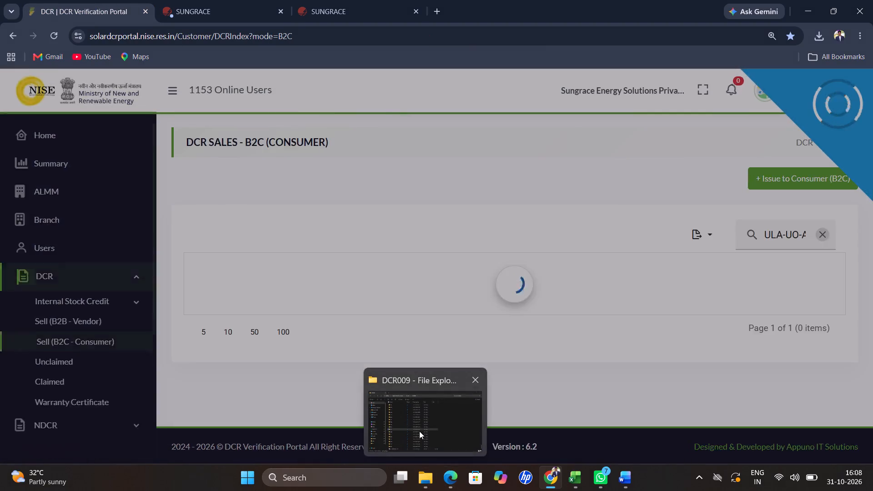
Switch to File Explorer and create a new folder named 293_ inside the DCR009 folder.
{"action": "left_click", "coordinate": [419, 431]}
{"action": "left_click", "coordinate": [14, 57]}
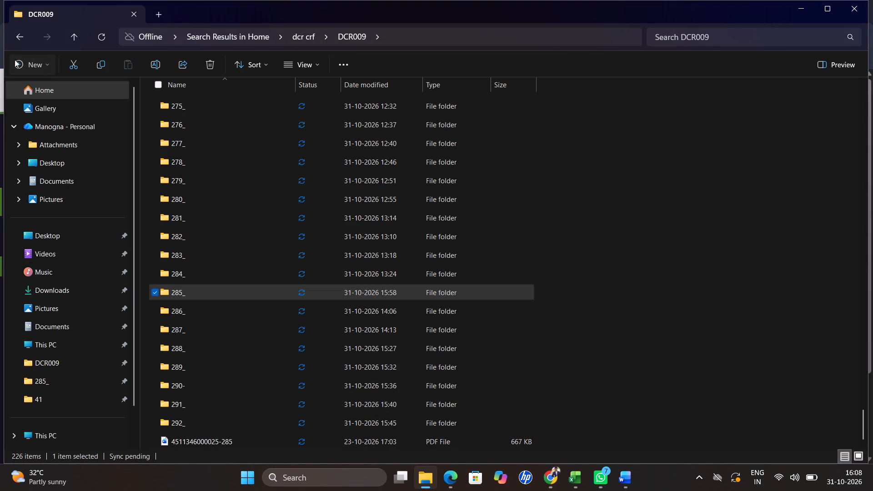
{"action": "left_click", "coordinate": [33, 84]}
{"action": "type", "text": "293"}
{"action": "key", "text": "shift+underscore"}
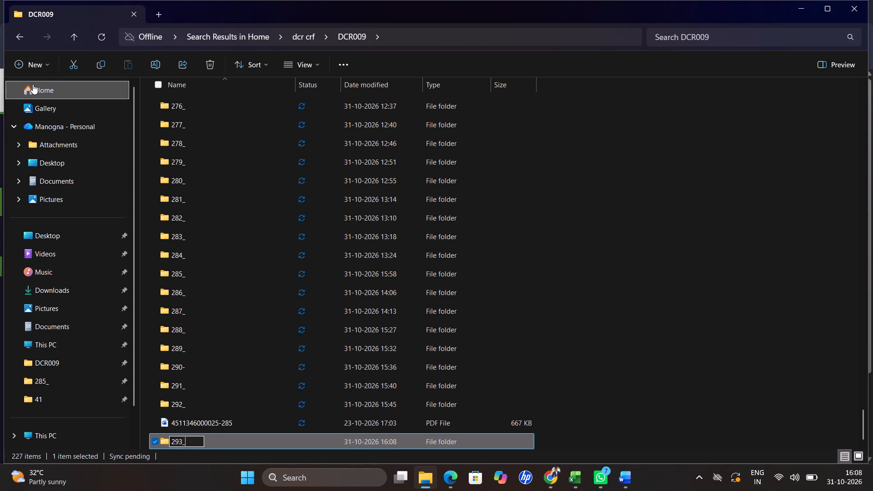
{"action": "key", "text": "Return"}
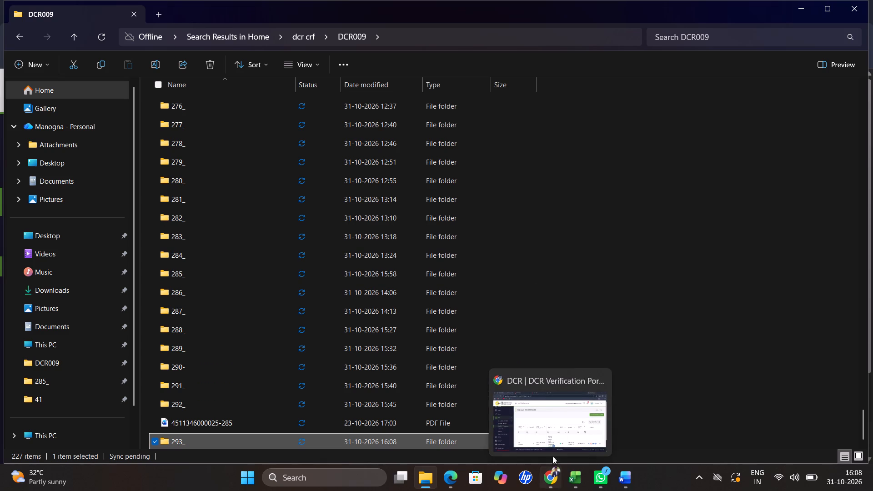
Return to the DCR portal in Chrome and clear the ULA number search on the B2C sales list.
{"action": "left_click", "coordinate": [552, 450]}
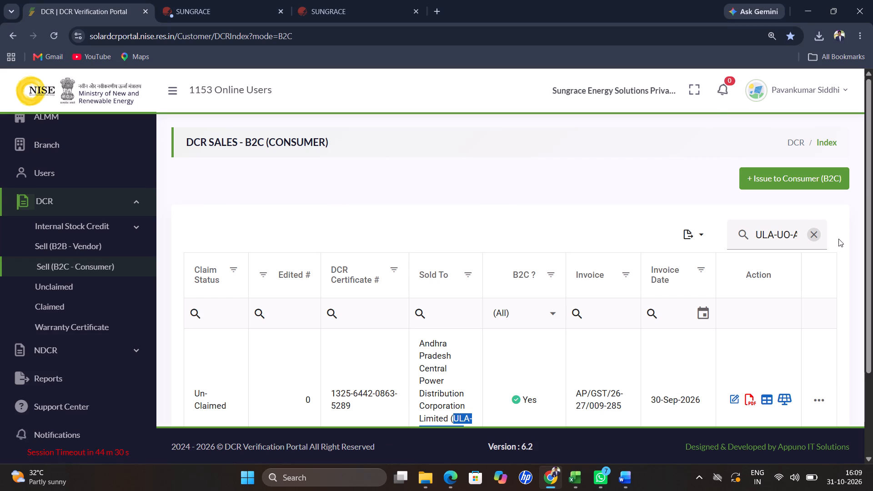
{"action": "left_click", "coordinate": [812, 237]}
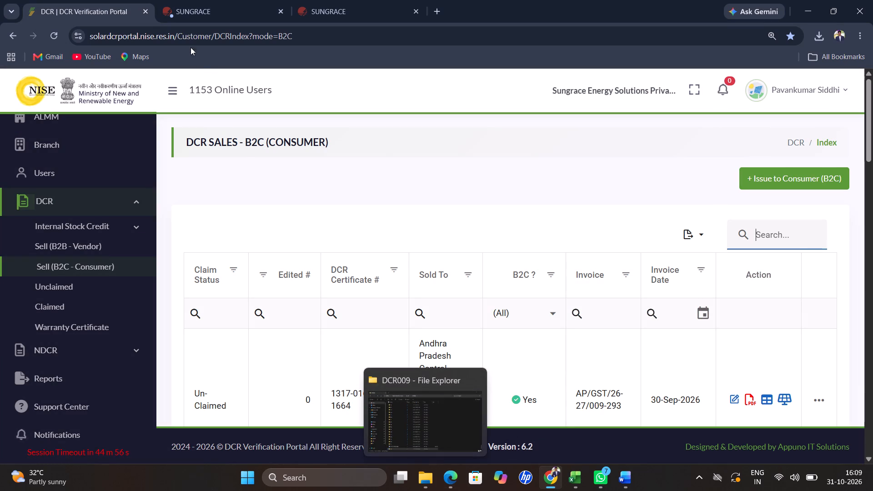
Copy the service number from the Sungrace work order's details and return to the DCR sales list.
{"action": "left_click", "coordinate": [184, 13]}
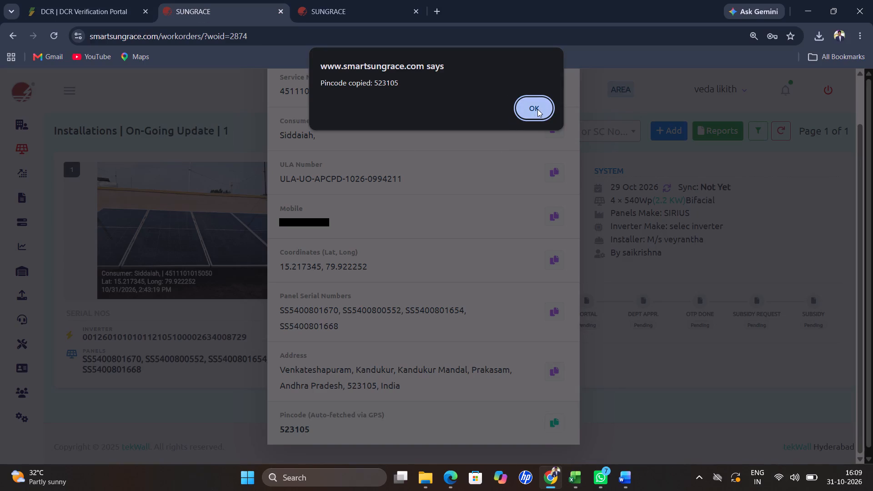
{"action": "left_click", "coordinate": [537, 109]}
{"action": "left_click", "coordinate": [552, 82]}
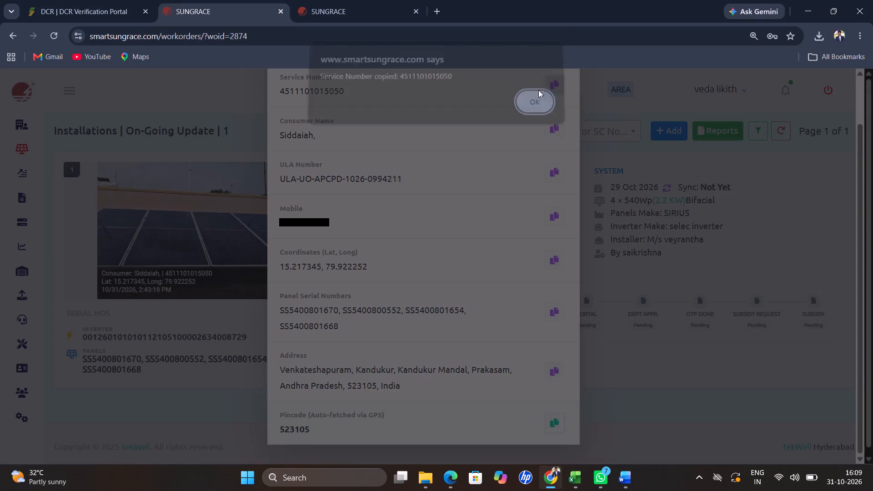
{"action": "left_click", "coordinate": [109, 0]}
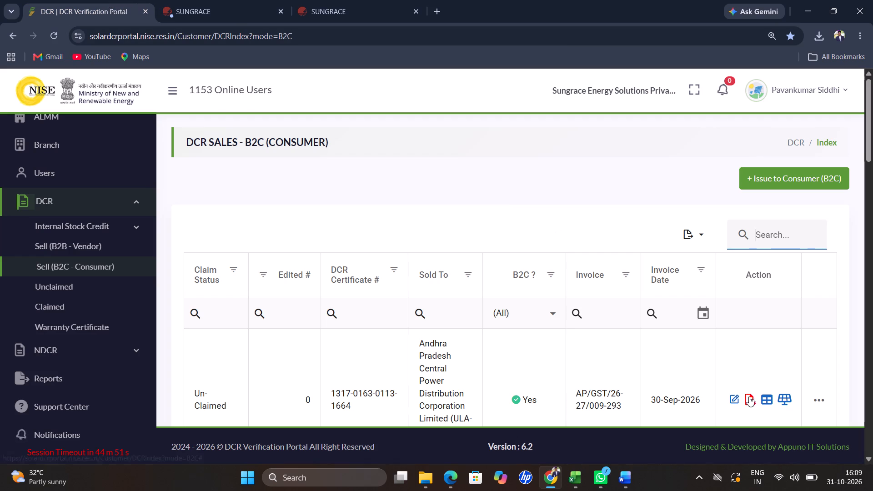
Download the certificate PDF for invoice AP/GST/26-27/009-293 into DCR009's 293_ folder, named with the copied service number followed by -293.
{"action": "left_click", "coordinate": [749, 396]}
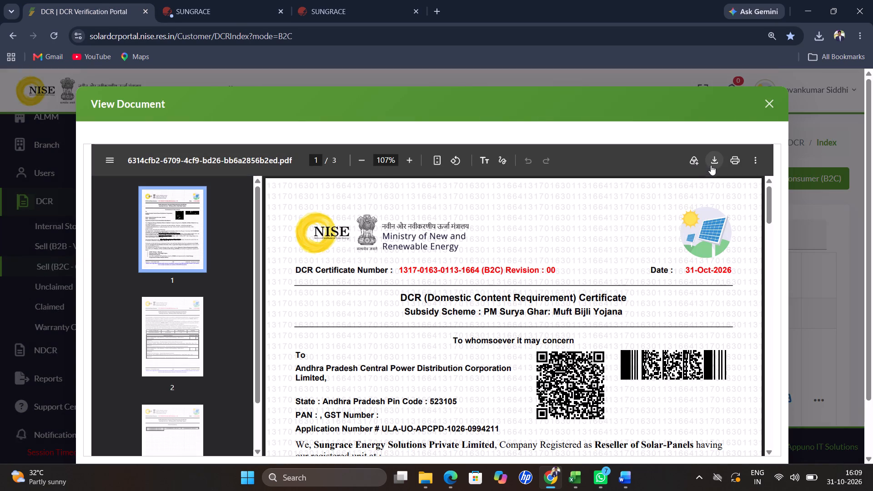
{"action": "left_click", "coordinate": [711, 165]}
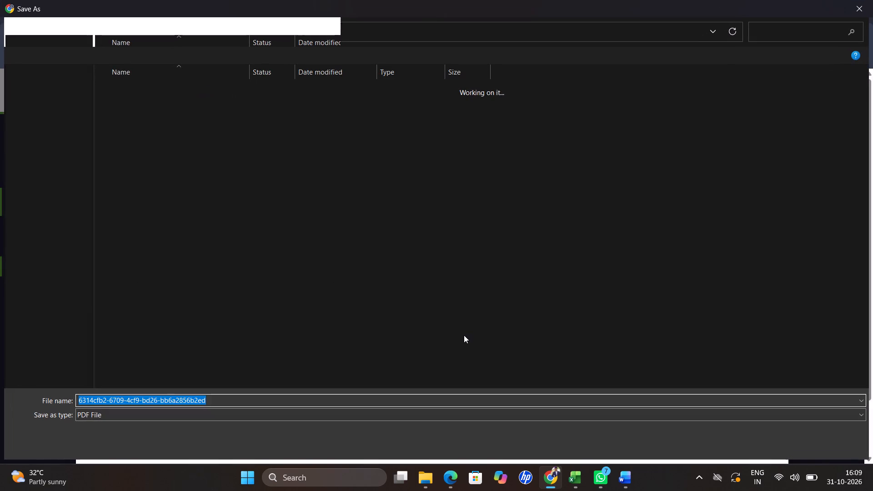
{"action": "key", "text": "ctrl+v"}
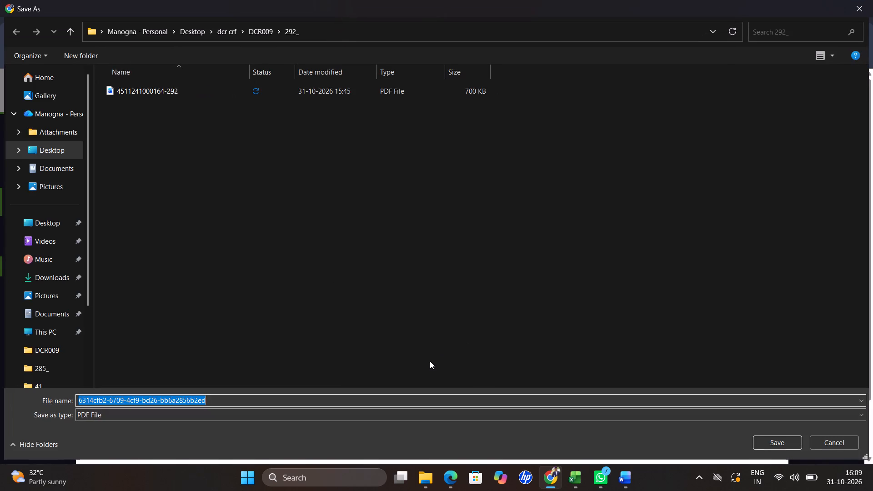
{"action": "type", "text": "-293"}
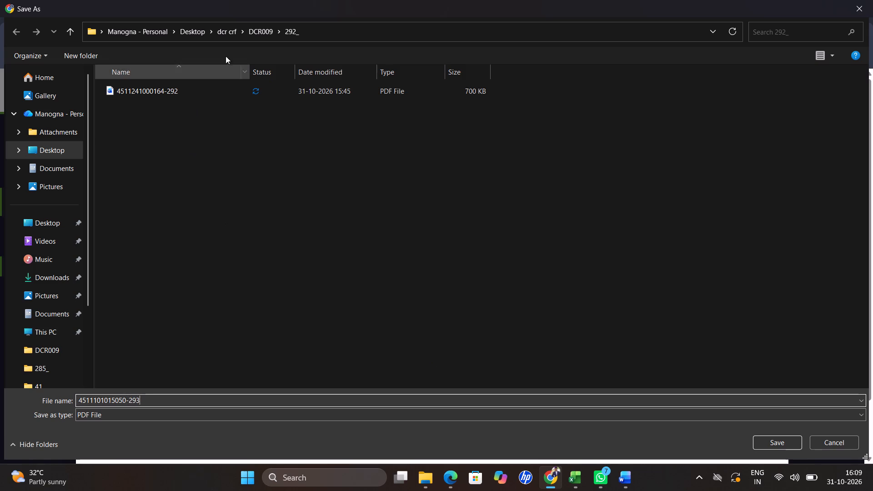
{"action": "left_click", "coordinate": [262, 36]}
{"action": "scroll", "coordinate": [362, 238], "scroll_direction": "down", "scroll_amount": 4}
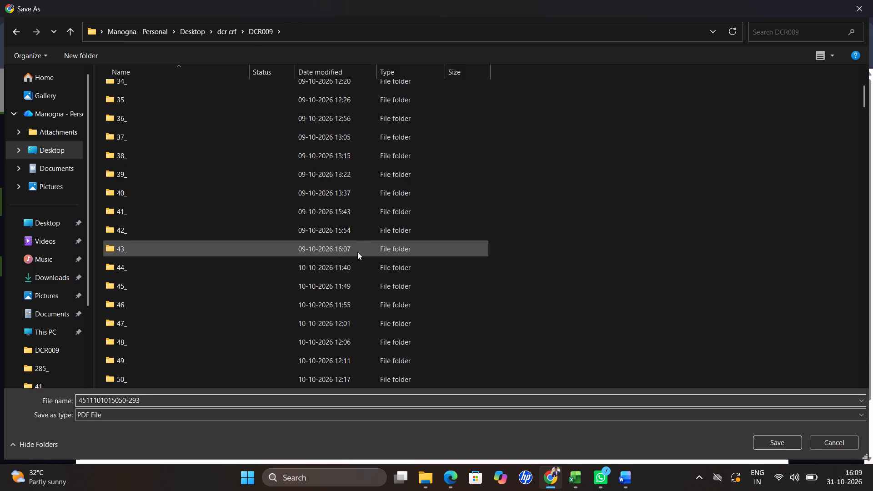
{"action": "scroll", "coordinate": [357, 252], "scroll_direction": "down", "scroll_amount": 4}
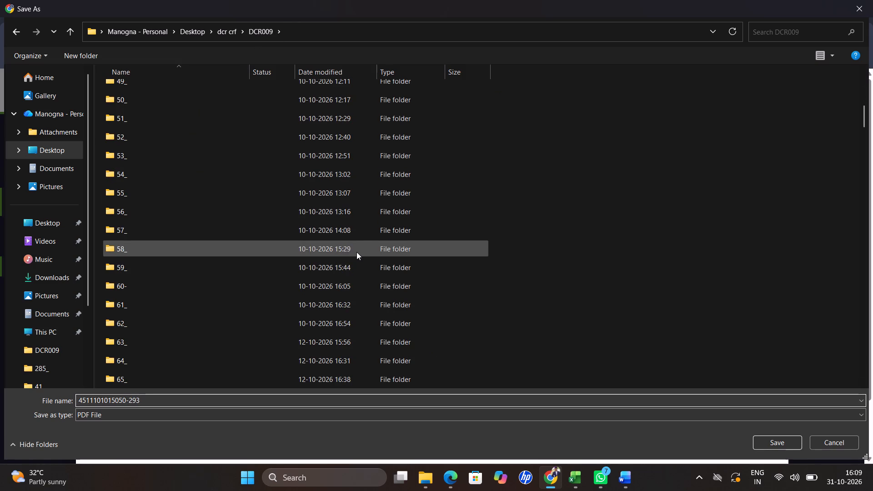
{"action": "scroll", "coordinate": [291, 276], "scroll_direction": "down", "scroll_amount": 3}
{"action": "left_click_drag", "start_coordinate": [866, 130], "coordinate": [872, 192]}
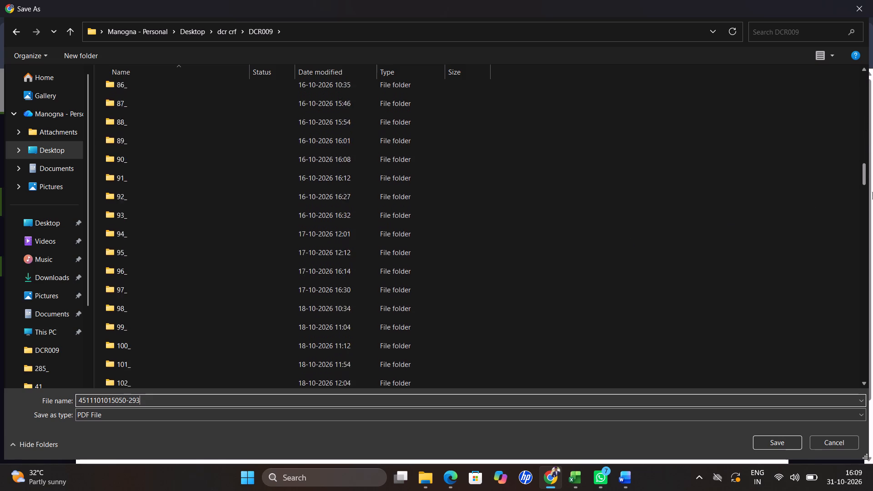
{"action": "left_click_drag", "start_coordinate": [872, 192], "coordinate": [872, 381]}
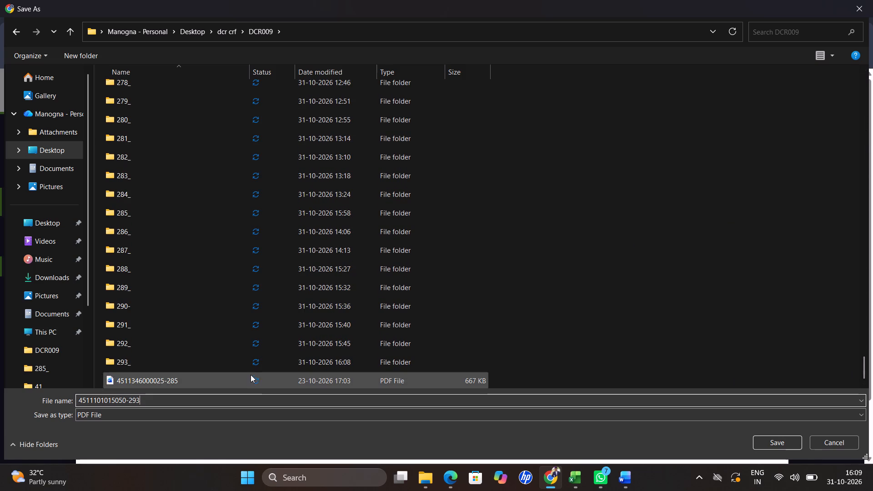
{"action": "double_click", "coordinate": [234, 362]}
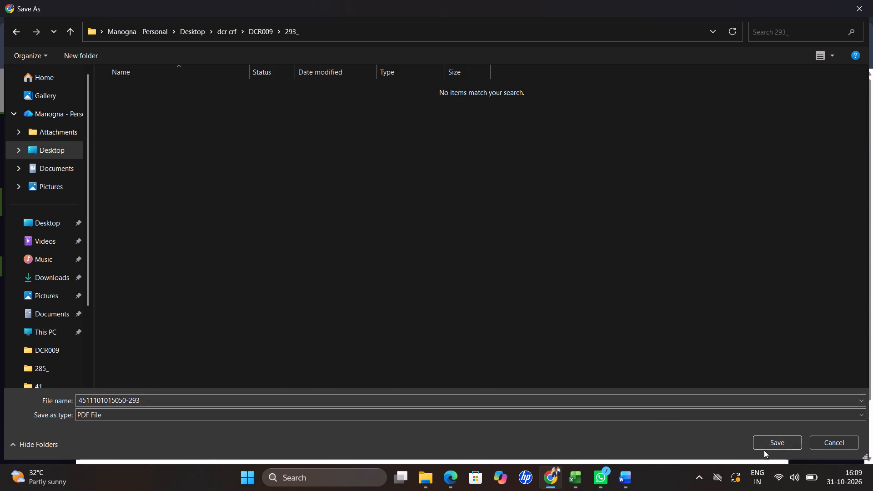
{"action": "left_click", "coordinate": [766, 446]}
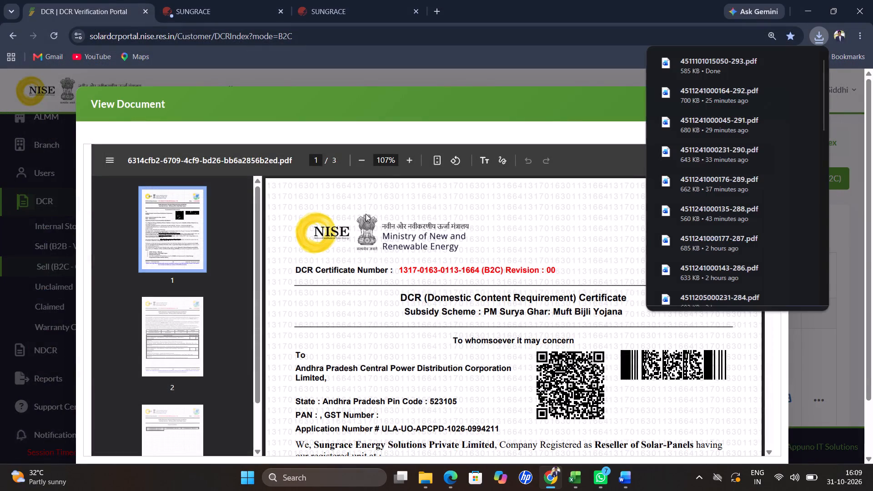
Close the copied details on the Sungrace work order and open its Project Stage update form.
{"action": "left_click", "coordinate": [181, 1]}
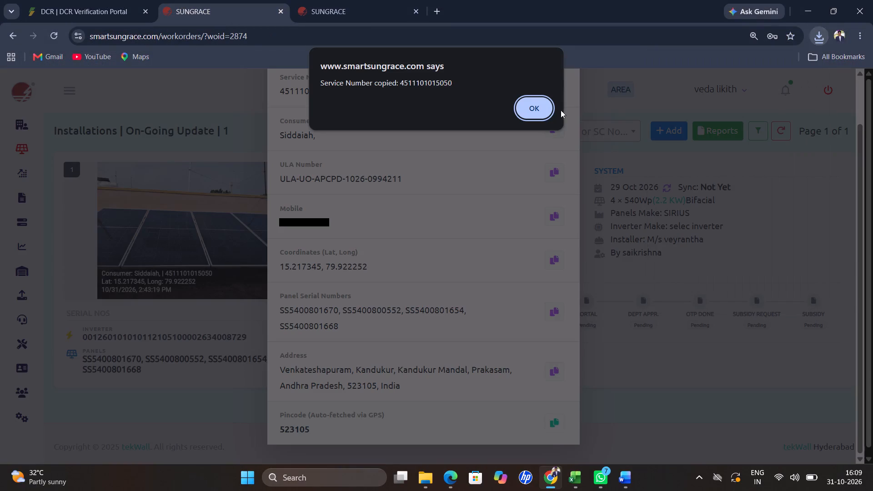
{"action": "left_click", "coordinate": [540, 110]}
{"action": "left_click", "coordinate": [594, 104]}
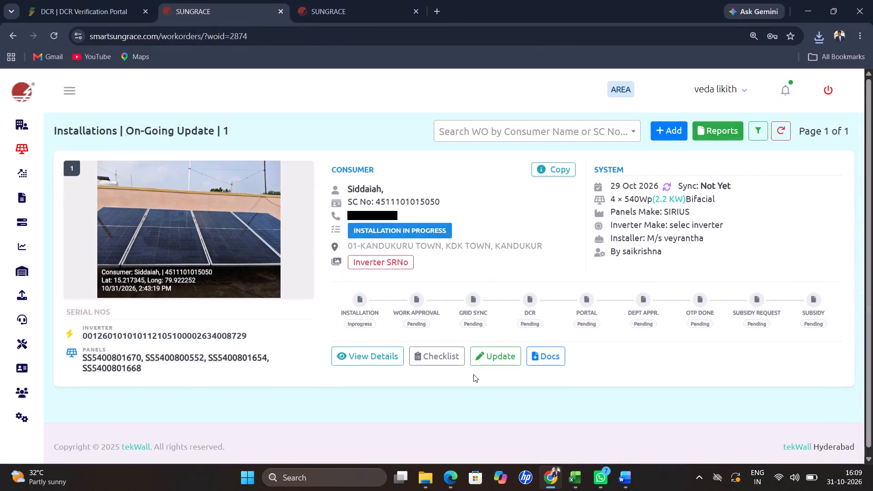
{"action": "left_click", "coordinate": [487, 358]}
{"action": "left_click", "coordinate": [364, 321]}
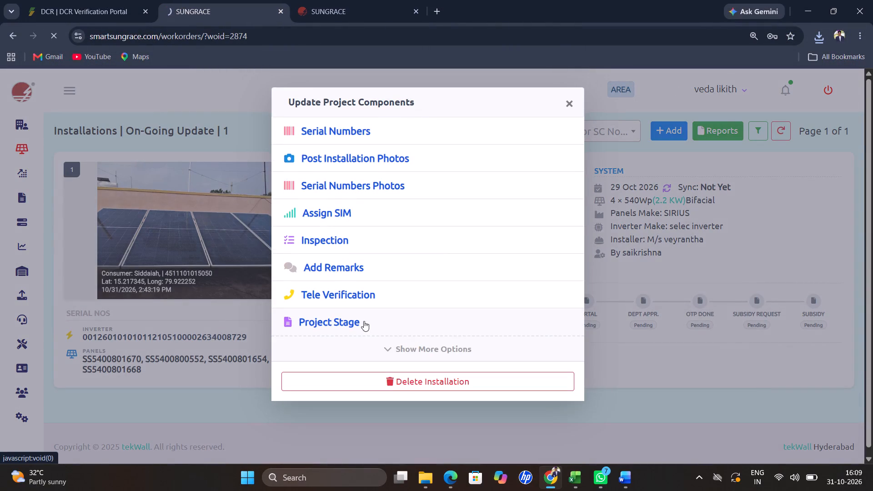
Attach the certificate PDF ending in -293 from DCR009's 293_ folder as the work order's Dcr upload.
{"action": "scroll", "coordinate": [319, 257], "scroll_direction": "down", "scroll_amount": 4}
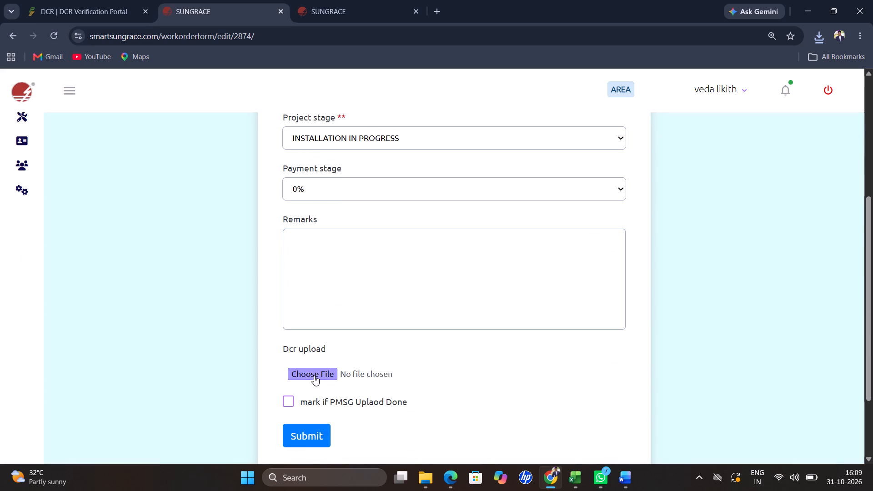
{"action": "left_click", "coordinate": [314, 366]}
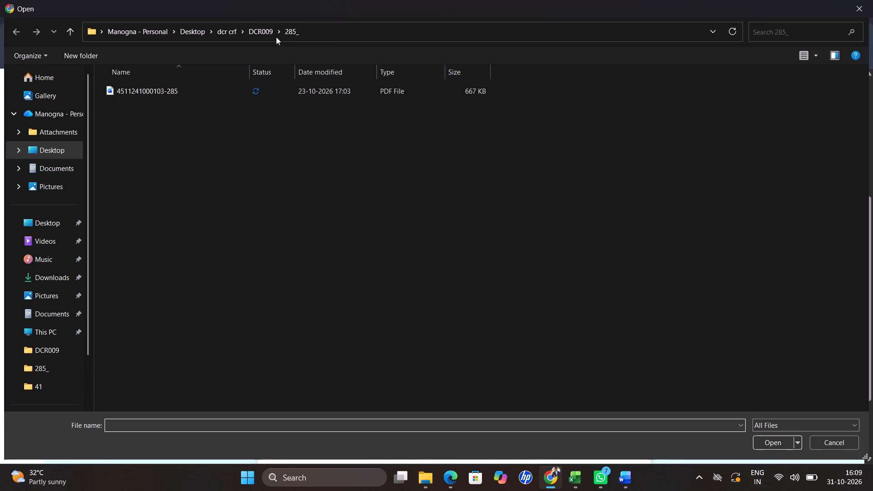
{"action": "left_click", "coordinate": [266, 28]}
{"action": "scroll", "coordinate": [206, 282], "scroll_direction": "down", "scroll_amount": 5}
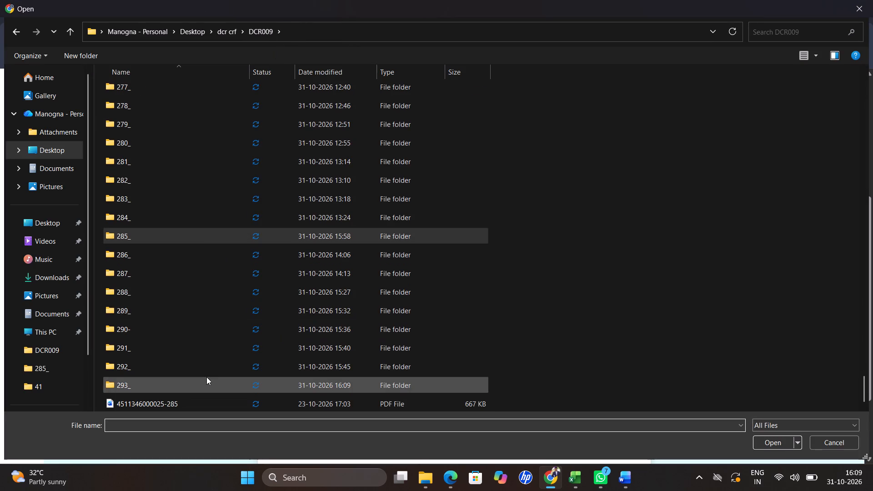
{"action": "left_click", "coordinate": [208, 381]}
{"action": "left_click", "coordinate": [205, 376]}
{"action": "double_click", "coordinate": [211, 384]}
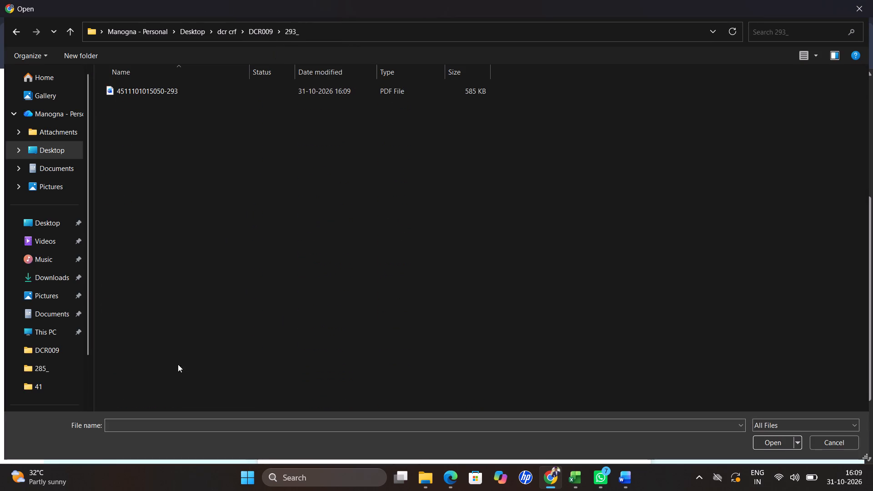
{"action": "double_click", "coordinate": [158, 92]}
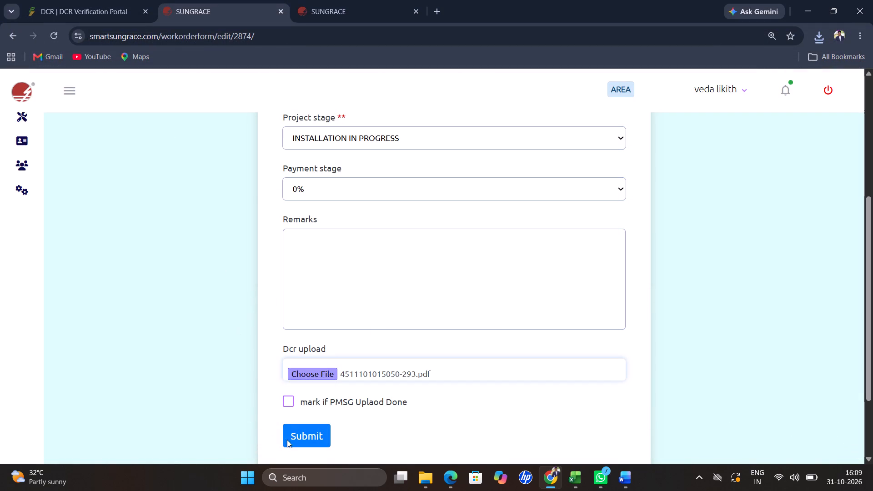
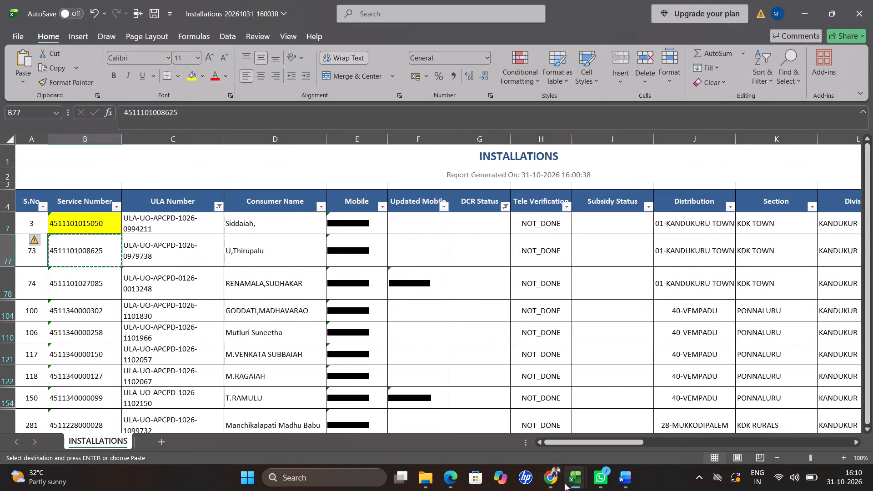
Switch to the SUNGRACE installations page in Chrome and open the work order matching the service number copied from the S.No 73 row.
{"action": "left_click_drag", "start_coordinate": [535, 434], "coordinate": [540, 440]}
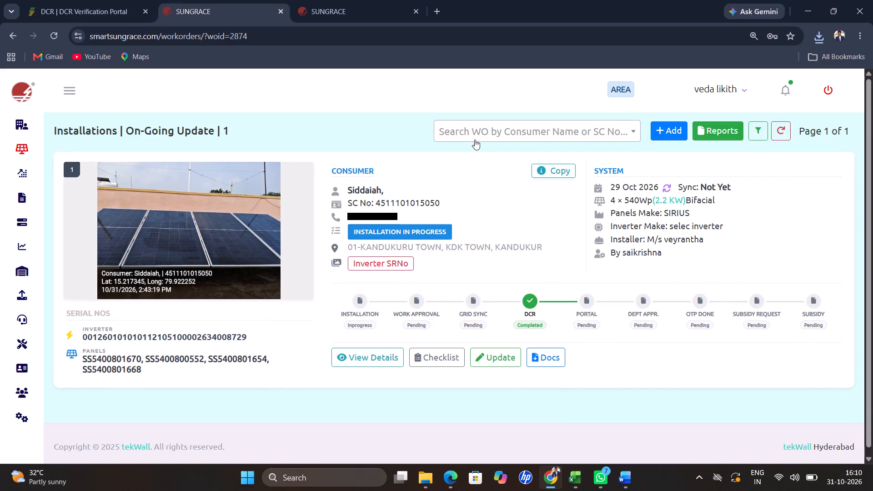
{"action": "left_click", "coordinate": [467, 128]}
{"action": "key", "text": "ctrl+v"}
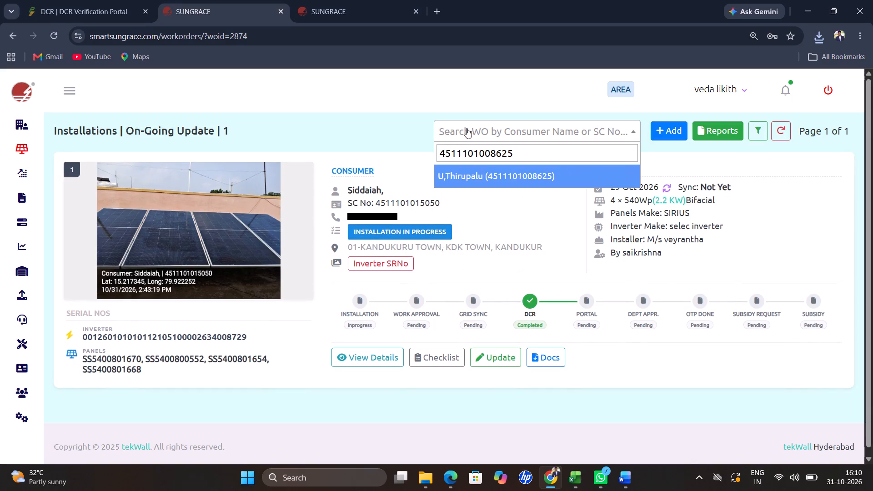
{"action": "key", "text": "Return"}
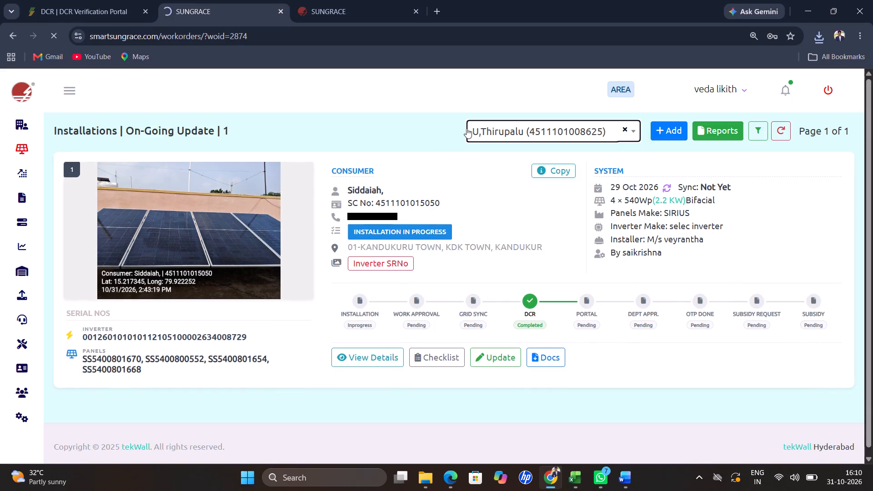
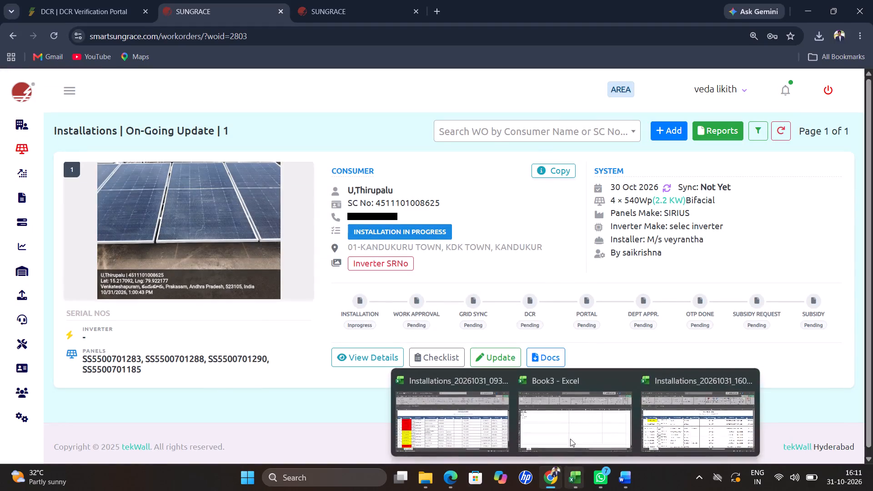
Switch to the Book3 workbook in Excel and select the empty cell A7 below the panel serial numbers.
{"action": "left_click", "coordinate": [569, 430]}
{"action": "left_click", "coordinate": [61, 220]}
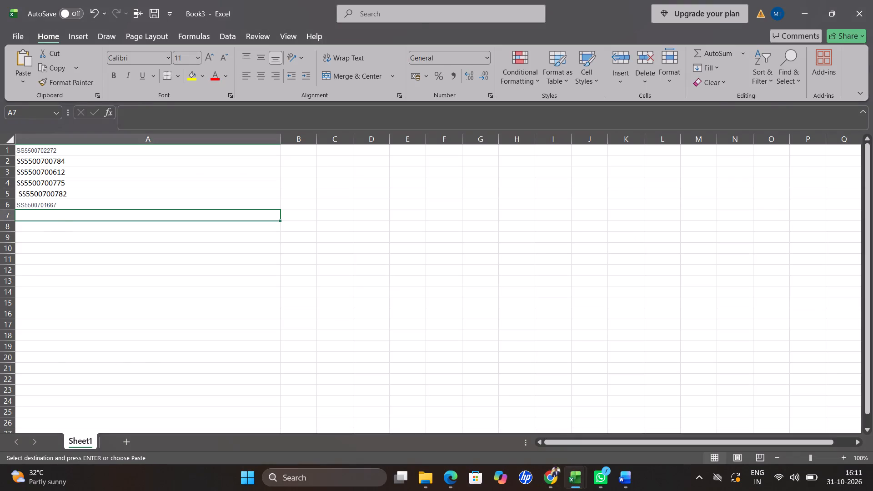
{"action": "left_click", "coordinate": [63, 215]}
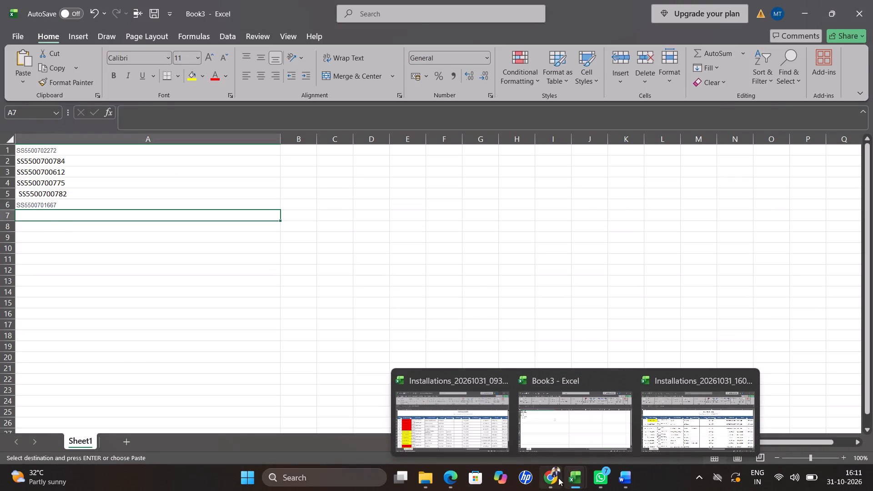
Switch to the Installations_20261031_093420 workbook and copy the red-highlighted service number in the S.No 25 row.
{"action": "left_click", "coordinate": [456, 431]}
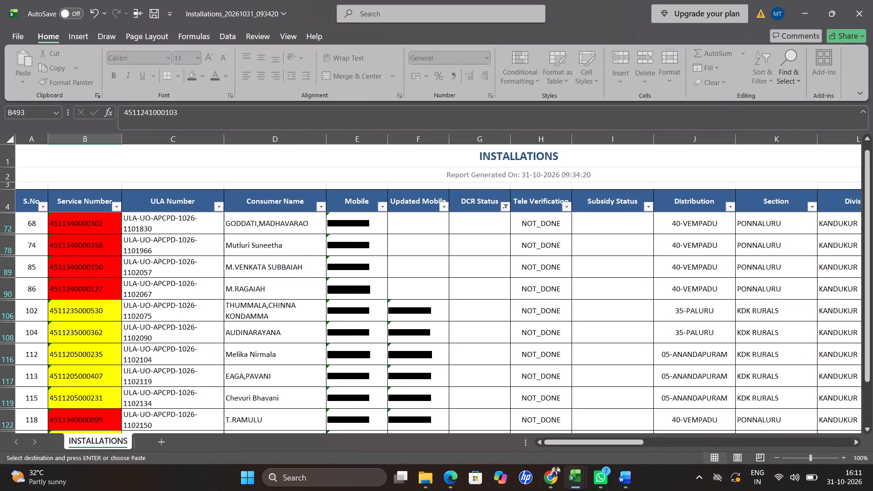
{"action": "left_click", "coordinate": [96, 202]}
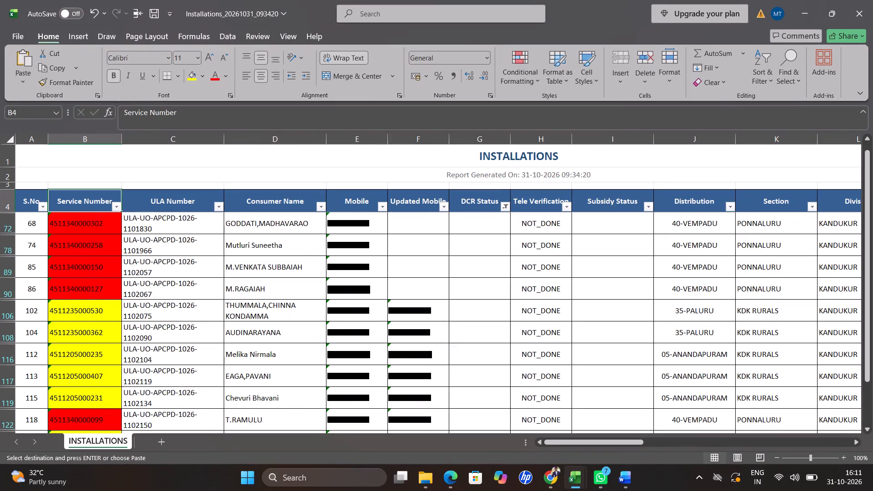
{"action": "key", "text": "Down"}
{"action": "key", "text": "ctrl+c"}
{"action": "scroll", "coordinate": [114, 258], "scroll_direction": "down", "scroll_amount": 1}
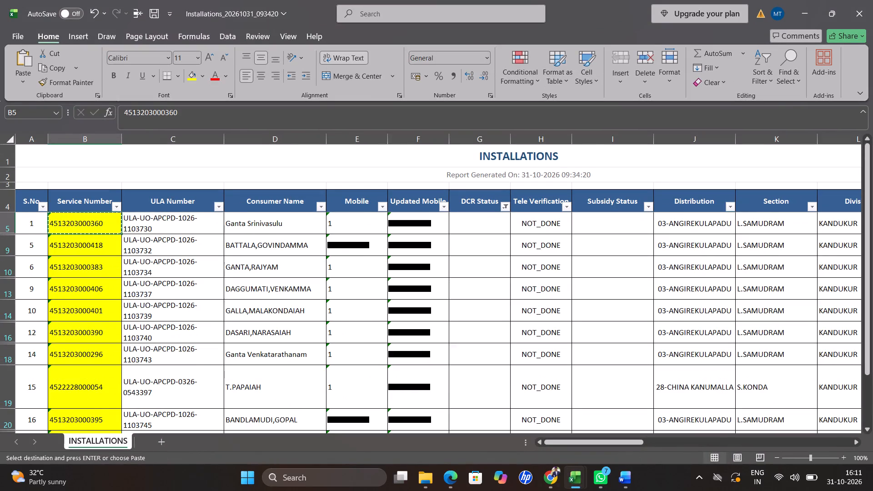
{"action": "scroll", "coordinate": [120, 296], "scroll_direction": "down", "scroll_amount": 8}
{"action": "scroll", "coordinate": [103, 319], "scroll_direction": "up", "scroll_amount": 20}
{"action": "scroll", "coordinate": [103, 319], "scroll_direction": "up", "scroll_amount": 1}
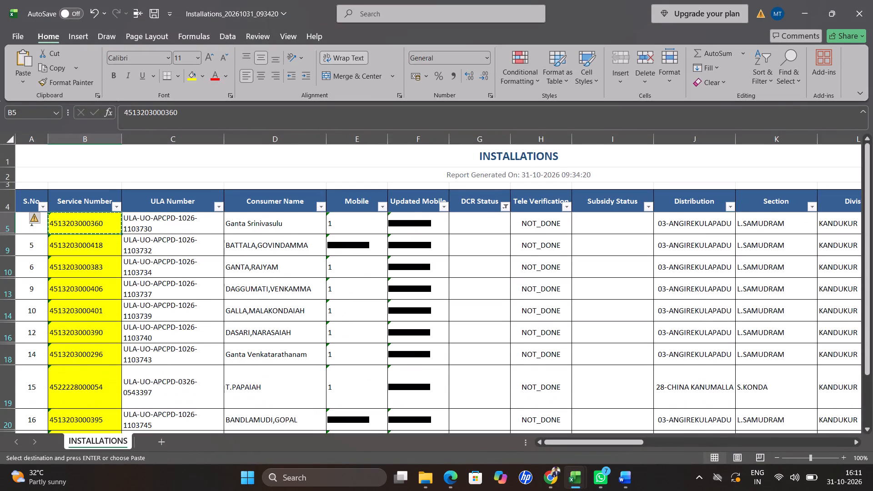
{"action": "scroll", "coordinate": [103, 319], "scroll_direction": "down", "scroll_amount": 10}
{"action": "scroll", "coordinate": [101, 290], "scroll_direction": "up", "scroll_amount": 3}
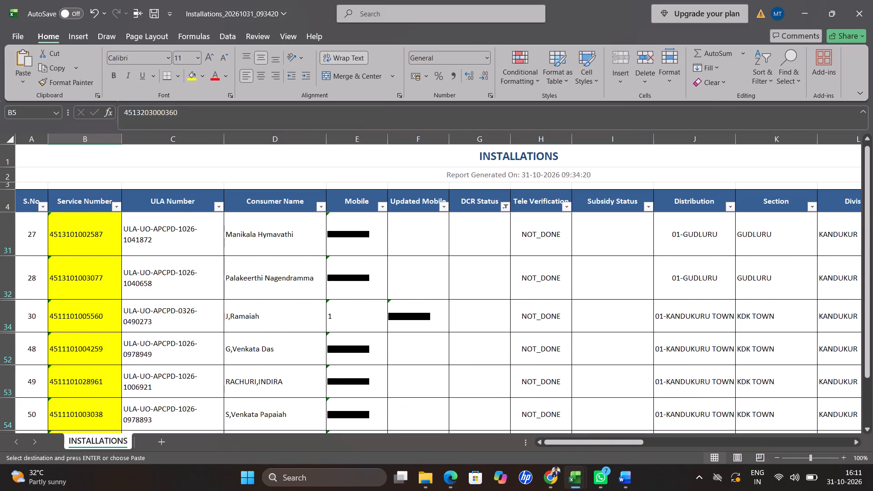
{"action": "scroll", "coordinate": [102, 284], "scroll_direction": "up", "scroll_amount": 3}
{"action": "scroll", "coordinate": [101, 285], "scroll_direction": "down", "scroll_amount": 2}
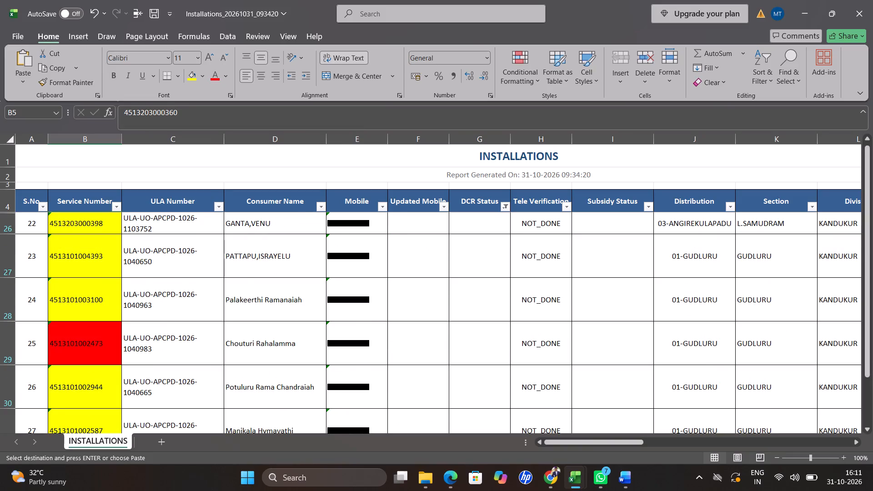
{"action": "left_click", "coordinate": [90, 302]}
{"action": "key", "text": "Down"}
{"action": "key", "text": "ctrl+c"}
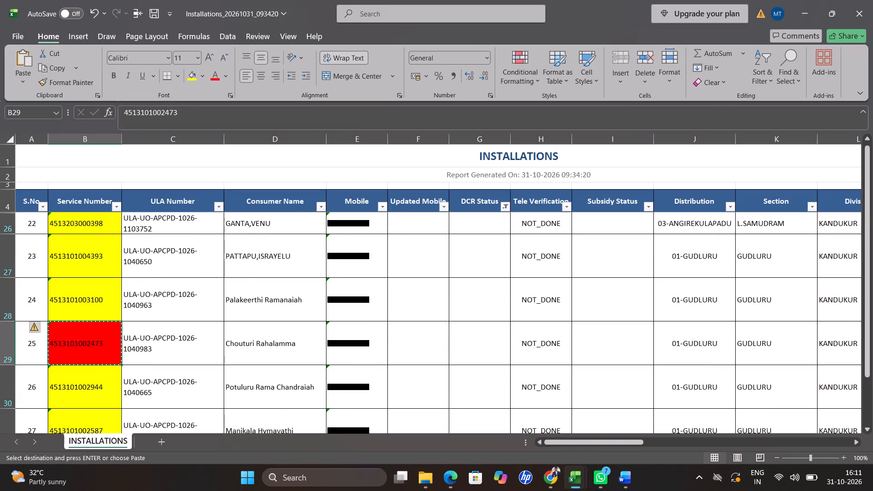
Switch to the SUNGRACE installations page in Chrome and open the work order matching the copied S.No 25 service number.
{"action": "left_click", "coordinate": [532, 431]}
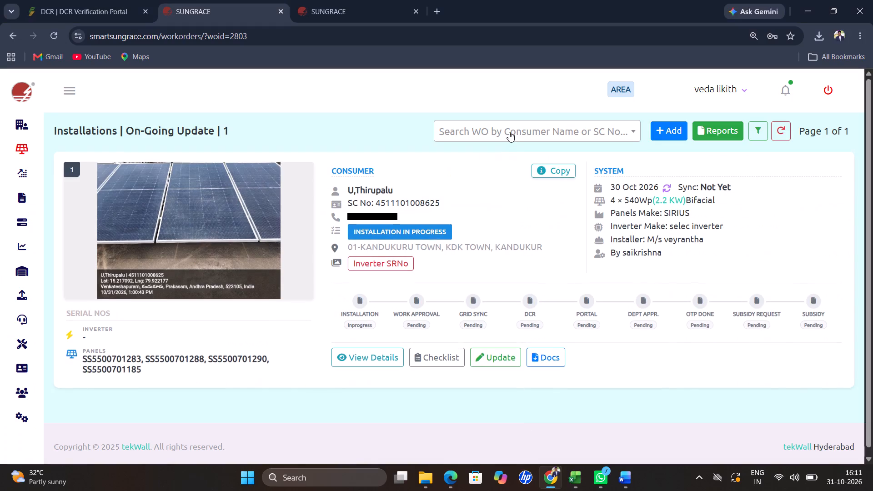
{"action": "left_click", "coordinate": [509, 132]}
{"action": "key", "text": "ctrl+v"}
{"action": "key", "text": "Return"}
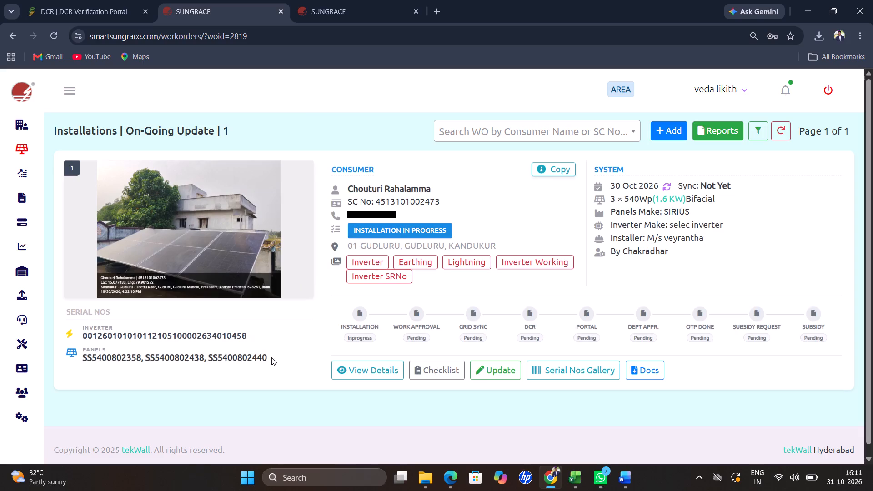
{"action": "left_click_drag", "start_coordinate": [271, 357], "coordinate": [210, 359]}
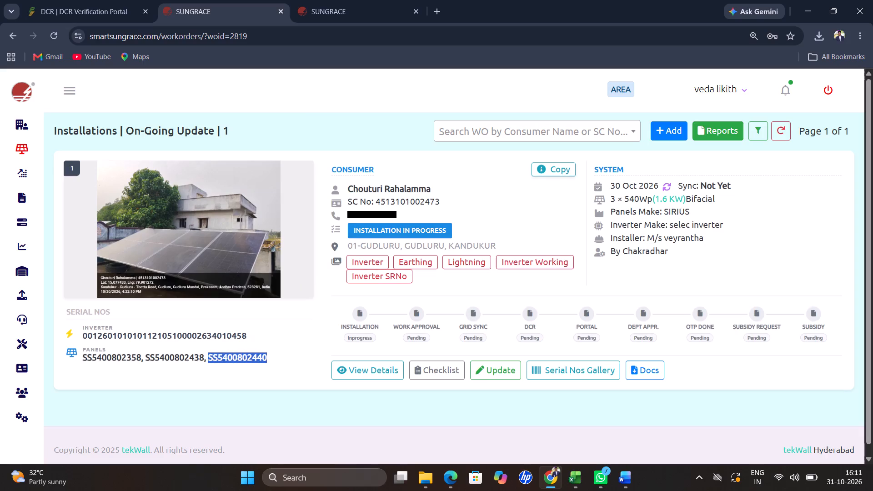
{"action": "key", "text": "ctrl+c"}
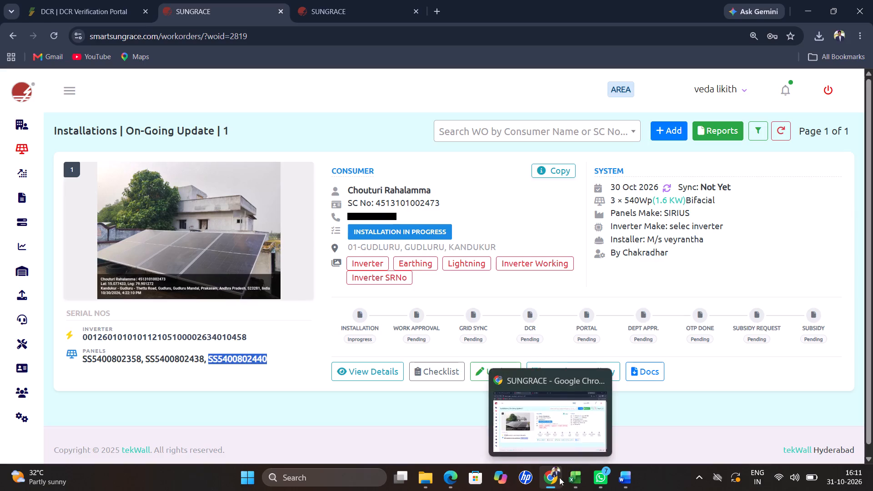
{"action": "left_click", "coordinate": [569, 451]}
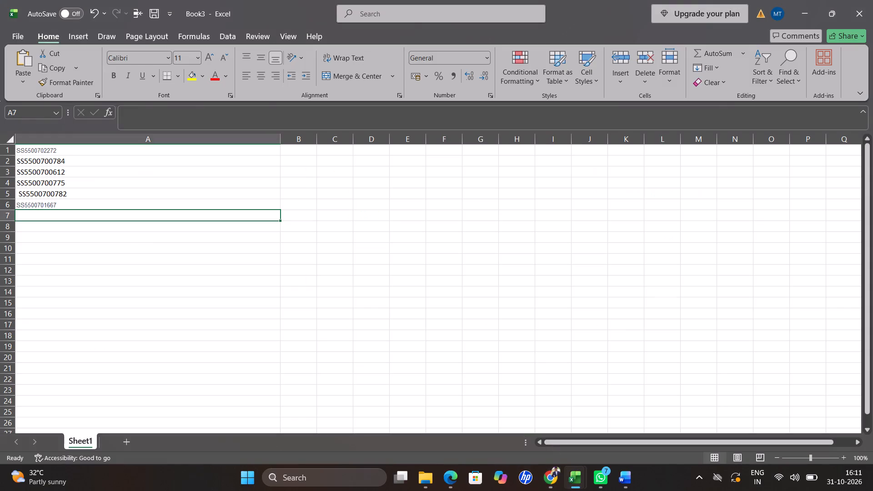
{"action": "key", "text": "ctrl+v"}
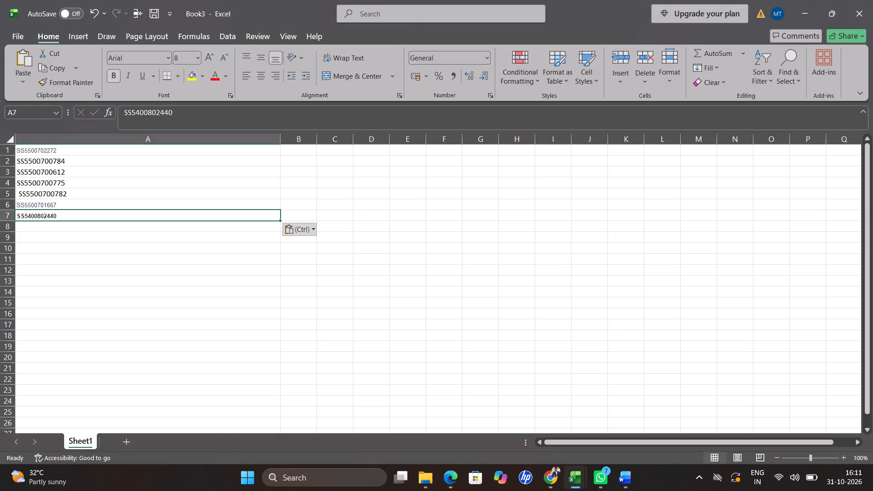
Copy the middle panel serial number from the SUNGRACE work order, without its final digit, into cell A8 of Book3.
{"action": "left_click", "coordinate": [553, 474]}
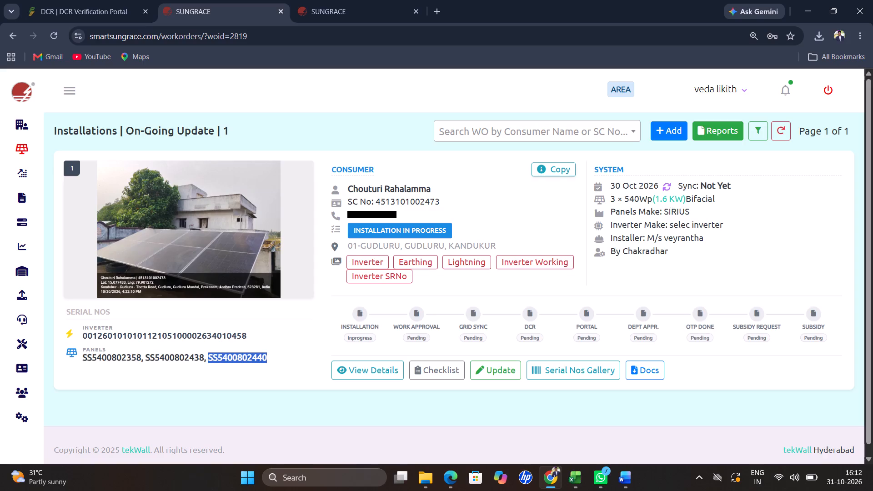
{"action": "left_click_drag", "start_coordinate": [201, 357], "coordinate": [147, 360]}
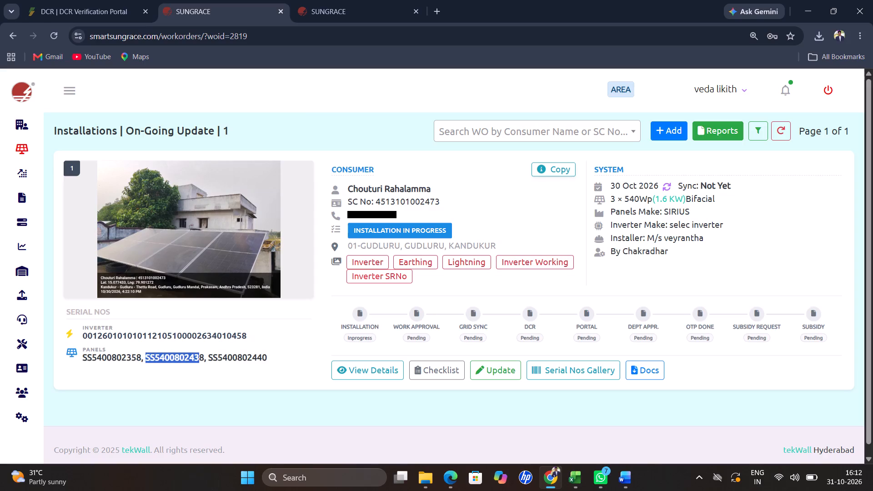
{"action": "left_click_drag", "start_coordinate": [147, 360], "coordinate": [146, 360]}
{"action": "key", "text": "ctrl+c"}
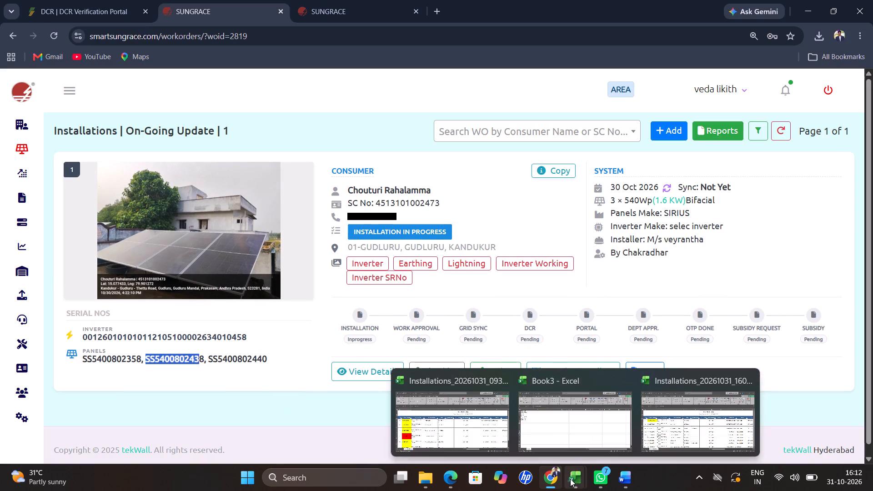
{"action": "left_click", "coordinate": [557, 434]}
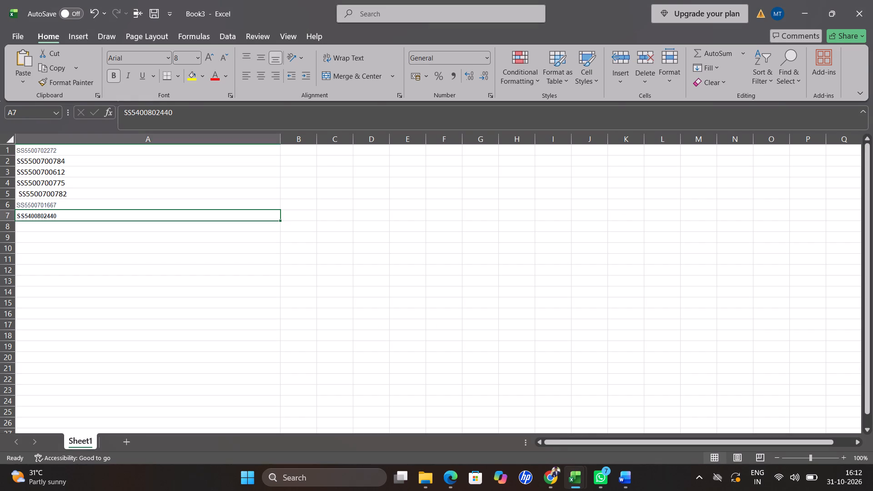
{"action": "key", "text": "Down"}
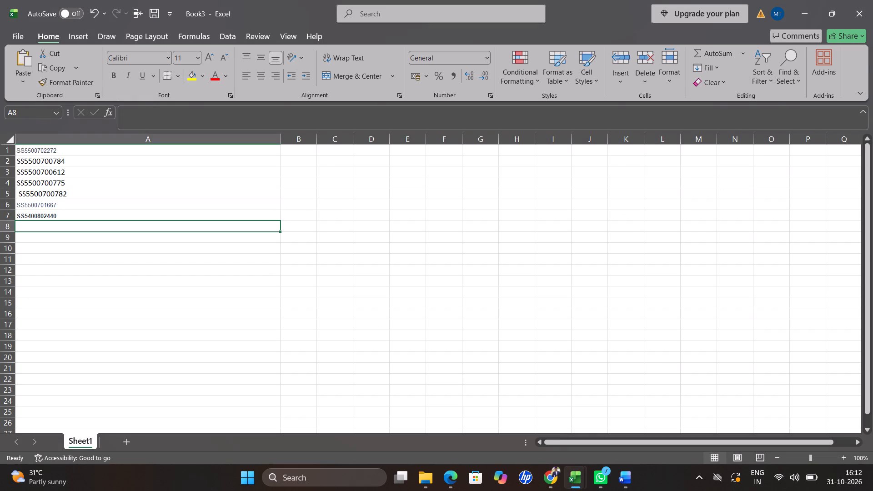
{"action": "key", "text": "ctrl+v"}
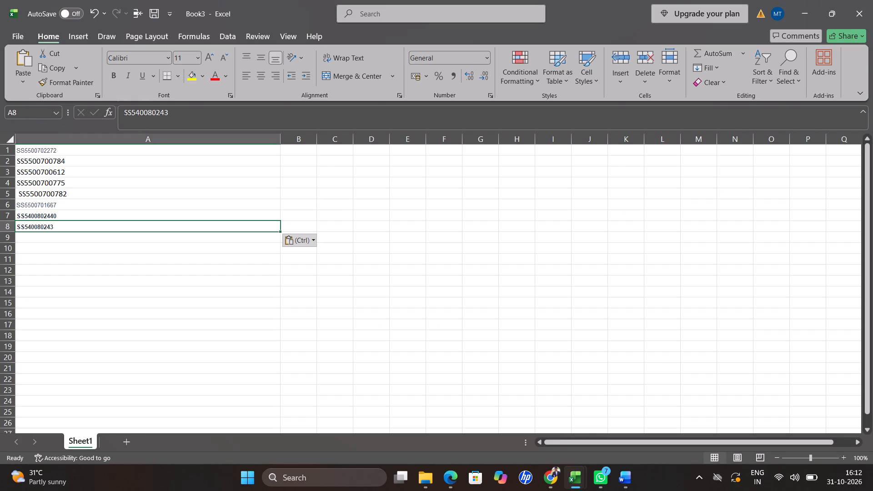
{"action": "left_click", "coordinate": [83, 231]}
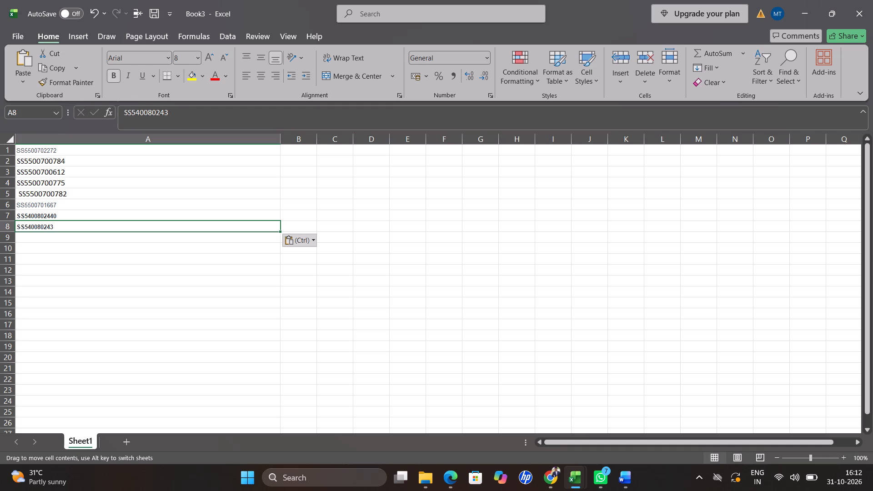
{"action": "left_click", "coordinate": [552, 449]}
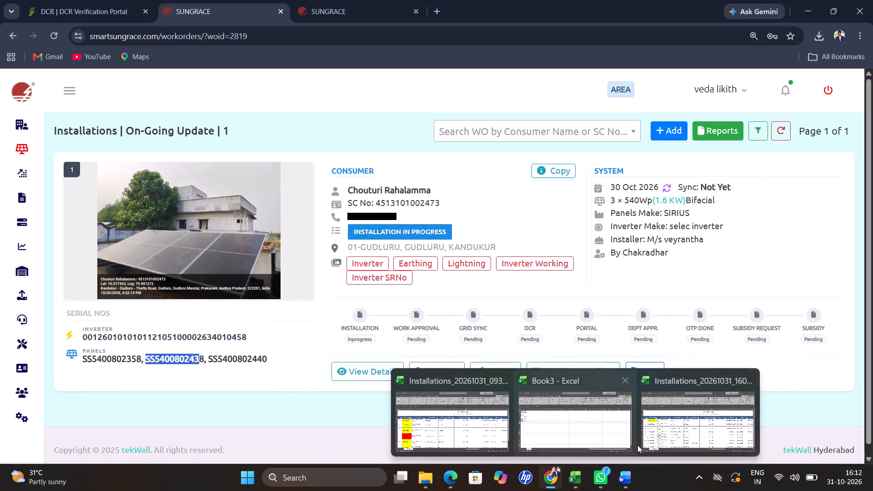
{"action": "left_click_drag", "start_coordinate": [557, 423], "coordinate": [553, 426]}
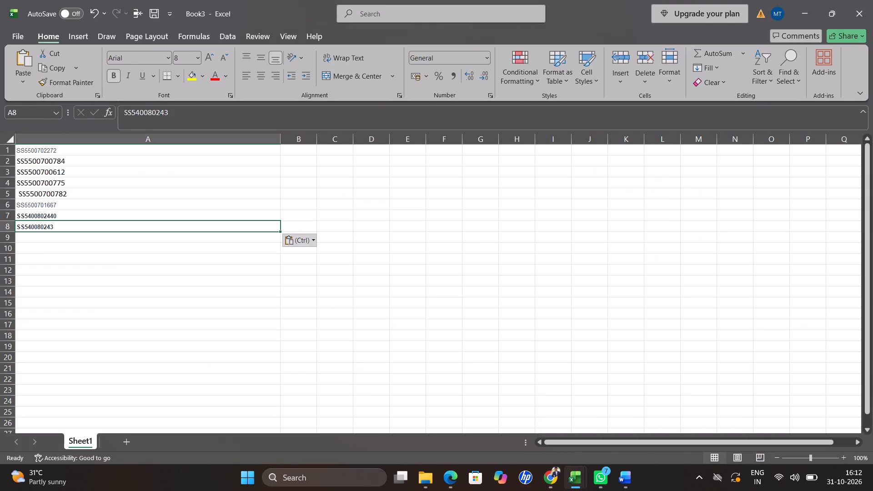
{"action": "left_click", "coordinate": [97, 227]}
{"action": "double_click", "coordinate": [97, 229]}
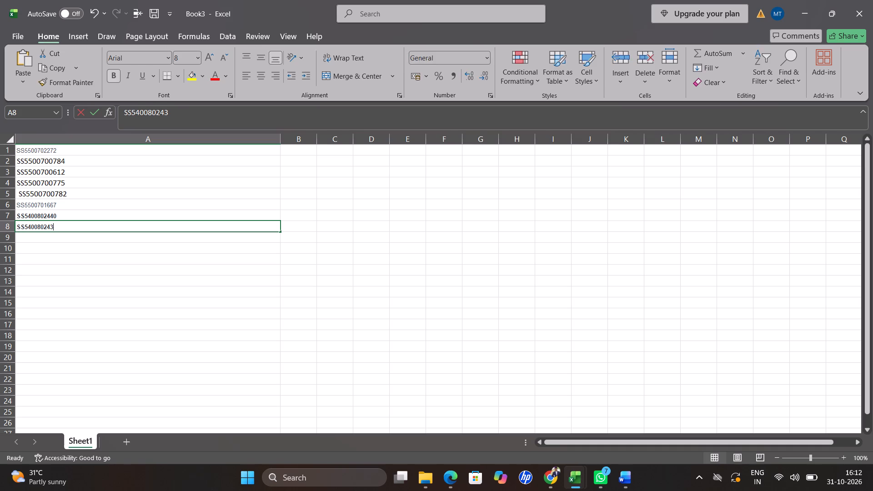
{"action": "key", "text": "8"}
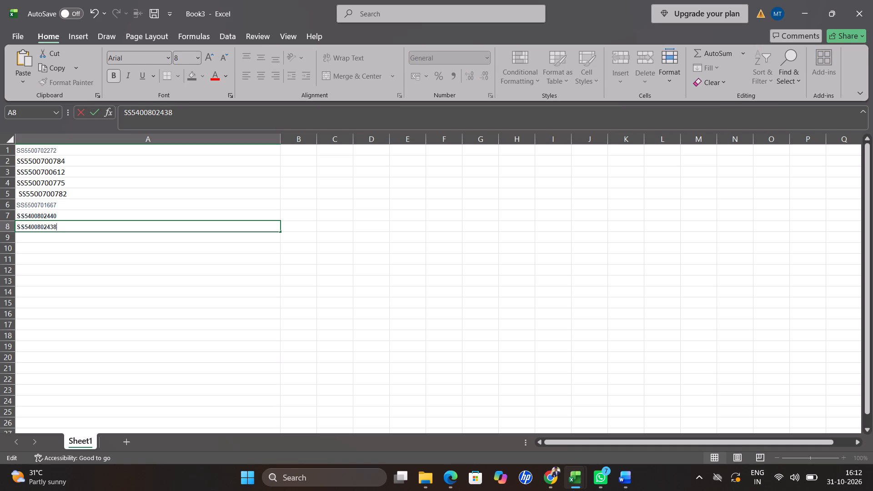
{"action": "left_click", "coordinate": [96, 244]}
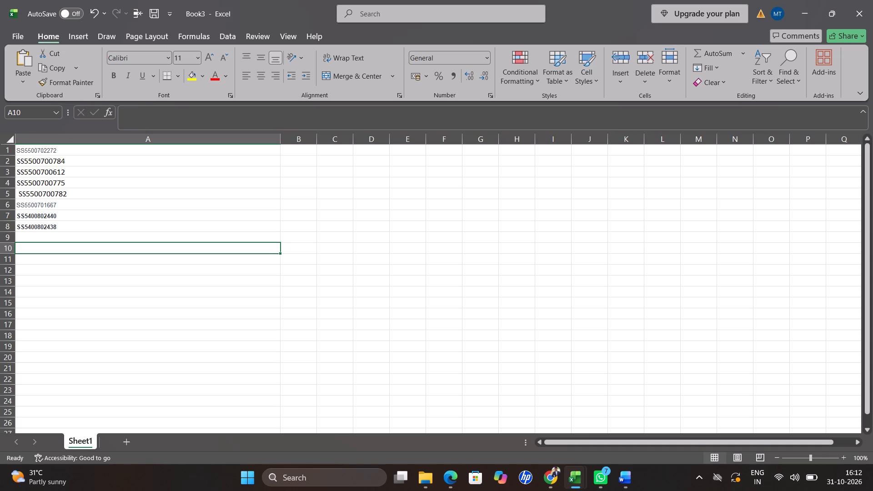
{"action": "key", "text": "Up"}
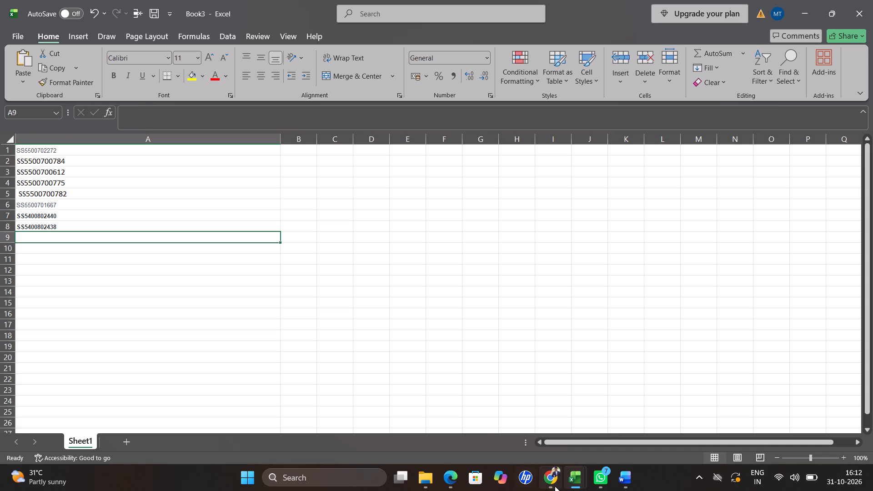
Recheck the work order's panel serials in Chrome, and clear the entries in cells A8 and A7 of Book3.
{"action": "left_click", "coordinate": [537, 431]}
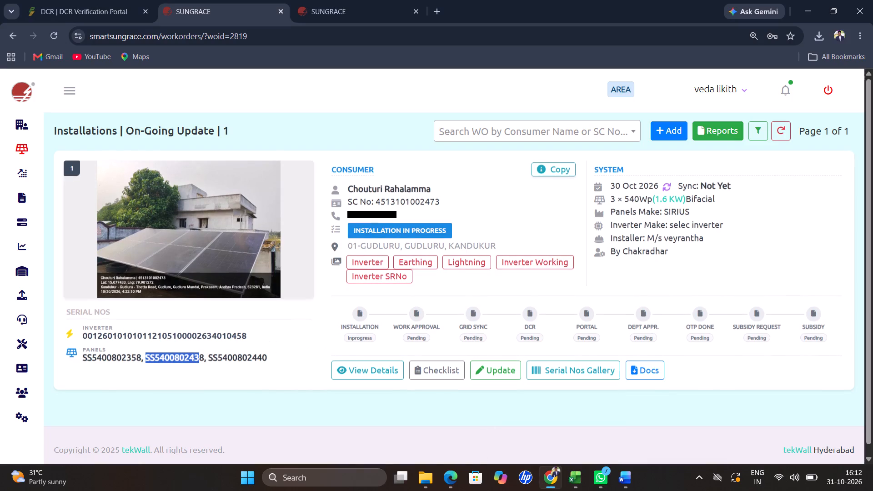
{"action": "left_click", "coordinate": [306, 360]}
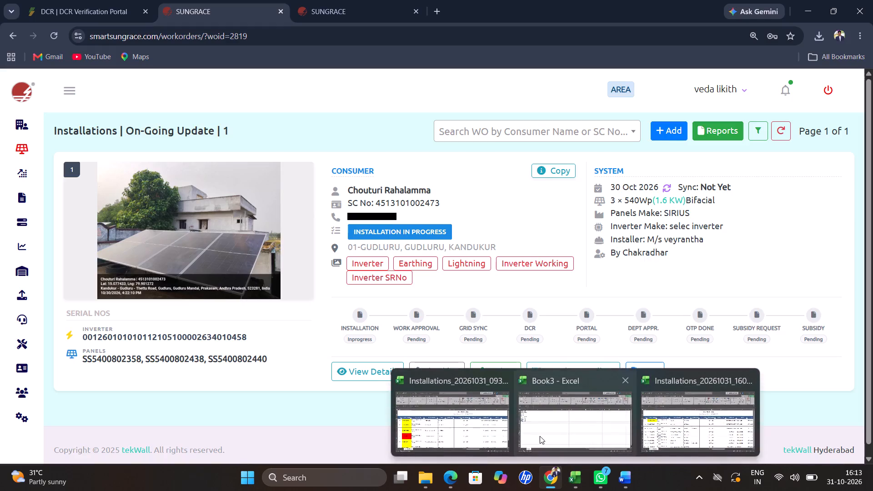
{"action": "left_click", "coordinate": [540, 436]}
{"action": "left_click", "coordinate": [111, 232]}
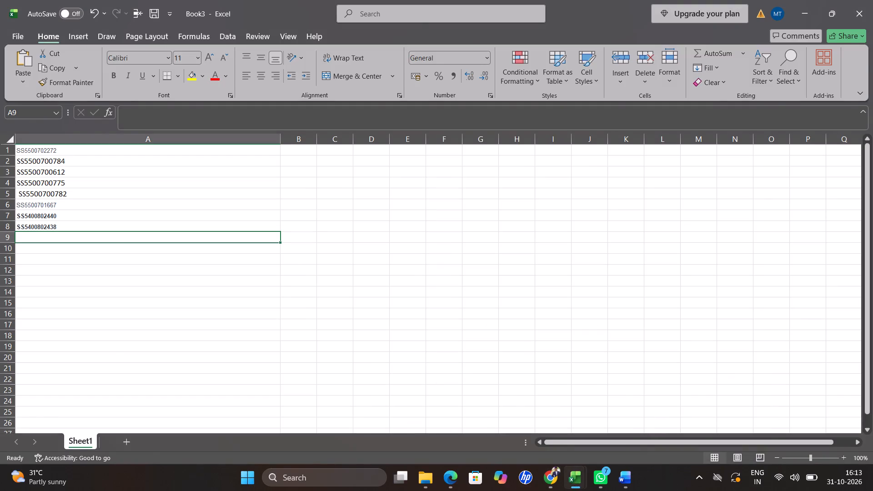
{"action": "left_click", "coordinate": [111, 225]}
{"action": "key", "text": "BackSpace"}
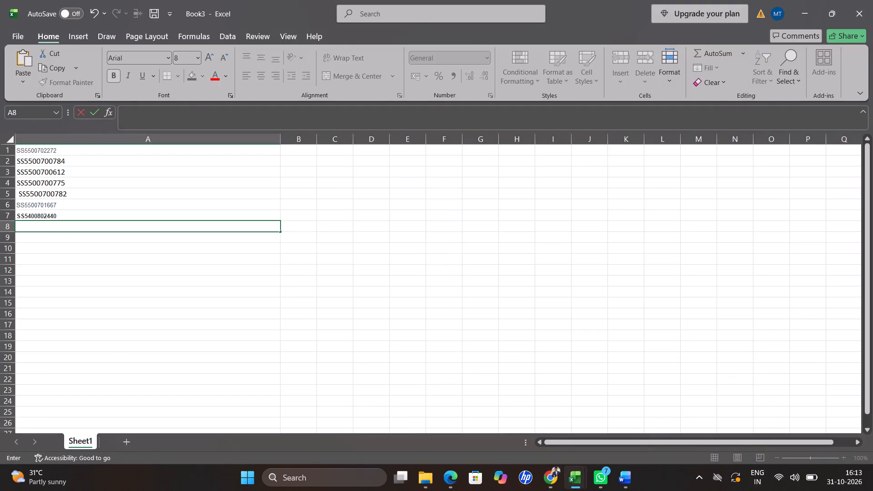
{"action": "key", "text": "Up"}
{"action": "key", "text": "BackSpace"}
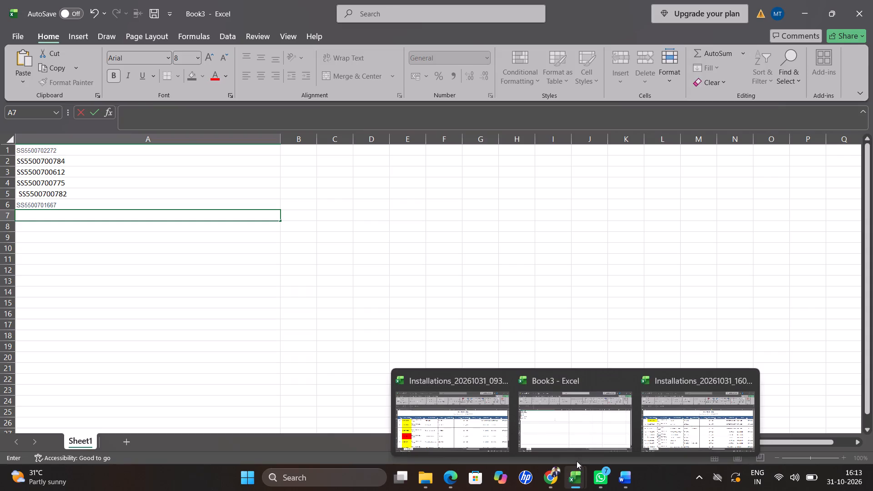
Copy the red-marked service number at S.No 68 in the Installations_20261031_093420 report and open its work order in SUNGRACE.
{"action": "left_click", "coordinate": [453, 431]}
{"action": "scroll", "coordinate": [111, 275], "scroll_direction": "up", "scroll_amount": 5}
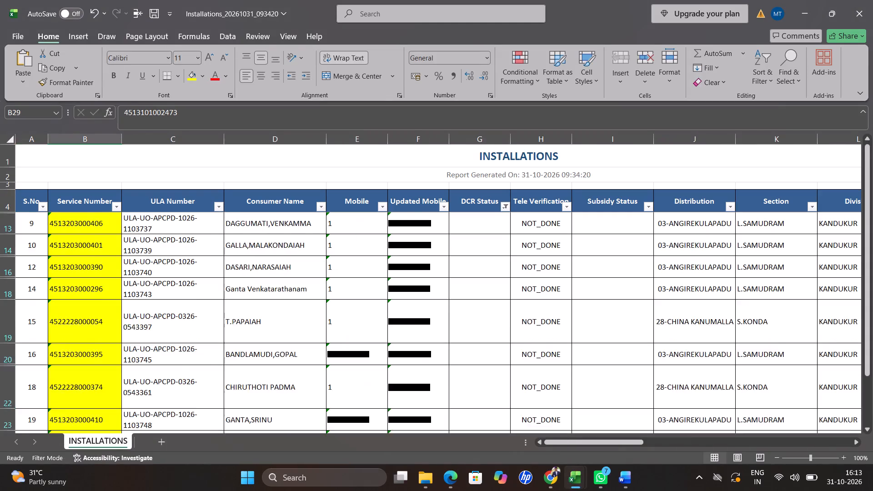
{"action": "scroll", "coordinate": [111, 275], "scroll_direction": "up", "scroll_amount": 4}
{"action": "scroll", "coordinate": [111, 275], "scroll_direction": "down", "scroll_amount": 1}
{"action": "scroll", "coordinate": [111, 275], "scroll_direction": "up", "scroll_amount": 4}
{"action": "scroll", "coordinate": [111, 275], "scroll_direction": "down", "scroll_amount": 4}
{"action": "scroll", "coordinate": [111, 275], "scroll_direction": "up", "scroll_amount": 9}
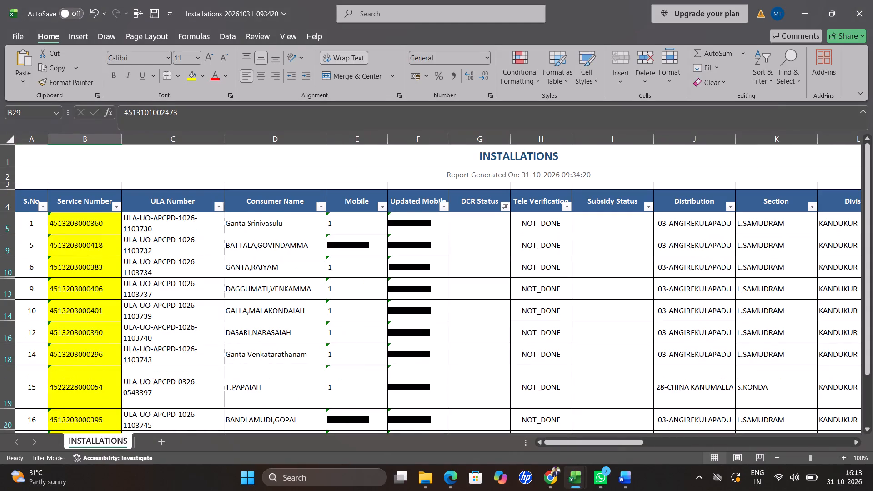
{"action": "scroll", "coordinate": [112, 275], "scroll_direction": "up", "scroll_amount": 2}
{"action": "scroll", "coordinate": [108, 279], "scroll_direction": "down", "scroll_amount": 14}
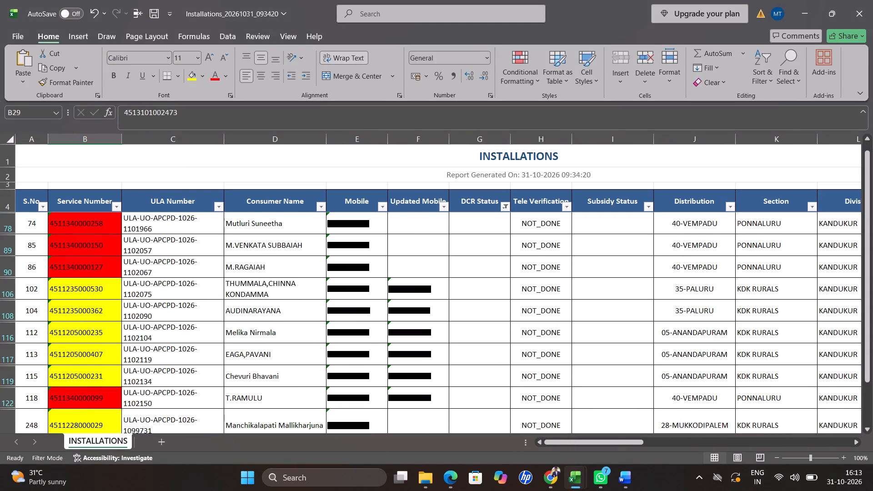
{"action": "scroll", "coordinate": [105, 282], "scroll_direction": "up", "scroll_amount": 2}
{"action": "left_click", "coordinate": [76, 227]}
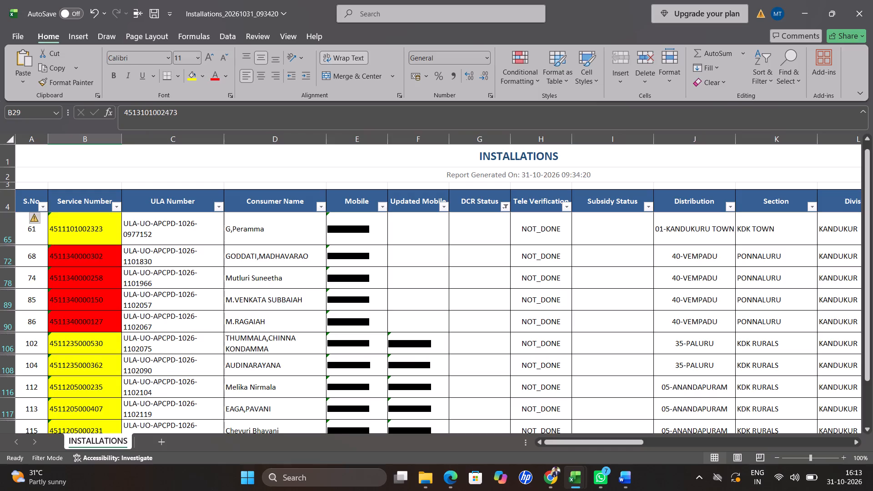
{"action": "key", "text": "Down"}
{"action": "key", "text": "ctrl+c"}
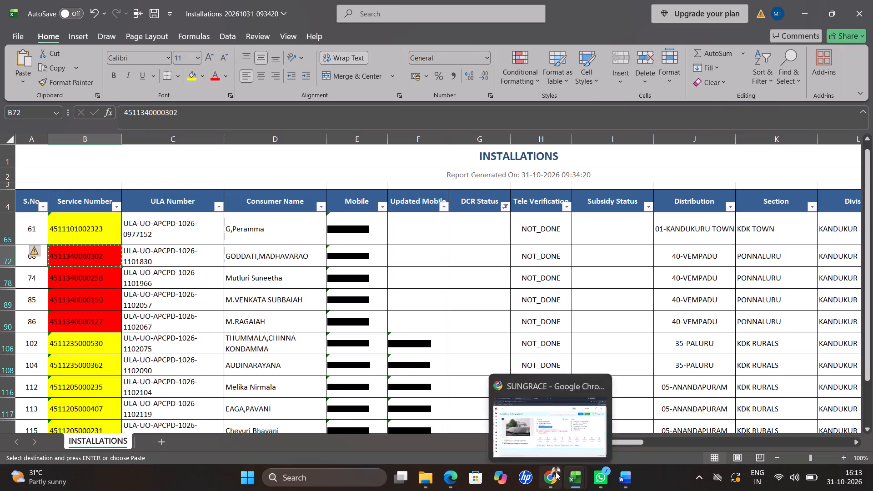
{"action": "left_click", "coordinate": [549, 440]}
{"action": "left_click", "coordinate": [466, 129]}
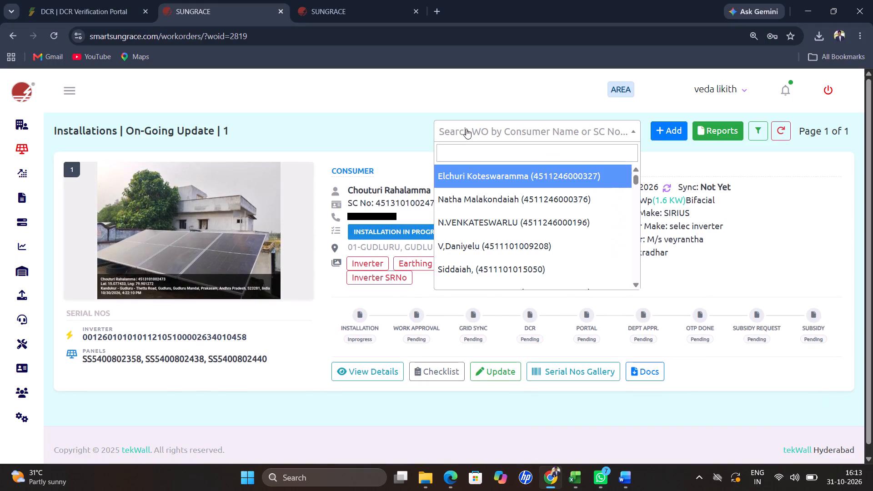
{"action": "key", "text": "ctrl+v"}
{"action": "key", "text": "Return"}
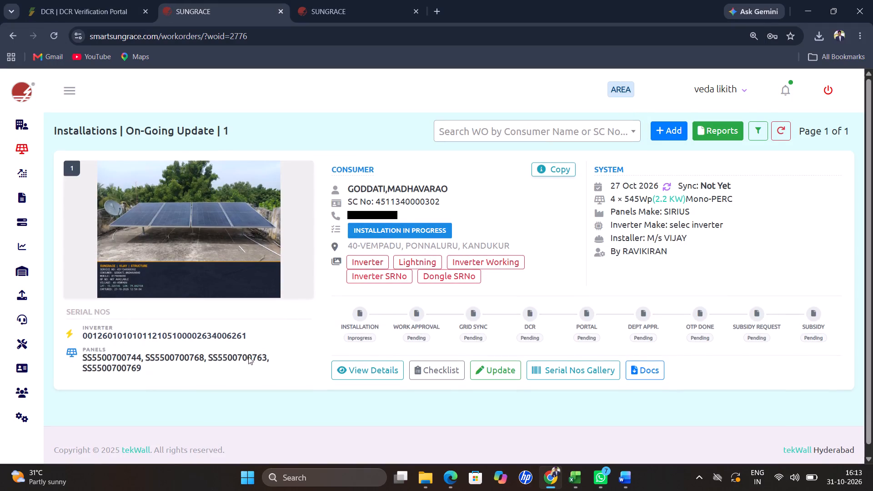
{"action": "left_click_drag", "start_coordinate": [144, 368], "coordinate": [144, 367]}
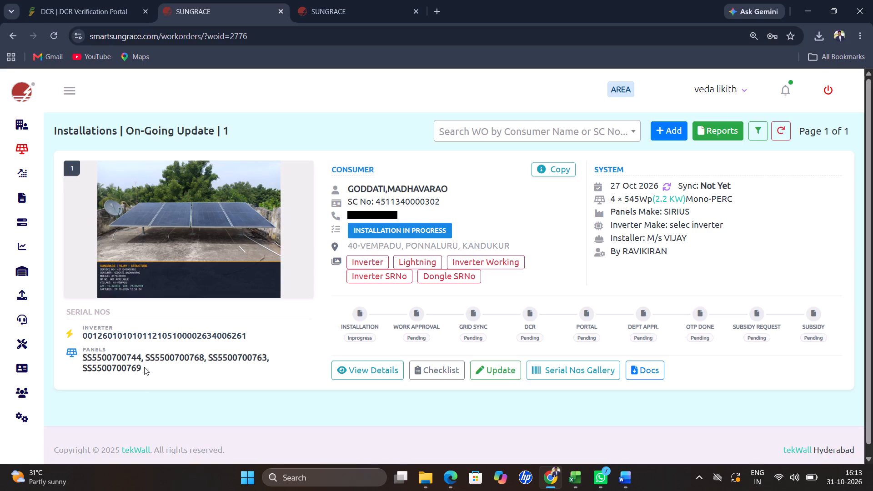
{"action": "left_click_drag", "start_coordinate": [144, 367], "coordinate": [82, 374]}
{"action": "key", "text": "ctrl+c"}
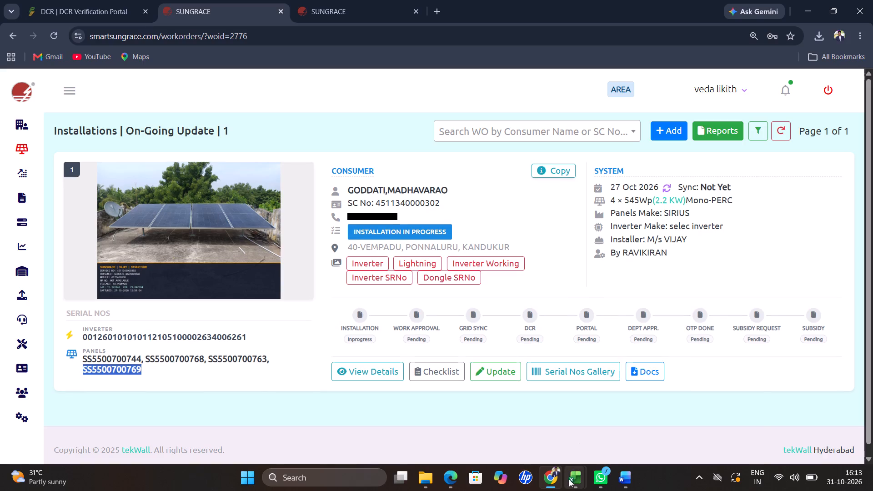
{"action": "left_click", "coordinate": [592, 430]}
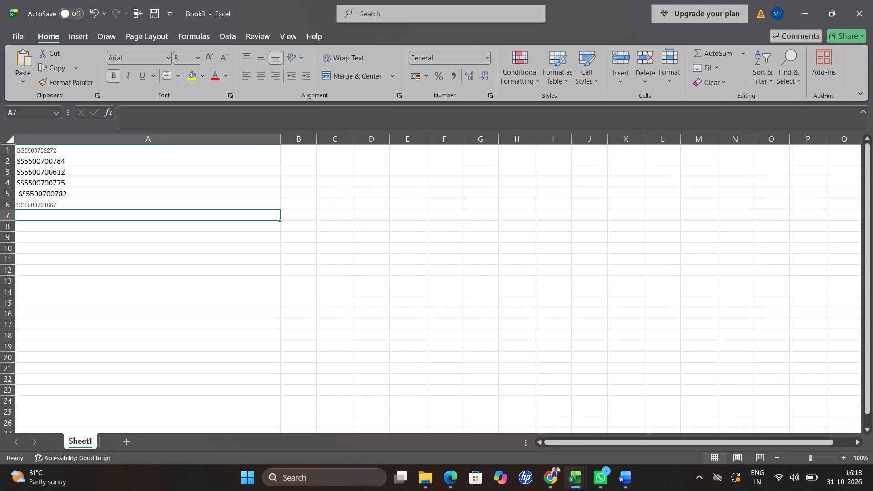
{"action": "key", "text": "ctrl+v"}
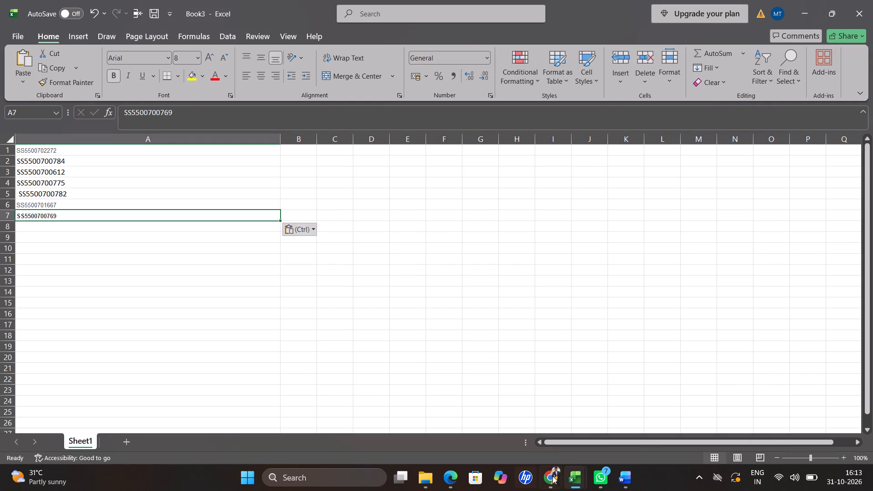
{"action": "left_click", "coordinate": [534, 436]}
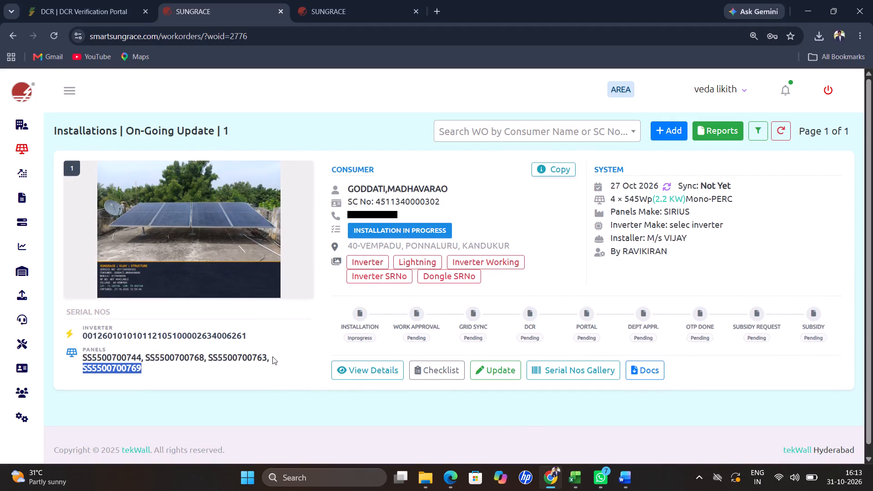
{"action": "left_click_drag", "start_coordinate": [268, 356], "coordinate": [210, 356]}
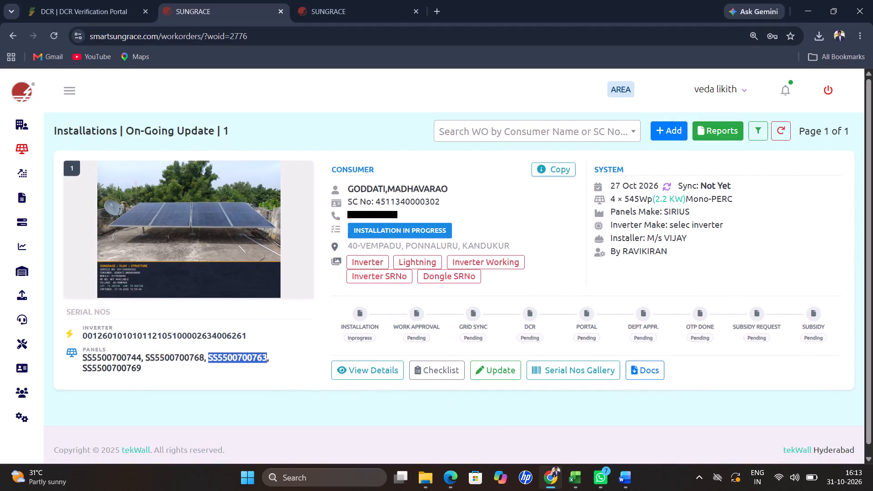
{"action": "left_click_drag", "start_coordinate": [210, 356], "coordinate": [210, 356]}
{"action": "key", "text": "ctrl+c"}
{"action": "left_click", "coordinate": [549, 431]}
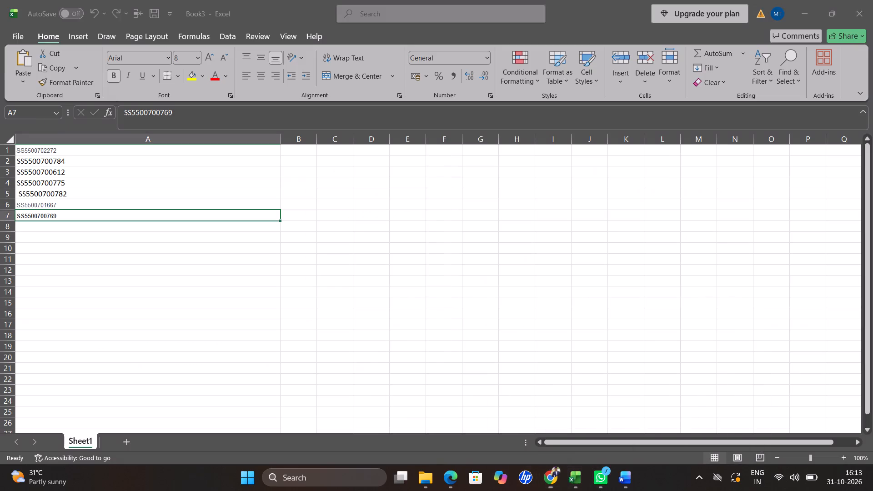
{"action": "key", "text": "Down"}
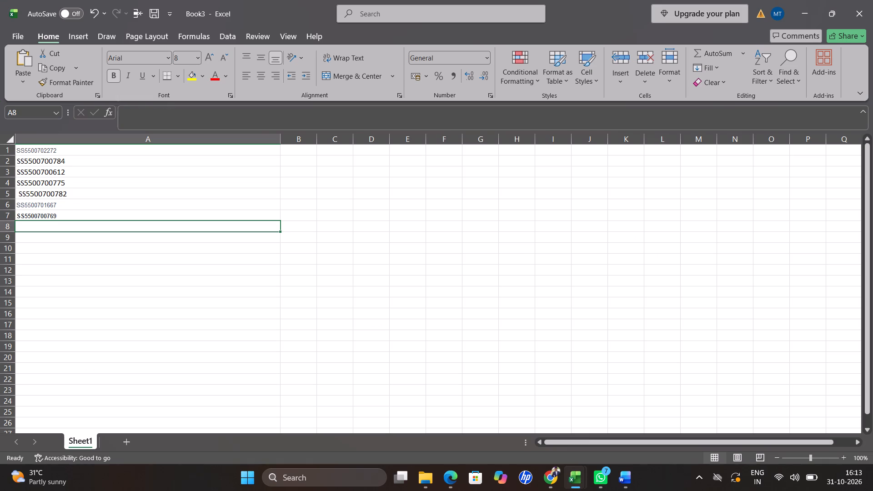
{"action": "key", "text": "ctrl+v"}
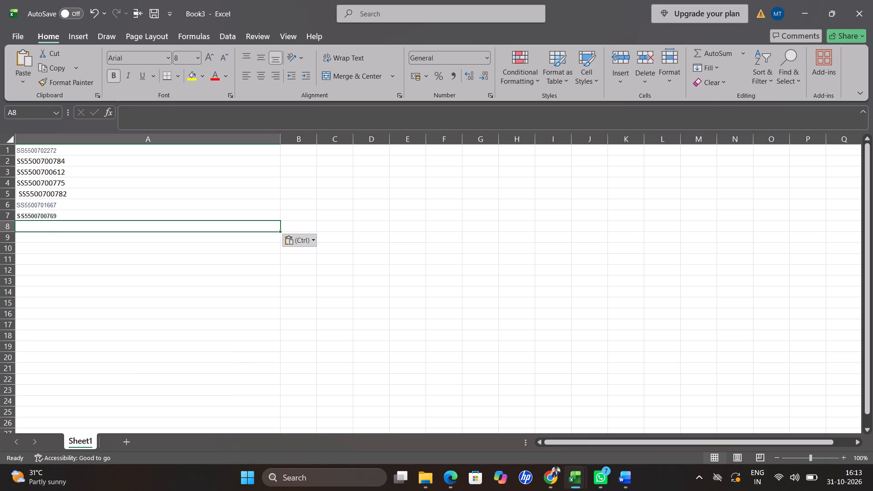
{"action": "left_click", "coordinate": [540, 430]}
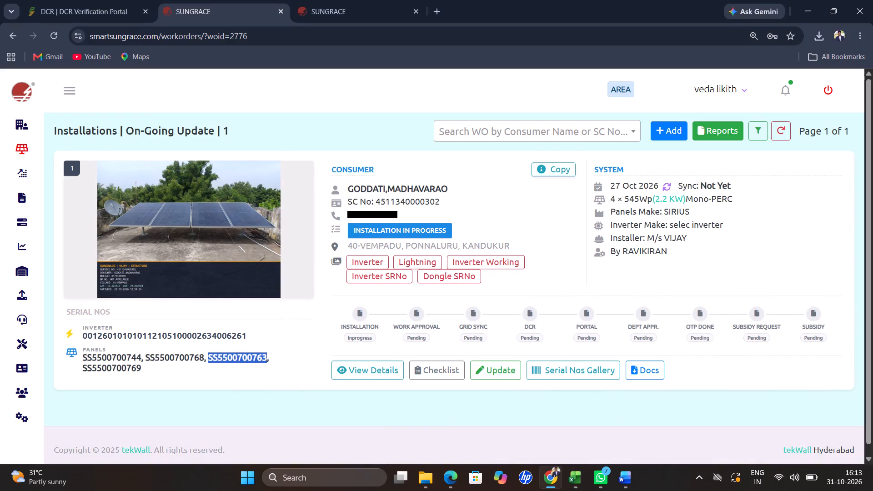
{"action": "left_click_drag", "start_coordinate": [200, 357], "coordinate": [155, 361]}
{"action": "left_click", "coordinate": [173, 390]}
{"action": "left_click_drag", "start_coordinate": [206, 356], "coordinate": [199, 358]}
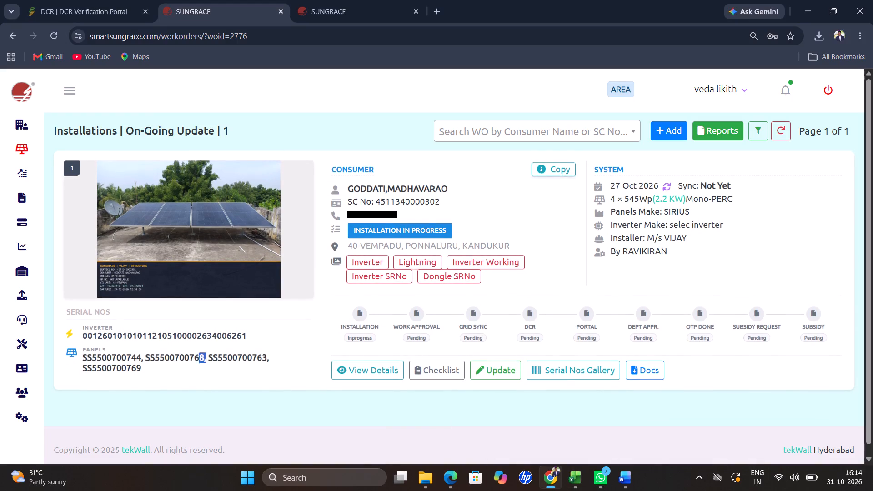
{"action": "left_click_drag", "start_coordinate": [199, 358], "coordinate": [144, 354]}
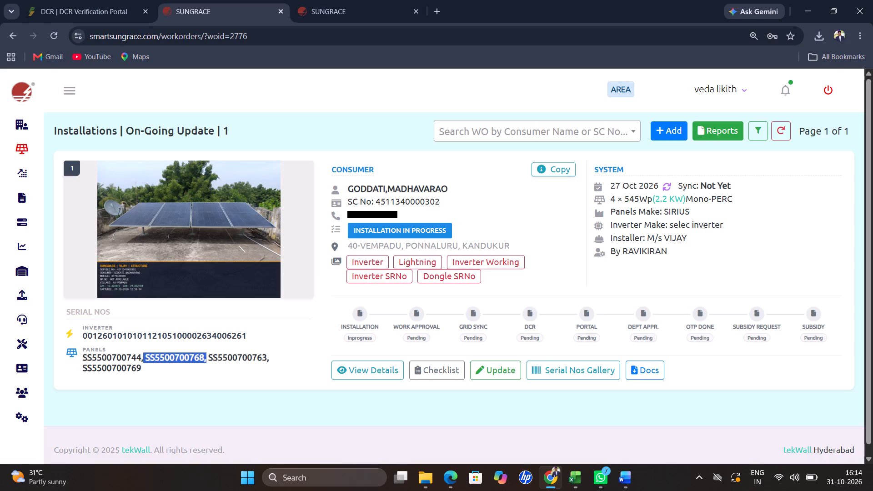
{"action": "left_click_drag", "start_coordinate": [144, 354], "coordinate": [145, 356]}
{"action": "key", "text": "ctrl+c"}
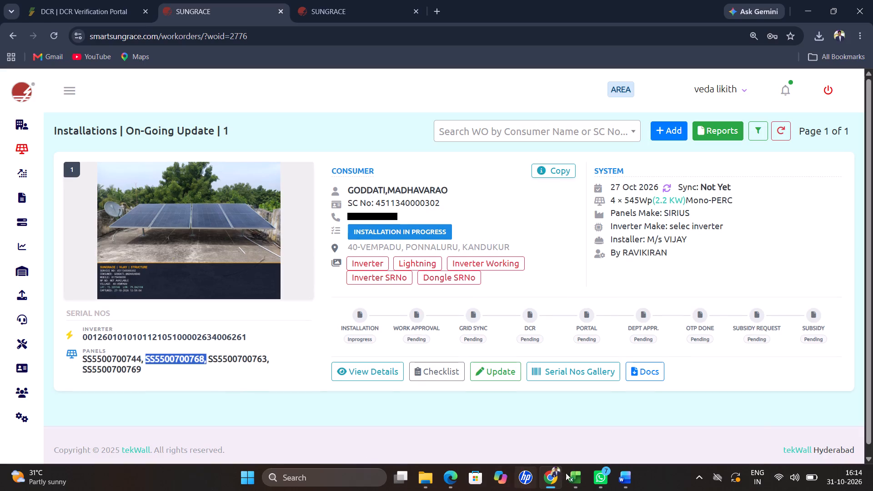
{"action": "left_click", "coordinate": [573, 435]}
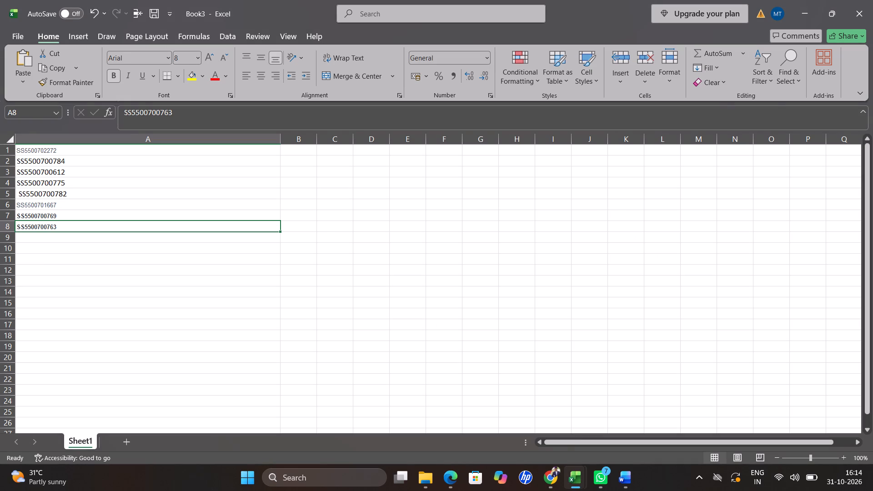
{"action": "key", "text": "Down"}
{"action": "key", "text": "ctrl+v"}
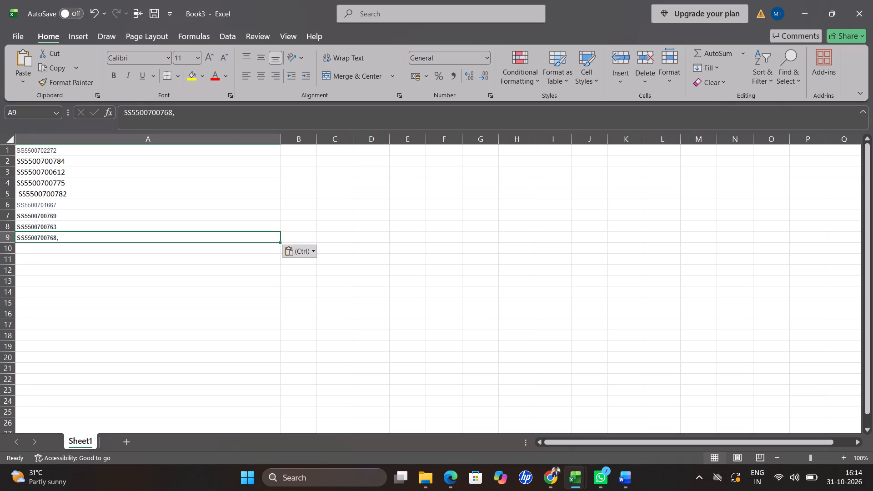
{"action": "key", "text": "BackSpace"}
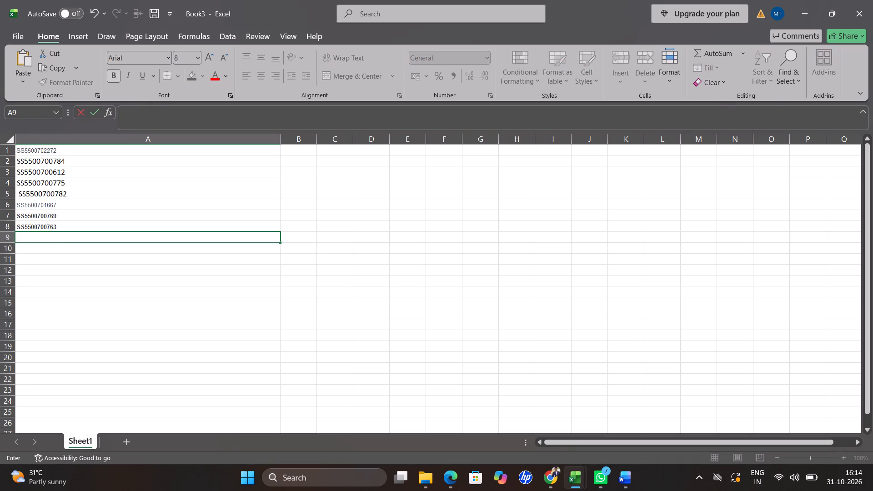
{"action": "key", "text": "ctrl+v"}
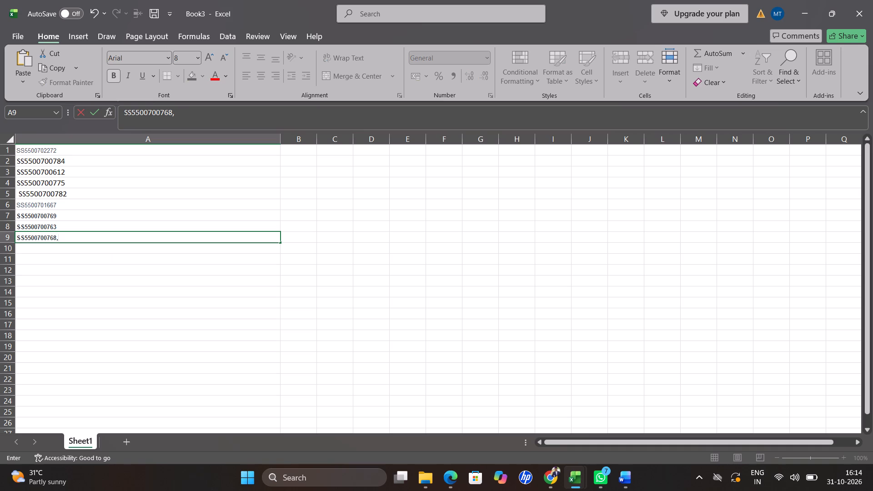
{"action": "key", "text": "Left"}
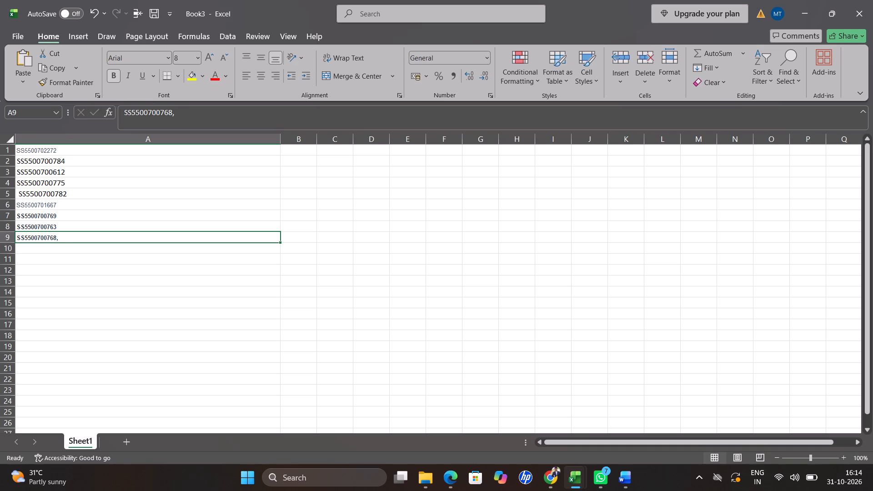
{"action": "scroll", "coordinate": [109, 253], "scroll_direction": "up", "scroll_amount": 1}
{"action": "double_click", "coordinate": [65, 236]}
{"action": "key", "text": "BackSpace"}
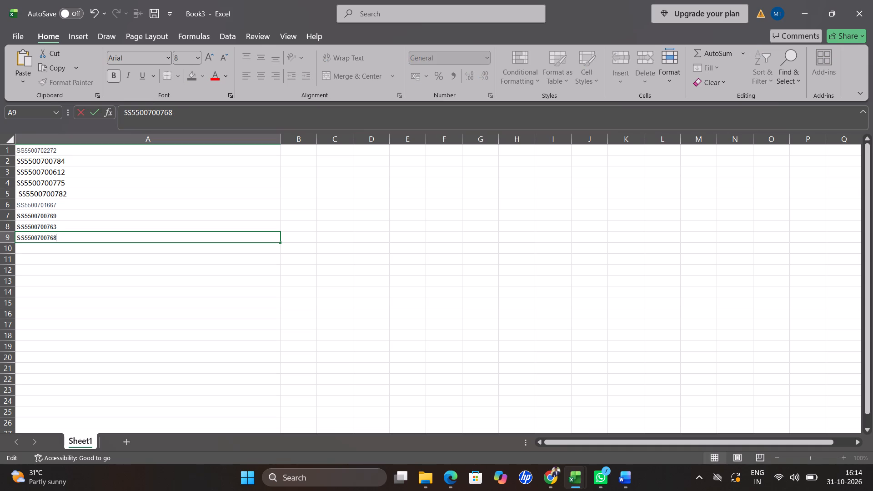
{"action": "left_click", "coordinate": [57, 251]}
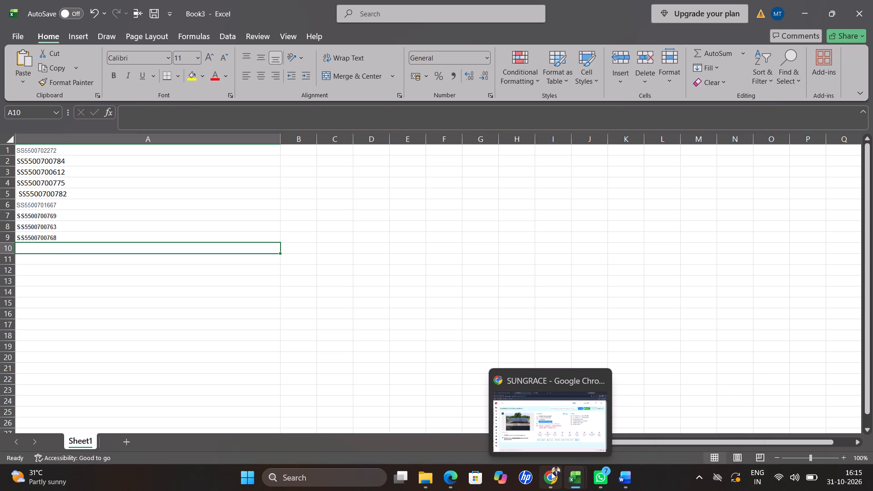
{"action": "key", "text": "ctrl+v"}
{"action": "key", "text": "BackSpace"}
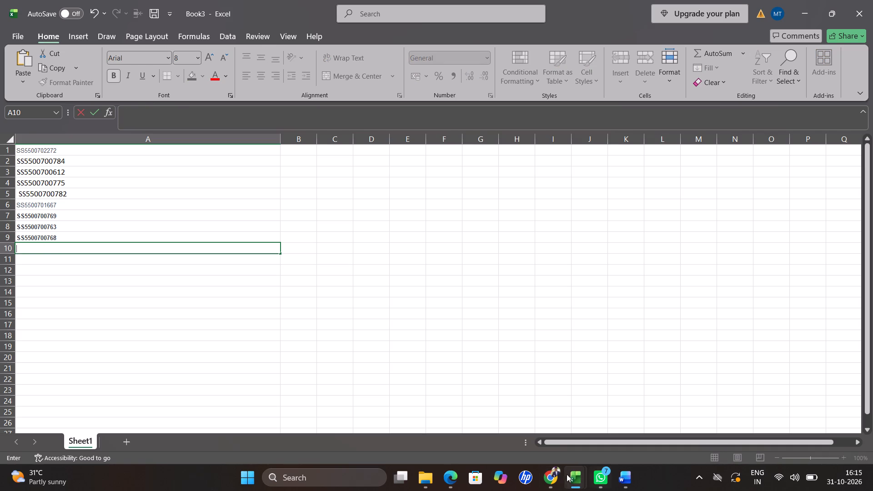
{"action": "left_click", "coordinate": [542, 431]}
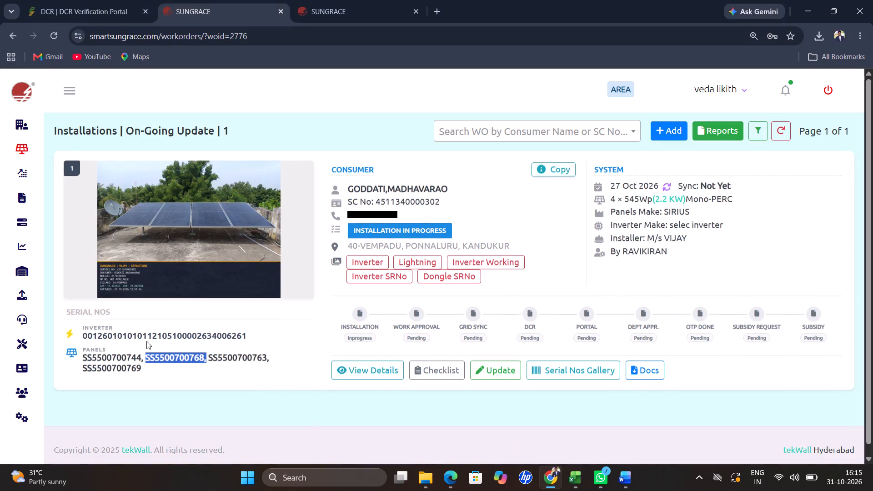
{"action": "double_click", "coordinate": [142, 356]}
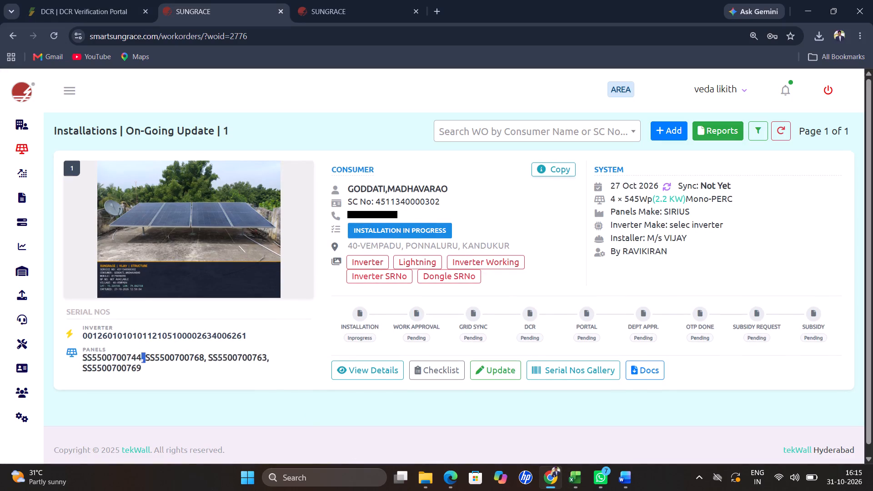
{"action": "left_click_drag", "start_coordinate": [142, 356], "coordinate": [125, 356]}
{"action": "left_click", "coordinate": [196, 376]}
{"action": "left_click_drag", "start_coordinate": [81, 356], "coordinate": [137, 366]}
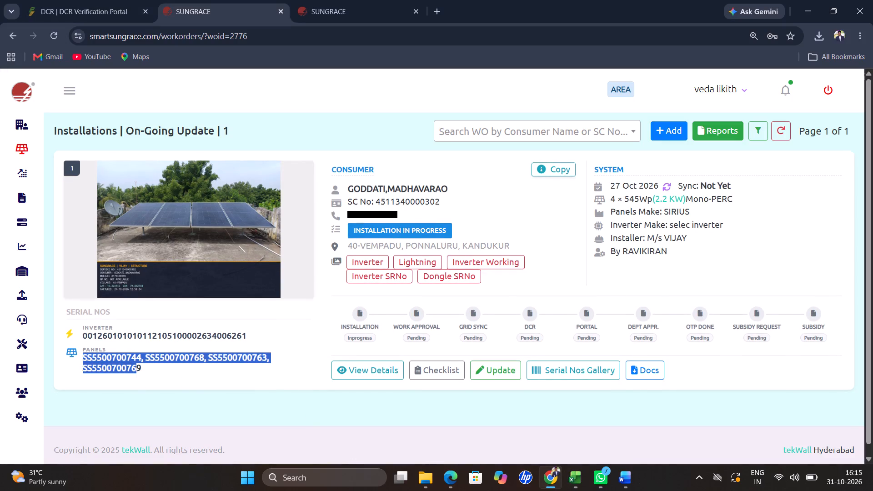
{"action": "left_click_drag", "start_coordinate": [137, 366], "coordinate": [140, 356]}
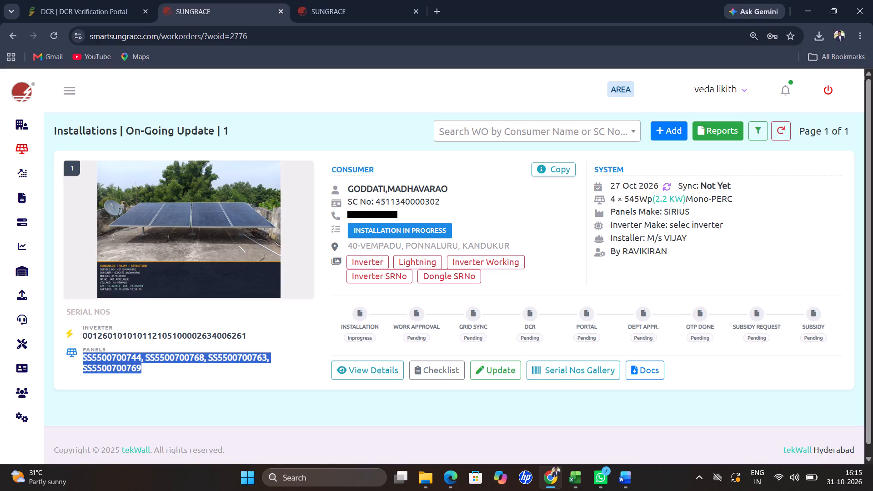
{"action": "key", "text": "ctrl+c"}
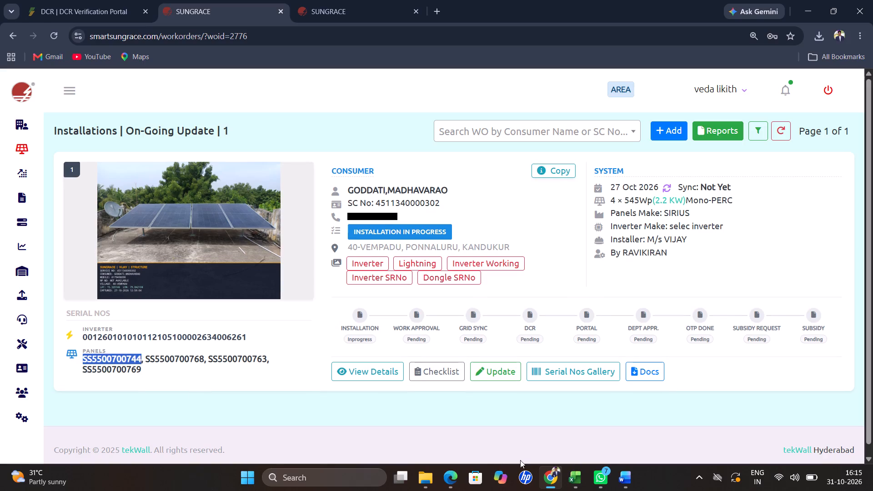
{"action": "left_click", "coordinate": [534, 428]}
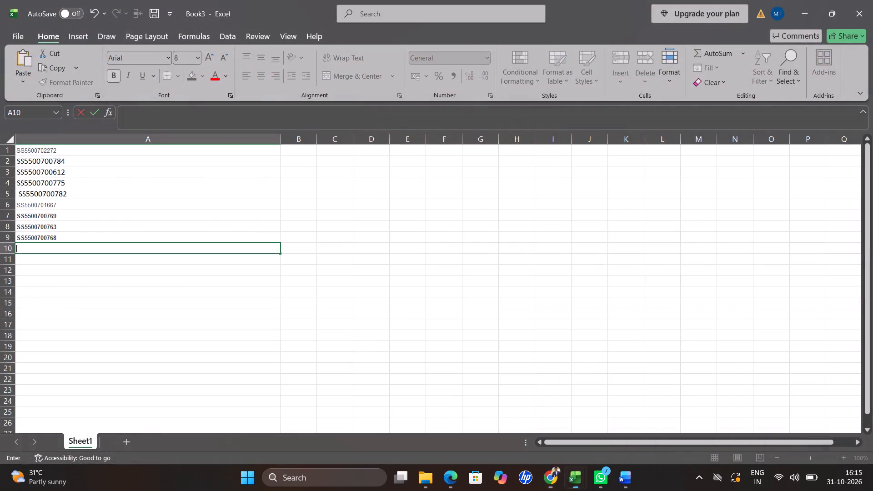
{"action": "key", "text": "ctrl+v"}
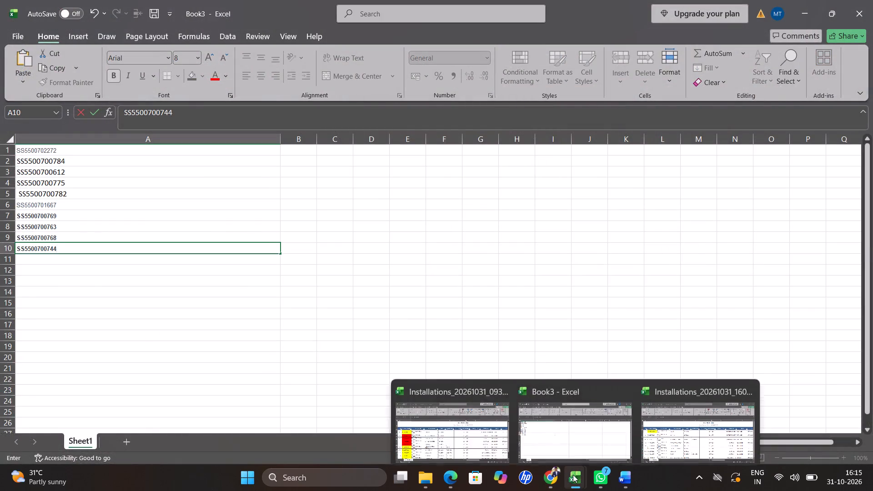
Look up the work order in SUNGRACE using the service number from cell B78 of the Installations_20261031_093420 report.
{"action": "left_click", "coordinate": [452, 441]}
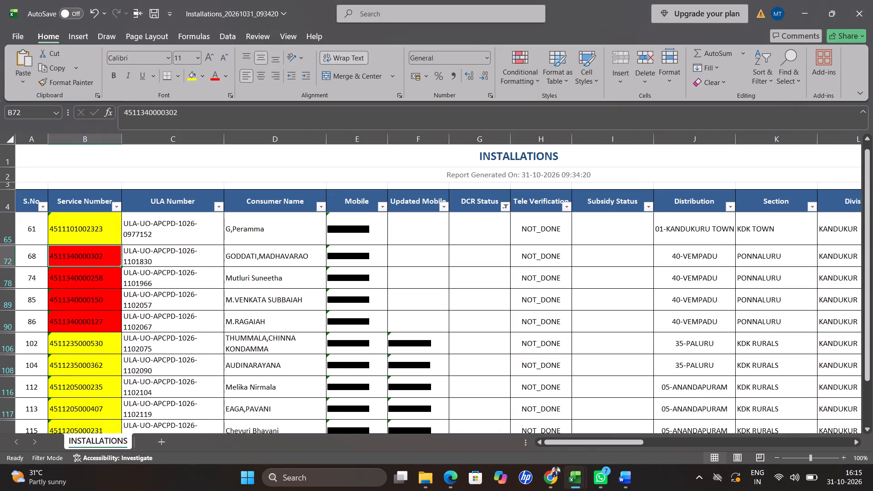
{"action": "key", "text": "Down"}
{"action": "key", "text": "ctrl+c"}
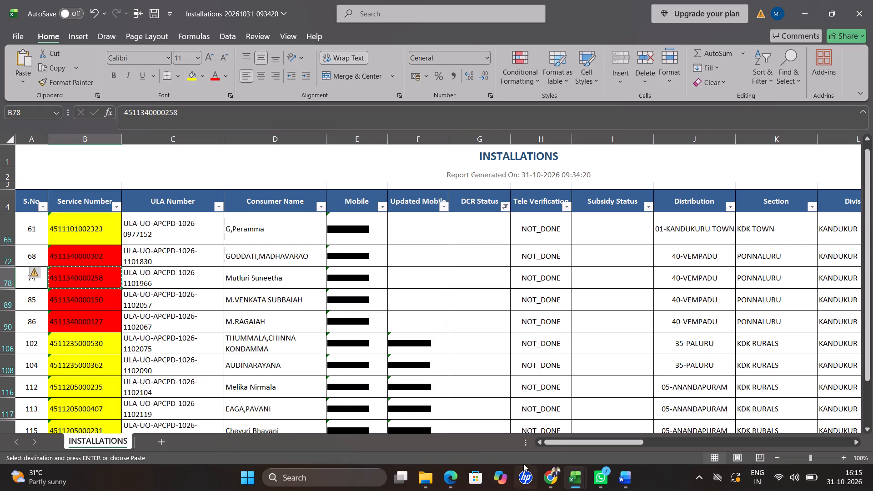
{"action": "left_click", "coordinate": [539, 446]}
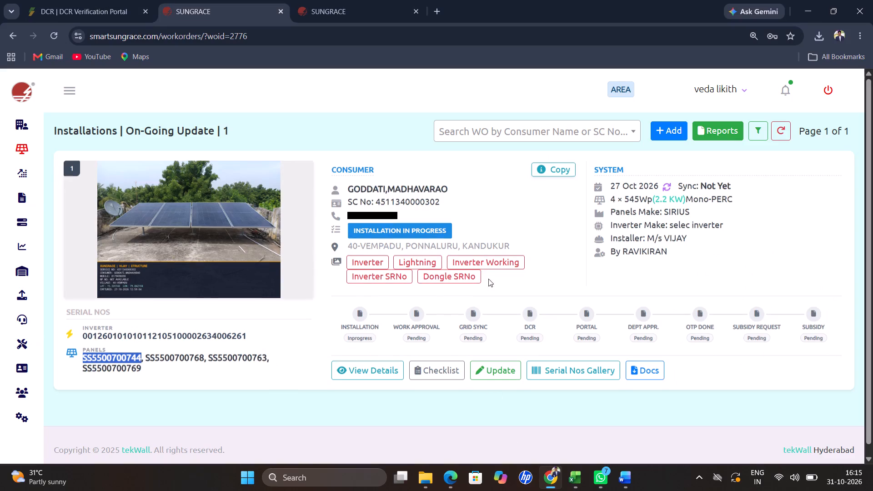
{"action": "left_click", "coordinate": [447, 134]}
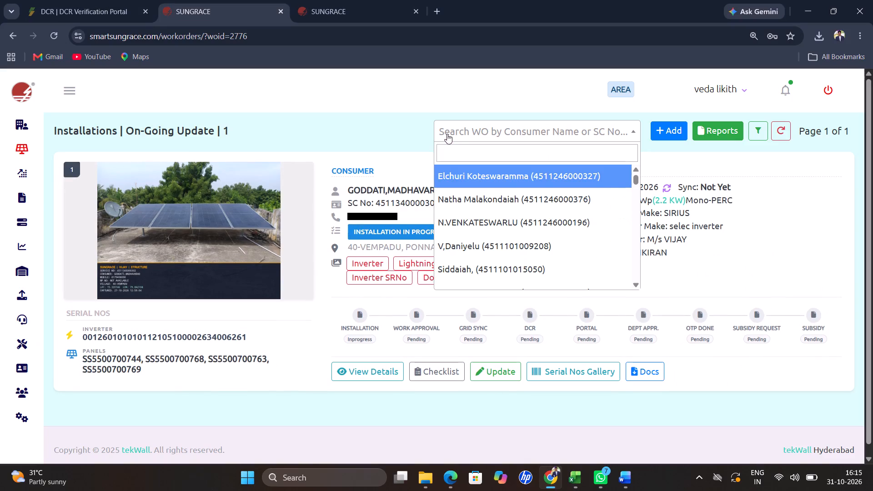
{"action": "key", "text": "ctrl+v"}
{"action": "key", "text": "Return"}
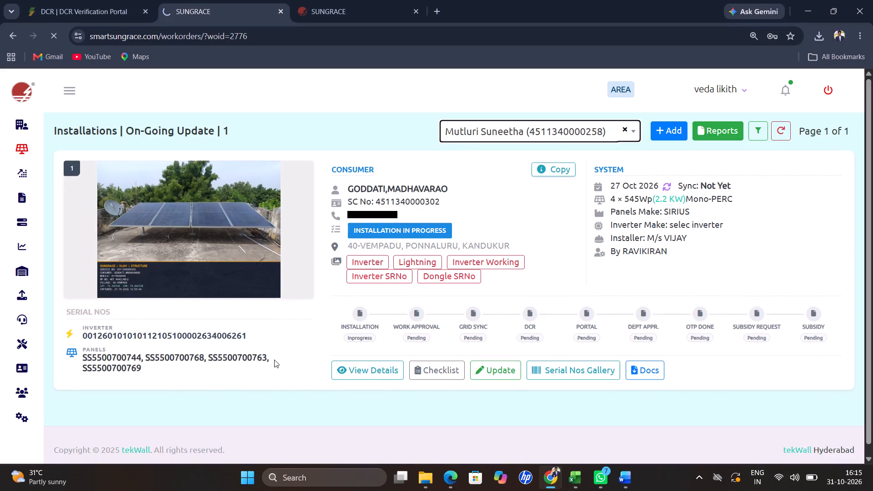
{"action": "left_click_drag", "start_coordinate": [161, 373], "coordinate": [78, 368]}
{"action": "key", "text": "ctrl+c"}
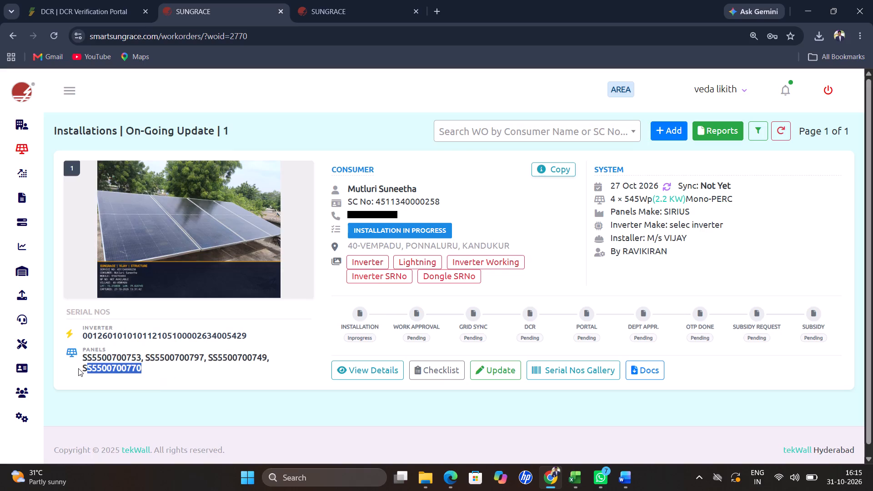
{"action": "left_click", "coordinate": [546, 440]}
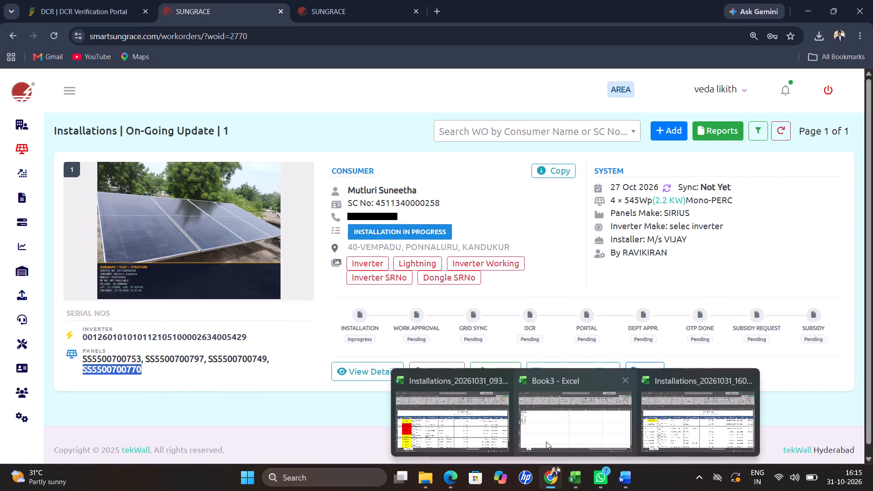
{"action": "left_click", "coordinate": [552, 429]}
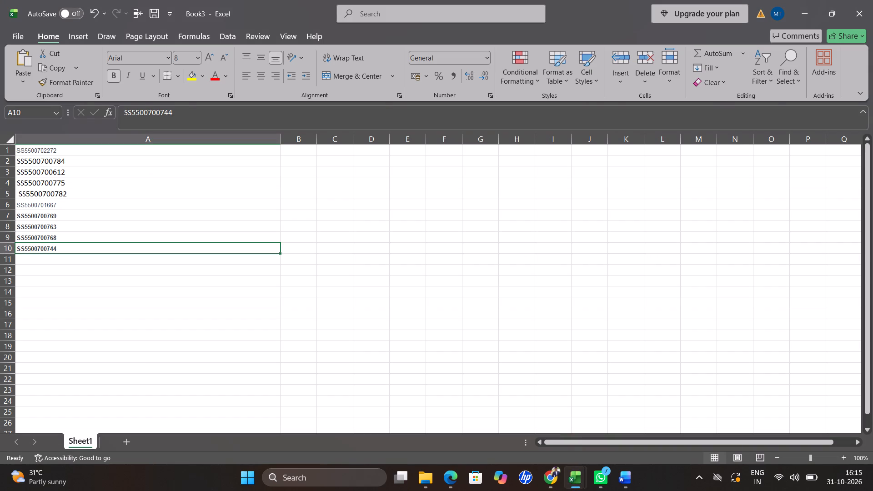
{"action": "key", "text": "Down"}
{"action": "key", "text": "ctrl+v"}
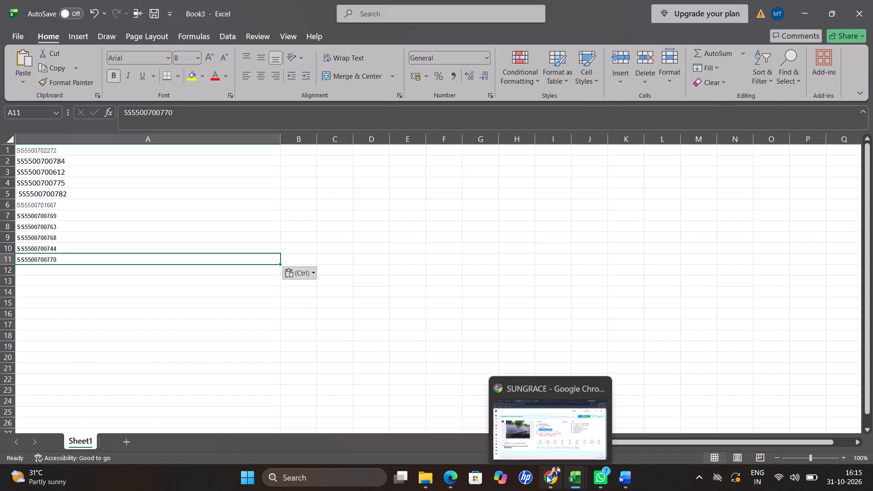
{"action": "left_click", "coordinate": [538, 440]}
{"action": "left_click_drag", "start_coordinate": [267, 355], "coordinate": [256, 361]}
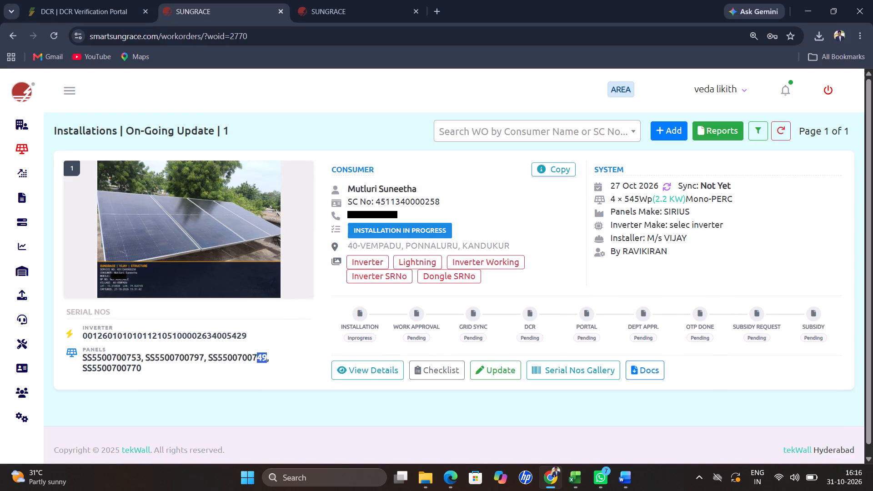
{"action": "left_click_drag", "start_coordinate": [256, 361], "coordinate": [211, 354]}
{"action": "key", "text": "ctrl+c"}
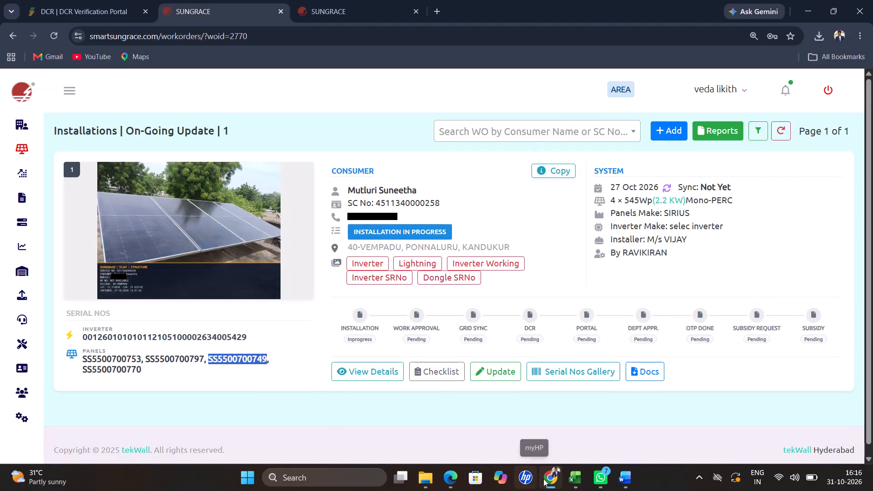
{"action": "left_click", "coordinate": [545, 435]}
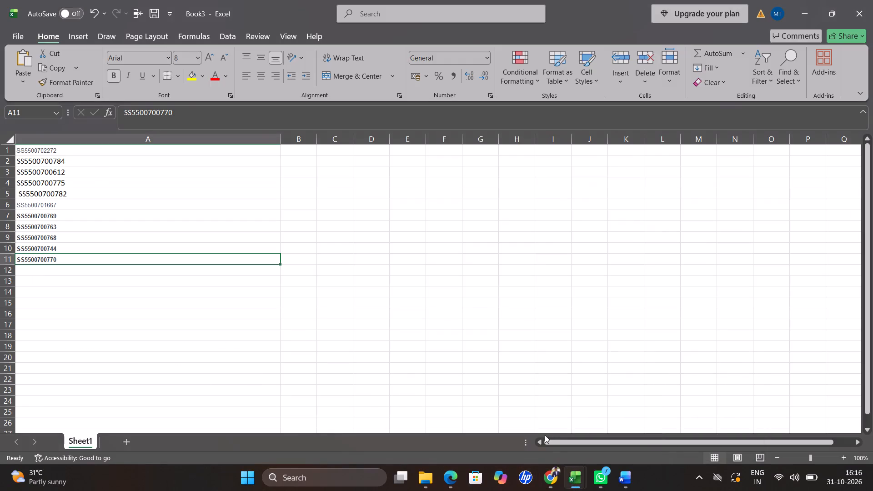
{"action": "key", "text": "Down"}
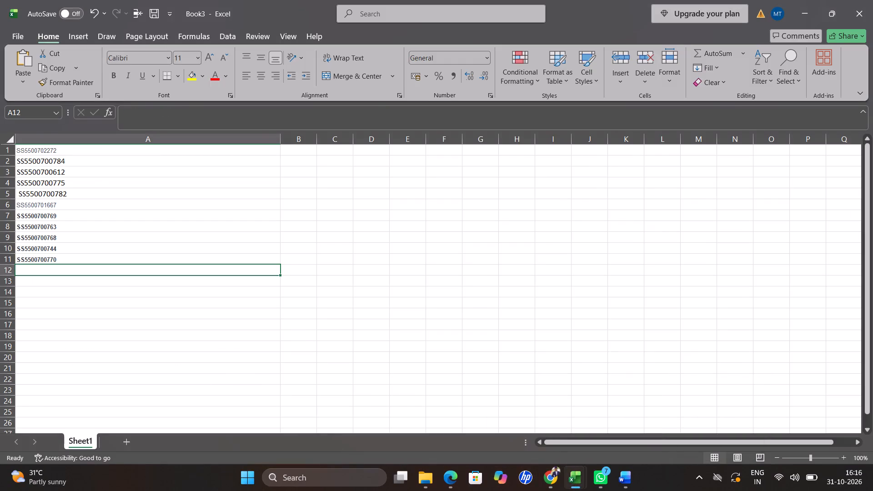
{"action": "key", "text": "ctrl+v"}
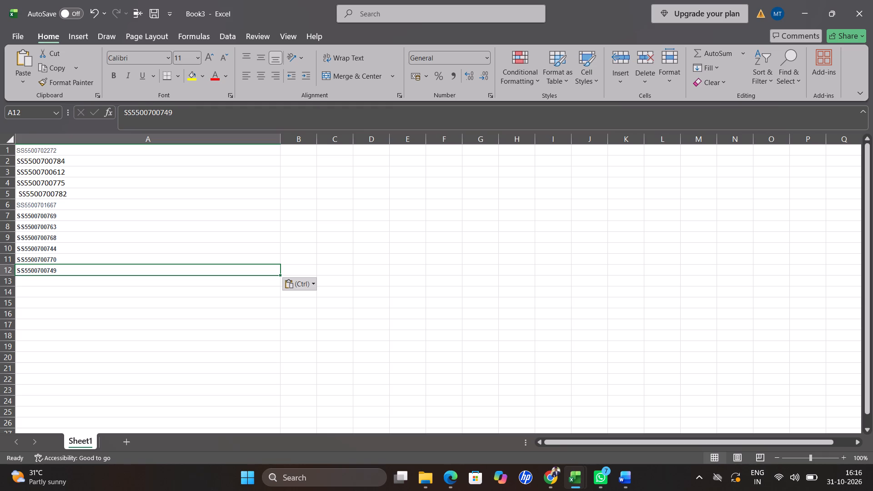
{"action": "key", "text": "Down"}
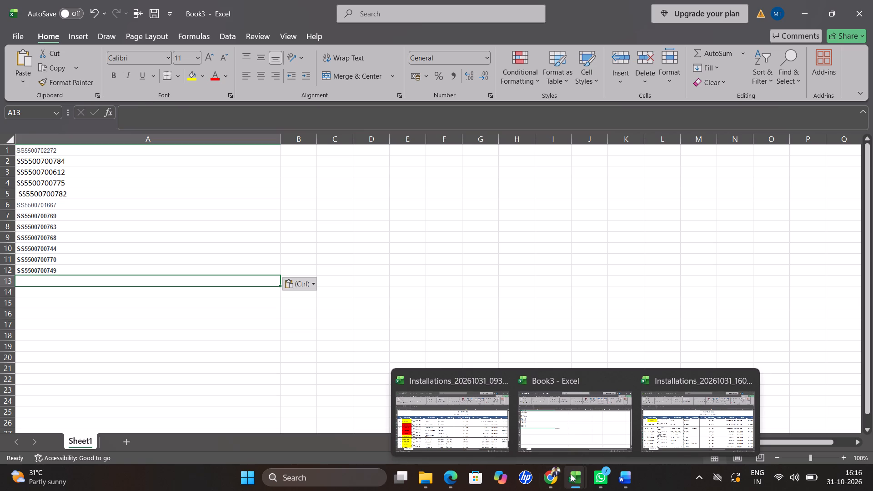
{"action": "left_click", "coordinate": [550, 476]}
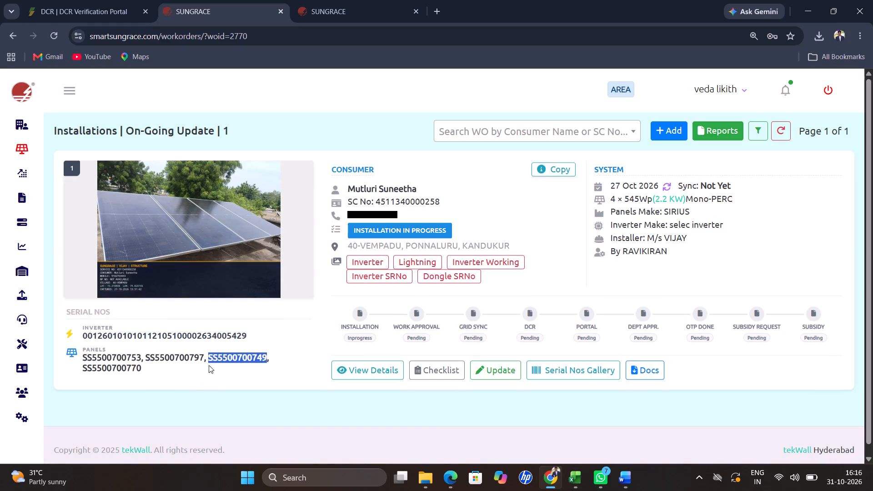
{"action": "left_click_drag", "start_coordinate": [200, 359], "coordinate": [154, 364]}
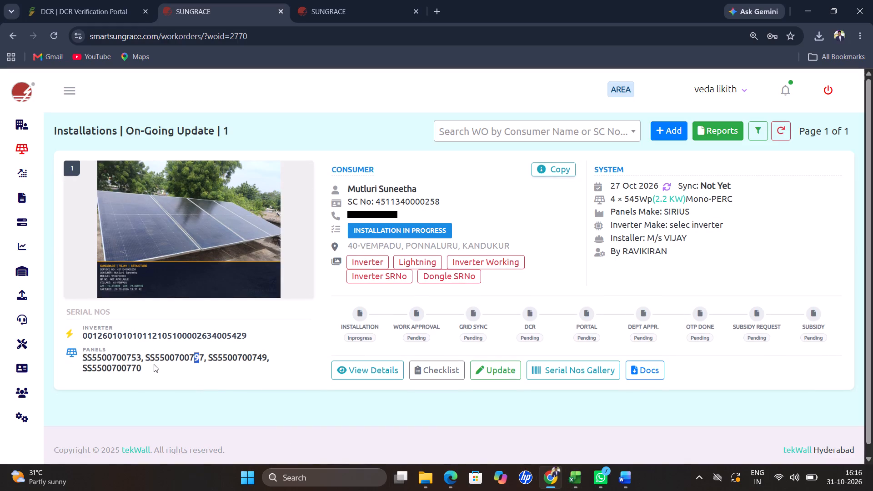
{"action": "left_click_drag", "start_coordinate": [154, 364], "coordinate": [182, 357]}
{"action": "left_click", "coordinate": [186, 383]}
{"action": "left_click_drag", "start_coordinate": [203, 358], "coordinate": [151, 363]}
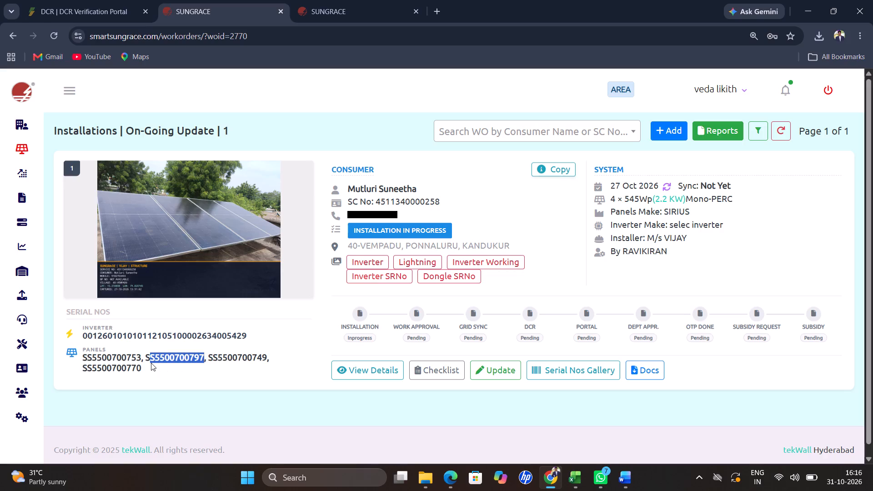
{"action": "left_click_drag", "start_coordinate": [151, 363], "coordinate": [147, 361]}
{"action": "key", "text": "ctrl+c"}
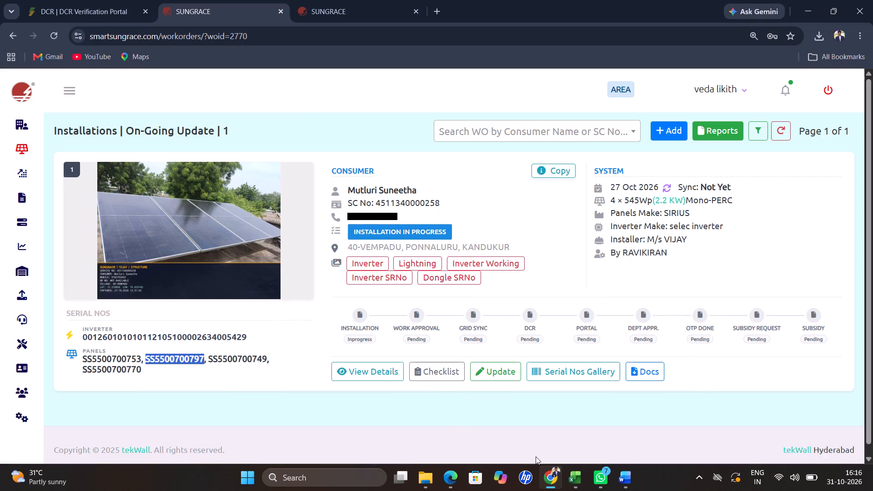
{"action": "left_click", "coordinate": [549, 434]}
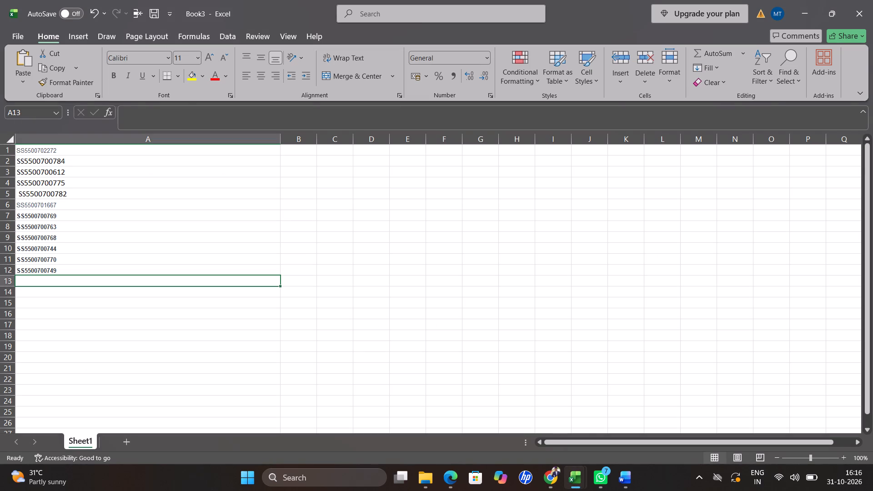
{"action": "key", "text": "ctrl+v"}
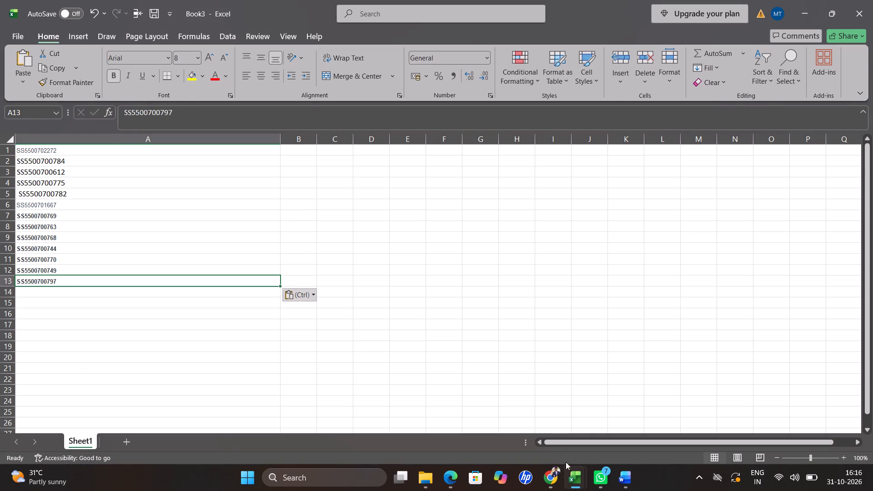
{"action": "left_click", "coordinate": [537, 436]}
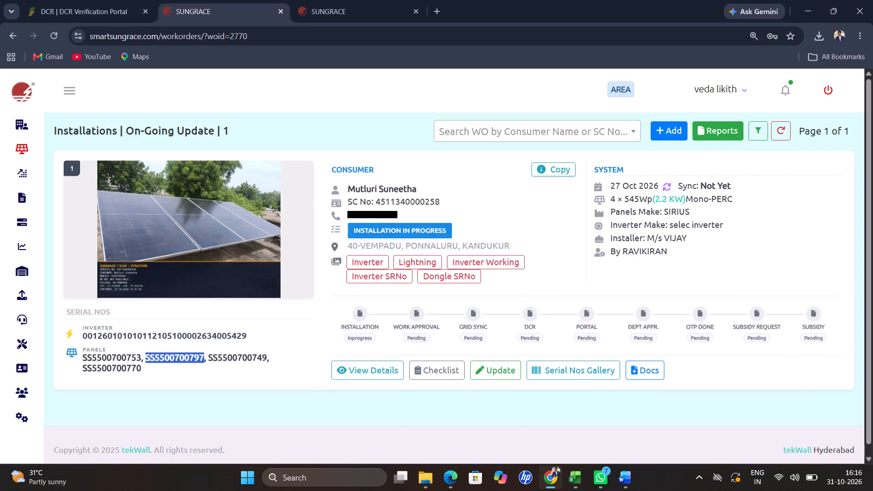
{"action": "left_click_drag", "start_coordinate": [141, 356], "coordinate": [107, 359]}
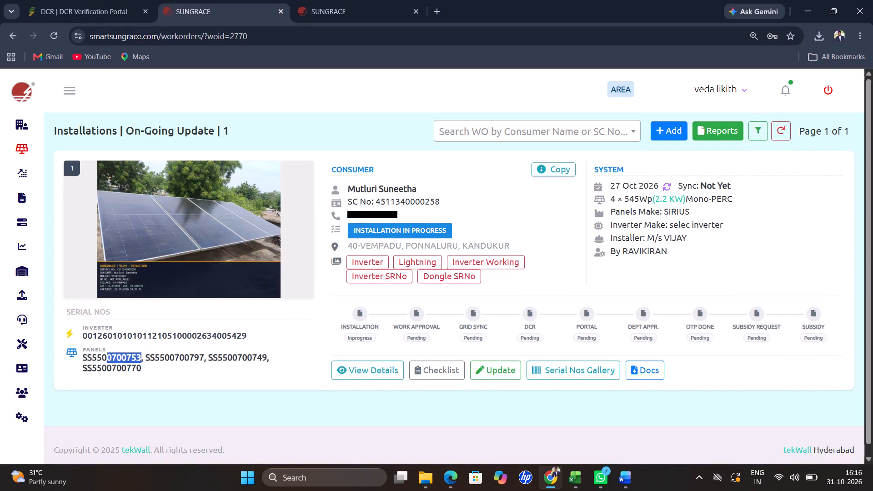
{"action": "left_click_drag", "start_coordinate": [107, 359], "coordinate": [84, 362]}
{"action": "left_click", "coordinate": [84, 362]}
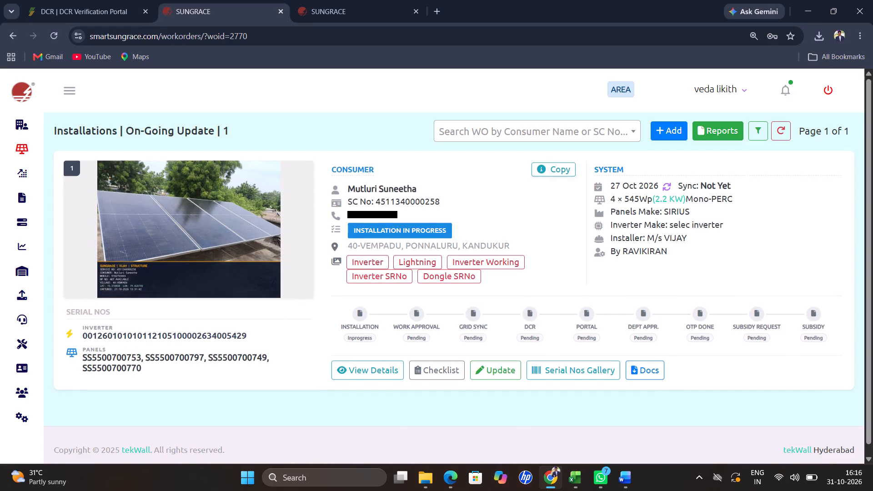
{"action": "double_click", "coordinate": [80, 356]}
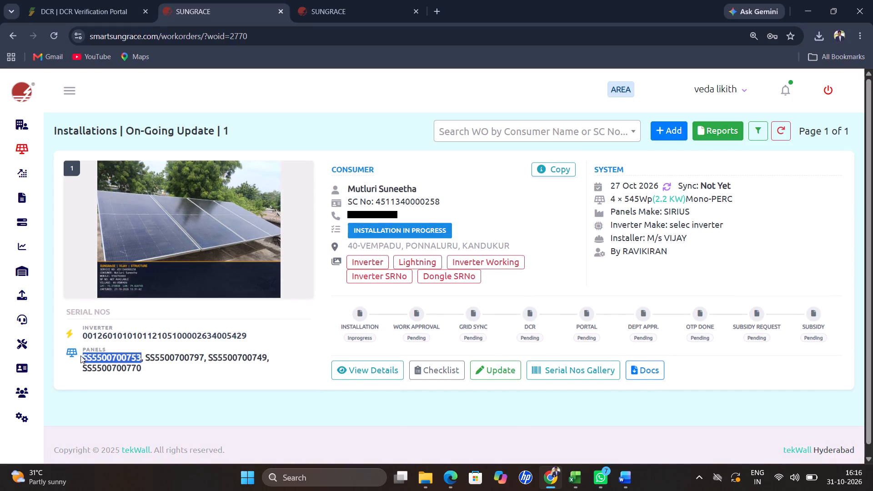
{"action": "key", "text": "ctrl+c"}
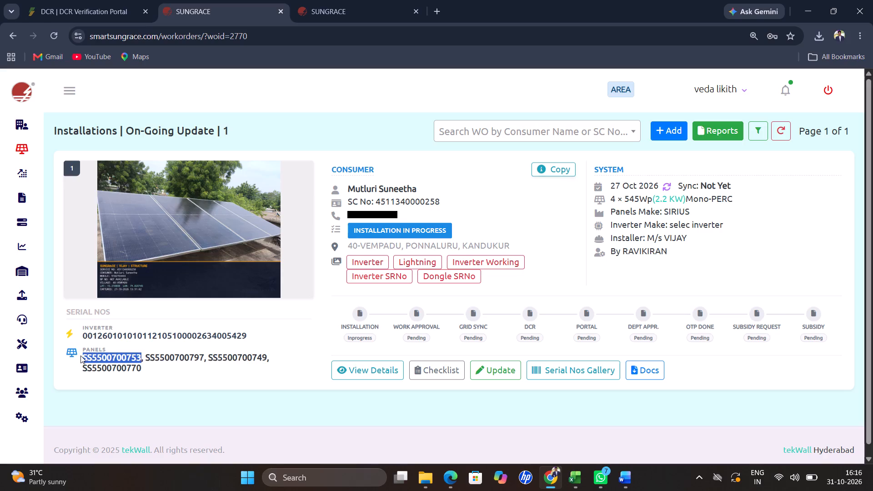
{"action": "left_click", "coordinate": [567, 474]}
{"action": "left_click", "coordinate": [549, 429]}
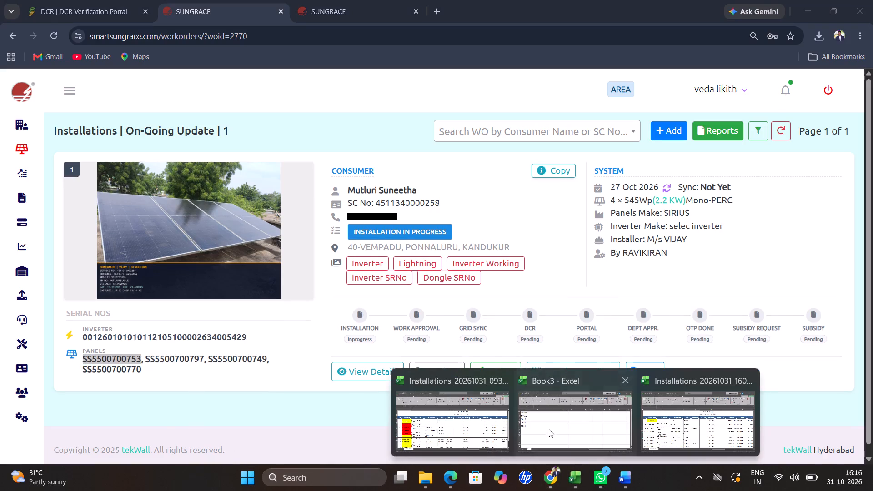
{"action": "key", "text": "Down"}
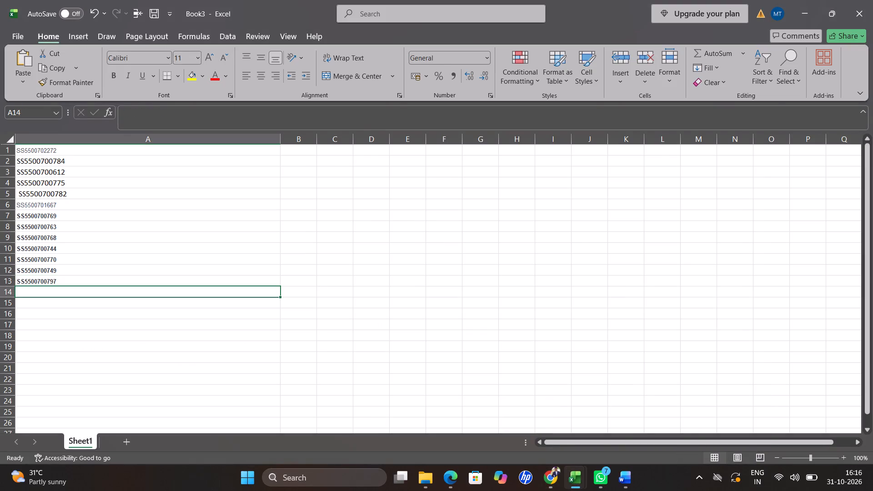
{"action": "key", "text": "ctrl+v"}
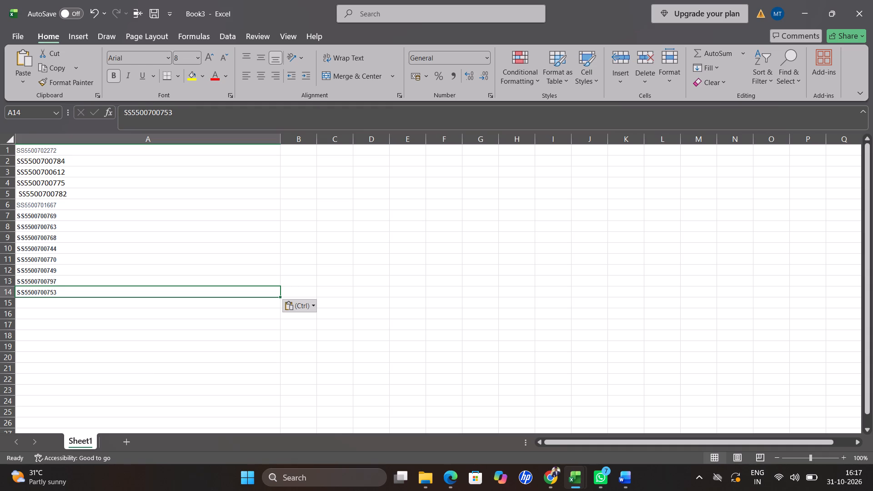
{"action": "key", "text": "Down"}
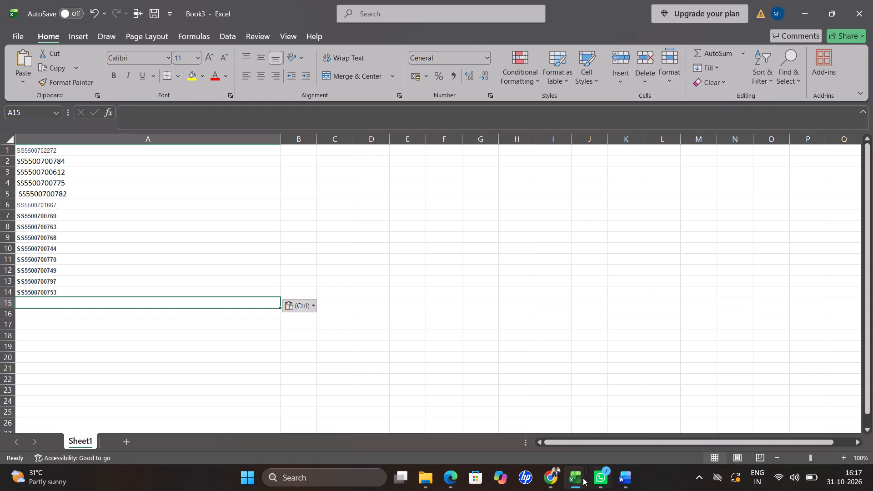
Look up the work order in SUNGRACE using the service number from cell B89 of the Installations_20261031_093420 report.
{"action": "left_click", "coordinate": [422, 441]}
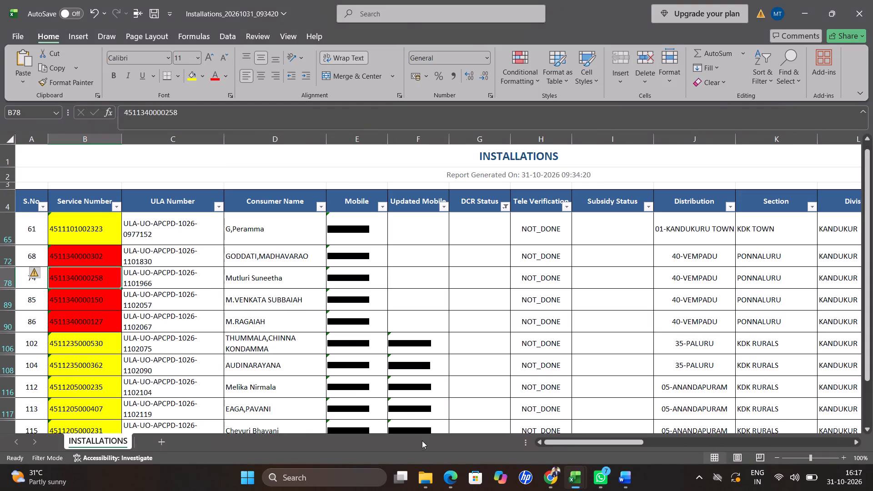
{"action": "key", "text": "Down"}
{"action": "key", "text": "ctrl+c"}
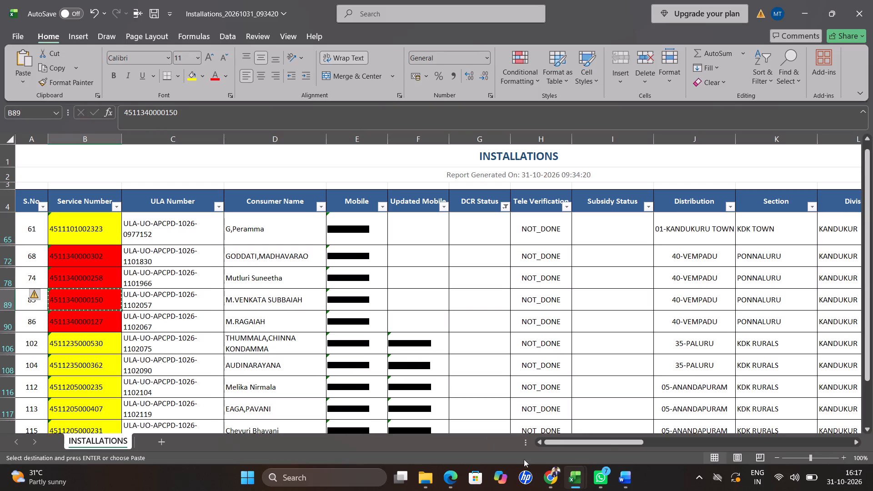
{"action": "left_click", "coordinate": [539, 445]}
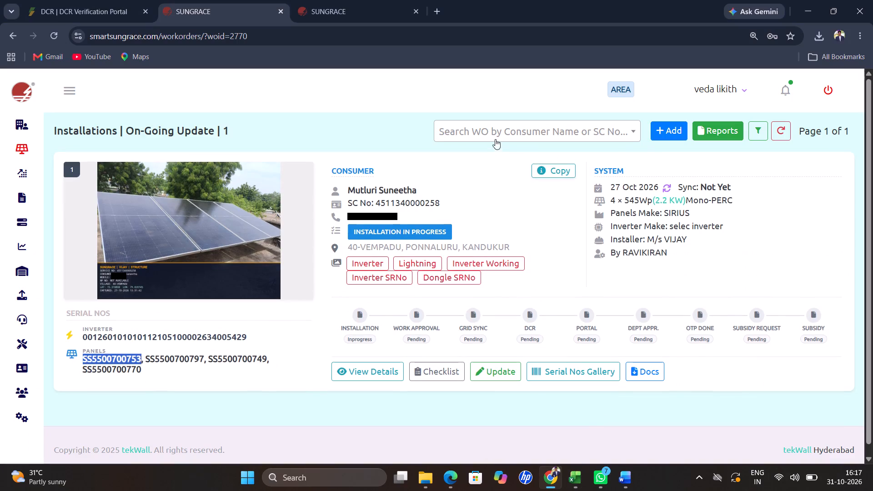
{"action": "left_click", "coordinate": [493, 134]}
{"action": "key", "text": "ctrl+v"}
{"action": "key", "text": "Return"}
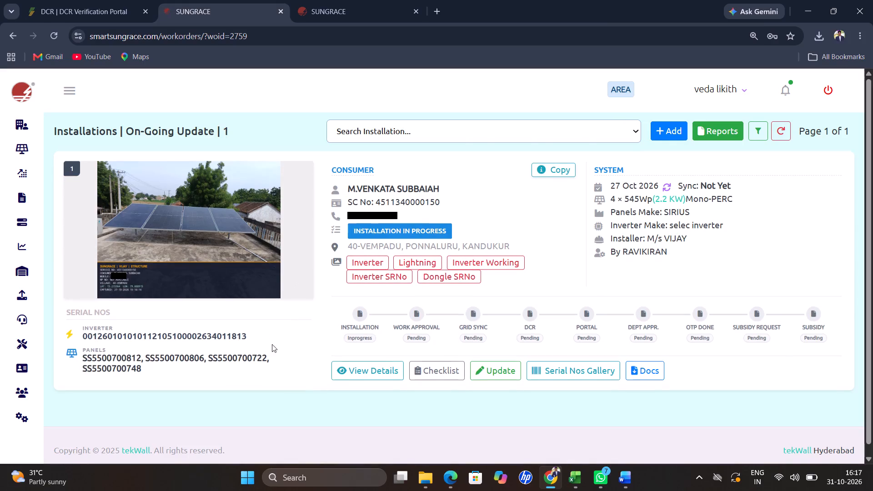
{"action": "left_click_drag", "start_coordinate": [153, 371], "coordinate": [68, 373]}
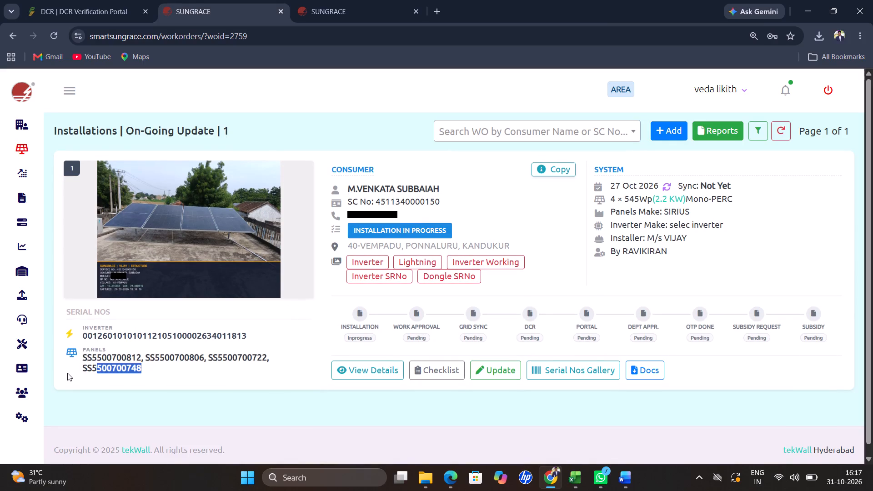
{"action": "key", "text": "ctrl+c"}
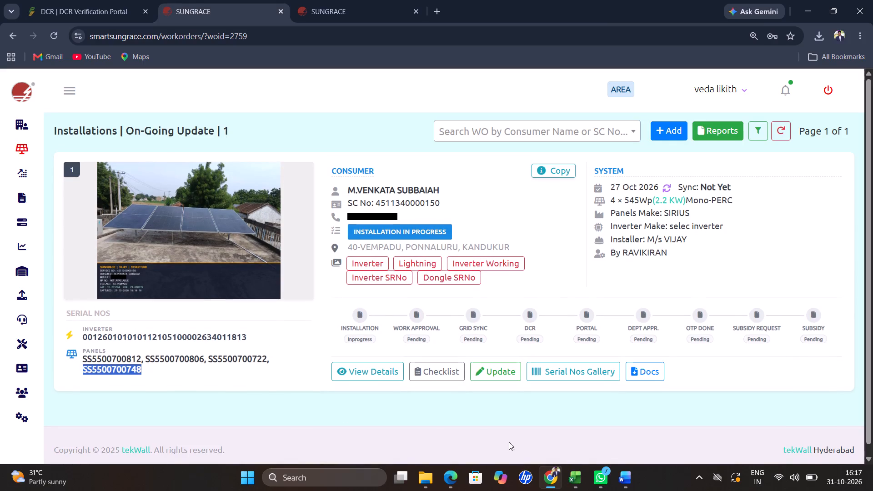
{"action": "left_click", "coordinate": [558, 447]}
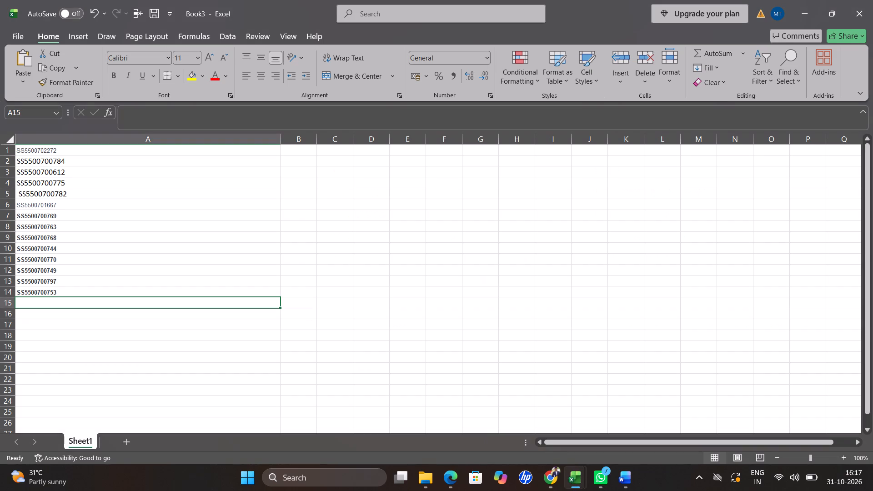
{"action": "key", "text": "ctrl+v"}
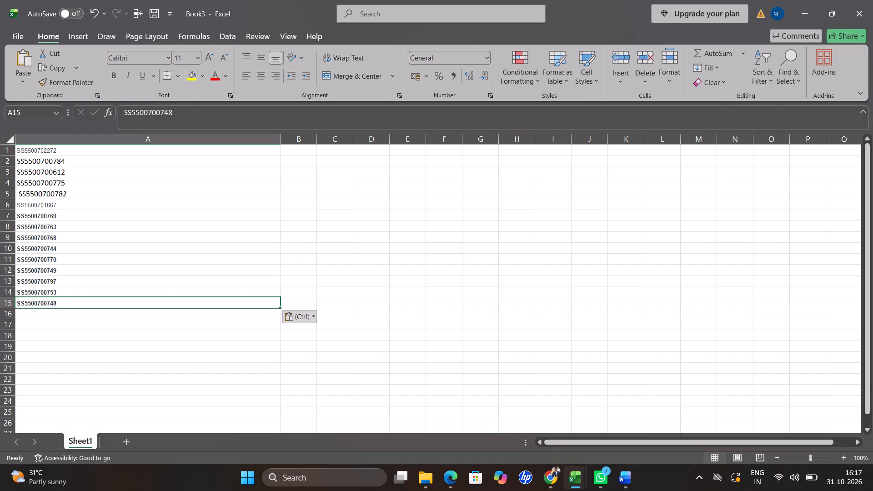
{"action": "key", "text": "Down"}
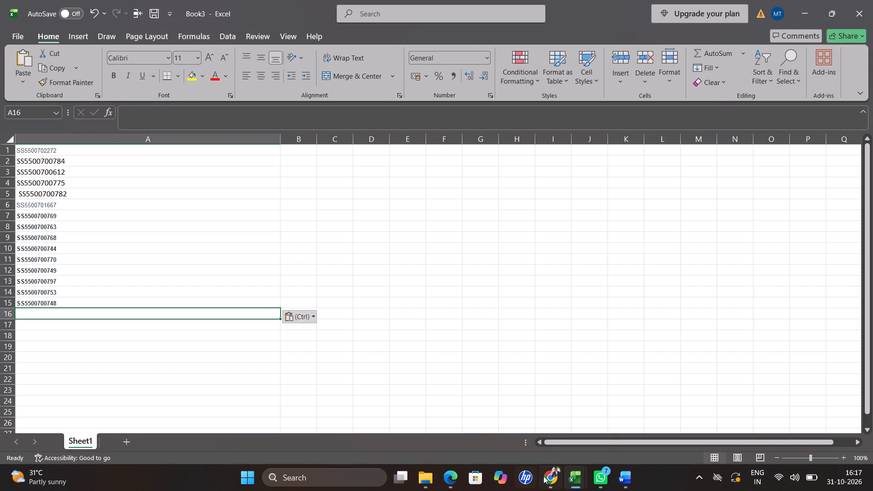
{"action": "left_click", "coordinate": [542, 446]}
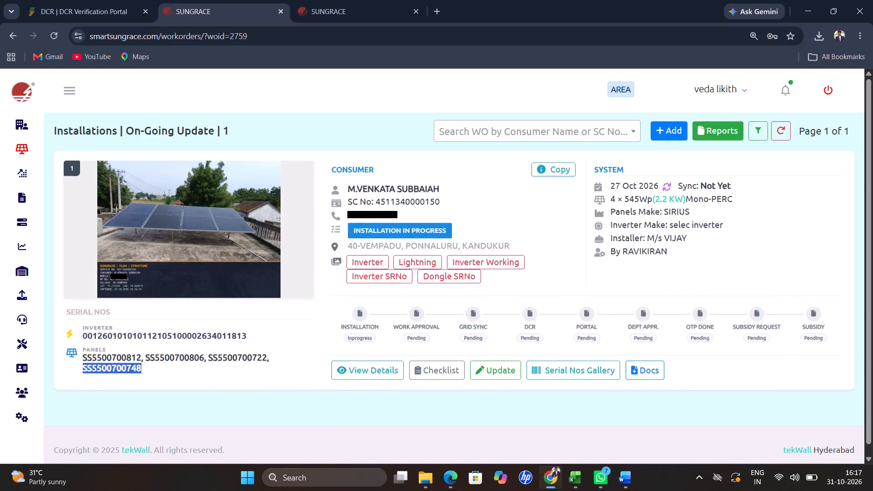
{"action": "double_click", "coordinate": [81, 356]}
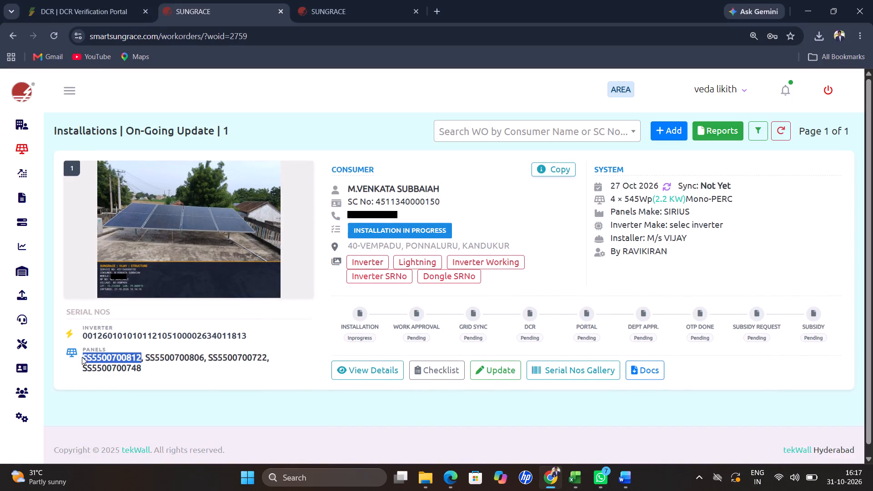
{"action": "key", "text": "ctrl+c"}
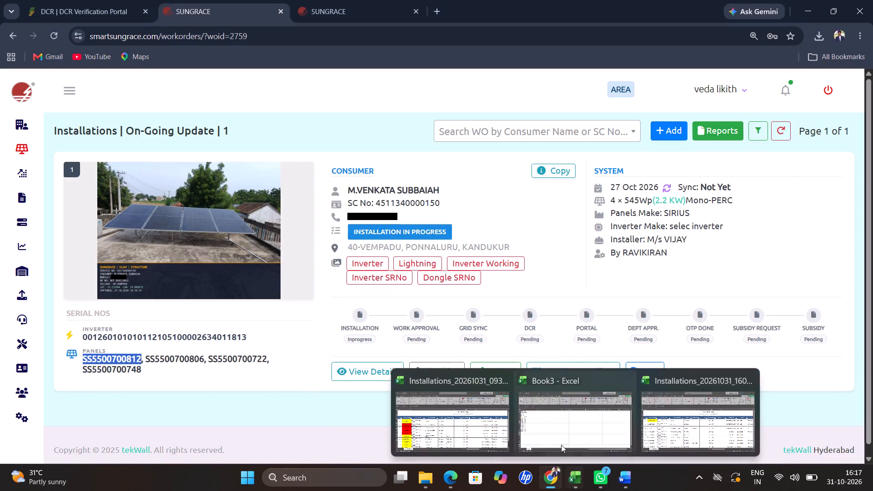
{"action": "left_click", "coordinate": [559, 440]}
{"action": "key", "text": "ctrl+v"}
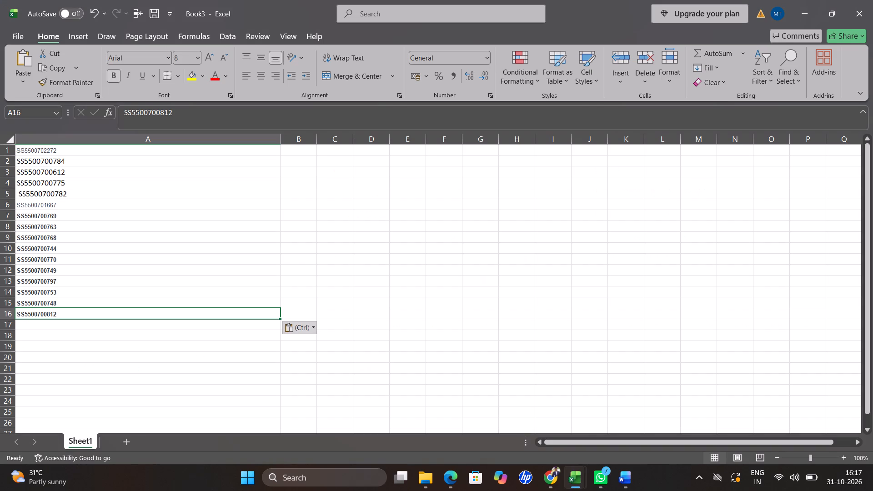
{"action": "key", "text": "Down"}
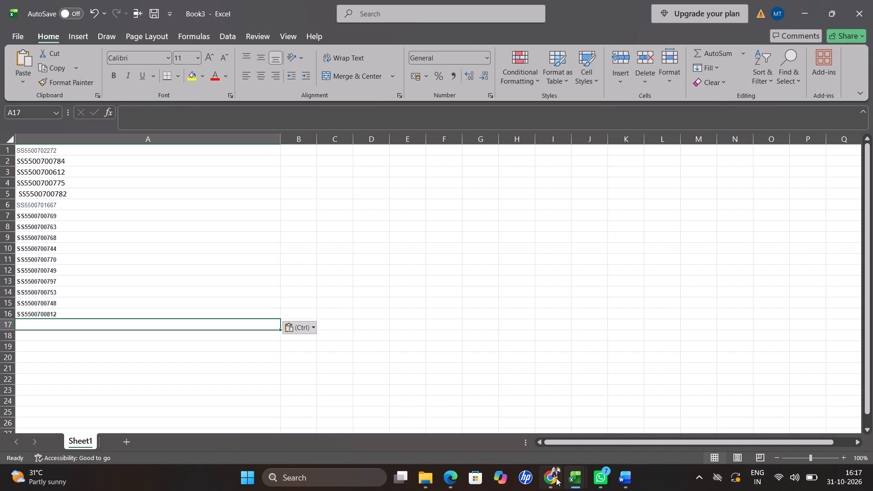
{"action": "left_click", "coordinate": [542, 436]}
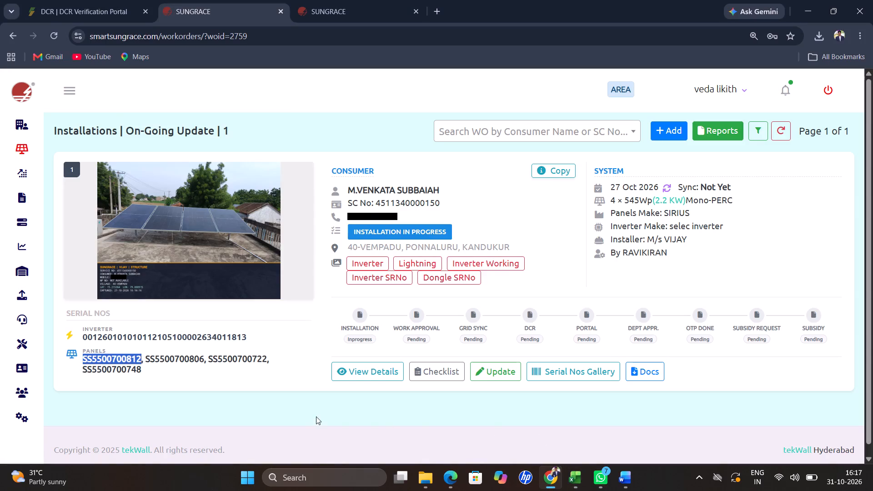
{"action": "left_click", "coordinate": [144, 356]}
{"action": "left_click", "coordinate": [144, 356]}
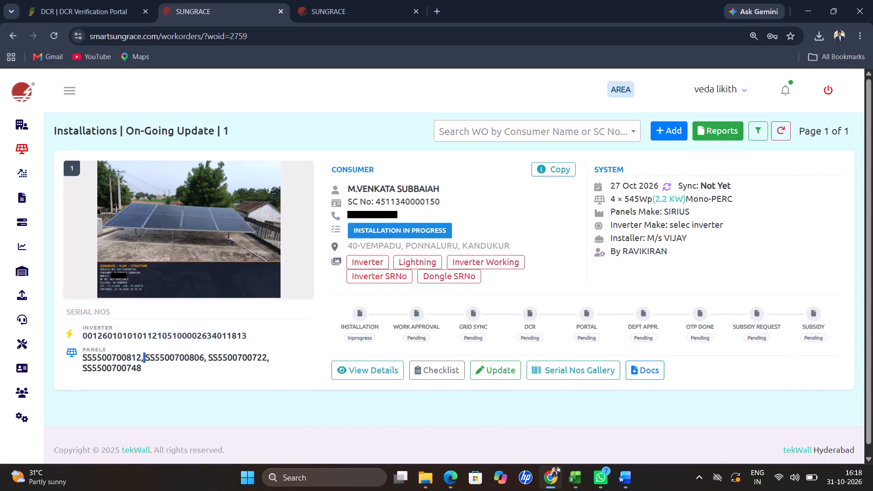
{"action": "double_click", "coordinate": [144, 356]}
{"action": "double_click", "coordinate": [144, 356]}
{"action": "triple_click", "coordinate": [145, 358]}
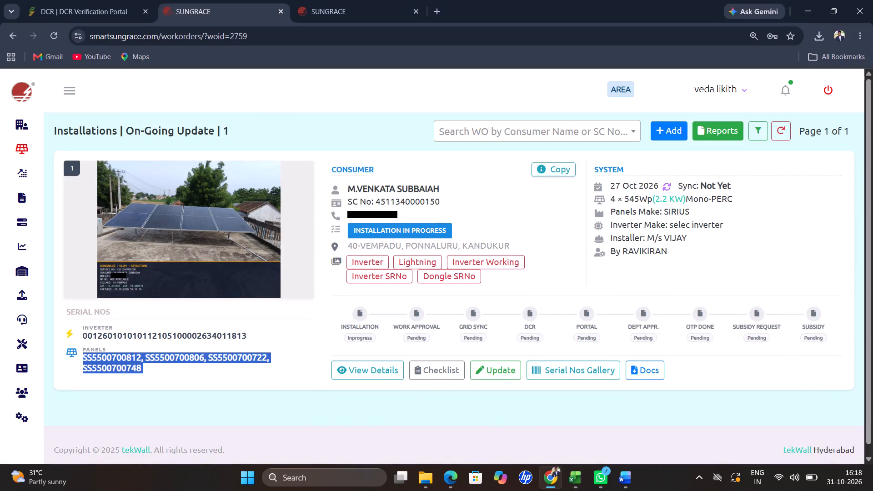
{"action": "double_click", "coordinate": [145, 358]}
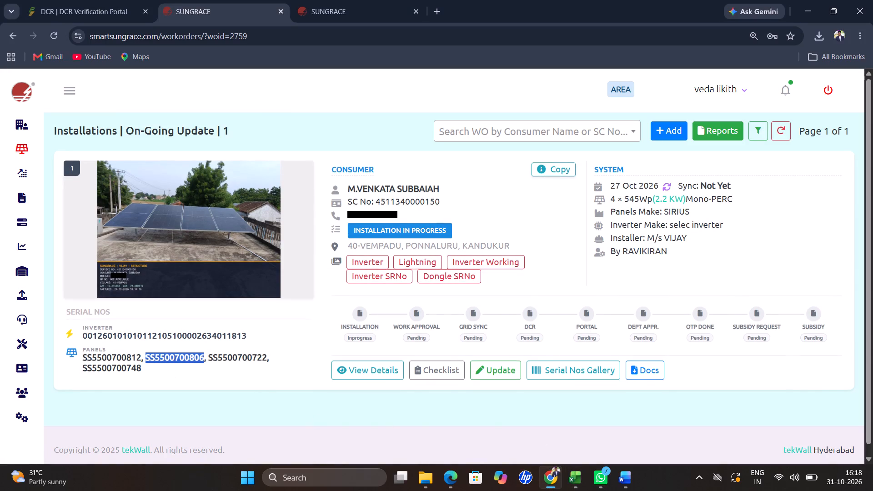
{"action": "key", "text": "ctrl+c"}
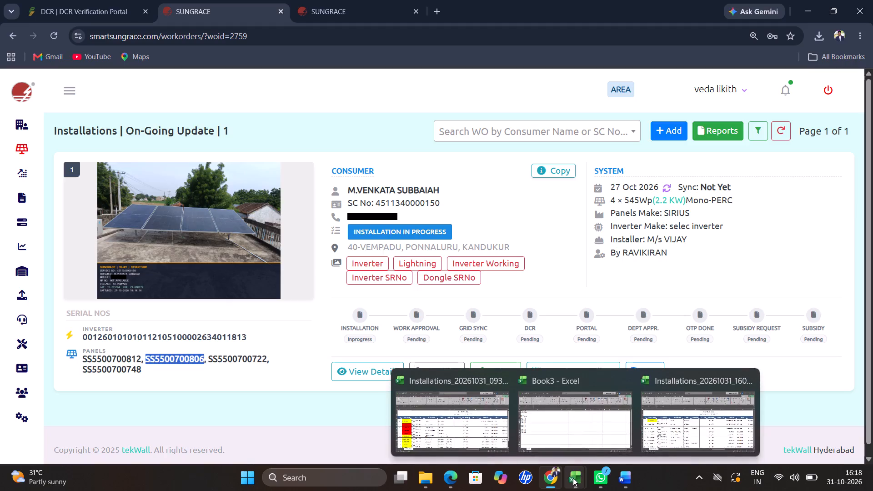
{"action": "left_click", "coordinate": [558, 441]}
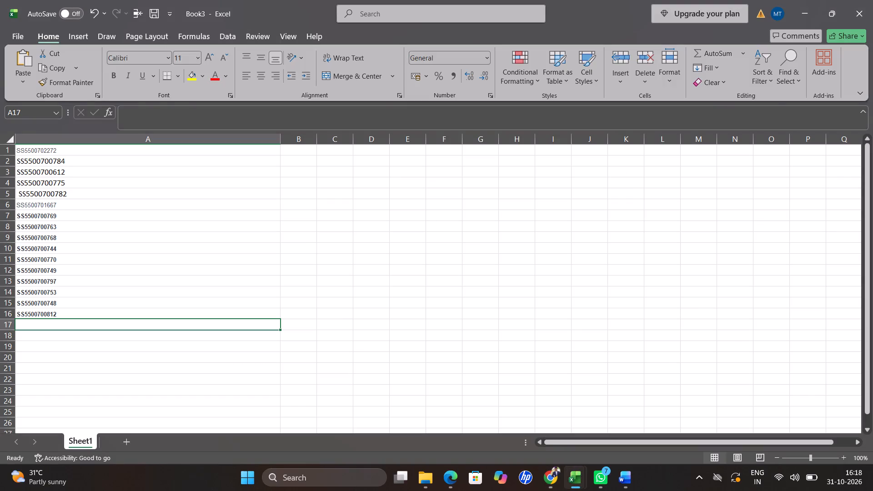
{"action": "key", "text": "ctrl+v"}
{"action": "key", "text": "Down"}
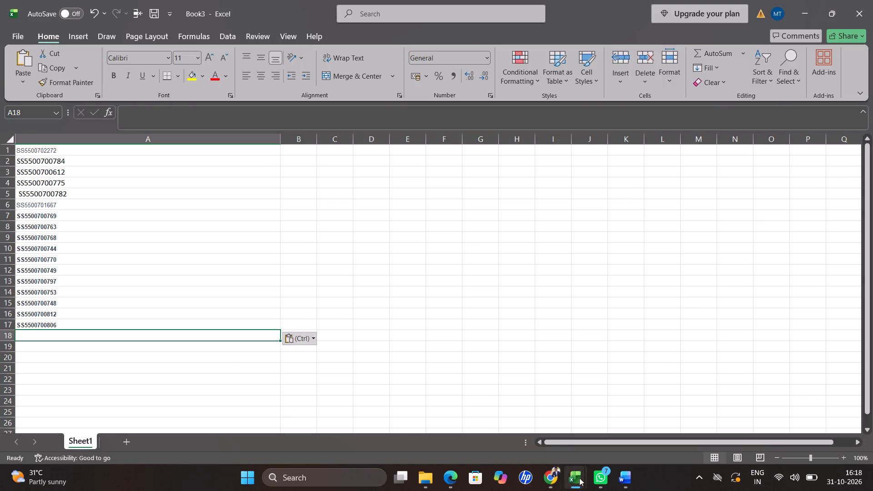
{"action": "left_click", "coordinate": [547, 471]}
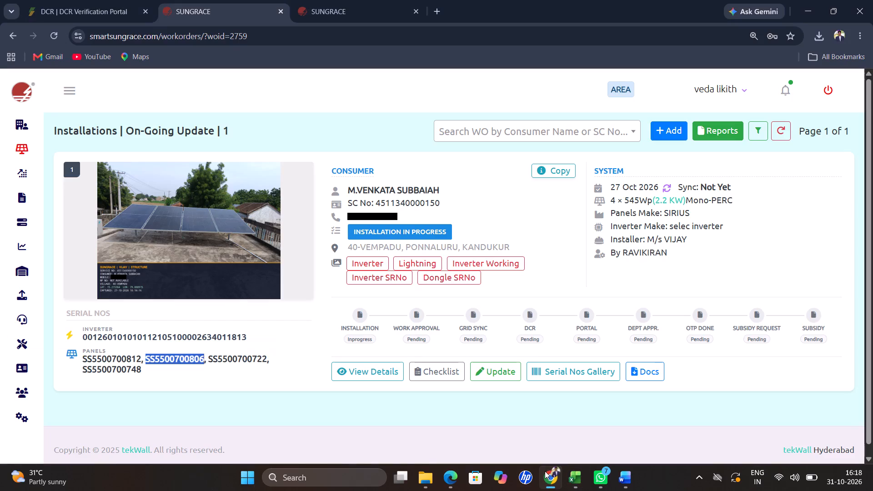
{"action": "double_click", "coordinate": [210, 358]}
{"action": "key", "text": "ctrl+c"}
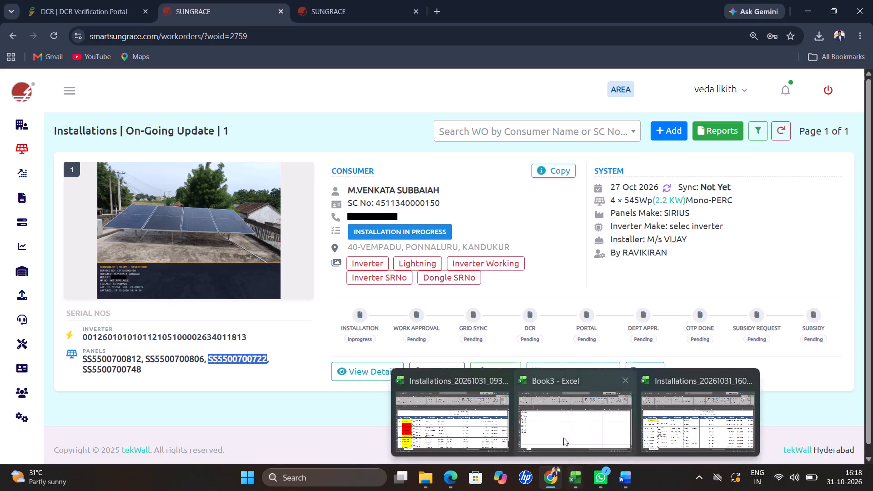
{"action": "left_click", "coordinate": [562, 435]}
{"action": "key", "text": "ctrl+v"}
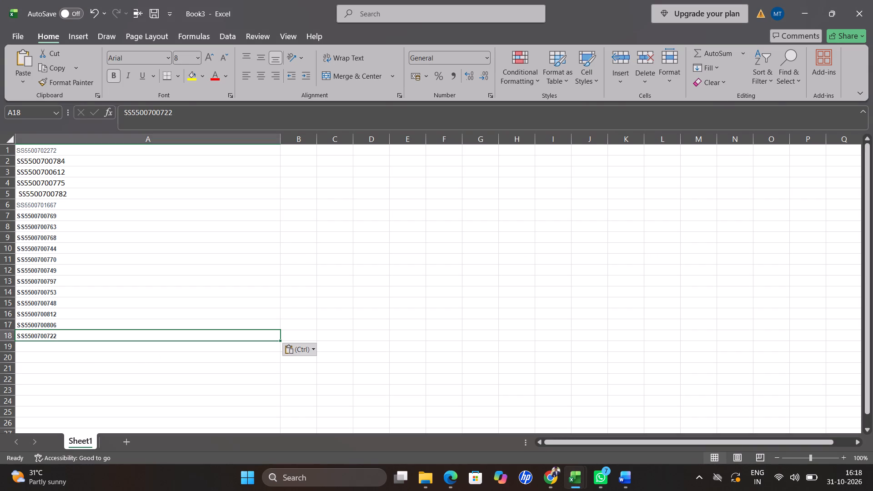
{"action": "key", "text": "Down"}
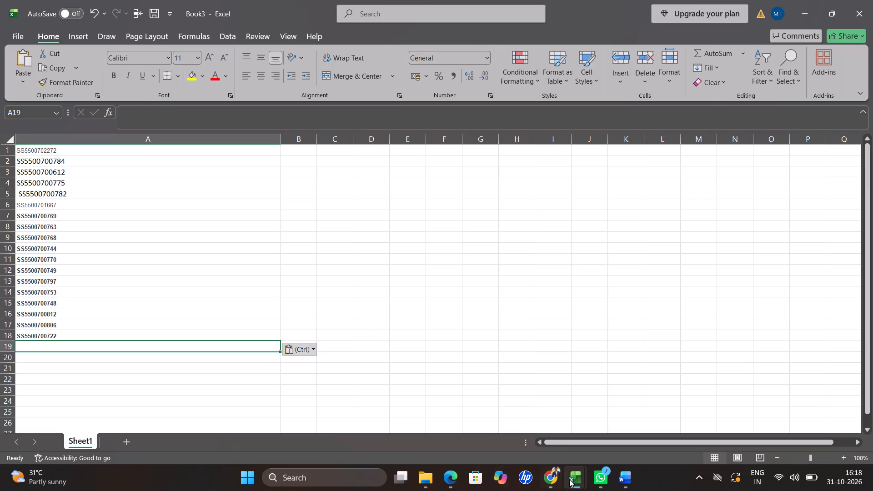
Copy the service number in cell B90 of the Installations_20261031_093420 report and open its work order in SUNGRACE.
{"action": "left_click", "coordinate": [477, 427]}
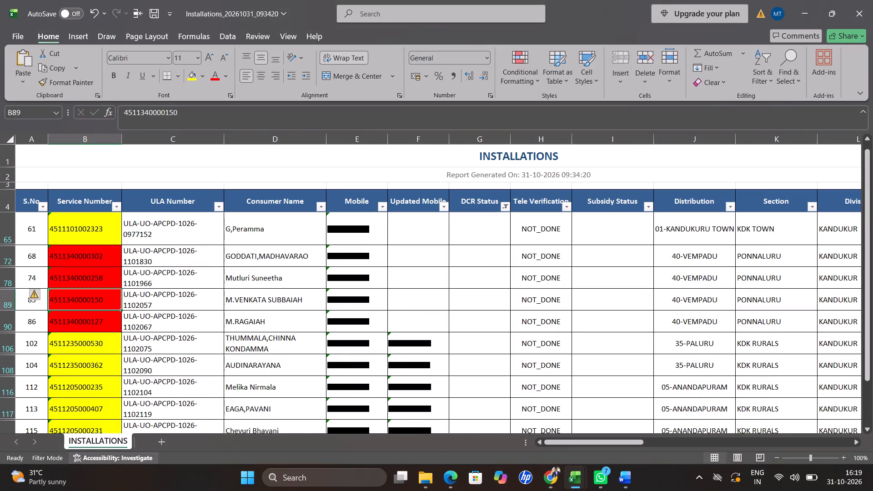
{"action": "key", "text": "Down"}
{"action": "key", "text": "ctrl+c"}
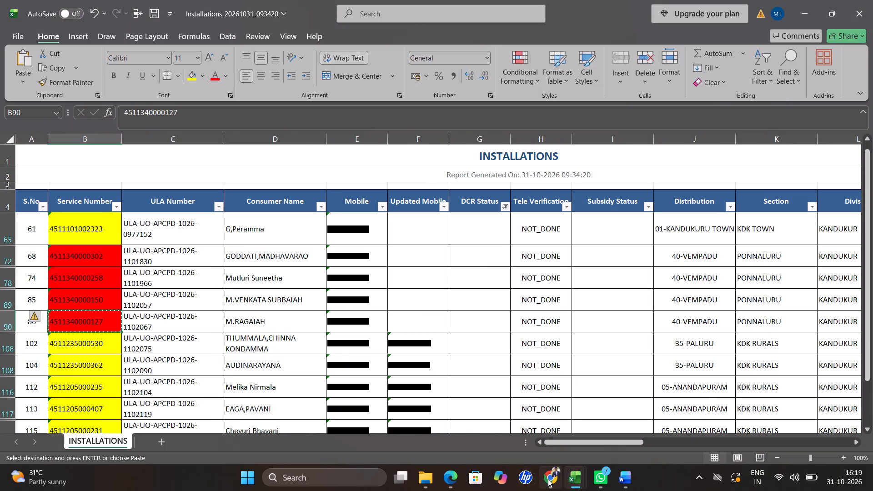
{"action": "left_click", "coordinate": [538, 437]}
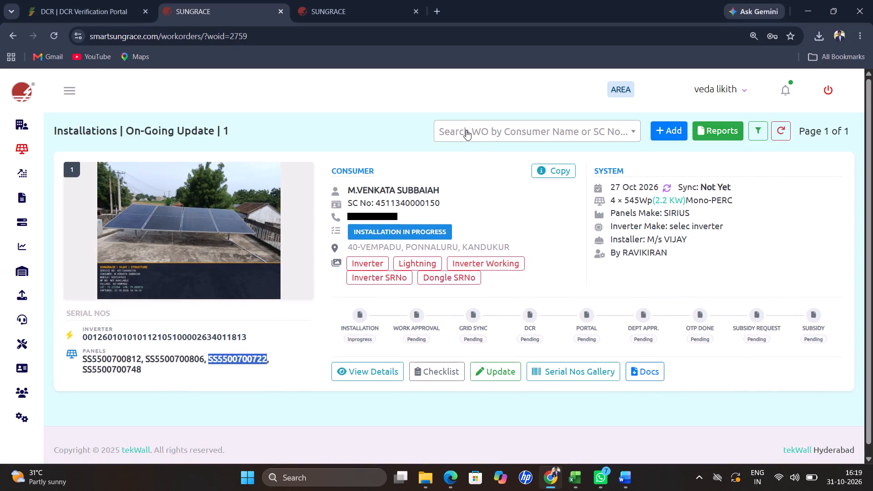
{"action": "double_click", "coordinate": [466, 130]}
{"action": "left_click", "coordinate": [466, 130]}
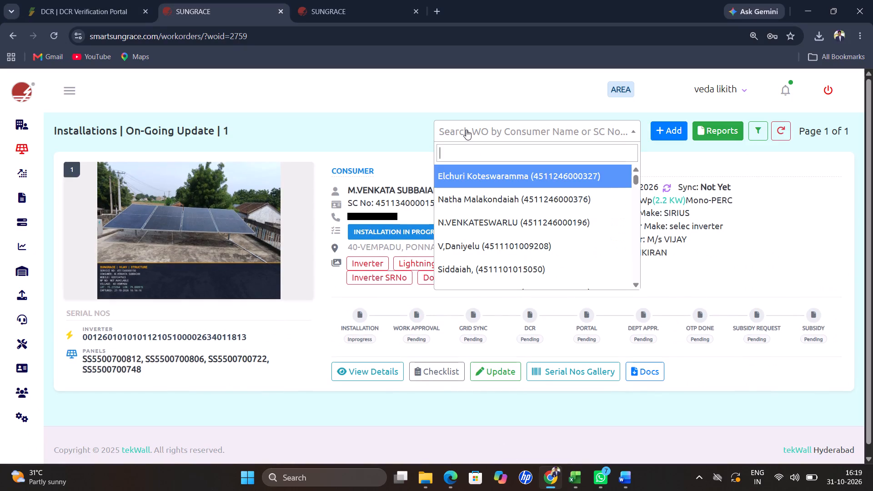
{"action": "key", "text": "ctrl+v"}
{"action": "key", "text": "Return"}
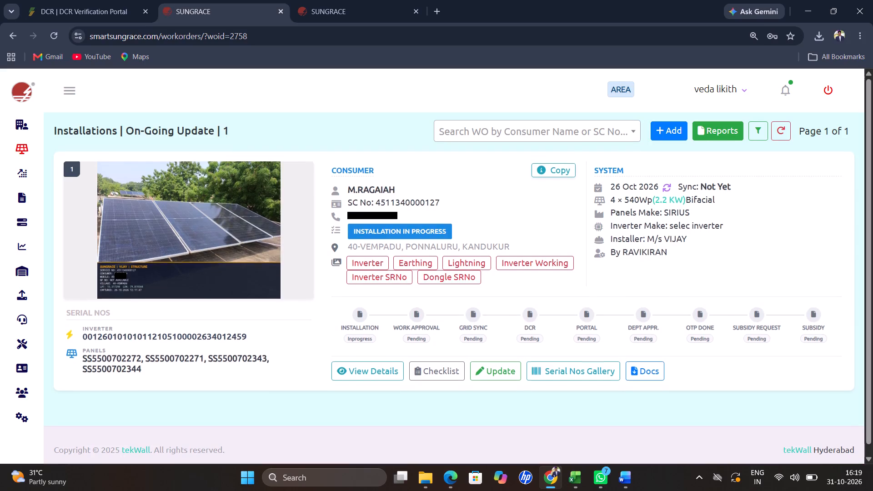
{"action": "double_click", "coordinate": [144, 371]}
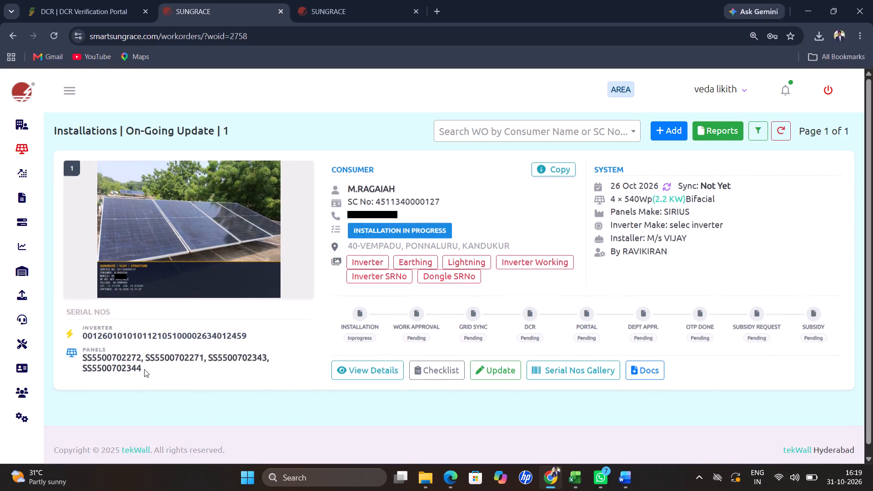
{"action": "double_click", "coordinate": [144, 369]}
{"action": "left_click_drag", "start_coordinate": [144, 367], "coordinate": [91, 372]}
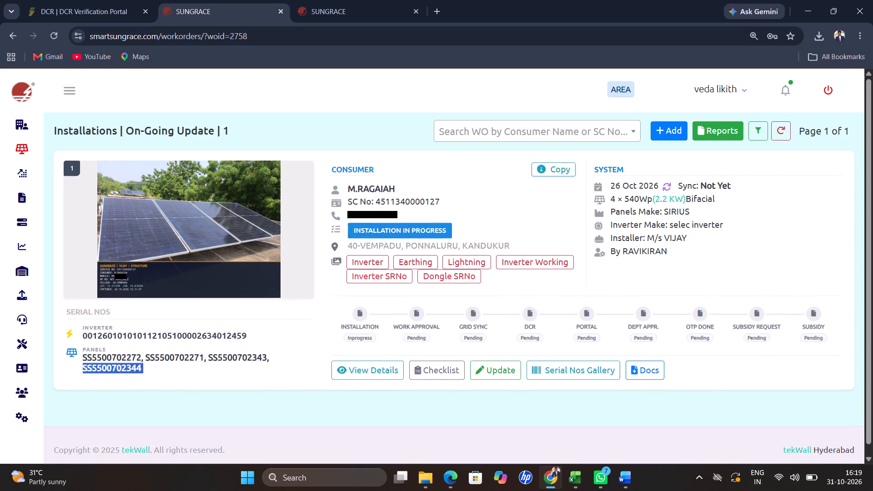
{"action": "key", "text": "ctrl+c"}
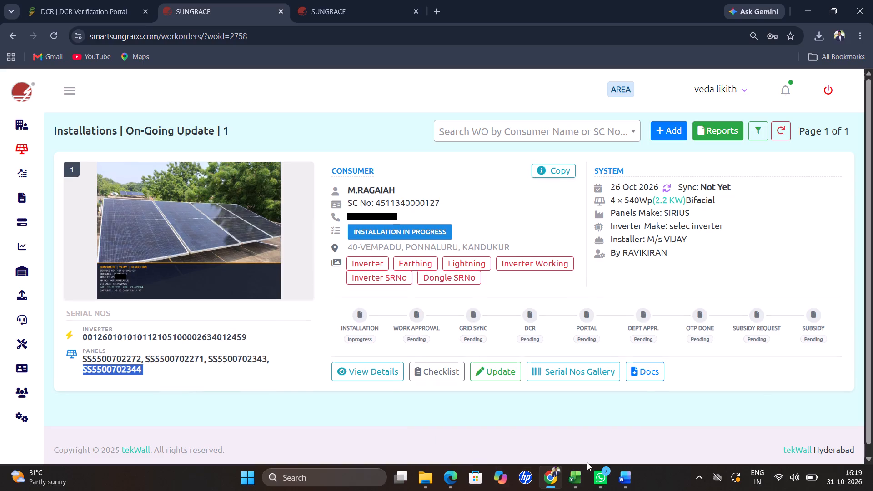
{"action": "left_click", "coordinate": [565, 437]}
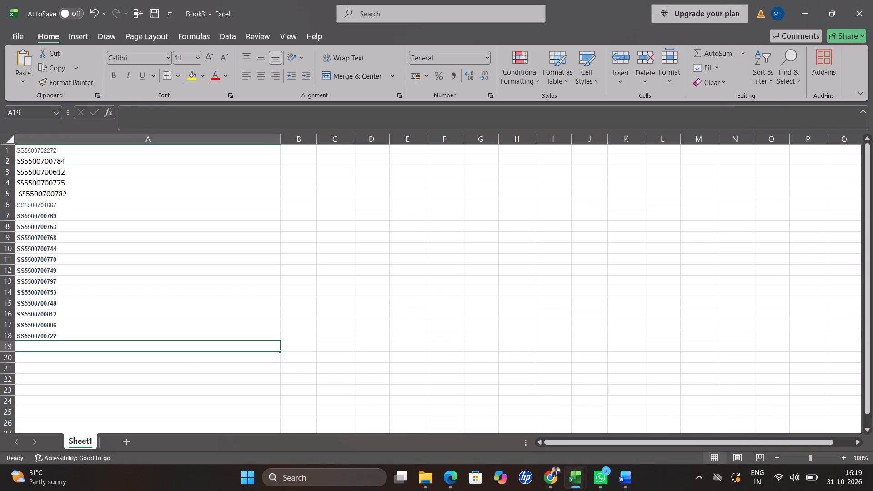
{"action": "key", "text": "ctrl+v"}
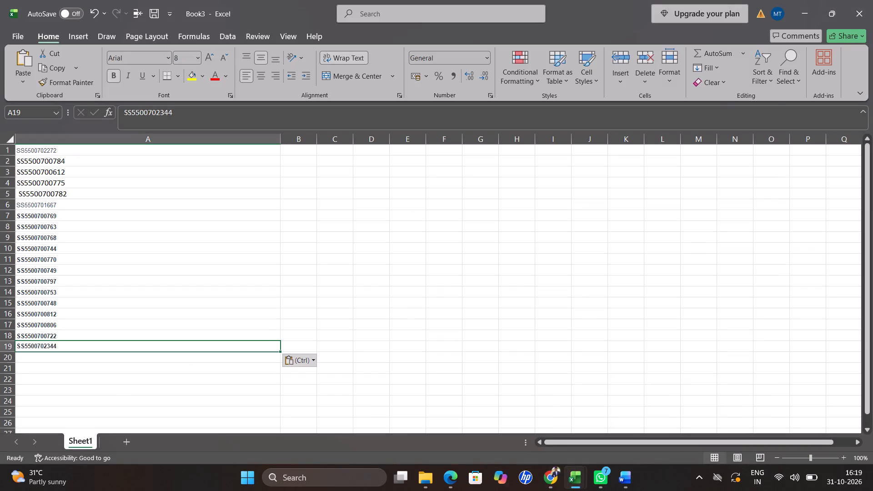
{"action": "key", "text": "Down"}
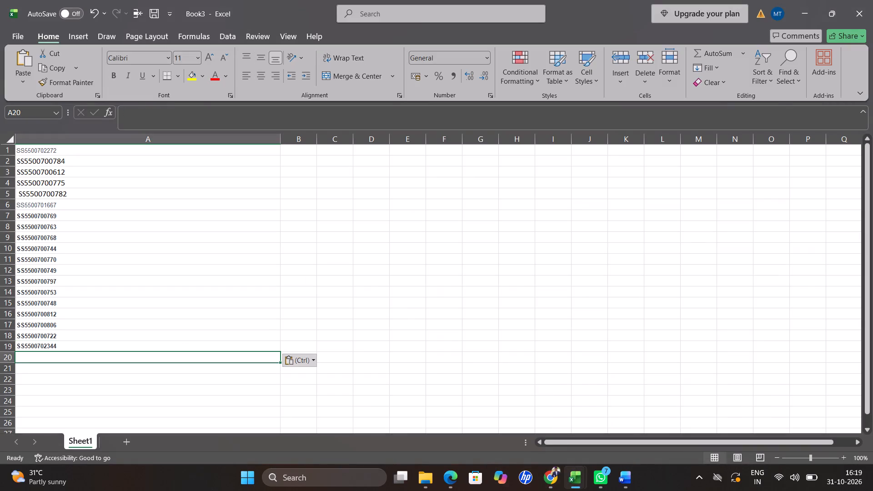
{"action": "left_click", "coordinate": [534, 428]}
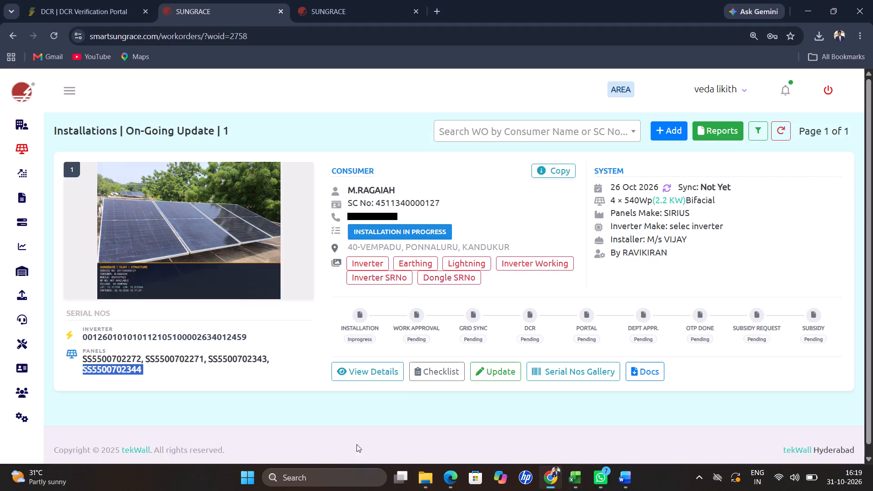
{"action": "double_click", "coordinate": [80, 357]}
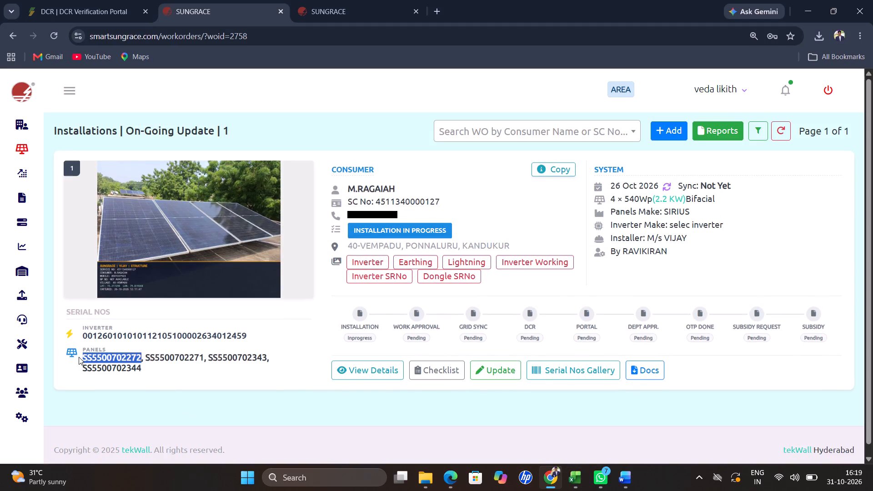
{"action": "key", "text": "ctrl+c"}
{"action": "left_click", "coordinate": [547, 423]}
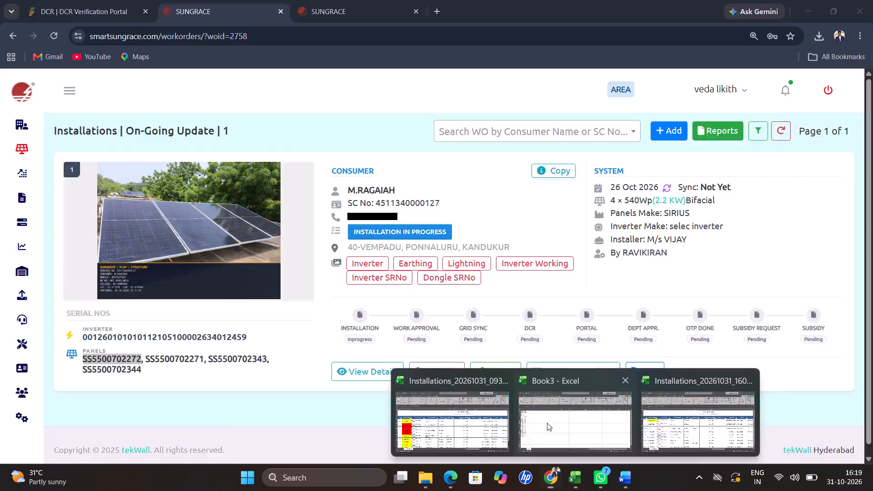
{"action": "key", "text": "ctrl+v"}
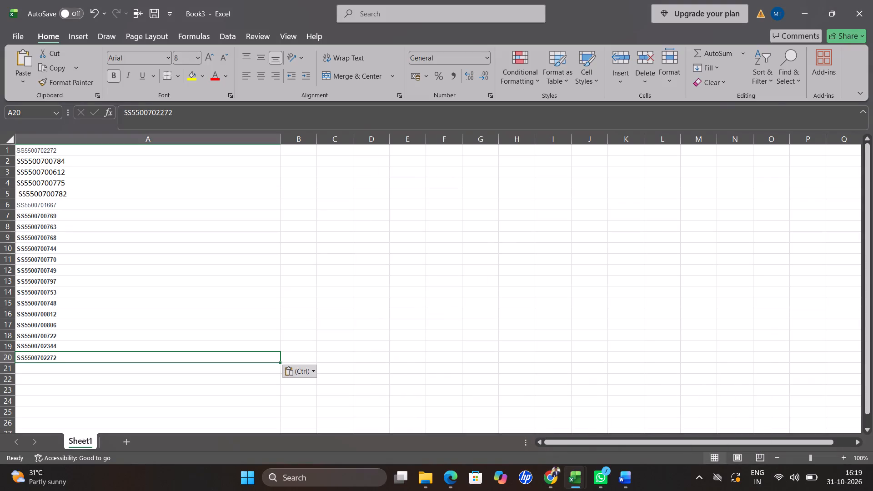
{"action": "left_click", "coordinate": [553, 476]}
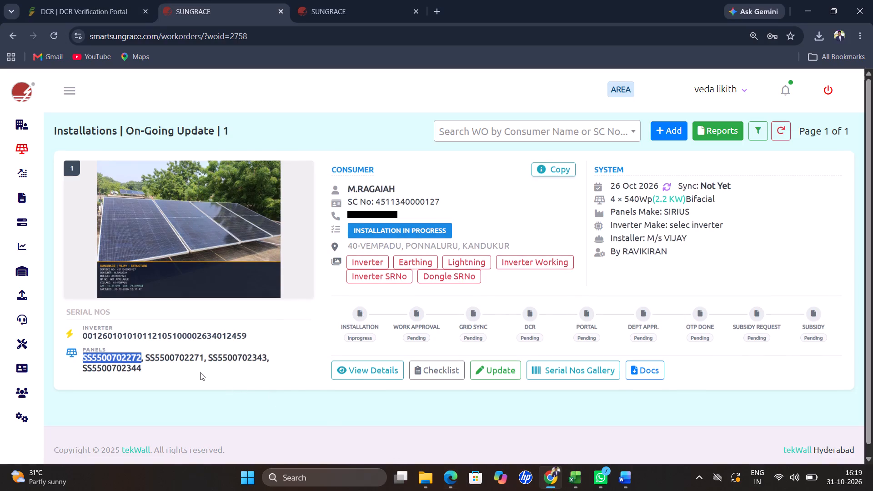
{"action": "double_click", "coordinate": [145, 359]}
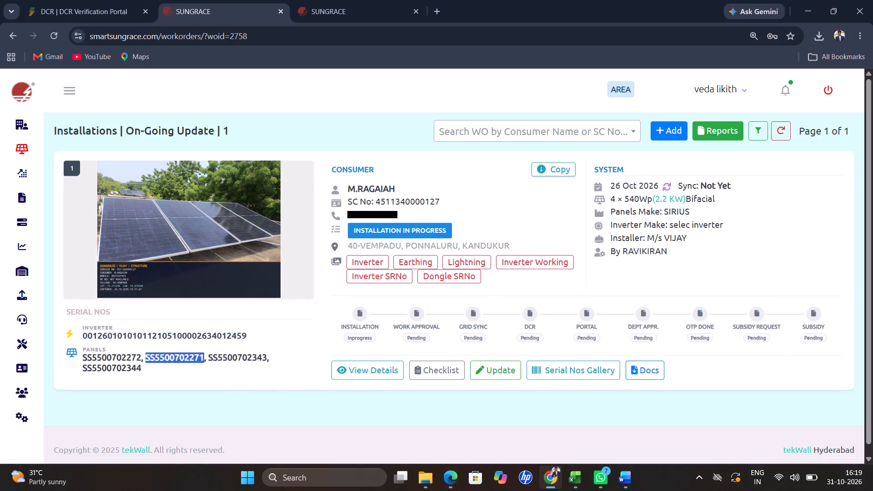
{"action": "key", "text": "ctrl+c"}
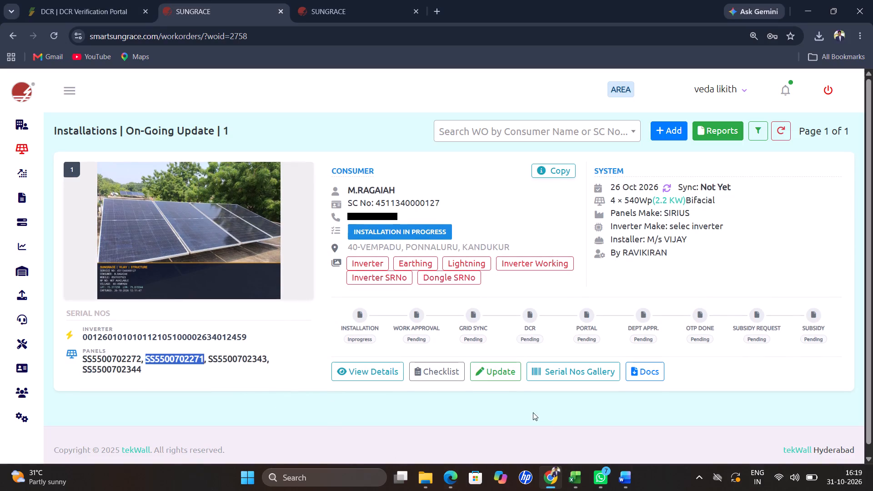
{"action": "left_click", "coordinate": [557, 431]}
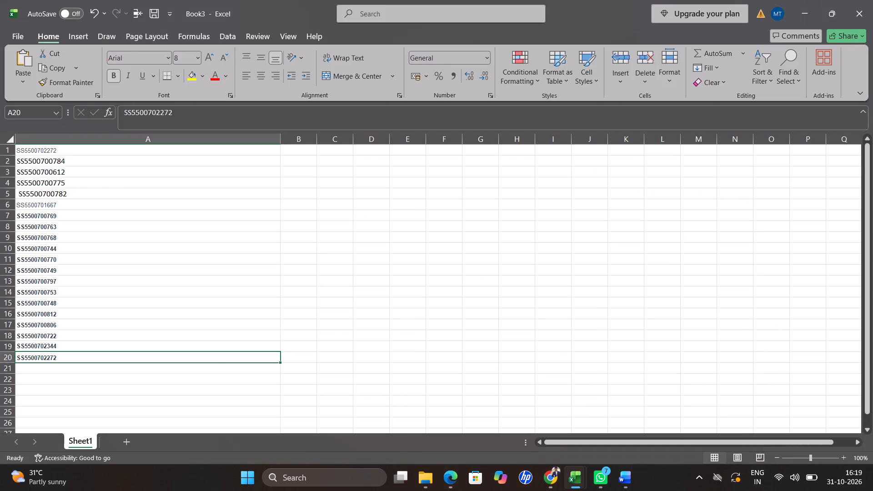
{"action": "key", "text": "Down"}
{"action": "key", "text": "ctrl+v"}
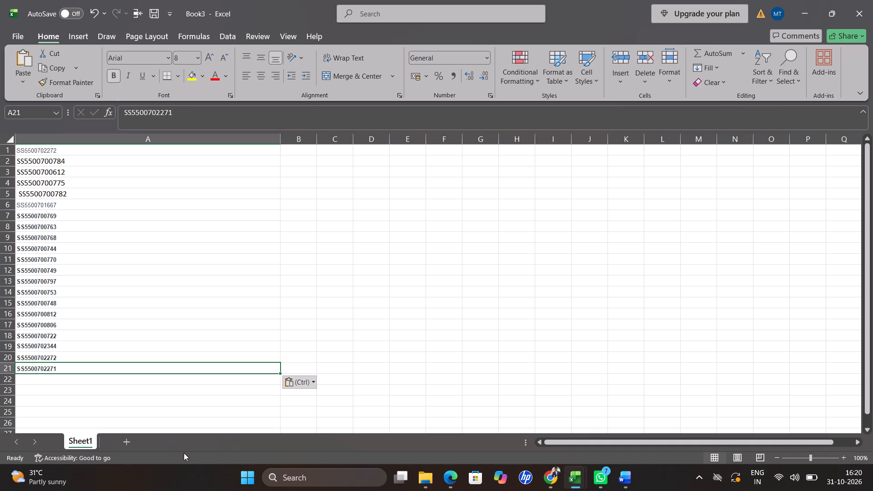
{"action": "key", "text": "Down"}
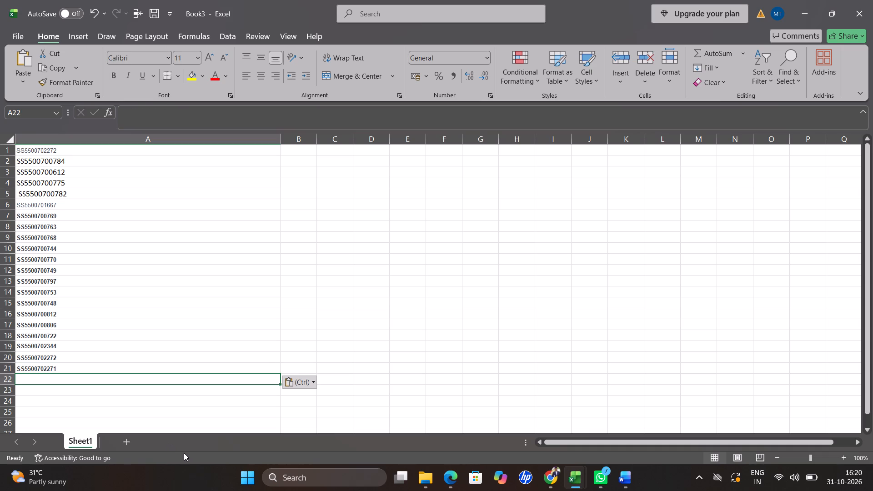
{"action": "left_click", "coordinate": [547, 475]}
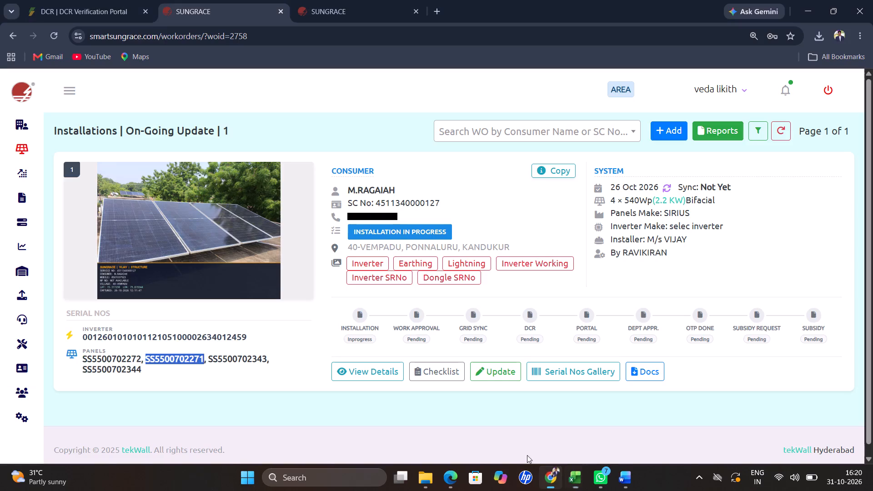
{"action": "double_click", "coordinate": [206, 359]}
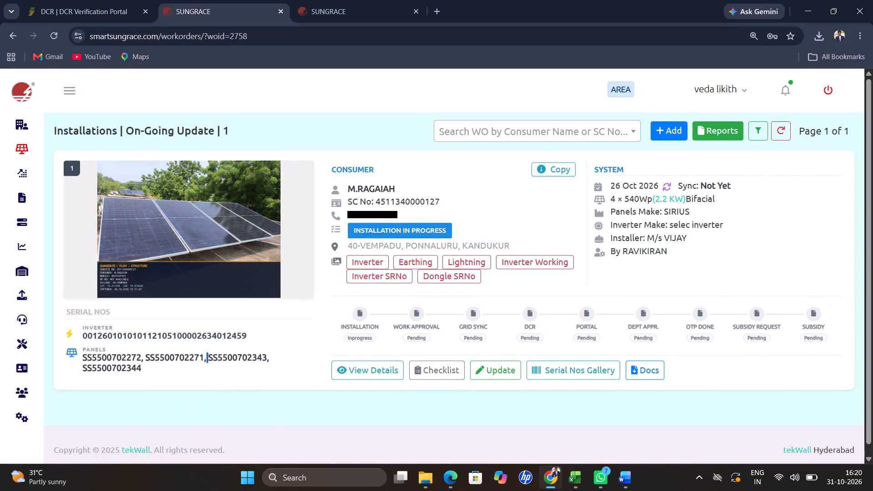
{"action": "double_click", "coordinate": [209, 356]}
{"action": "key", "text": "ctrl+c"}
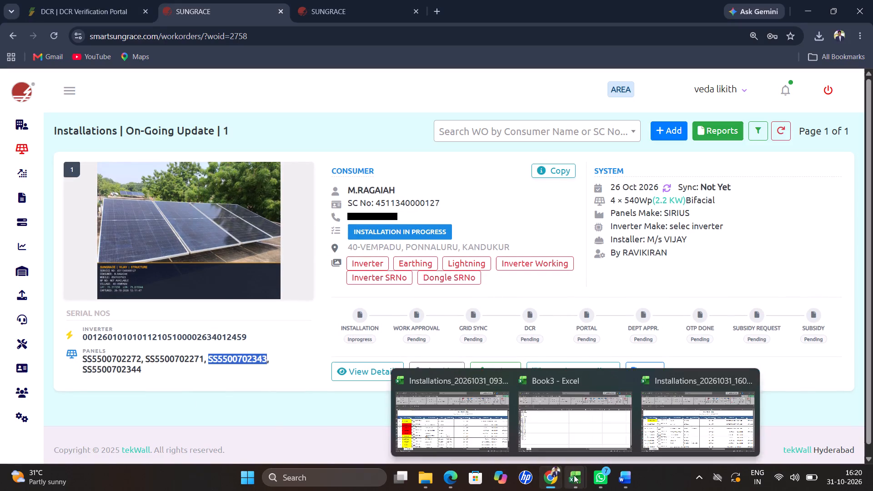
{"action": "left_click", "coordinate": [572, 444]}
{"action": "key", "text": "ctrl+v"}
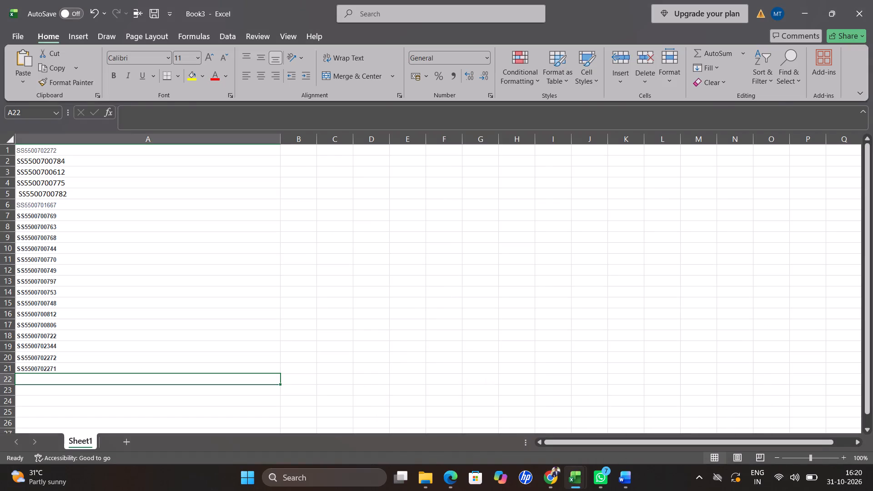
{"action": "scroll", "coordinate": [203, 299], "scroll_direction": "down", "scroll_amount": 1}
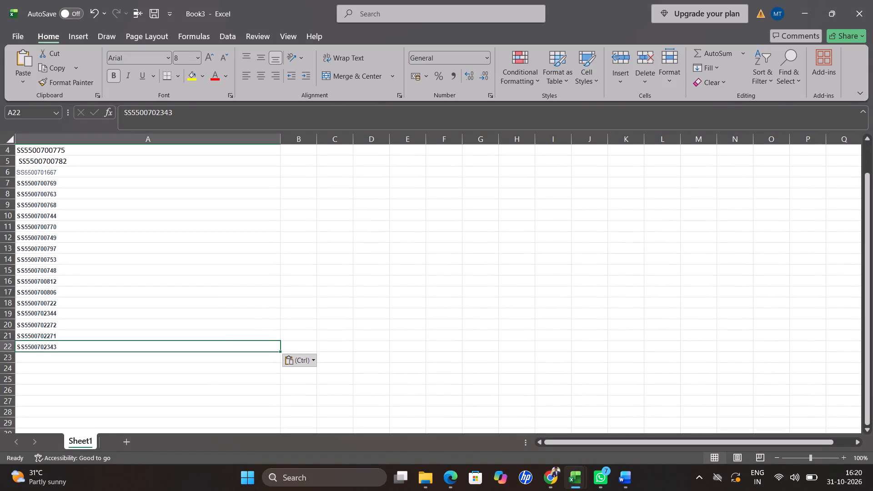
{"action": "scroll", "coordinate": [202, 299], "scroll_direction": "down", "scroll_amount": 1}
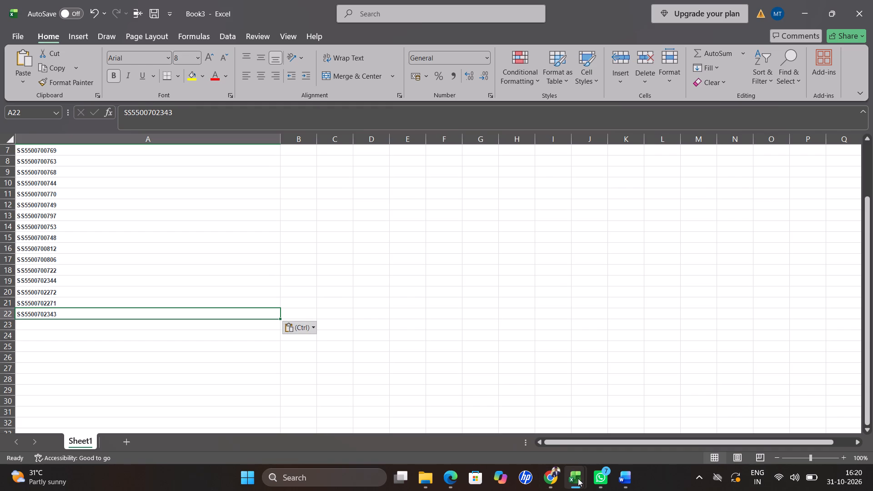
Copy the red-marked service number in cell B122 of the Installations_20261031_093420 report and open its work order in SUNGRACE.
{"action": "left_click", "coordinate": [424, 432]}
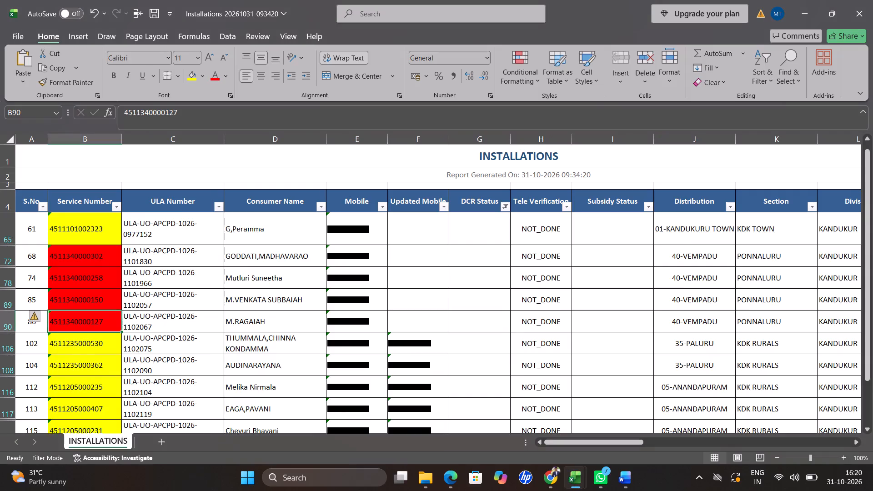
{"action": "scroll", "coordinate": [152, 356], "scroll_direction": "down", "scroll_amount": 4}
{"action": "left_click", "coordinate": [93, 311]}
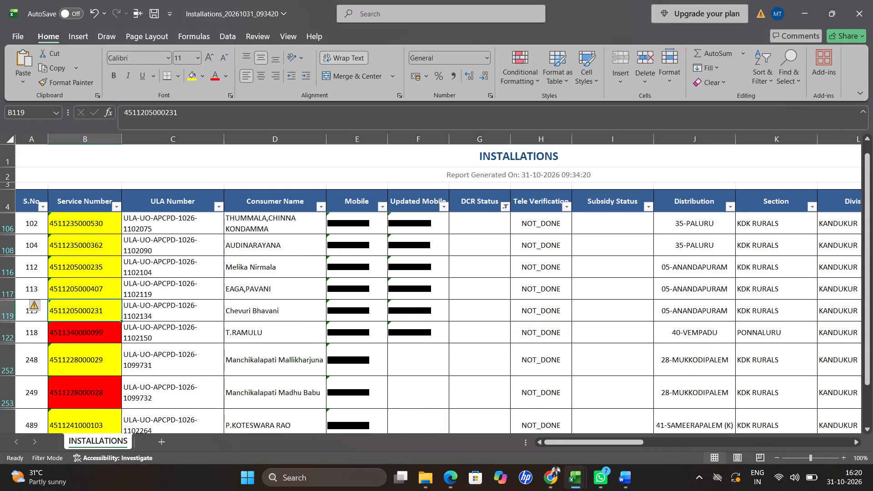
{"action": "scroll", "coordinate": [93, 311], "scroll_direction": "down", "scroll_amount": 2}
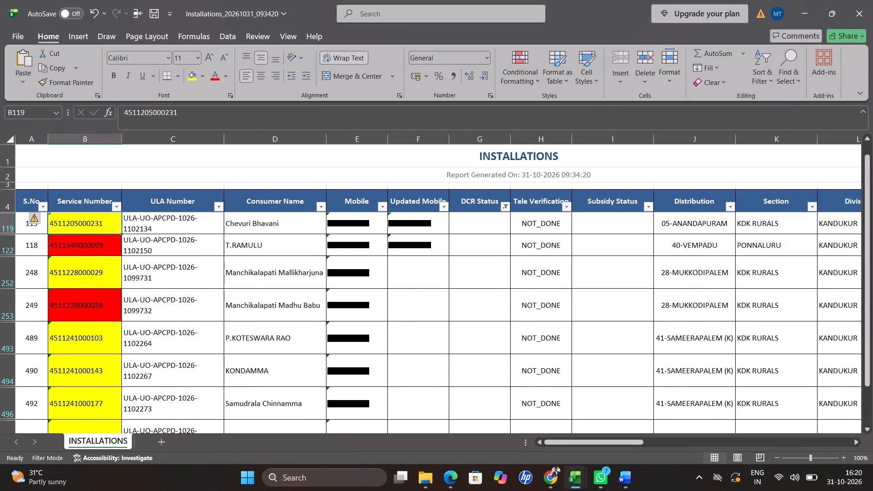
{"action": "scroll", "coordinate": [93, 311], "scroll_direction": "up", "scroll_amount": 2}
{"action": "key", "text": "Down"}
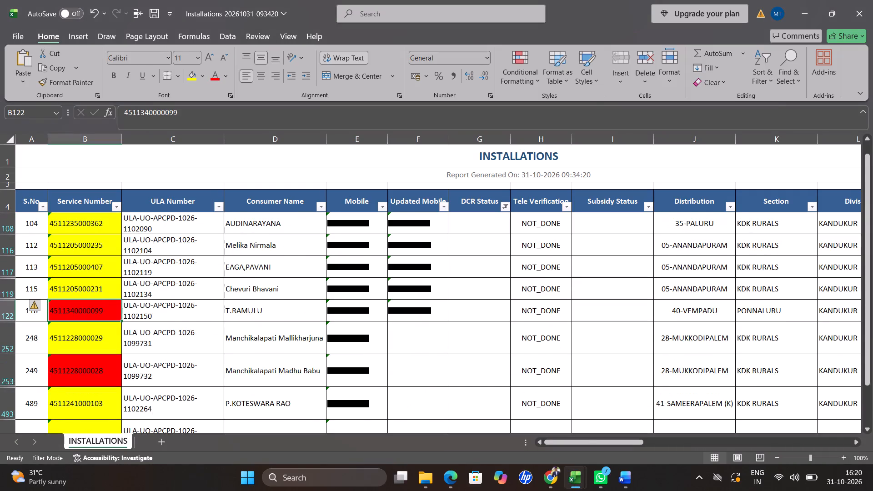
{"action": "key", "text": "ctrl+c"}
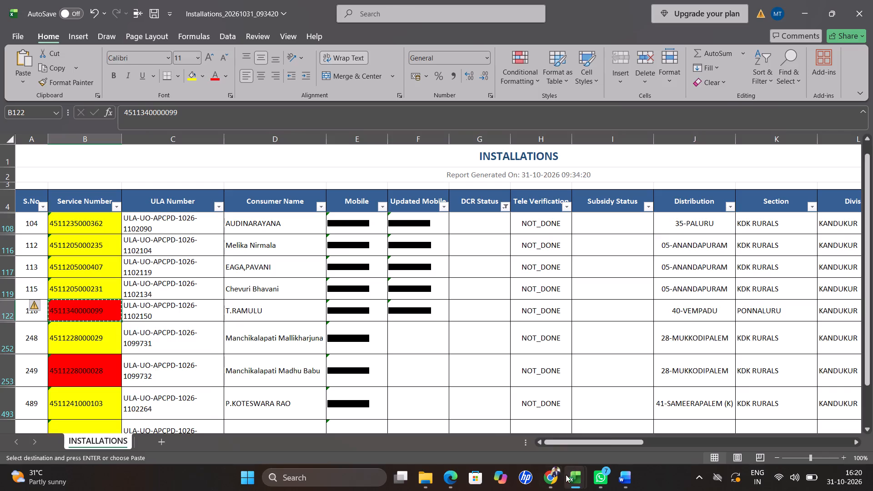
{"action": "left_click", "coordinate": [527, 417]}
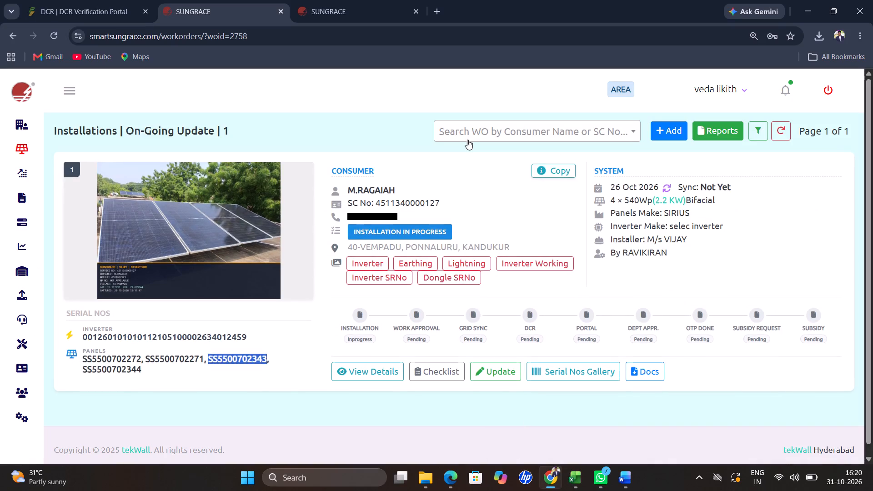
{"action": "left_click", "coordinate": [467, 135]}
{"action": "key", "text": "ctrl+v"}
{"action": "key", "text": "Return"}
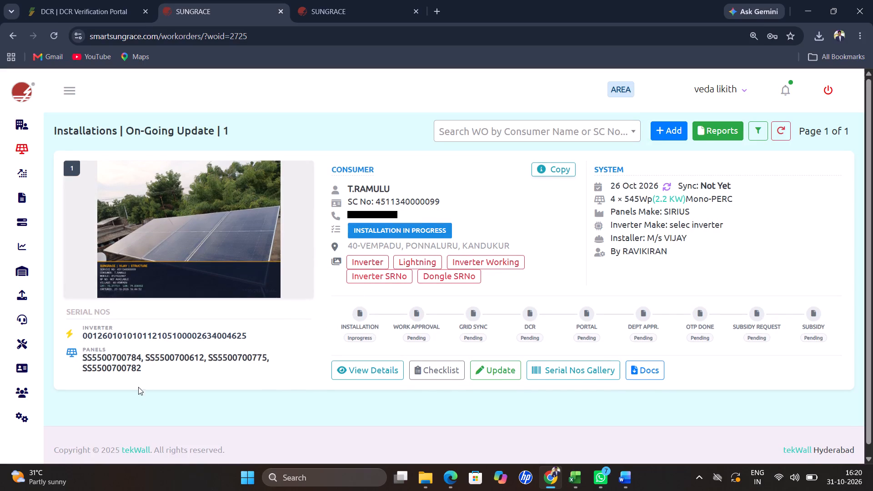
{"action": "left_click_drag", "start_coordinate": [160, 370], "coordinate": [80, 369]}
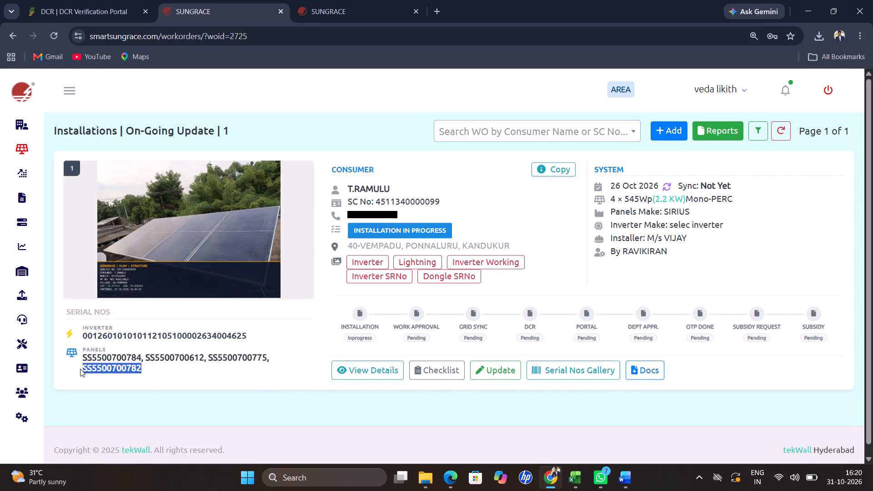
{"action": "key", "text": "ctrl+c"}
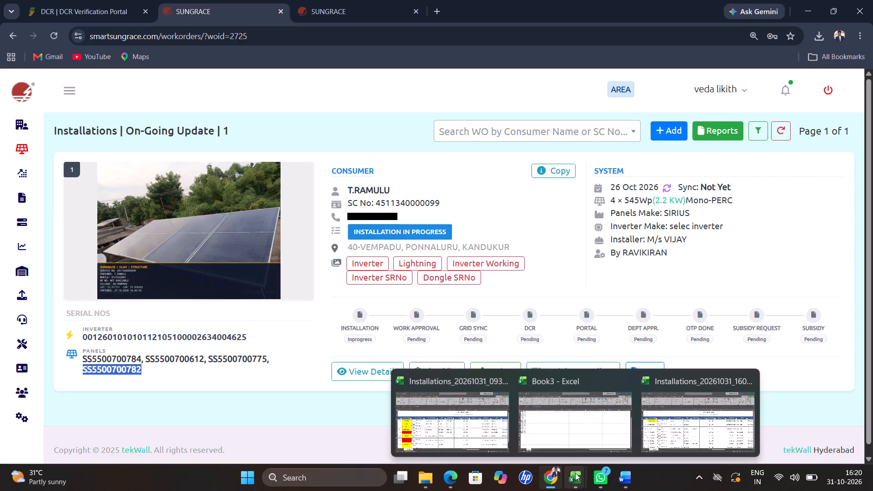
{"action": "left_click", "coordinate": [567, 428]}
{"action": "key", "text": "Down"}
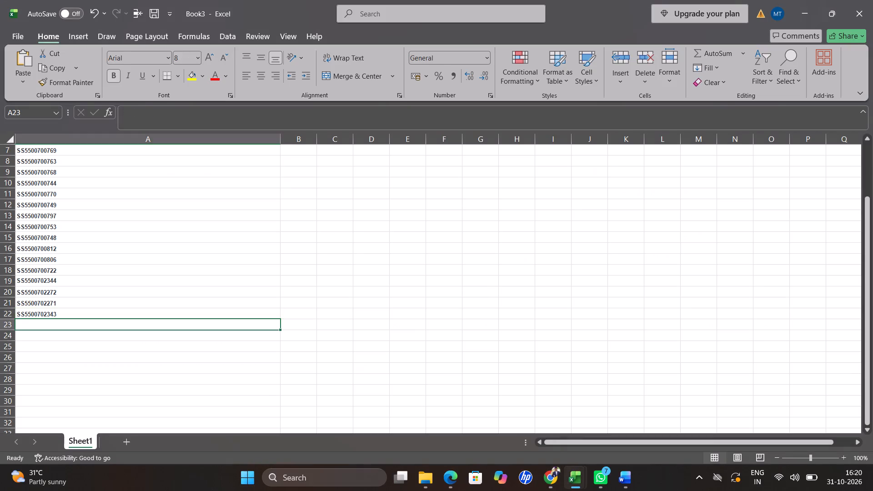
{"action": "key", "text": "ctrl+v"}
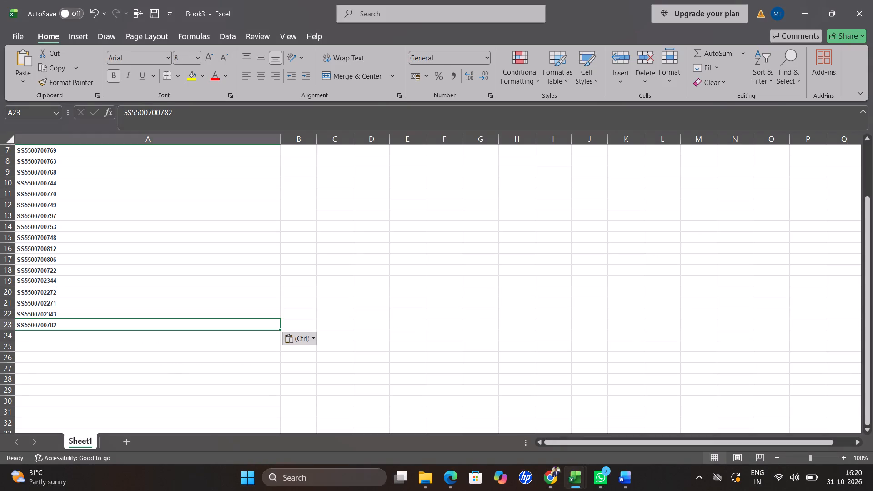
{"action": "key", "text": "Down"}
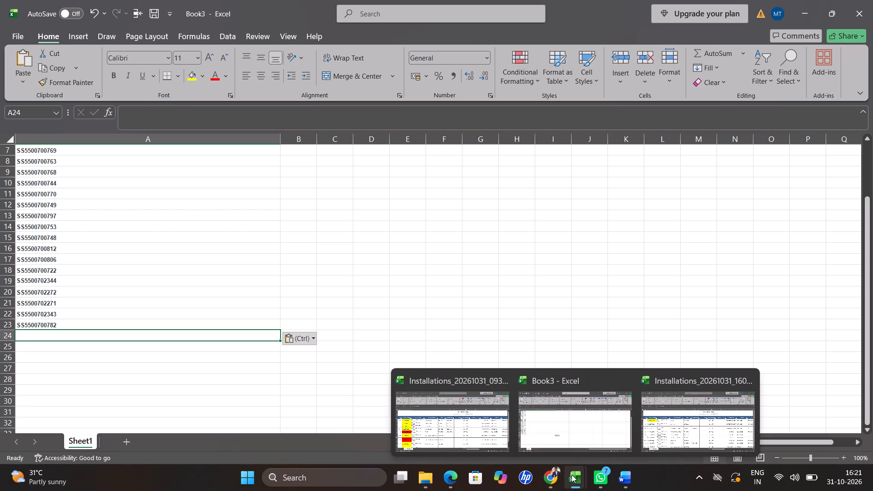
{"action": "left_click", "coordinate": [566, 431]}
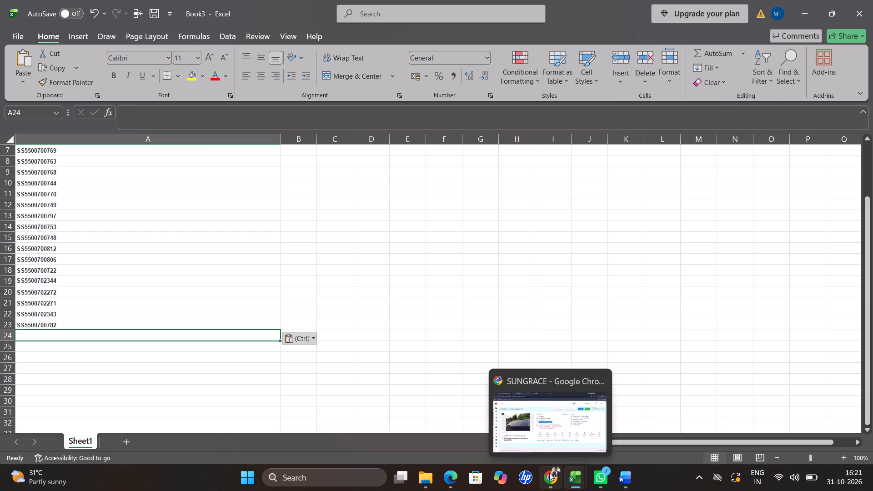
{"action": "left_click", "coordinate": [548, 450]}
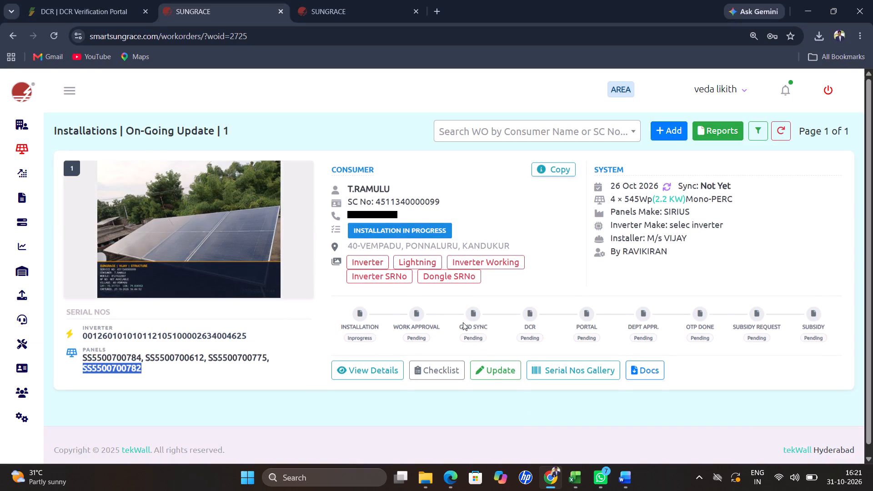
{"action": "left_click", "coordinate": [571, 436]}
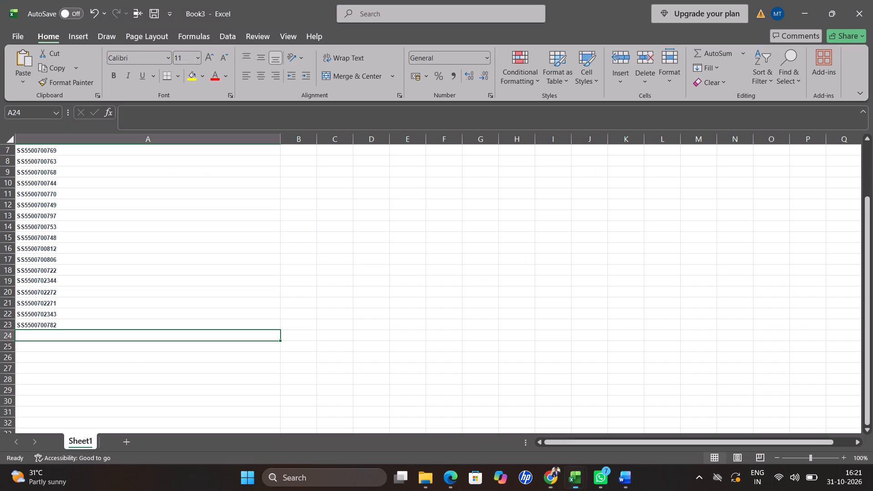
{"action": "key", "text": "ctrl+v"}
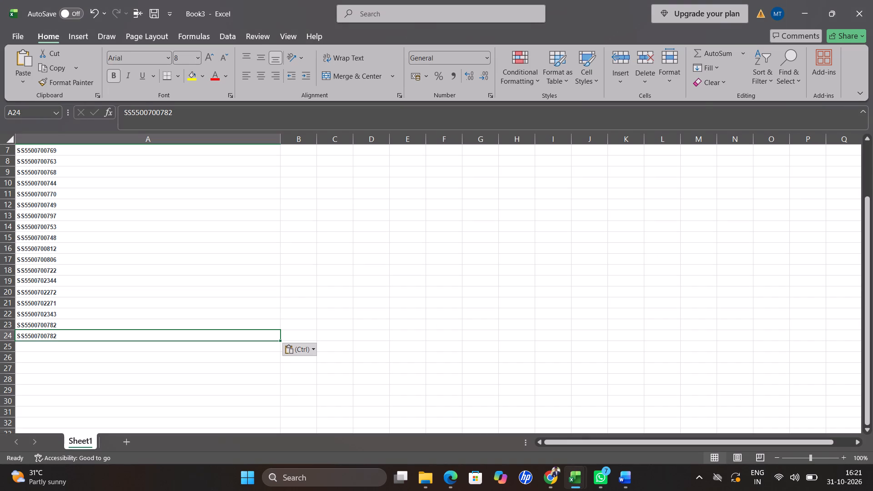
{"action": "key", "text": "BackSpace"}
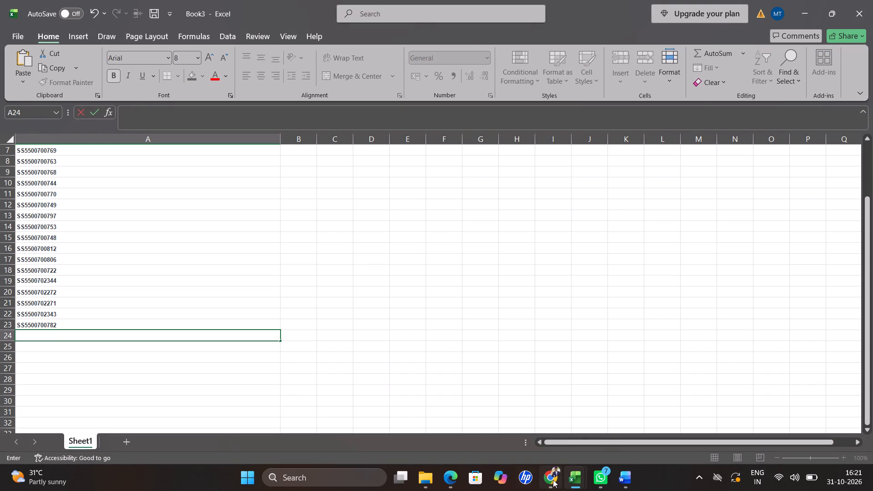
{"action": "left_click", "coordinate": [555, 425]}
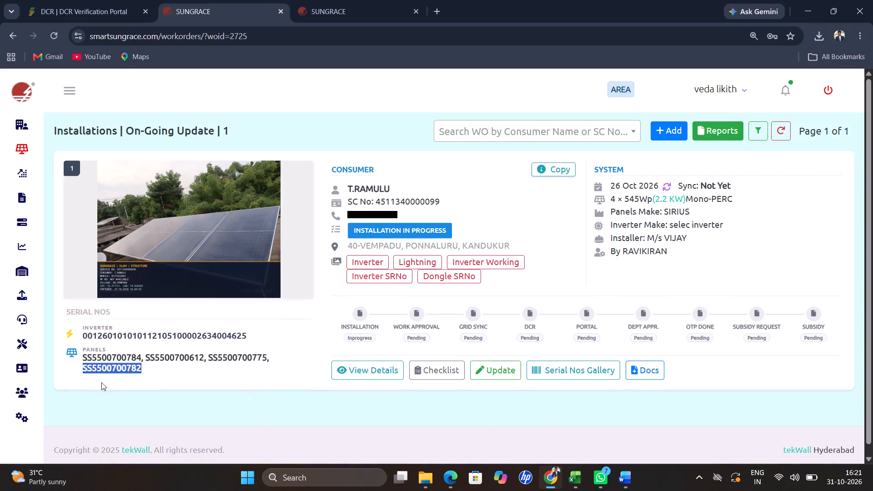
{"action": "double_click", "coordinate": [80, 356]}
{"action": "double_click", "coordinate": [80, 355]}
{"action": "left_click_drag", "start_coordinate": [80, 355], "coordinate": [103, 359]}
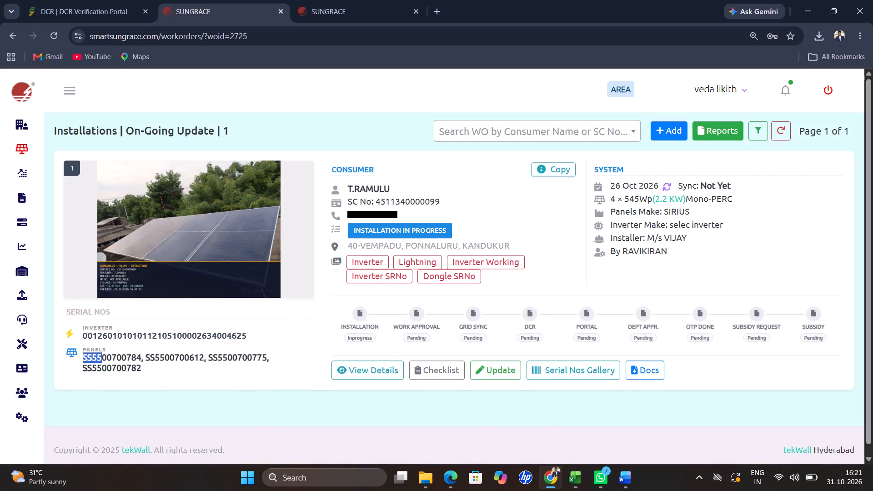
{"action": "left_click_drag", "start_coordinate": [103, 359], "coordinate": [140, 356]}
{"action": "key", "text": "ctrl+c"}
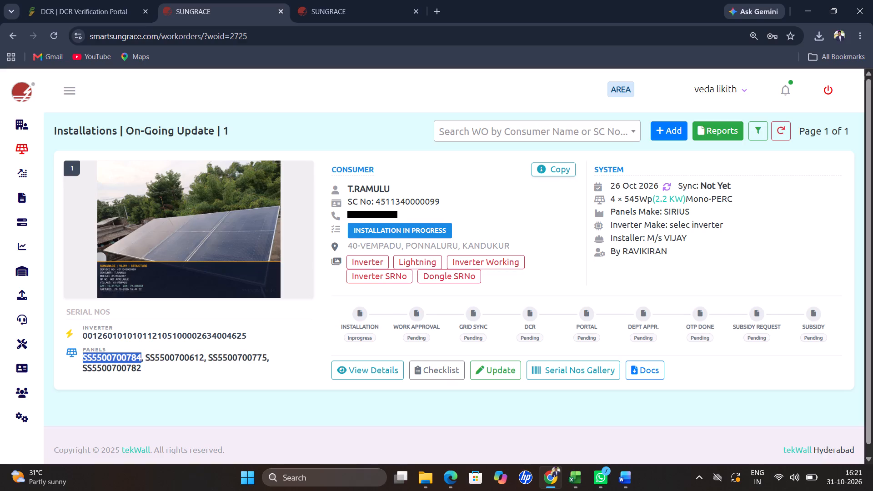
{"action": "left_click", "coordinate": [557, 421]}
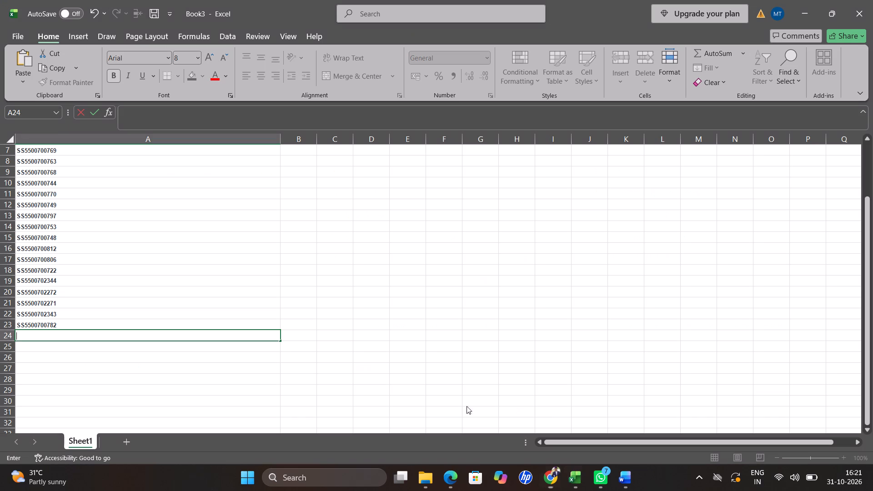
{"action": "key", "text": "ctrl+v"}
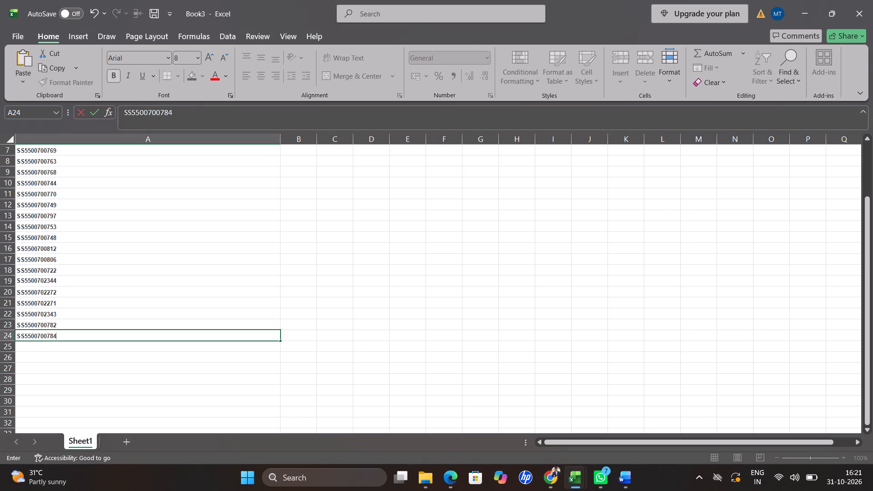
{"action": "left_click", "coordinate": [538, 449]}
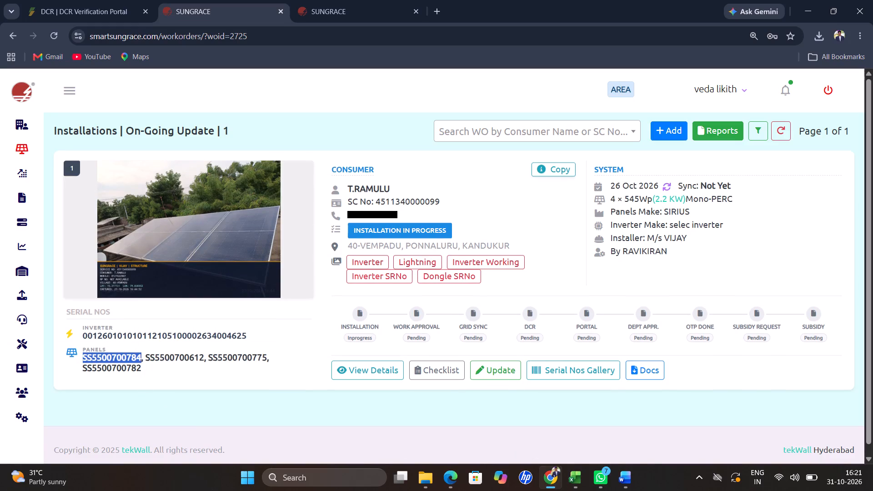
{"action": "left_click_drag", "start_coordinate": [143, 356], "coordinate": [202, 362]}
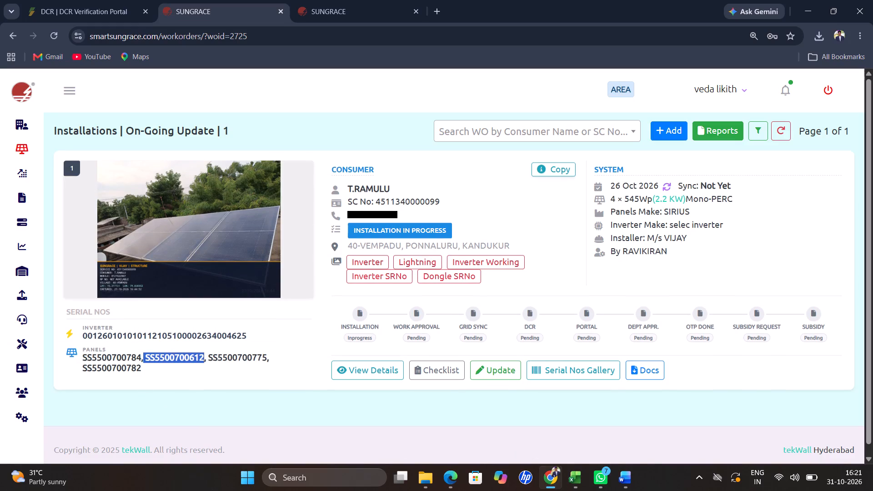
{"action": "key", "text": "ctrl+c"}
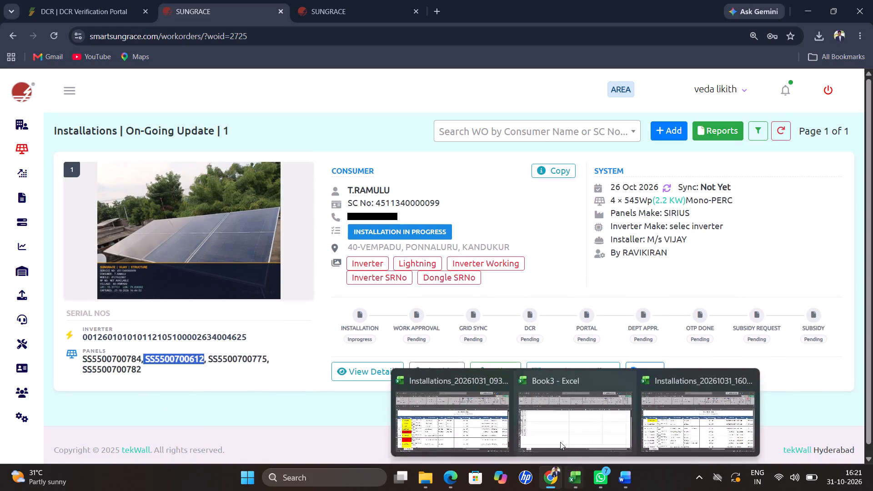
{"action": "left_click", "coordinate": [556, 427]}
{"action": "key", "text": "Down"}
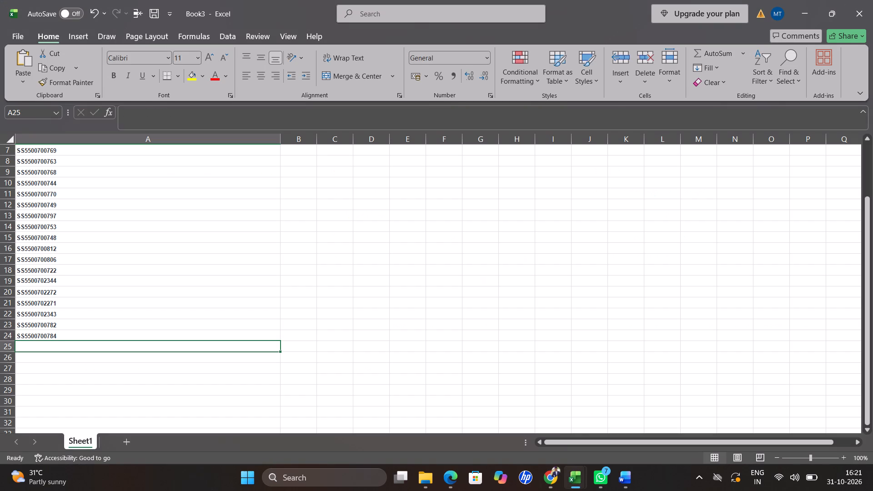
{"action": "key", "text": "ctrl+v"}
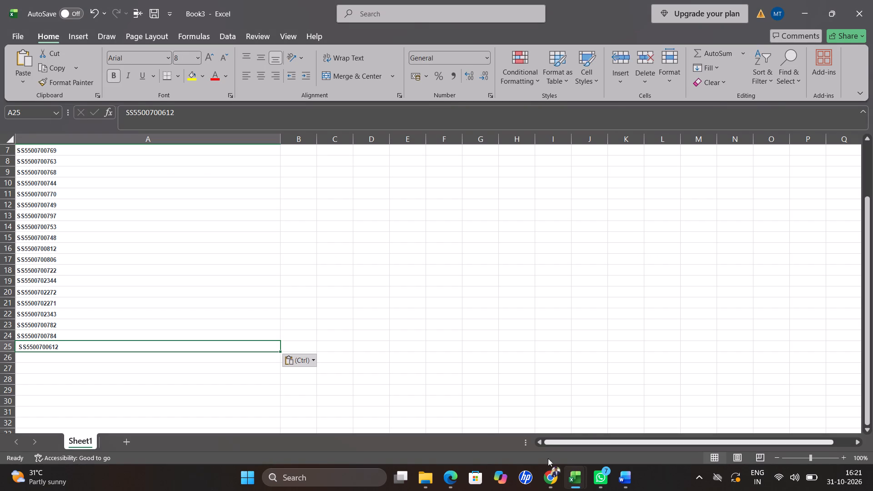
{"action": "left_click", "coordinate": [542, 423]}
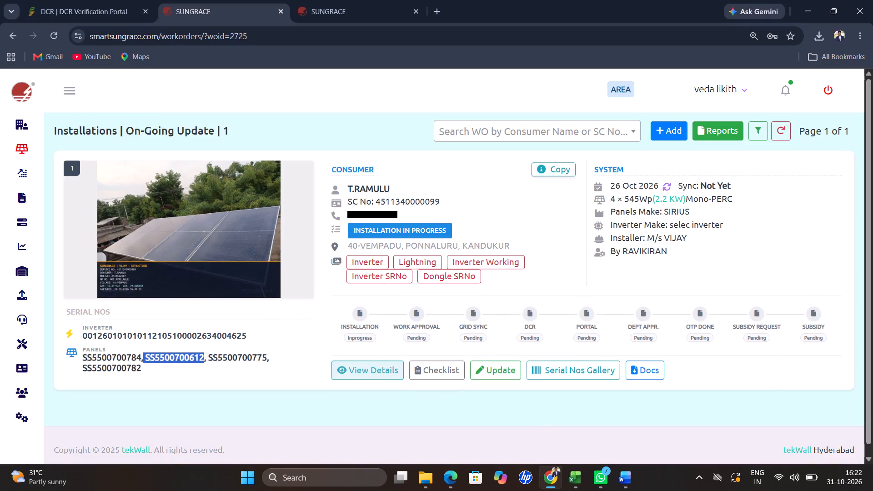
{"action": "left_click_drag", "start_coordinate": [211, 357], "coordinate": [283, 355]}
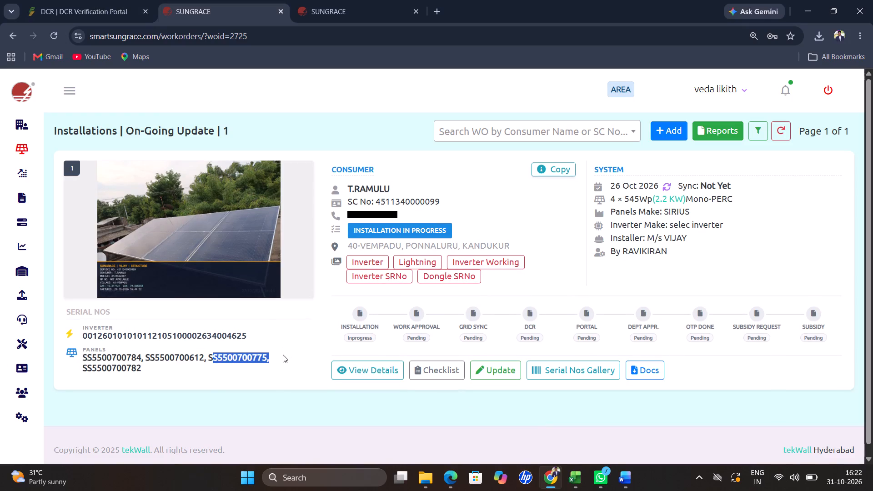
{"action": "left_click_drag", "start_coordinate": [283, 355], "coordinate": [273, 359]}
{"action": "left_click_drag", "start_coordinate": [273, 359], "coordinate": [262, 363]}
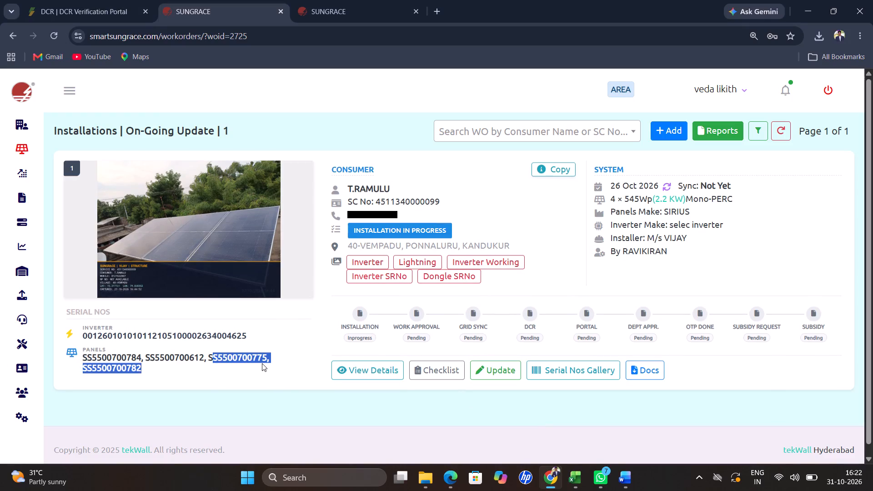
{"action": "left_click_drag", "start_coordinate": [262, 363], "coordinate": [246, 363]}
{"action": "left_click_drag", "start_coordinate": [245, 363], "coordinate": [243, 367]}
{"action": "left_click", "coordinate": [240, 379]}
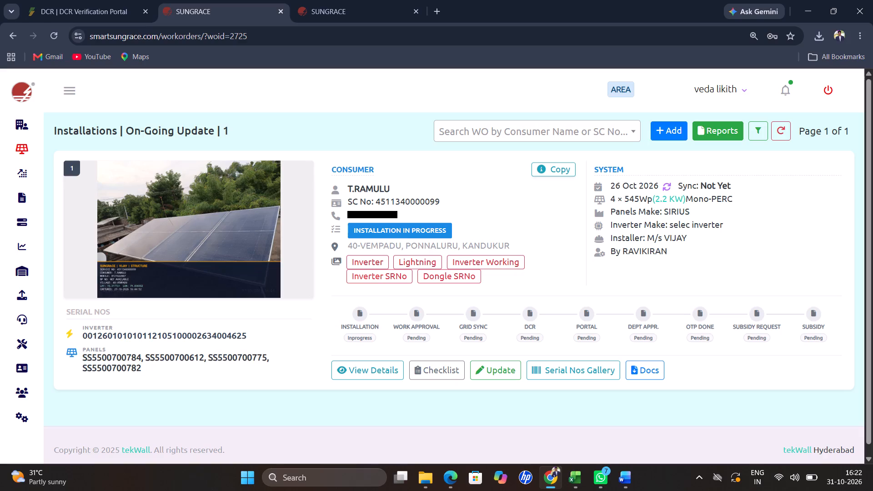
{"action": "double_click", "coordinate": [209, 356]}
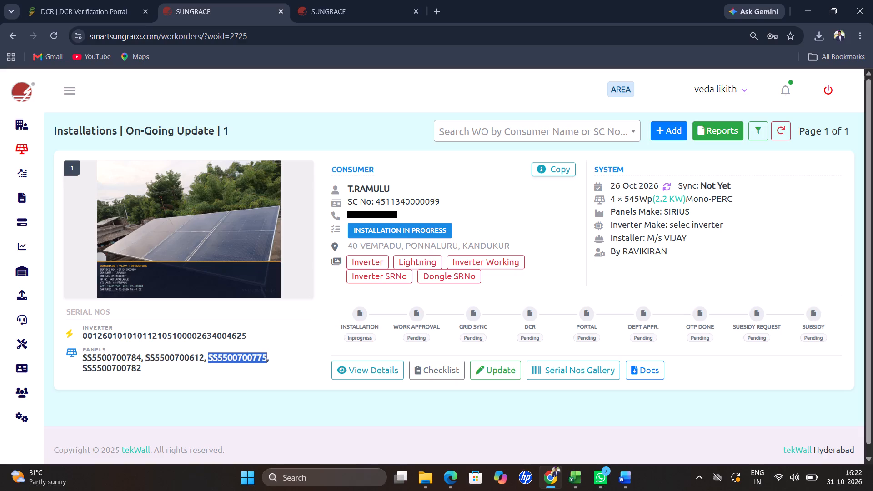
{"action": "key", "text": "ctrl+c"}
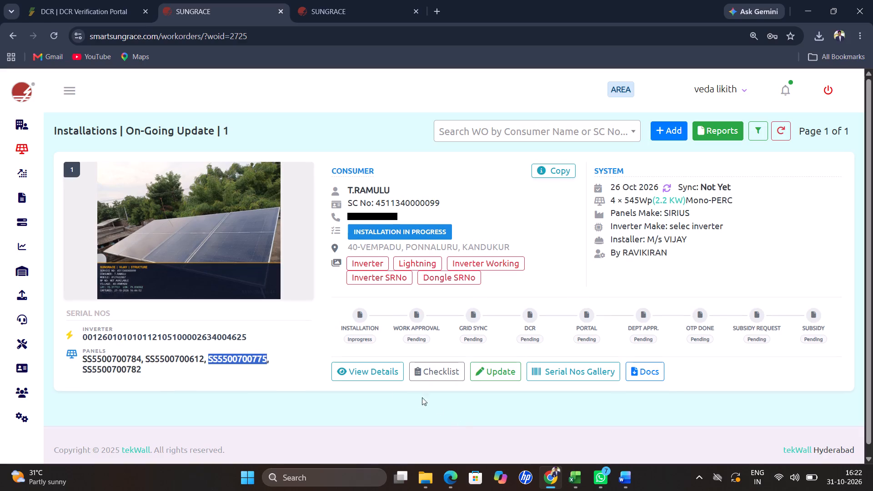
{"action": "left_click", "coordinate": [556, 423]}
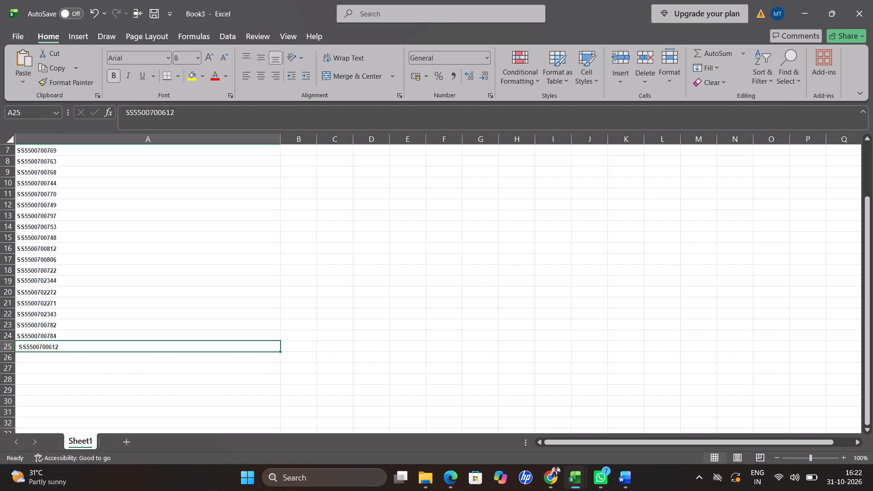
{"action": "key", "text": "Down"}
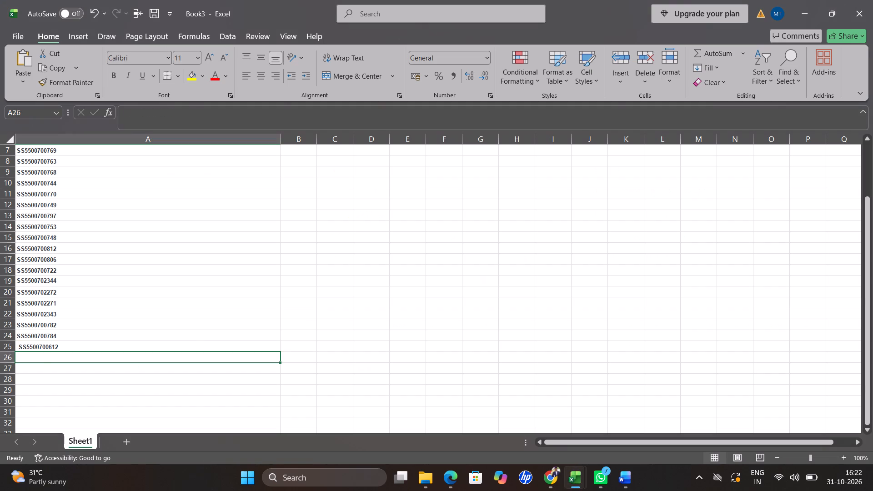
{"action": "key", "text": "ctrl+v"}
Start saving the Book3 workbook of panel serial numbers with Save As.
{"action": "scroll", "coordinate": [158, 301], "scroll_direction": "up", "scroll_amount": 5}
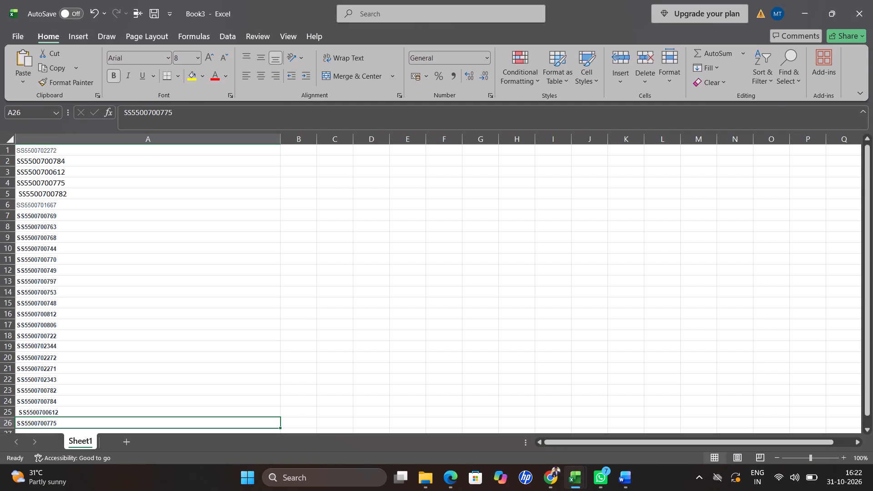
{"action": "scroll", "coordinate": [158, 301], "scroll_direction": "up", "scroll_amount": 4}
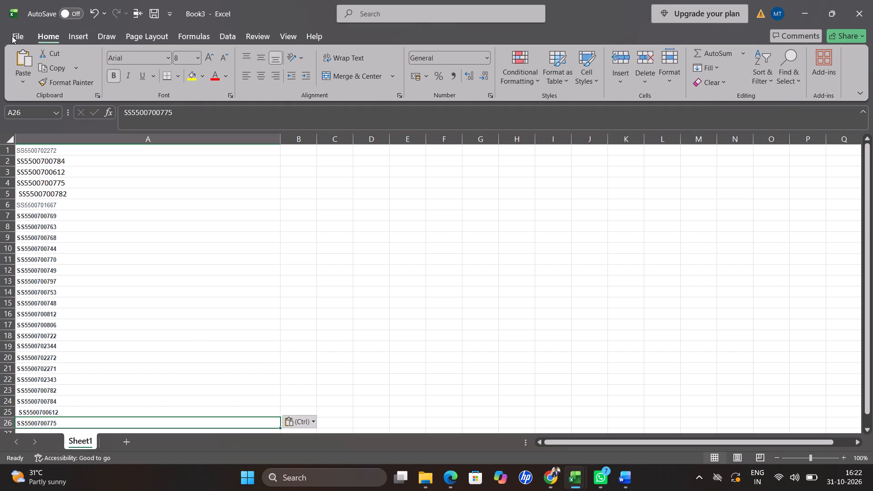
{"action": "left_click", "coordinate": [15, 33]}
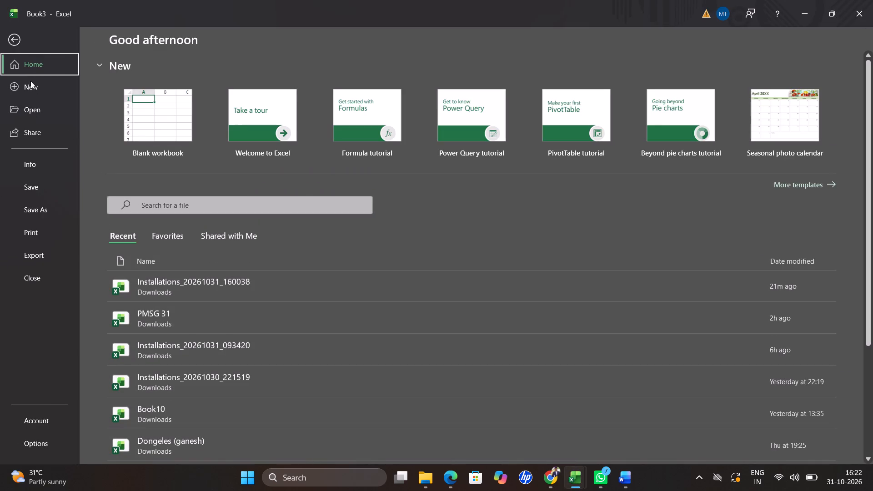
{"action": "left_click", "coordinate": [30, 92]}
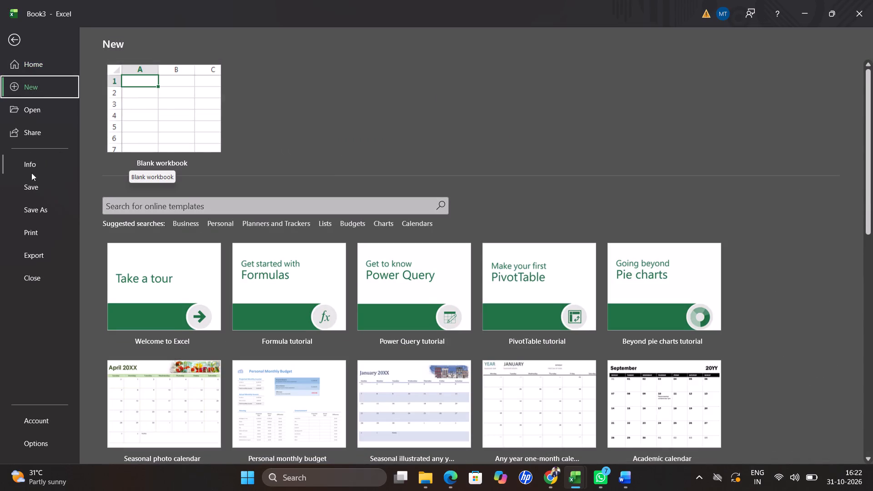
{"action": "left_click", "coordinate": [38, 209]}
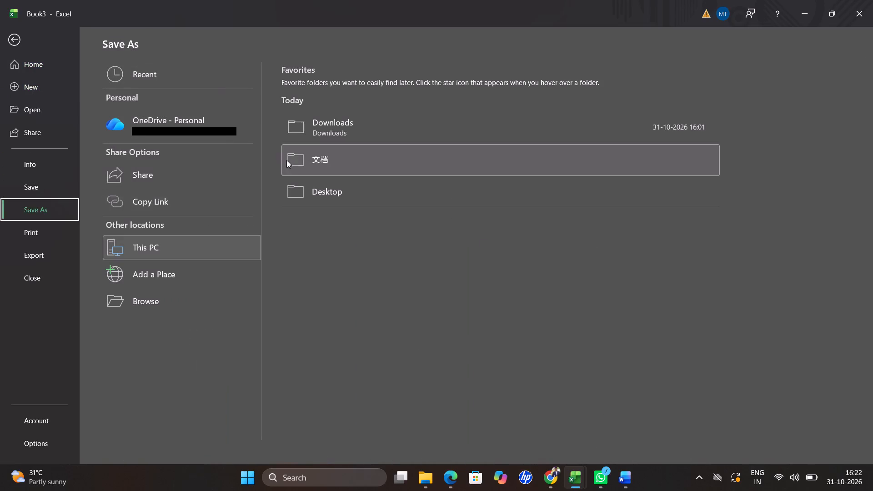
Choose the Downloads folder as the save location and clear the default file name.
{"action": "left_click", "coordinate": [301, 132]}
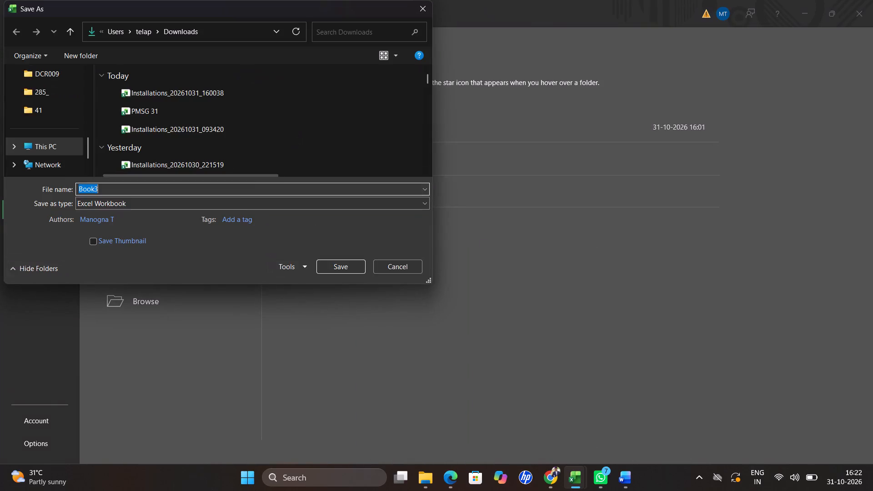
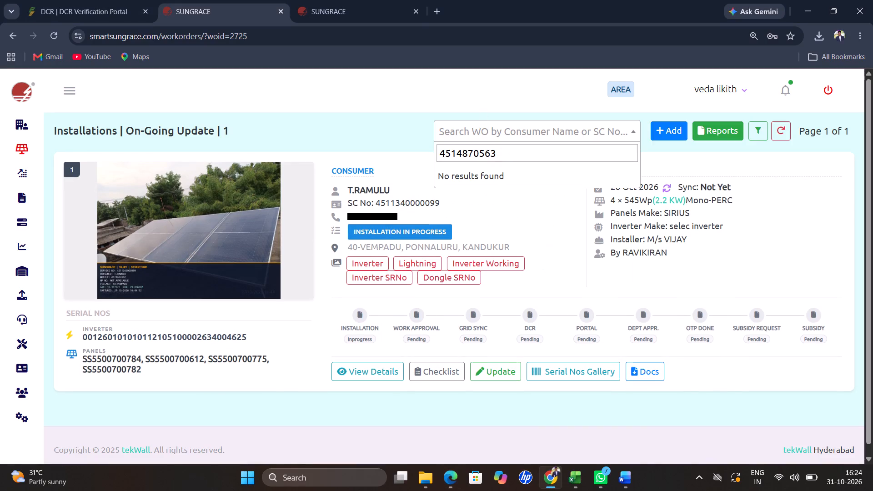
Search the SUNGRACE work orders for the copied consumer SC number, replacing the previous search entry.
{"action": "key", "text": "BackSpace"}
{"action": "key", "text": "BackSpace"}
{"action": "key", "text": "BackSpace"}
{"action": "key", "text": "BackSpace"}
{"action": "key", "text": "BackSpace"}
{"action": "key", "text": "BackSpace"}
{"action": "key", "text": "BackSpace"}
{"action": "key", "text": "BackSpace"}
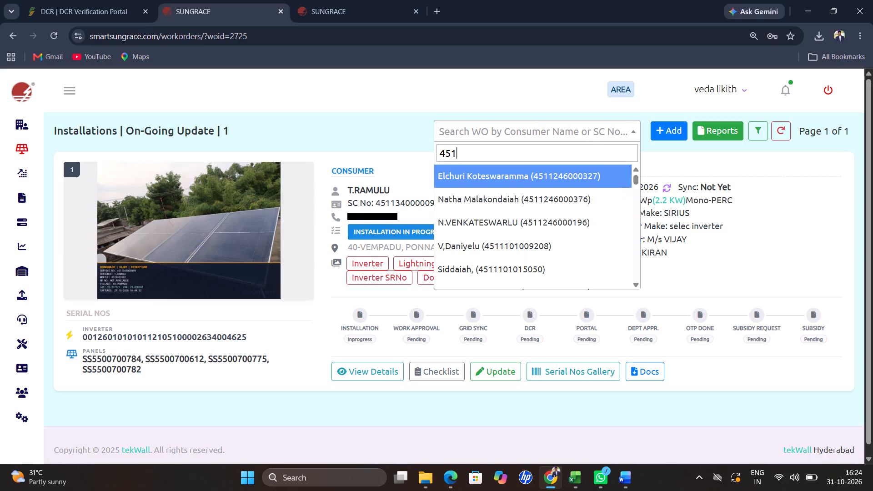
{"action": "key", "text": "BackSpace"}
{"action": "key", "text": "BackSpace"}
{"action": "key", "text": "BackSpace"}
{"action": "key", "text": "BackSpace"}
{"action": "key", "text": "BackSpace"}
{"action": "key", "text": "ctrl+v"}
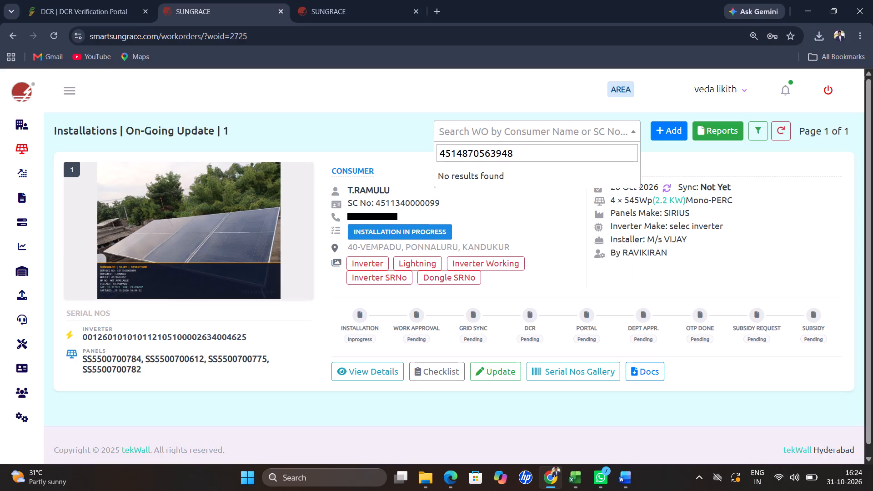
Clear the SC number from the work order search.
{"action": "key", "text": "BackSpace"}
{"action": "key", "text": "BackSpace"}
{"action": "key", "text": "BackSpace"}
{"action": "key", "text": "BackSpace"}
{"action": "key", "text": "BackSpace"}
{"action": "key", "text": "BackSpace"}
{"action": "key", "text": "BackSpace"}
{"action": "key", "text": "BackSpace"}
{"action": "key", "text": "BackSpace"}
{"action": "key", "text": "BackSpace"}
{"action": "key", "text": "BackSpace"}
{"action": "key", "text": "BackSpace"}
{"action": "key", "text": "BackSpace"}
{"action": "key", "text": "BackSpace"}
{"action": "key", "text": "BackSpace"}
{"action": "key", "text": "BackSpace"}
{"action": "key", "text": "BackSpace"}
{"action": "key", "text": "BackSpace"}
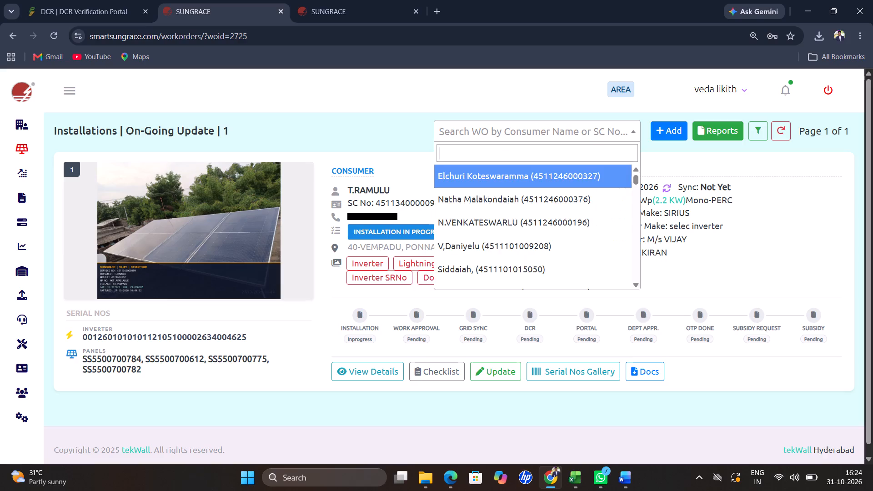
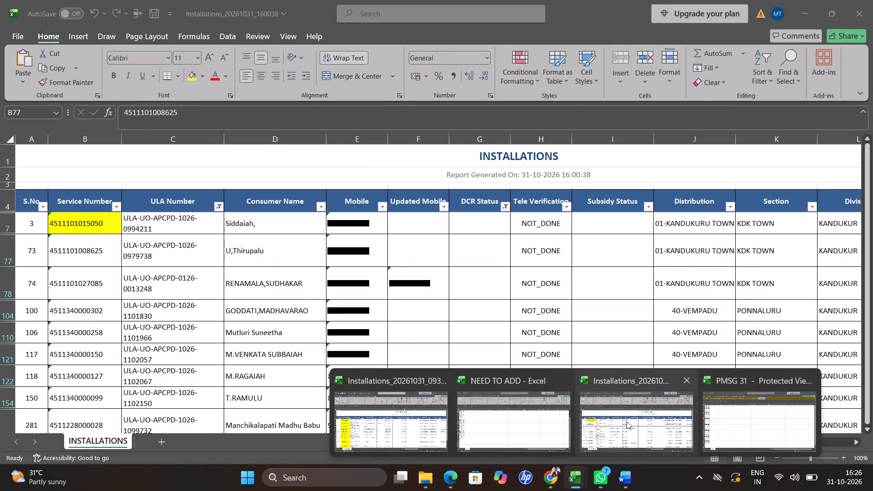
Copy the service number of installation S.No 73 from the installations workbook and open its work order in SUNGRACE.
{"action": "left_click", "coordinate": [627, 421]}
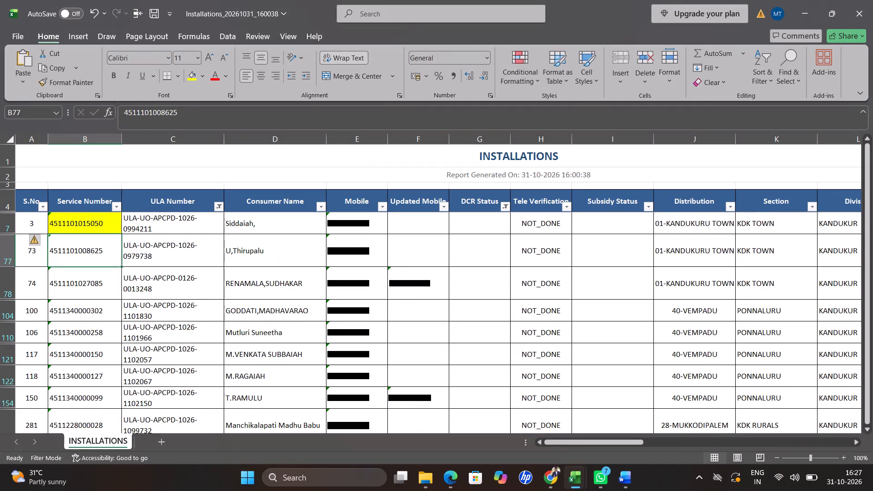
{"action": "key", "text": "ctrl+c"}
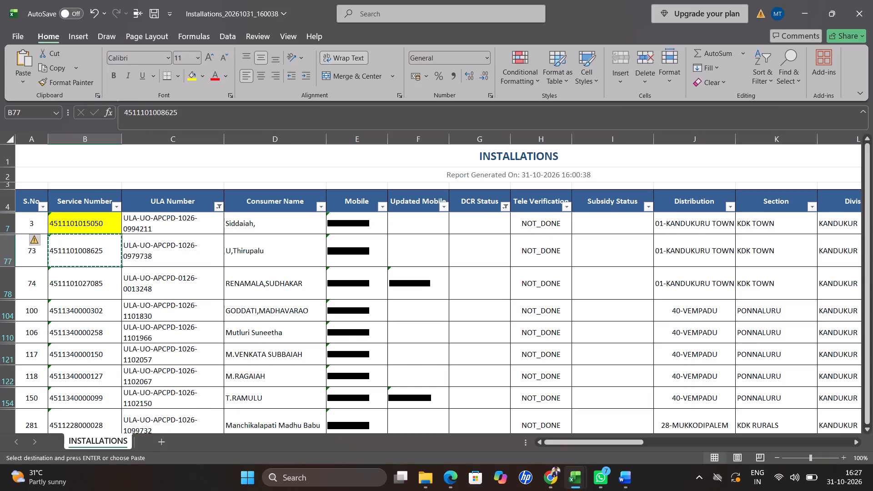
{"action": "left_click", "coordinate": [558, 446]}
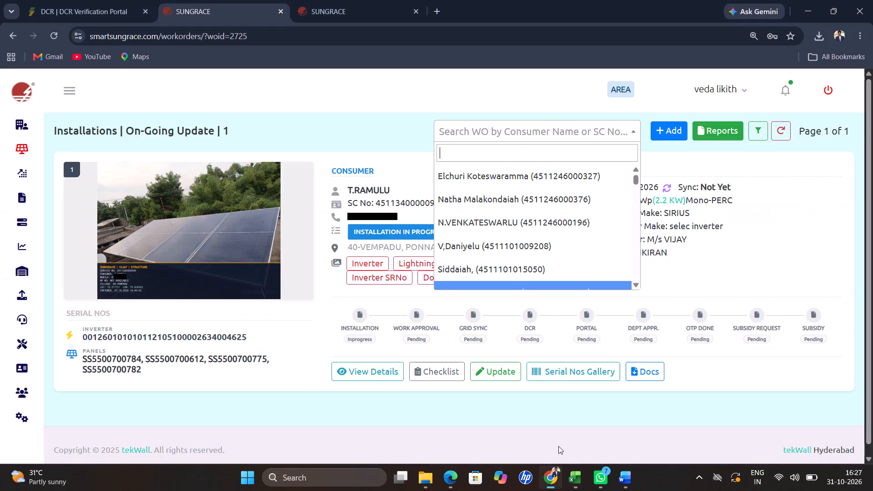
{"action": "left_click", "coordinate": [502, 156]}
{"action": "key", "text": "ctrl+v"}
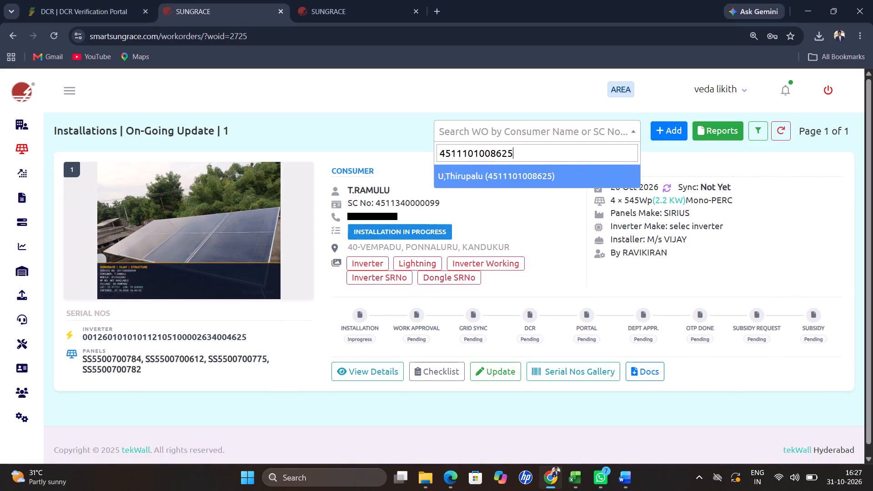
{"action": "key", "text": "Return"}
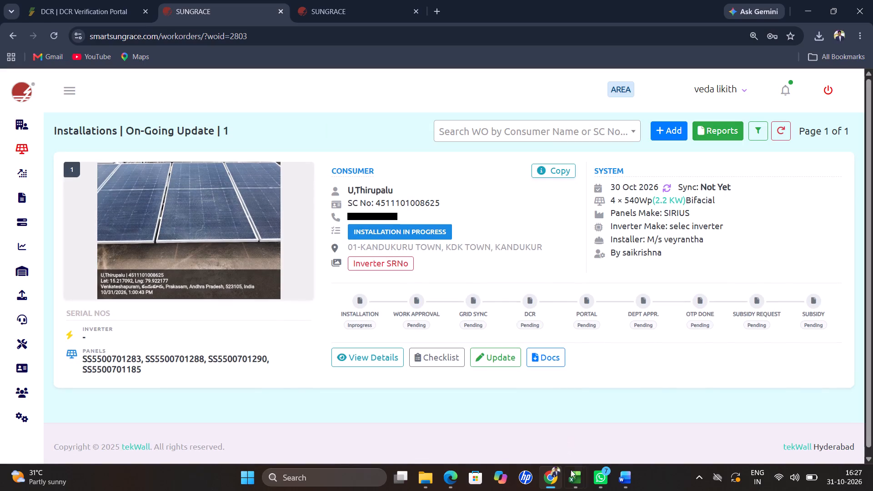
Copy the service number of installation S.No 74 from the installations workbook and open its work order in SUNGRACE.
{"action": "left_click", "coordinate": [614, 430]}
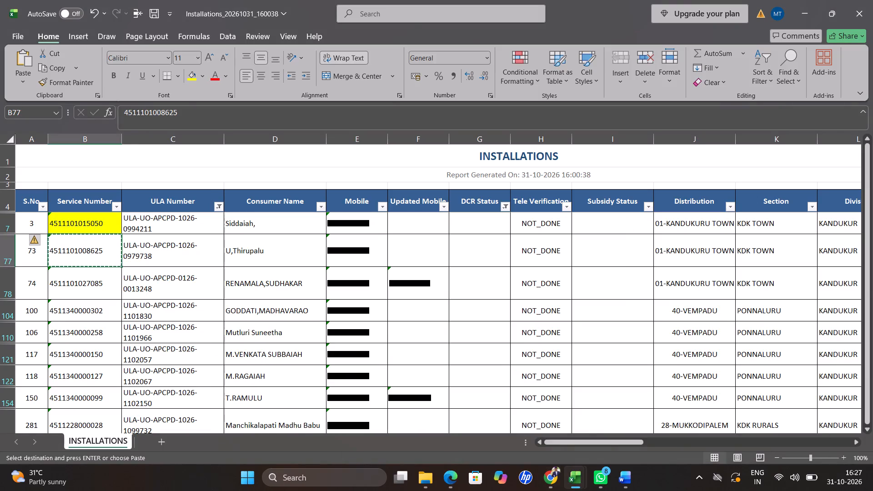
{"action": "key", "text": "Down"}
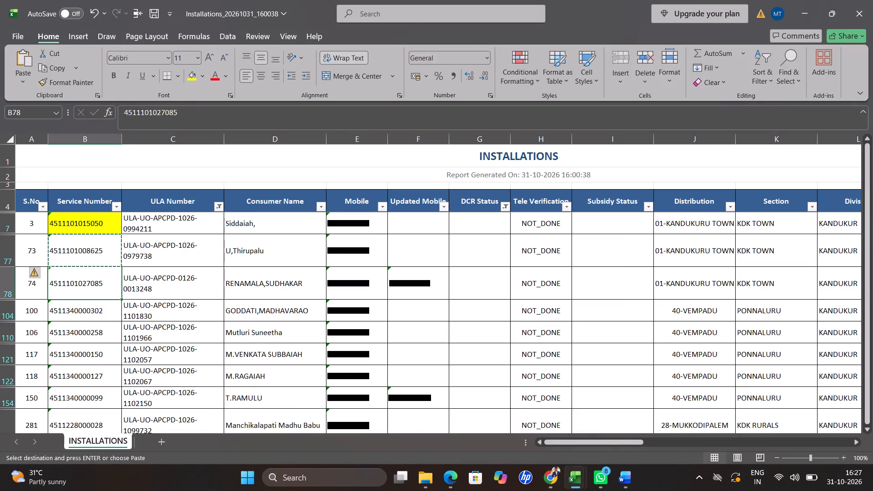
{"action": "key", "text": "ctrl+c"}
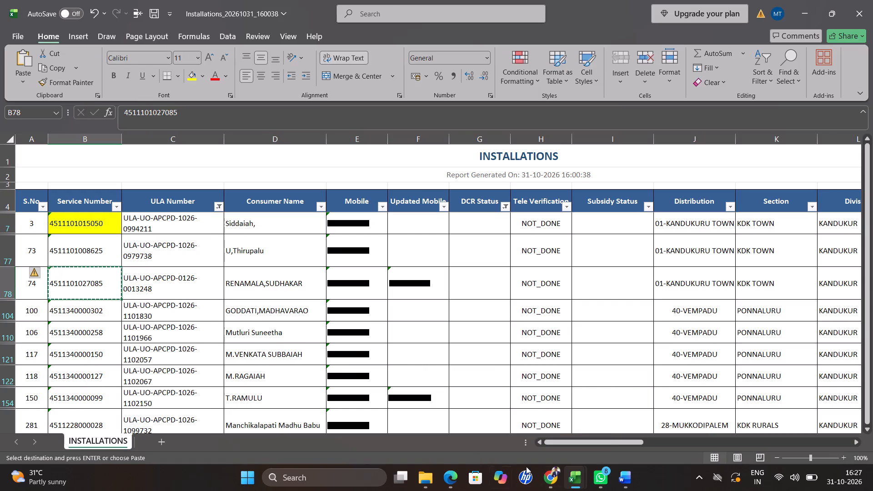
{"action": "left_click", "coordinate": [558, 446]}
{"action": "left_click", "coordinate": [478, 124]}
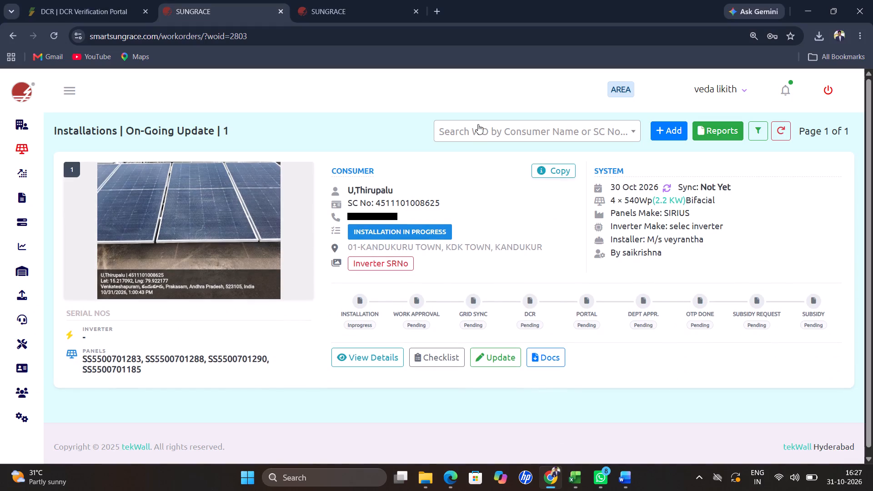
{"action": "key", "text": "ctrl+v"}
{"action": "key", "text": "Return"}
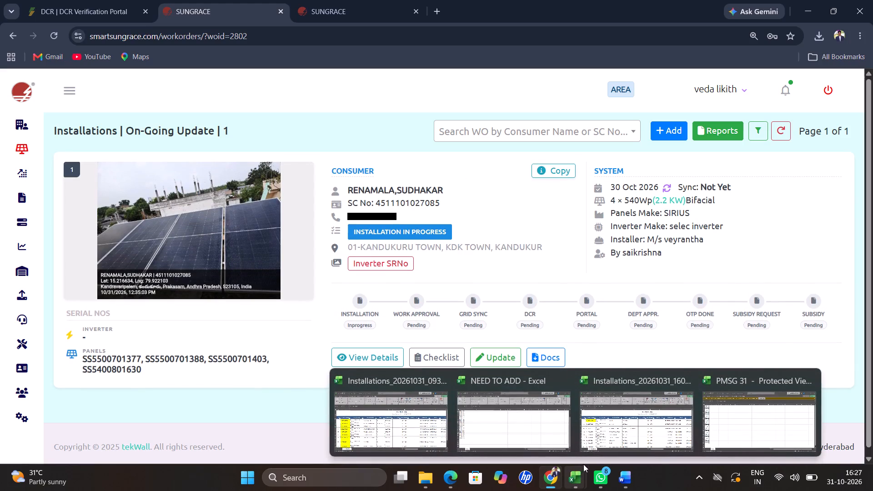
Copy the service number of installation S.No 100 from the installations workbook and open its work order in SUNGRACE.
{"action": "left_click", "coordinate": [618, 431]}
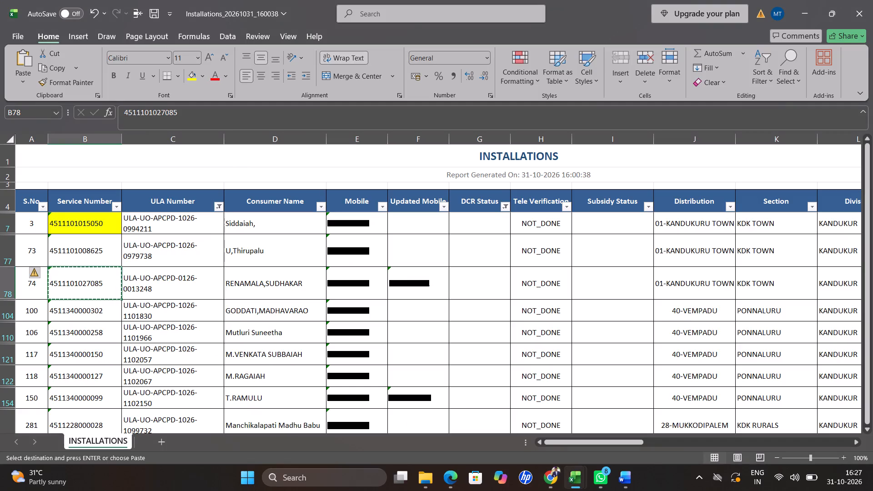
{"action": "key", "text": "Down"}
{"action": "key", "text": "ctrl+c"}
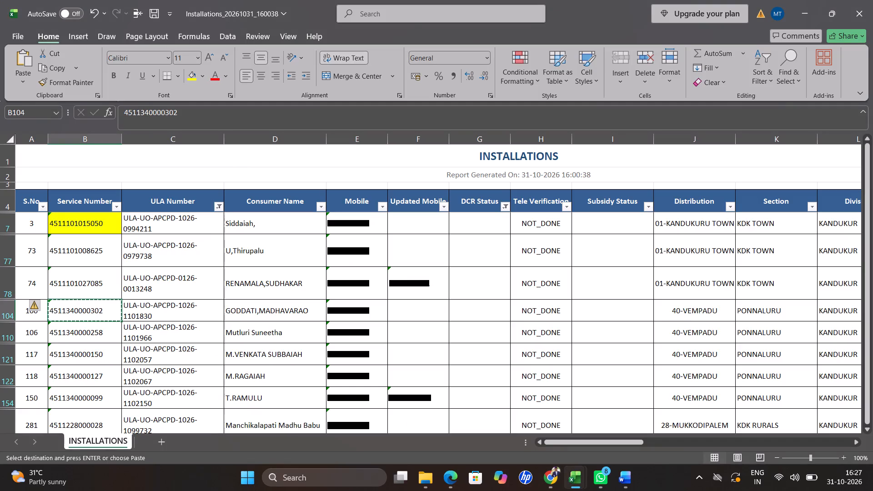
{"action": "left_click", "coordinate": [557, 435]}
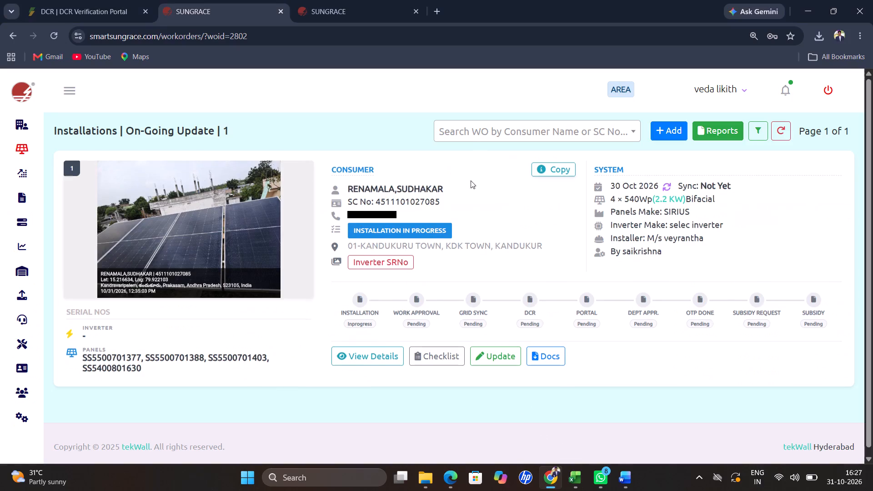
{"action": "left_click", "coordinate": [468, 137]}
{"action": "key", "text": "ctrl+v"}
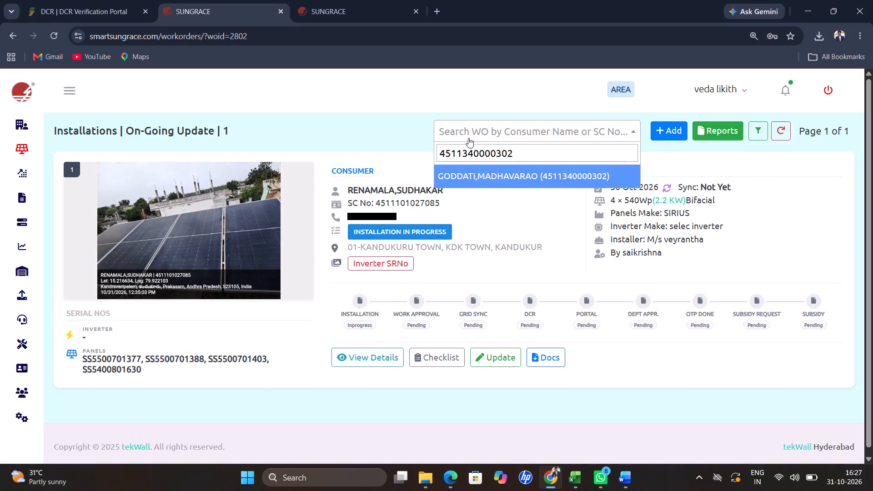
{"action": "key", "text": "Return"}
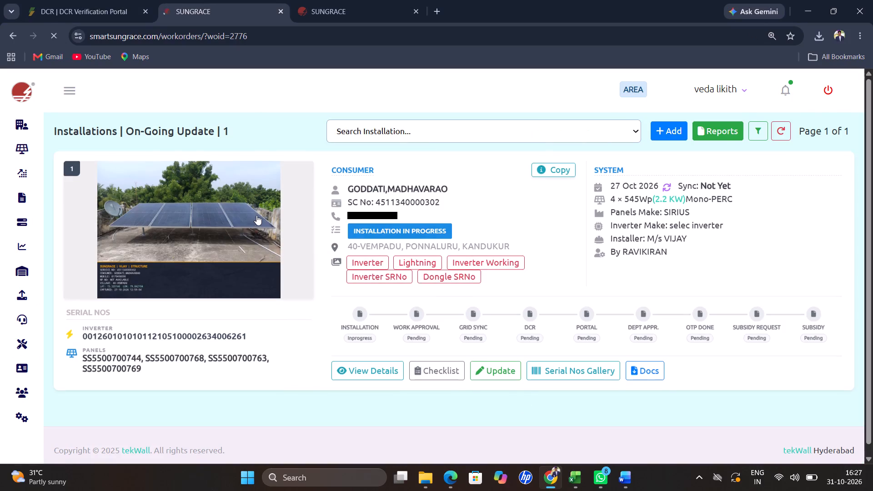
Copy the work order's ULA number and enter it as the consumer application number in a new B2C consumer issue on the DCR portal.
{"action": "left_click", "coordinate": [542, 172]}
{"action": "left_click", "coordinate": [557, 221]}
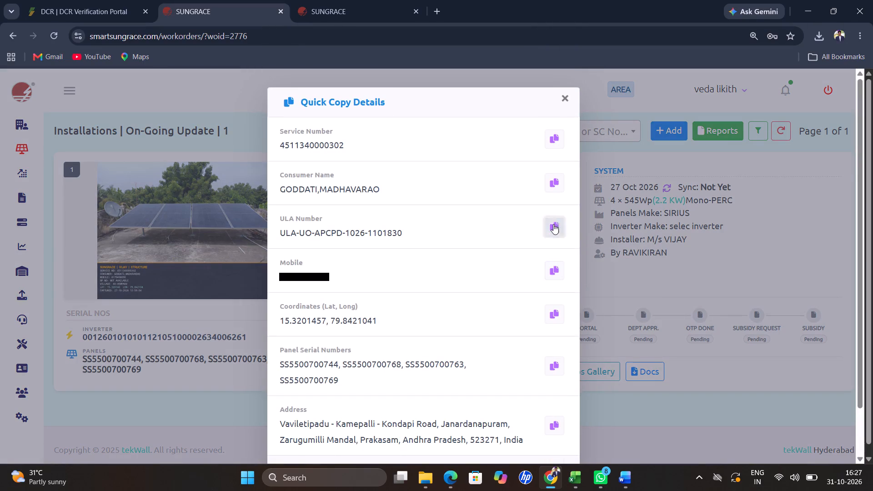
{"action": "left_click", "coordinate": [127, 6]}
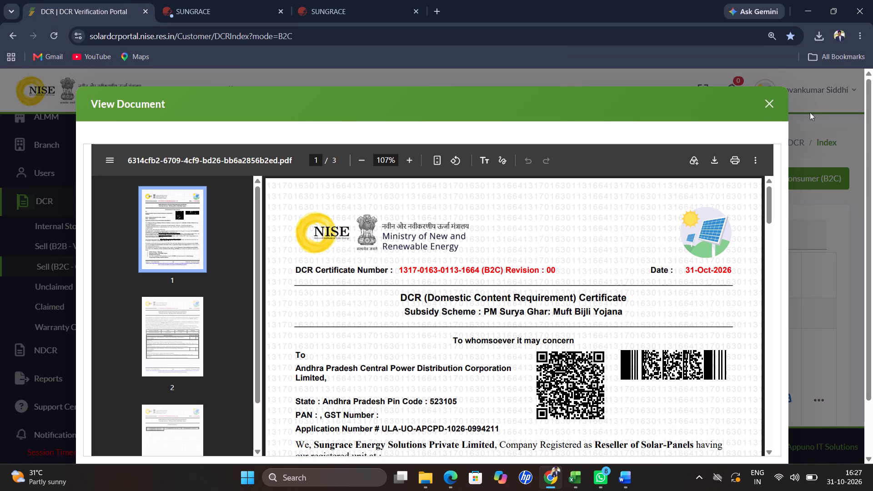
{"action": "left_click", "coordinate": [768, 101]}
{"action": "left_click", "coordinate": [756, 177]}
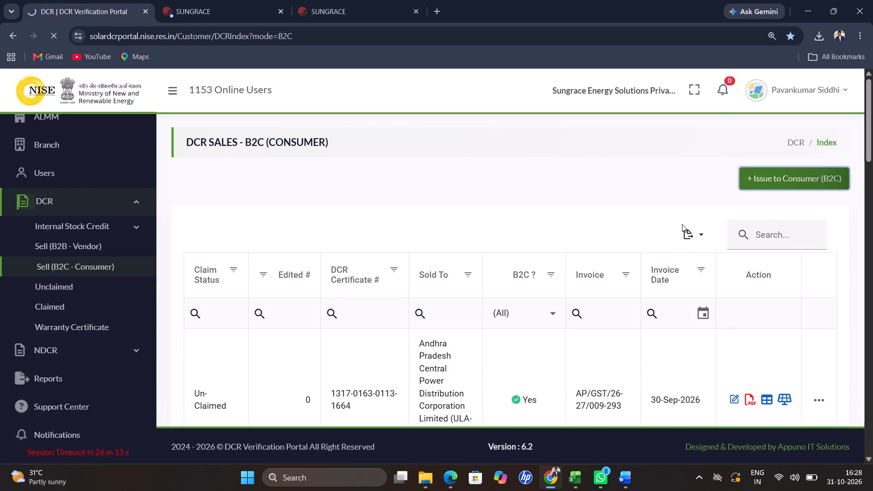
{"action": "left_click", "coordinate": [452, 260]}
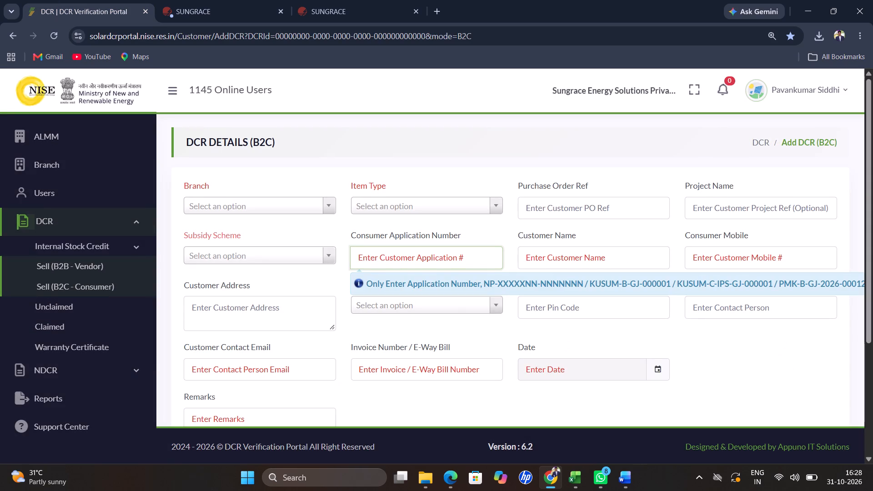
{"action": "key", "text": "ctrl+v"}
Set the branch to Andhra Pradesh, the subsidy scheme to PM Surya Ghar: Muft Bijli Yojana and the item type to Solar Panels.
{"action": "left_click", "coordinate": [271, 200]}
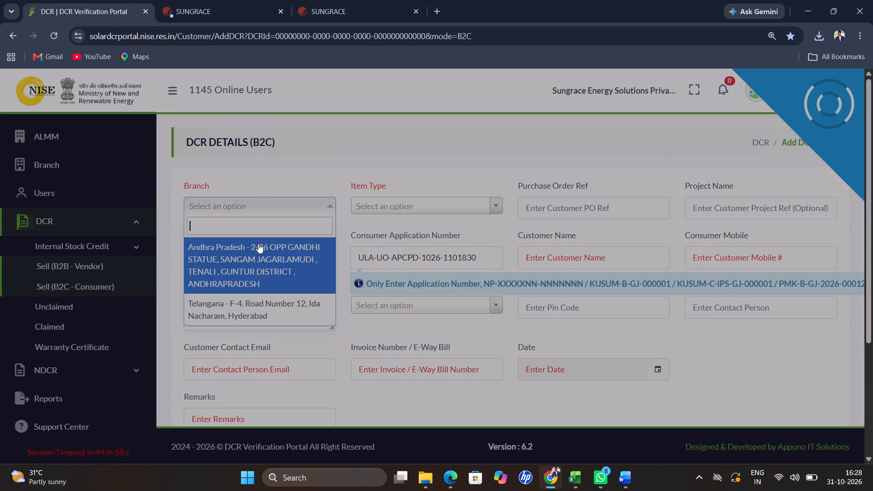
{"action": "left_click", "coordinate": [260, 258]}
{"action": "left_click", "coordinate": [261, 259]}
{"action": "left_click", "coordinate": [247, 353]}
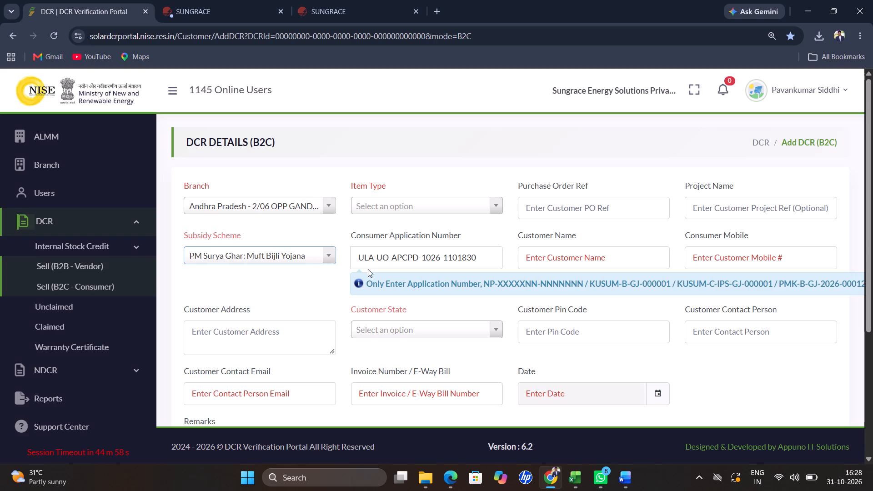
{"action": "left_click", "coordinate": [369, 208]}
{"action": "left_click", "coordinate": [366, 246]}
{"action": "left_click", "coordinate": [558, 253]}
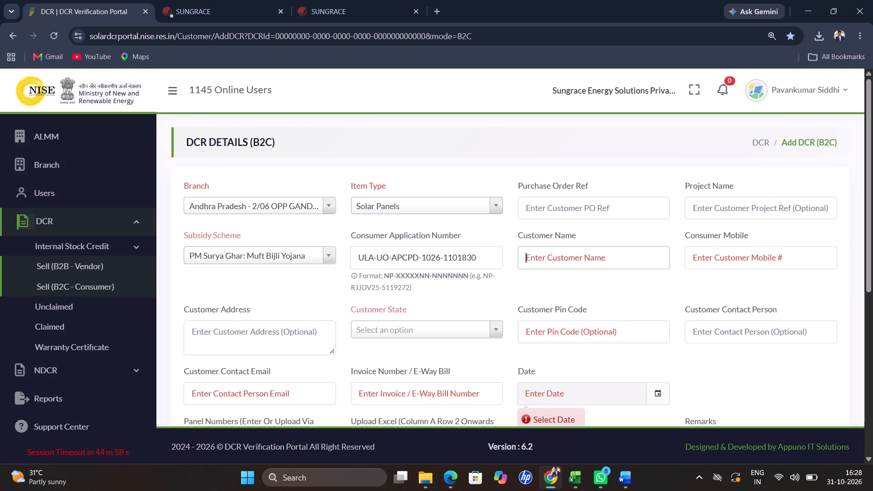
{"action": "left_click", "coordinate": [605, 416]}
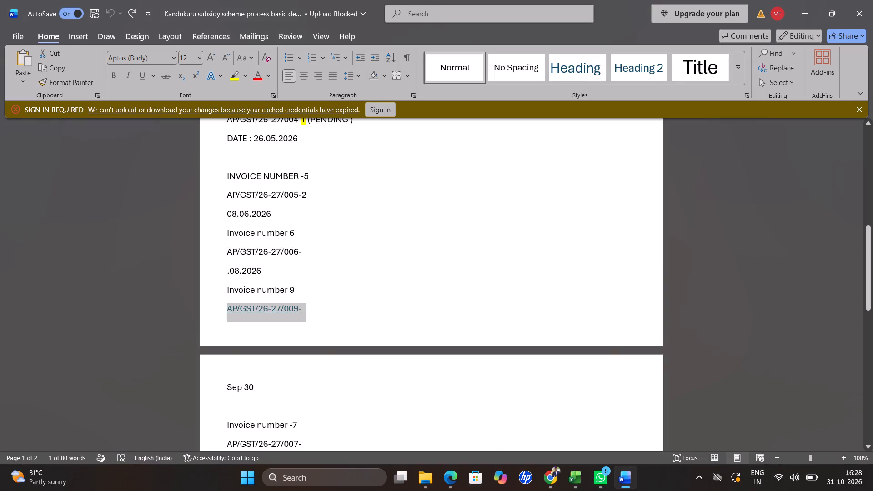
{"action": "scroll", "coordinate": [312, 218], "scroll_direction": "up", "scroll_amount": 20}
{"action": "scroll", "coordinate": [312, 218], "scroll_direction": "up", "scroll_amount": 4}
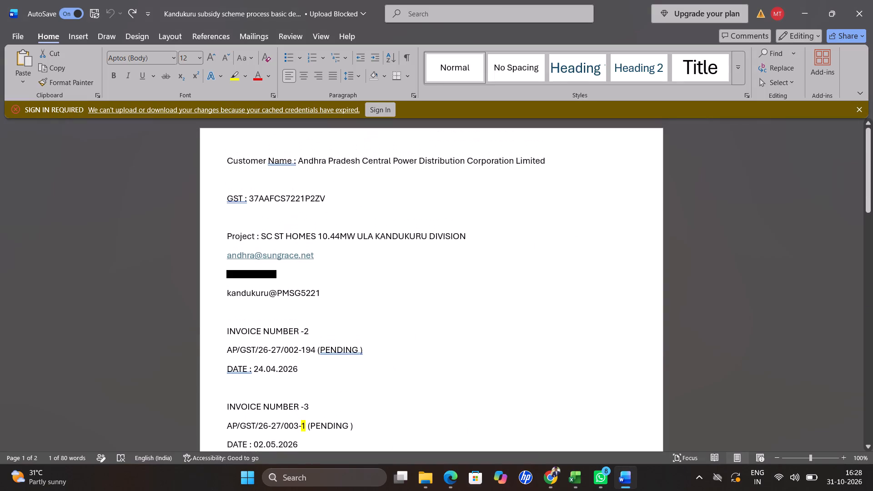
{"action": "left_click_drag", "start_coordinate": [300, 162], "coordinate": [606, 162]}
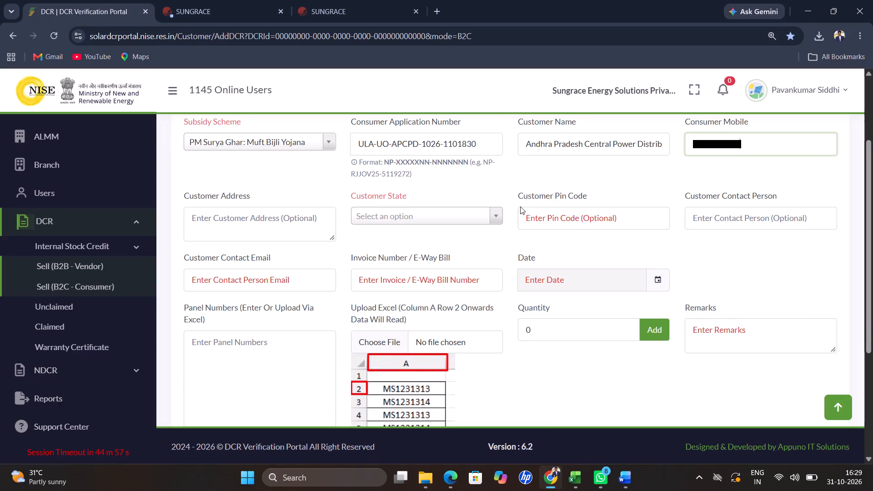
{"action": "left_click", "coordinate": [419, 217]}
{"action": "left_click", "coordinate": [376, 300]}
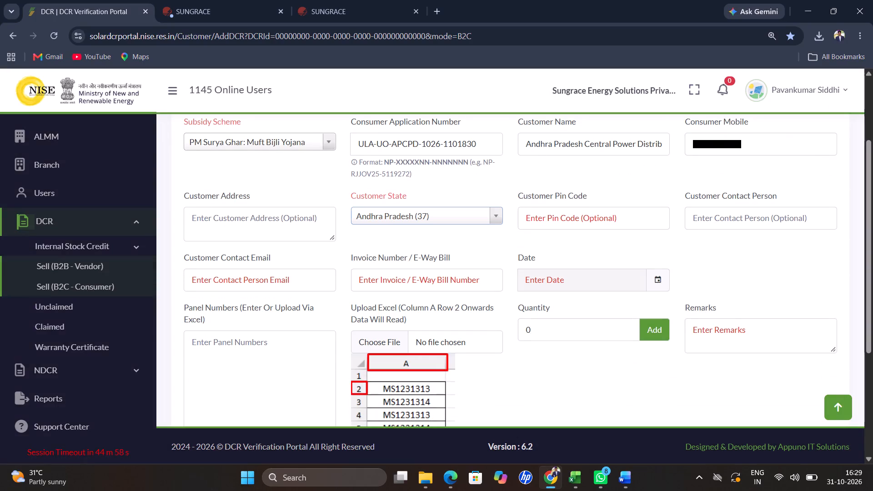
{"action": "left_click", "coordinate": [282, 274]}
{"action": "left_click", "coordinate": [622, 431]}
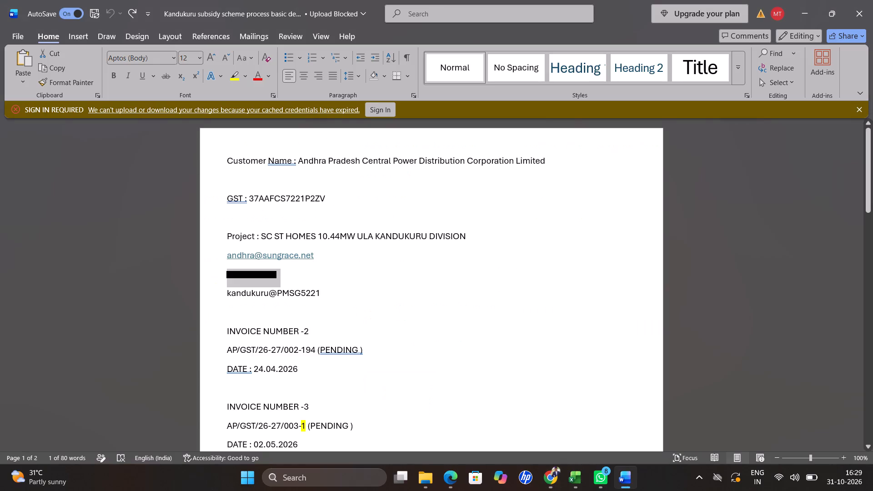
Fill in the customer contact email with the address copied from the Kandukuru subsidy scheme Word document.
{"action": "left_click_drag", "start_coordinate": [320, 255], "coordinate": [209, 259]}
{"action": "left_click", "coordinate": [209, 259]}
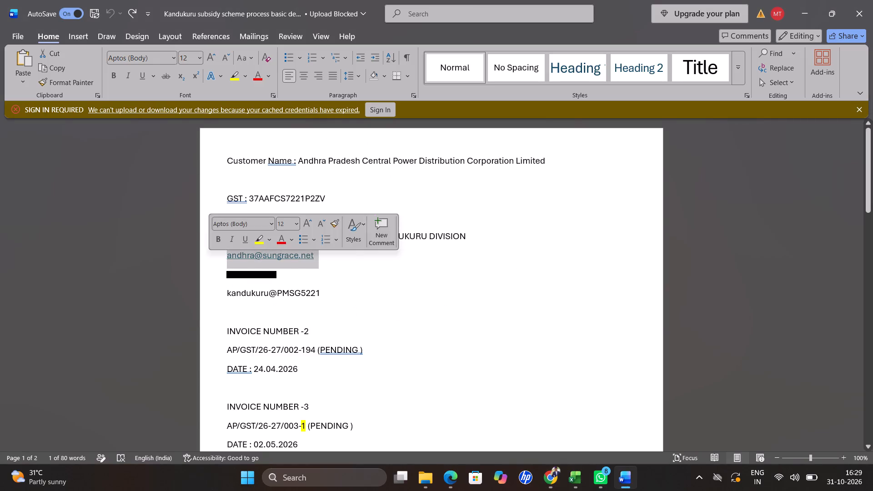
{"action": "key", "text": "ctrl+c"}
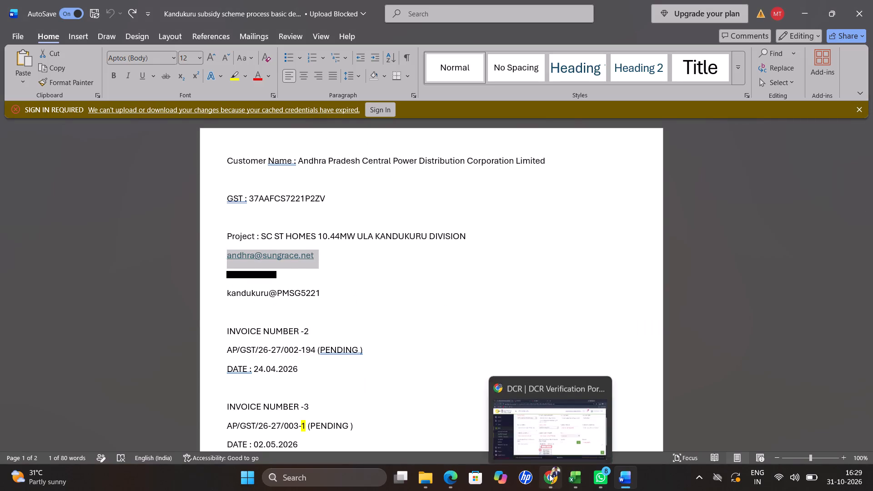
{"action": "left_click", "coordinate": [545, 438]}
{"action": "key", "text": "ctrl+v"}
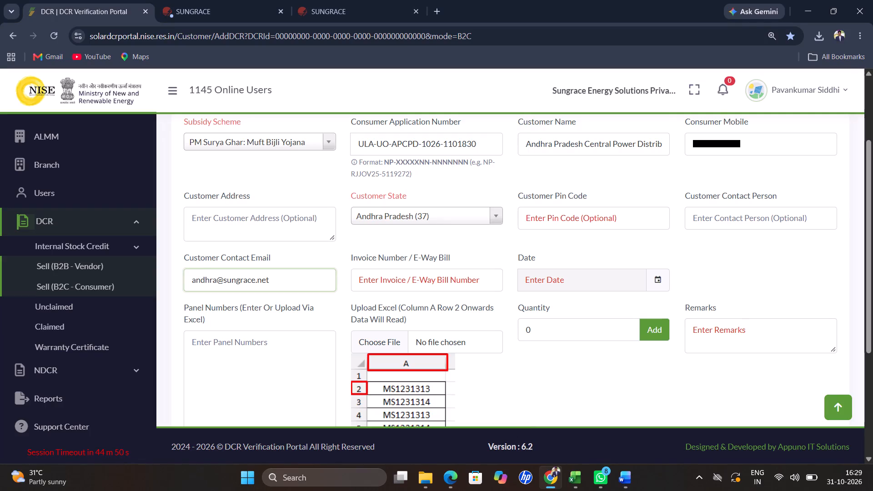
Fill in the invoice number with the prefix AP/GST/26-27/009-, copied from the Invoice number 9 entry in the Word document.
{"action": "left_click", "coordinate": [377, 283]}
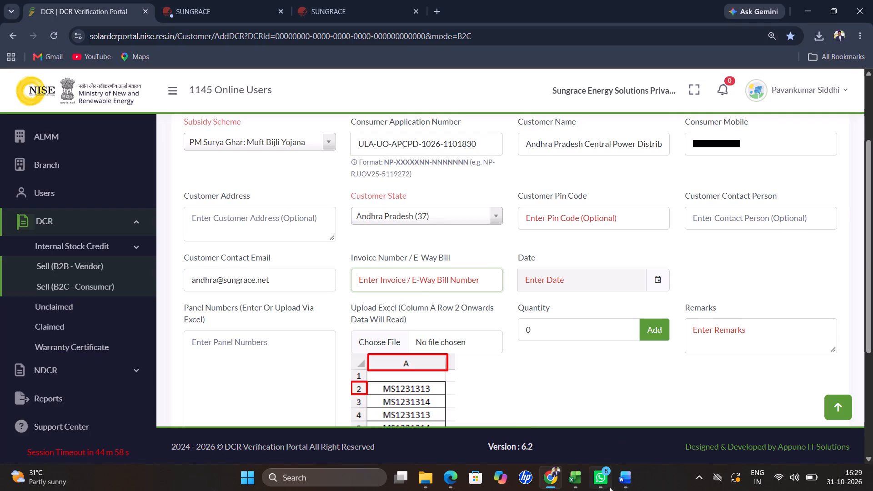
{"action": "left_click", "coordinate": [618, 434]}
{"action": "scroll", "coordinate": [345, 245], "scroll_direction": "down", "scroll_amount": 4}
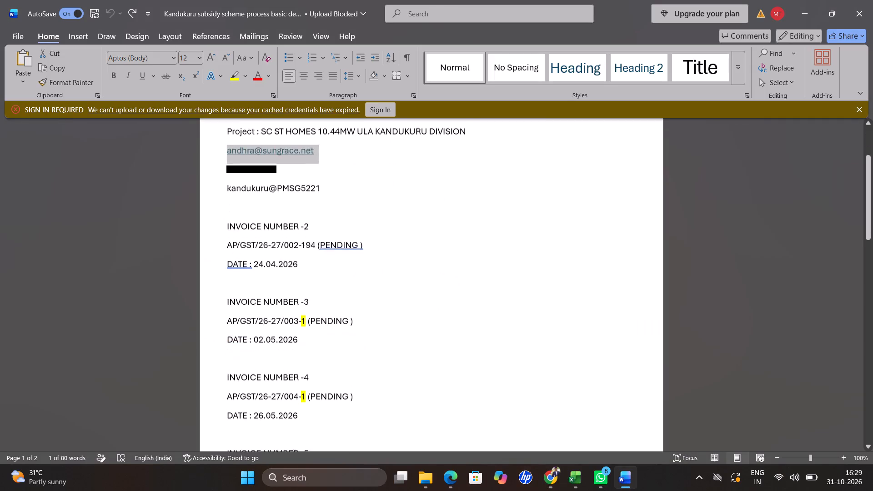
{"action": "scroll", "coordinate": [358, 322], "scroll_direction": "down", "scroll_amount": 4}
{"action": "scroll", "coordinate": [330, 277], "scroll_direction": "down", "scroll_amount": 5}
{"action": "left_click_drag", "start_coordinate": [326, 342], "coordinate": [254, 343]}
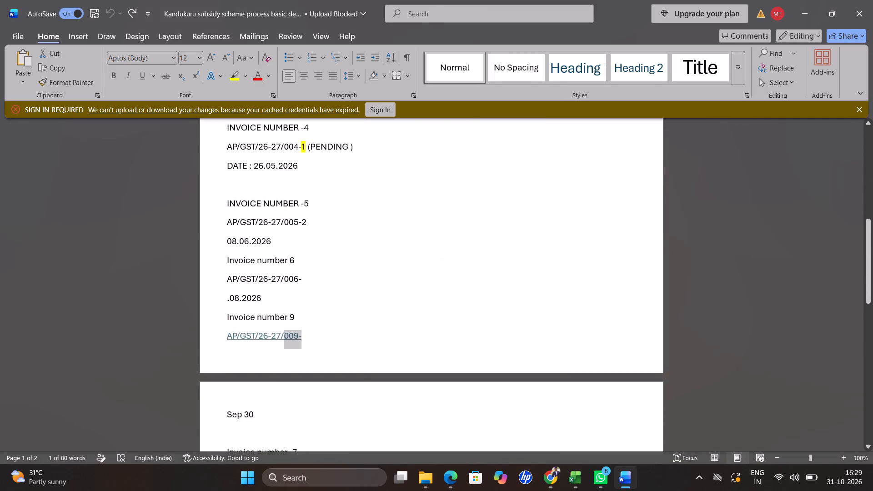
{"action": "left_click_drag", "start_coordinate": [254, 343], "coordinate": [211, 342]}
{"action": "key", "text": "ctrl+c"}
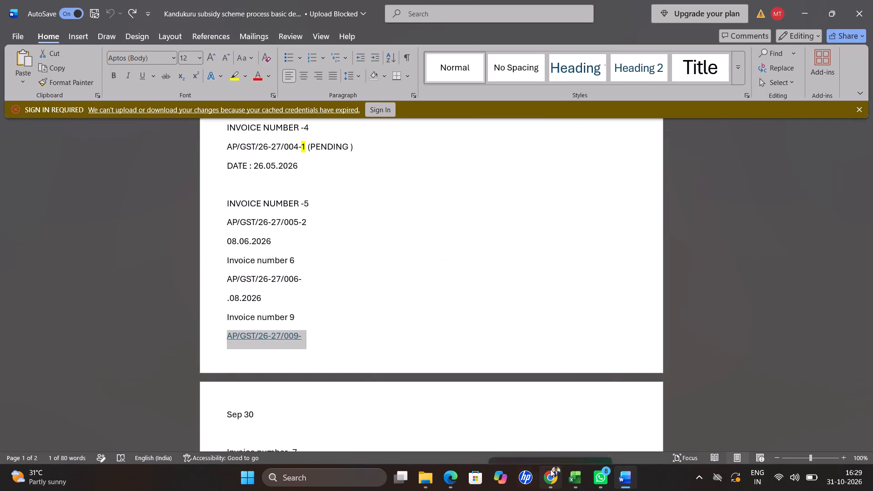
{"action": "left_click", "coordinate": [543, 437]}
{"action": "key", "text": "ctrl+v"}
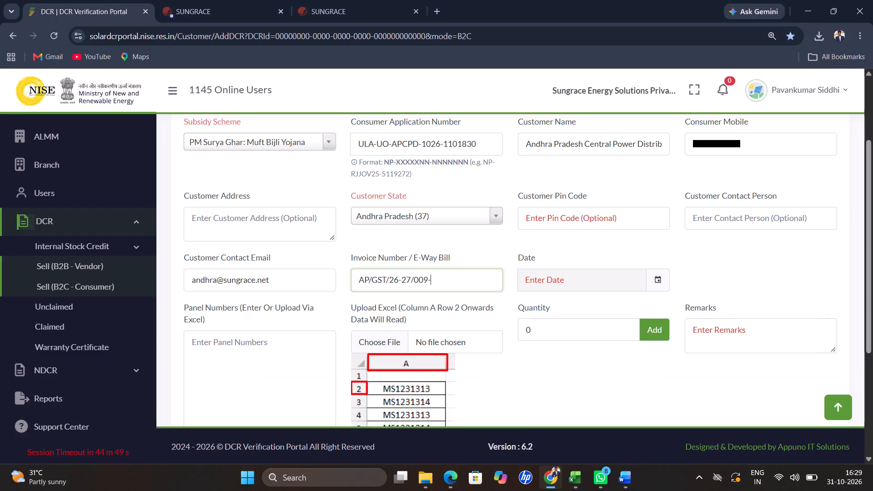
Complete the invoice number as AP/GST/26-27/009-294, checking the DCR009 folder for the last number used.
{"action": "key", "text": "2"}
{"action": "key", "text": "9"}
{"action": "left_click", "coordinate": [418, 435]}
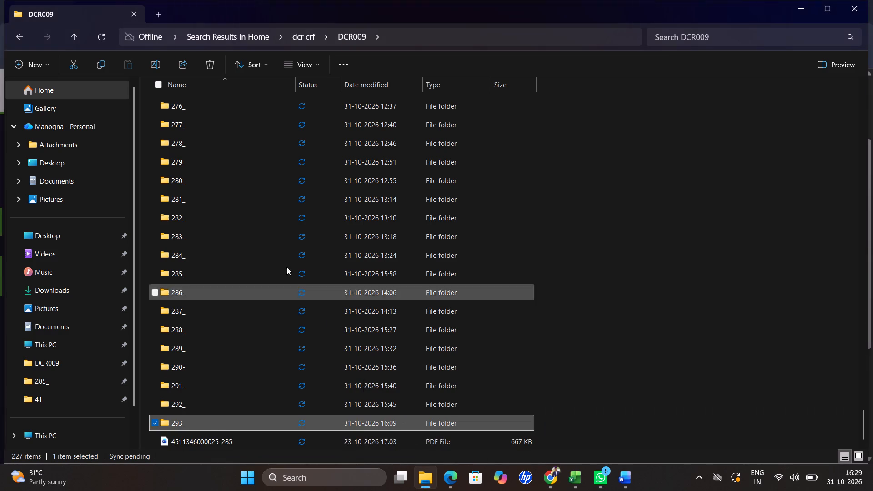
{"action": "scroll", "coordinate": [264, 217], "scroll_direction": "down", "scroll_amount": 4}
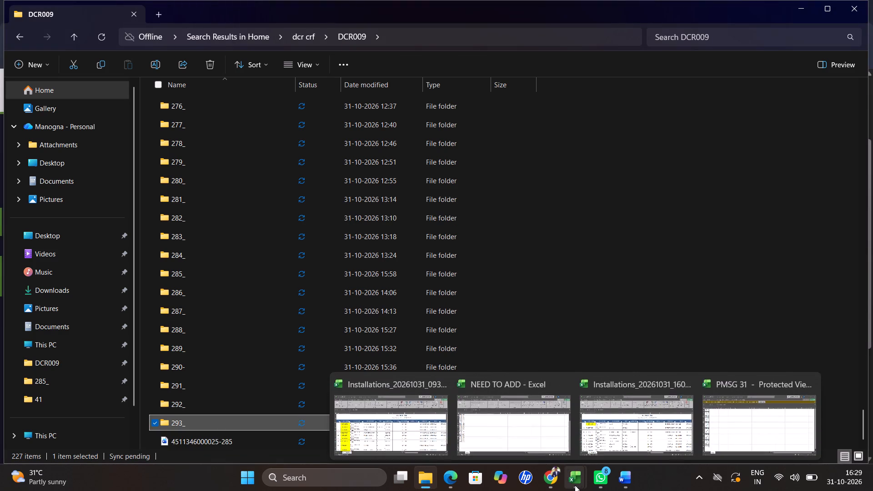
{"action": "left_click", "coordinate": [542, 431]}
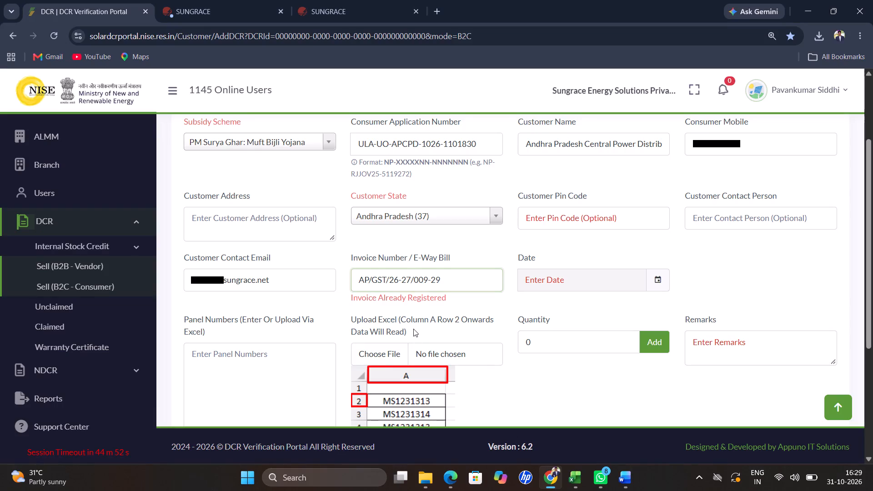
{"action": "key", "text": "4"}
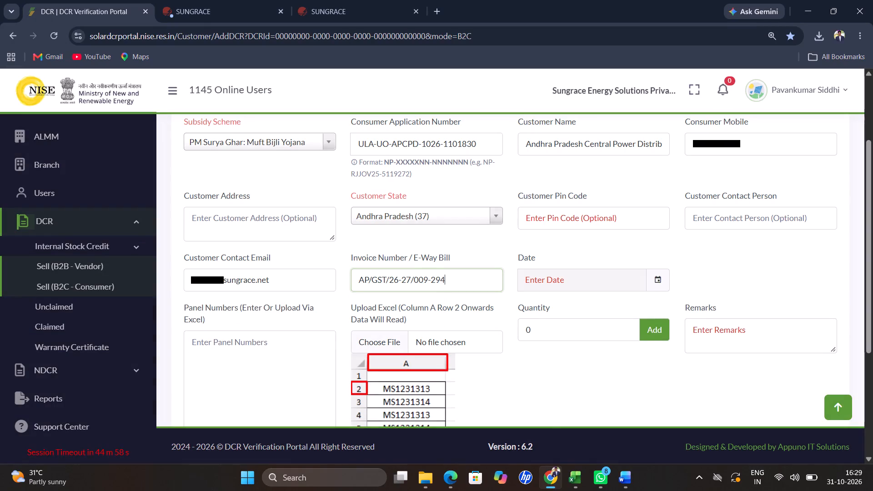
Set the invoice date to 30-Sep-2026.
{"action": "left_click", "coordinate": [535, 281]}
{"action": "left_click", "coordinate": [528, 304]}
{"action": "left_click", "coordinate": [585, 411]}
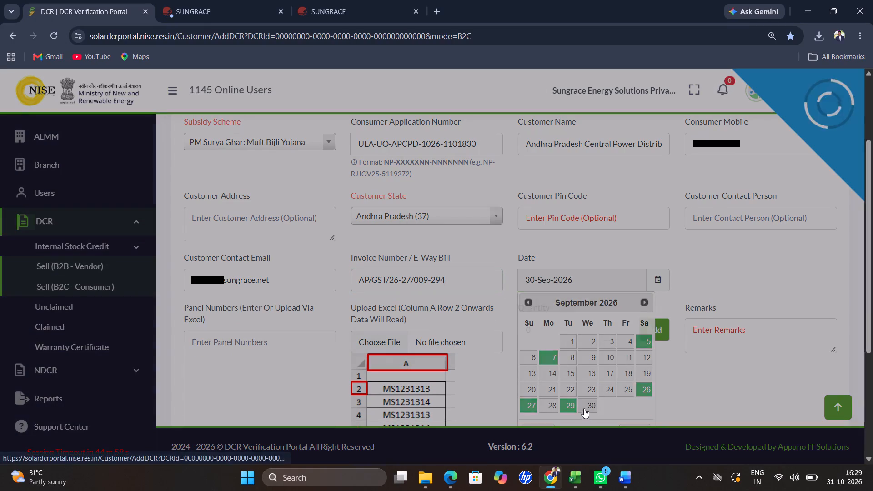
Copy the panel serial numbers from the SUNGRACE work order's quick copy details into the DCR form's panel numbers.
{"action": "scroll", "coordinate": [520, 246], "scroll_direction": "down", "scroll_amount": 2}
{"action": "left_click", "coordinate": [328, 293]}
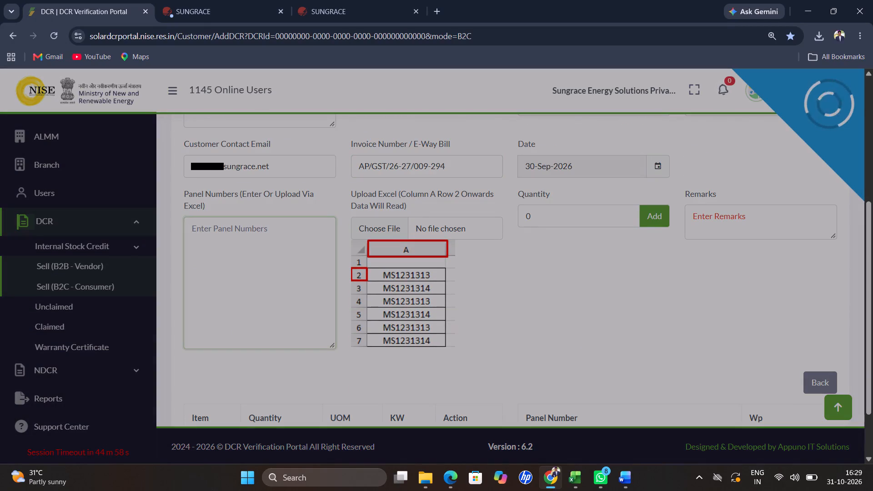
{"action": "double_click", "coordinate": [213, 12]}
{"action": "left_click", "coordinate": [537, 112]}
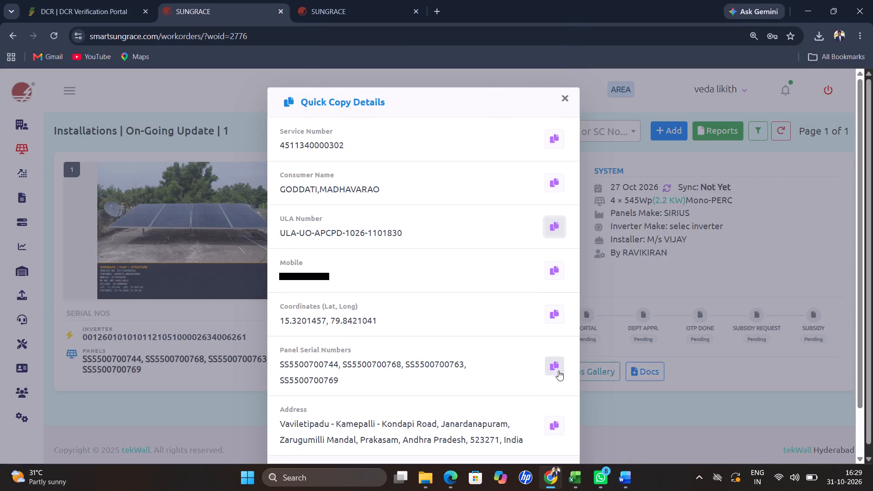
{"action": "left_click", "coordinate": [558, 370]}
{"action": "left_click", "coordinate": [117, 0]}
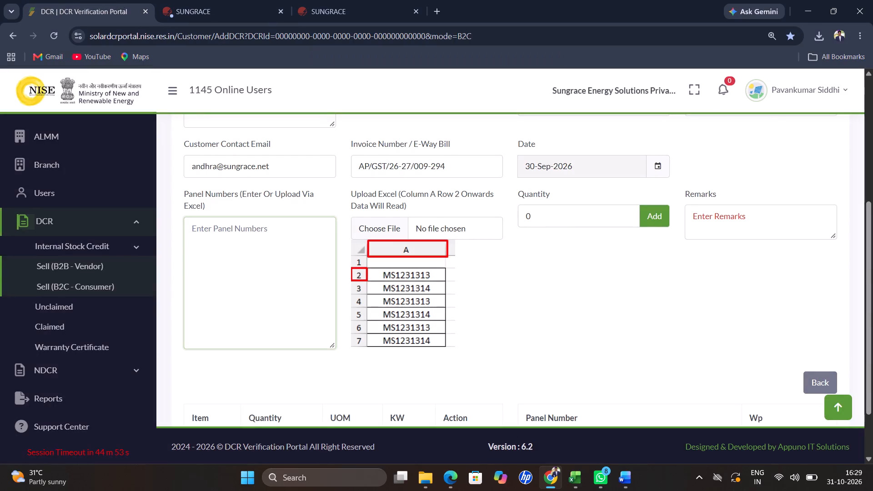
{"action": "key", "text": "ctrl+v"}
{"action": "key", "text": "Left"}
{"action": "key", "text": "Left"}
{"action": "key", "text": "Left"}
{"action": "key", "text": "Left"}
{"action": "key", "text": "Left"}
{"action": "key", "text": "Left"}
{"action": "key", "text": "Left"}
{"action": "key", "text": "Left"}
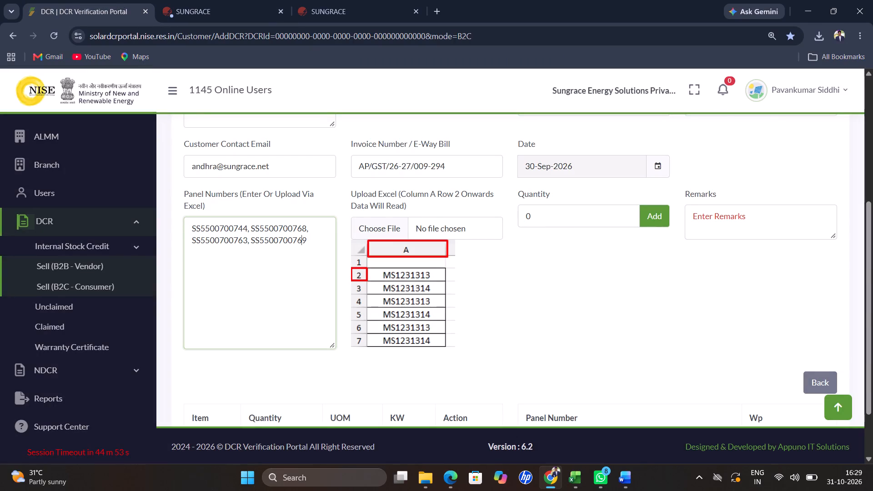
{"action": "key", "text": "Left"}
{"action": "key", "text": "Left"}
{"action": "key", "text": "Left"}
{"action": "key", "text": "Left"}
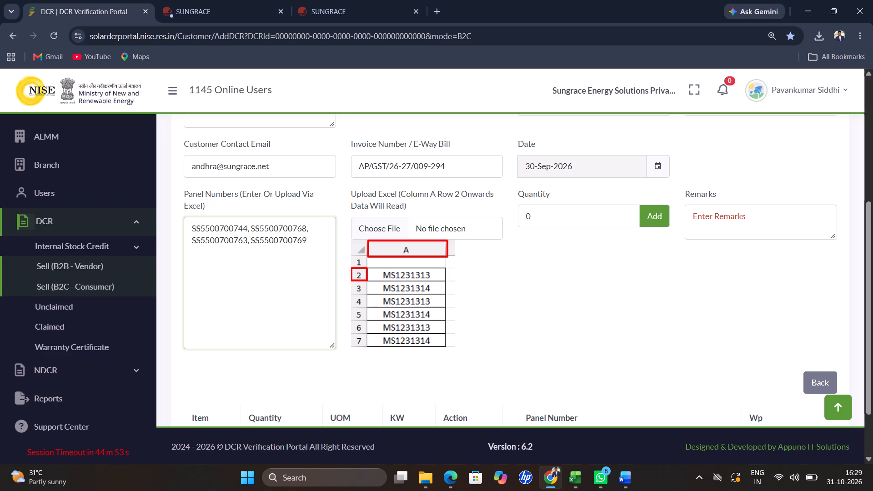
{"action": "key", "text": "BackSpace"}
{"action": "key", "text": "BackSpace"}
{"action": "key", "text": "Return"}
{"action": "key", "text": "Up"}
{"action": "key", "text": "Up"}
{"action": "key", "text": "Up"}
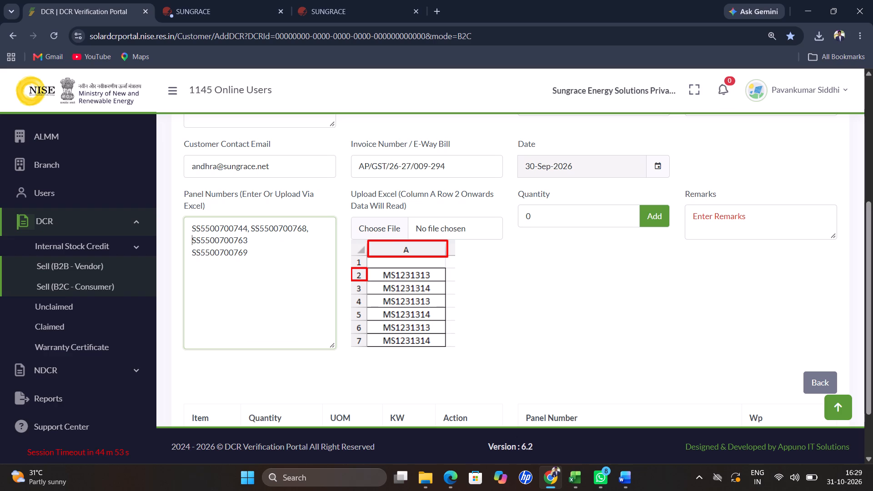
{"action": "key", "text": "Right"}
{"action": "key", "text": "Right"}
{"action": "key", "text": "Right"}
{"action": "key", "text": "Right"}
{"action": "key", "text": "Right"}
{"action": "key", "text": "Right"}
{"action": "key", "text": "Right"}
{"action": "key", "text": "Right"}
{"action": "key", "text": "Right"}
{"action": "key", "text": "Right"}
{"action": "key", "text": "Right"}
{"action": "key", "text": "Right"}
{"action": "key", "text": "Right"}
{"action": "key", "text": "Right"}
{"action": "key", "text": "BackSpace"}
{"action": "key", "text": "BackSpace"}
{"action": "key", "text": "Return"}
{"action": "key", "text": "Right"}
{"action": "key", "text": "Right"}
{"action": "key", "text": "Right"}
{"action": "key", "text": "Right"}
{"action": "key", "text": "Right"}
{"action": "key", "text": "Right"}
{"action": "key", "text": "Right"}
{"action": "key", "text": "Right"}
{"action": "key", "text": "Right"}
{"action": "key", "text": "Right"}
{"action": "key", "text": "Right"}
{"action": "key", "text": "Right"}
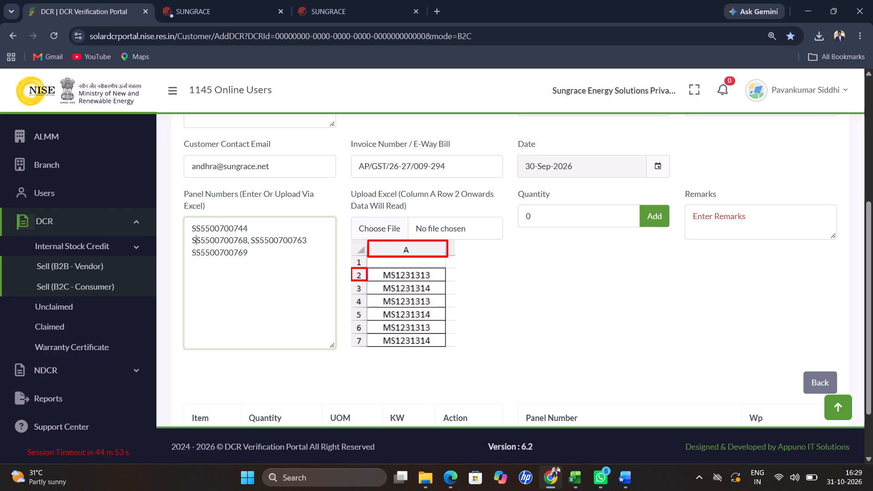
{"action": "key", "text": "Right"}
{"action": "key", "text": "Right"}
{"action": "key", "text": "BackSpace"}
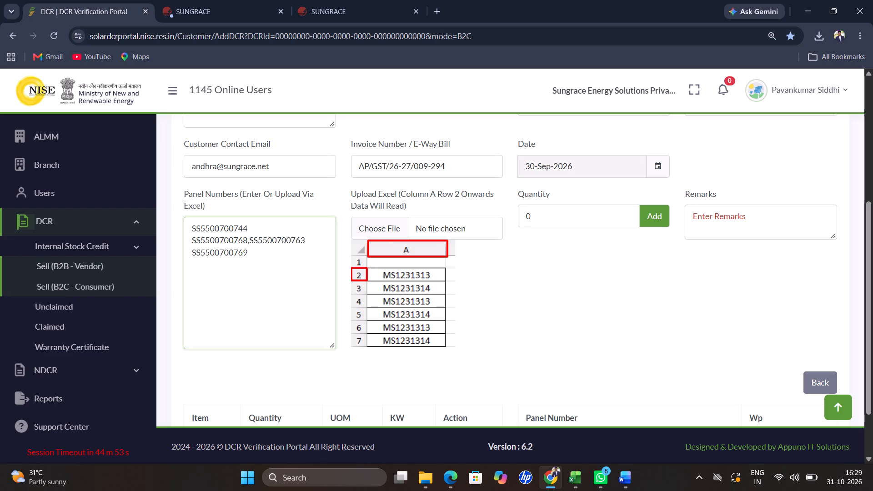
{"action": "key", "text": "BackSpace"}
{"action": "key", "text": "Return"}
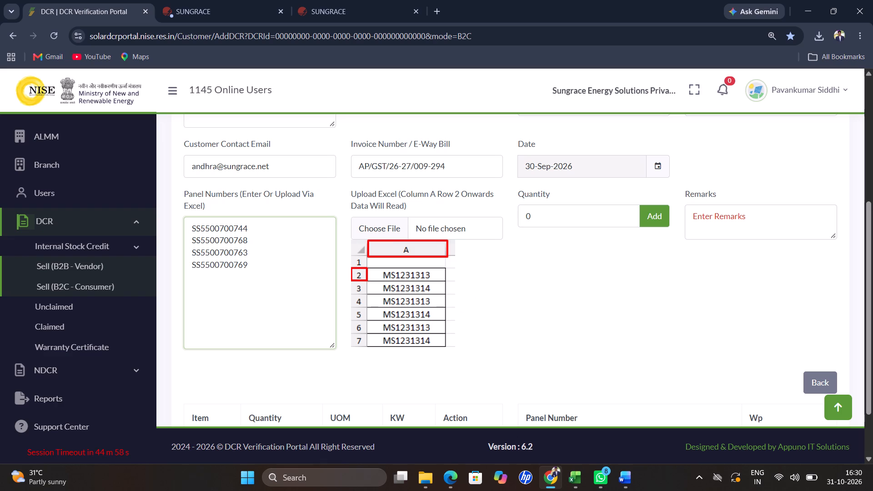
Try to add the entered solar panel numbers to the B2C issue.
{"action": "left_click", "coordinate": [544, 211]}
{"action": "scroll", "coordinate": [545, 211], "scroll_direction": "up", "scroll_amount": 4}
{"action": "left_click", "coordinate": [657, 215]}
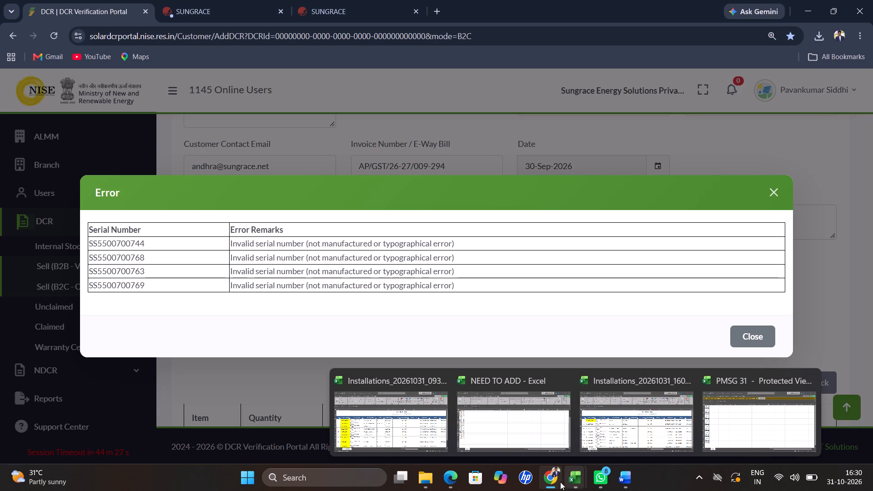
Search the Installations_20261031_093420 workbook for the service number copied from the open SUNGRACE work order's quick copy details.
{"action": "left_click", "coordinate": [366, 435]}
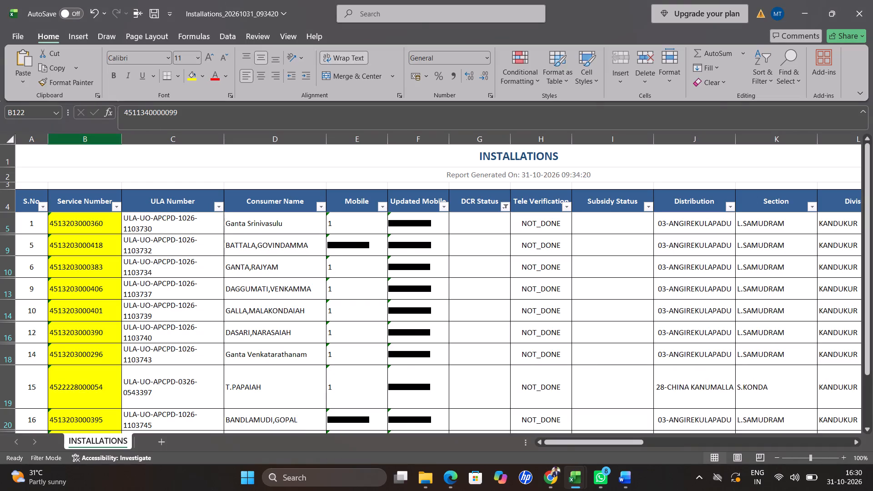
{"action": "key", "text": "shift+f"}
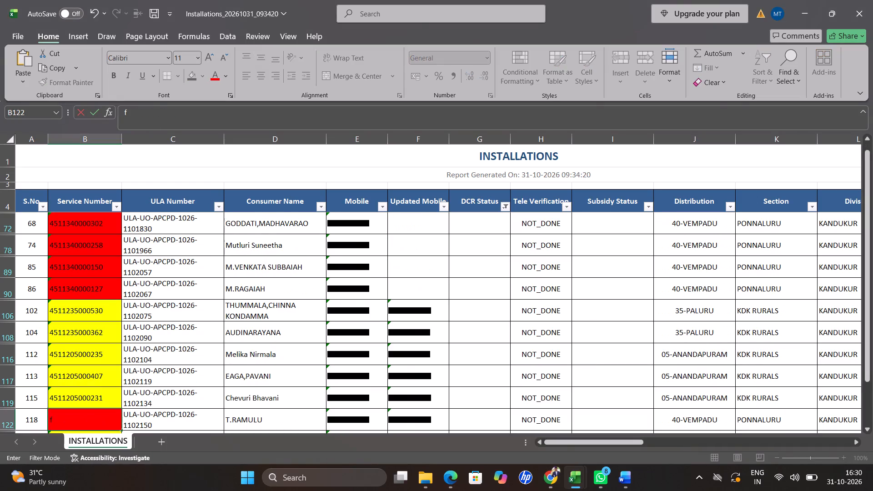
{"action": "left_click", "coordinate": [91, 10]}
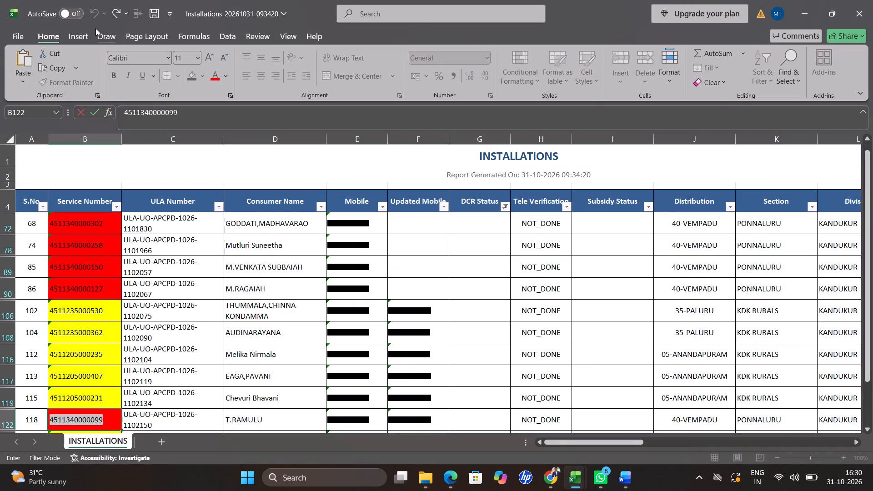
{"action": "key", "text": "ctrl+f"}
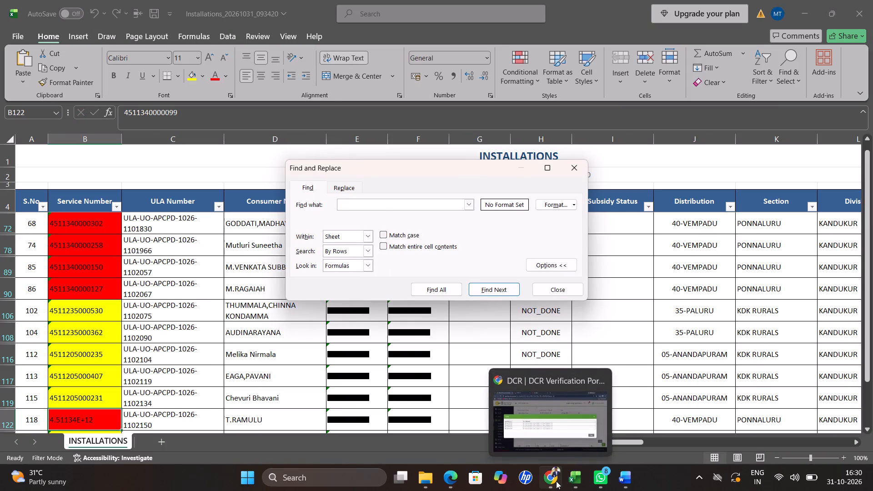
{"action": "left_click", "coordinate": [545, 442]}
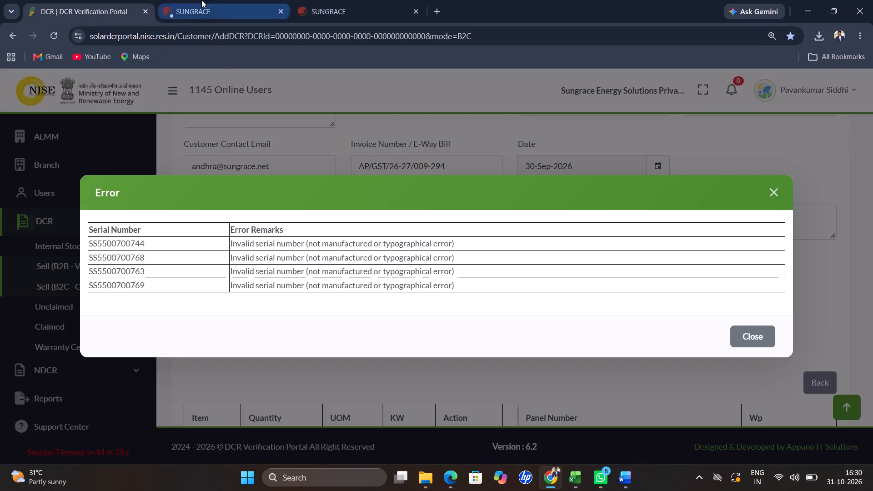
{"action": "left_click", "coordinate": [201, 0]}
{"action": "left_click", "coordinate": [540, 125]}
{"action": "left_click", "coordinate": [551, 136]}
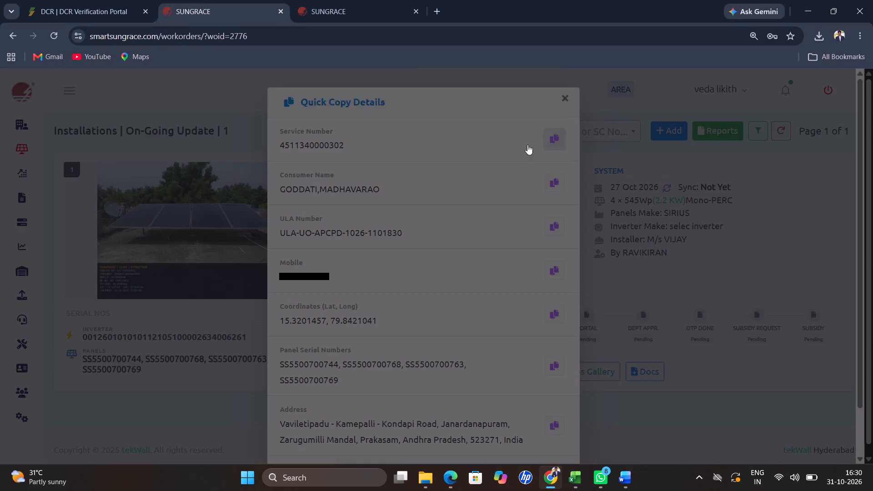
{"action": "left_click", "coordinate": [118, 0]}
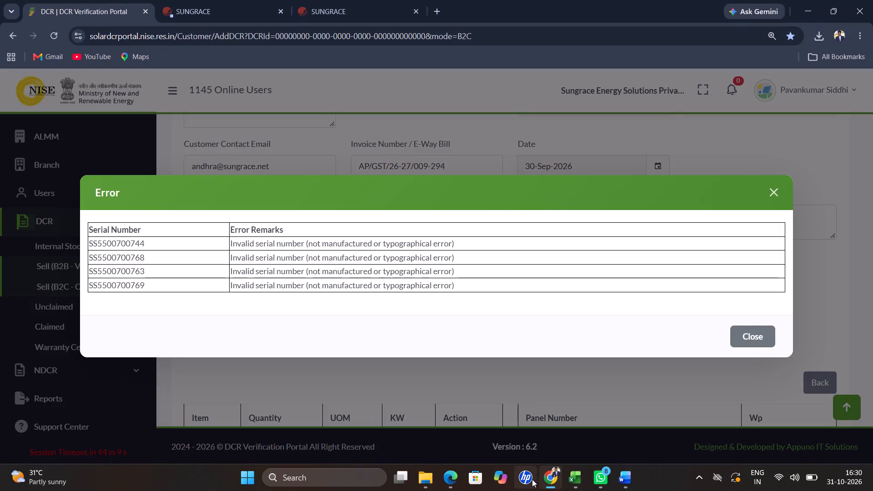
{"action": "left_click", "coordinate": [399, 425]}
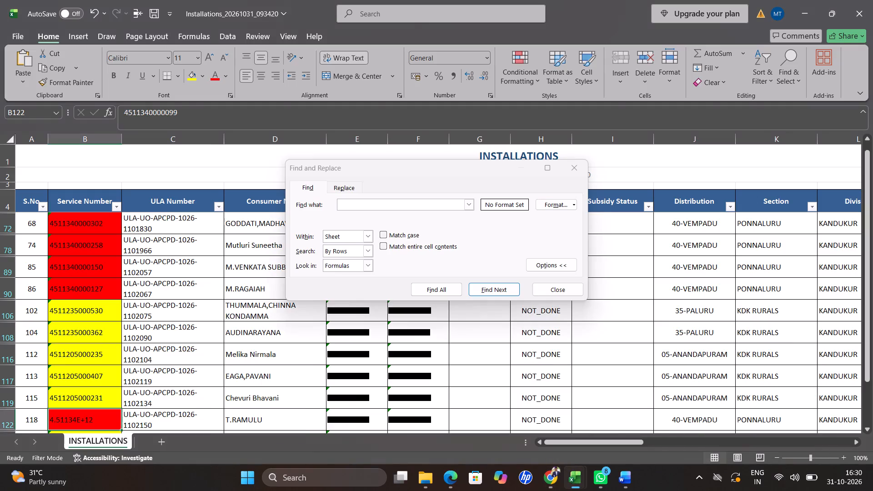
{"action": "key", "text": "ctrl+v"}
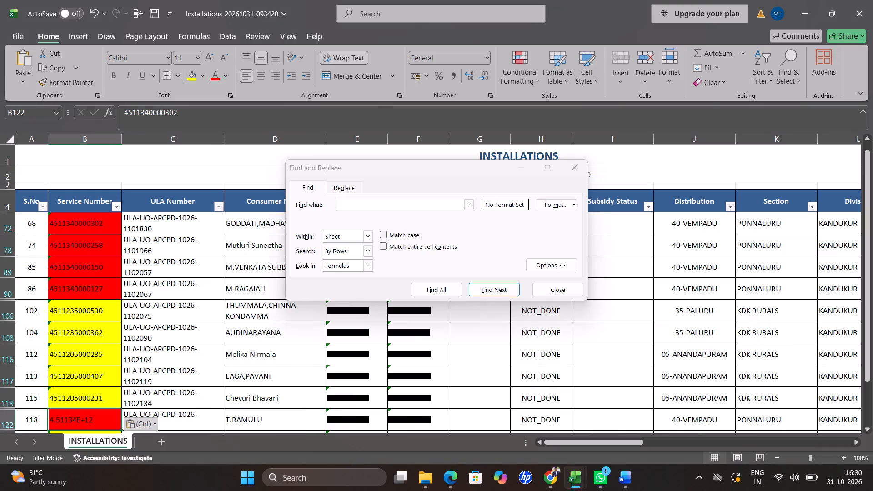
{"action": "left_click", "coordinate": [397, 203]}
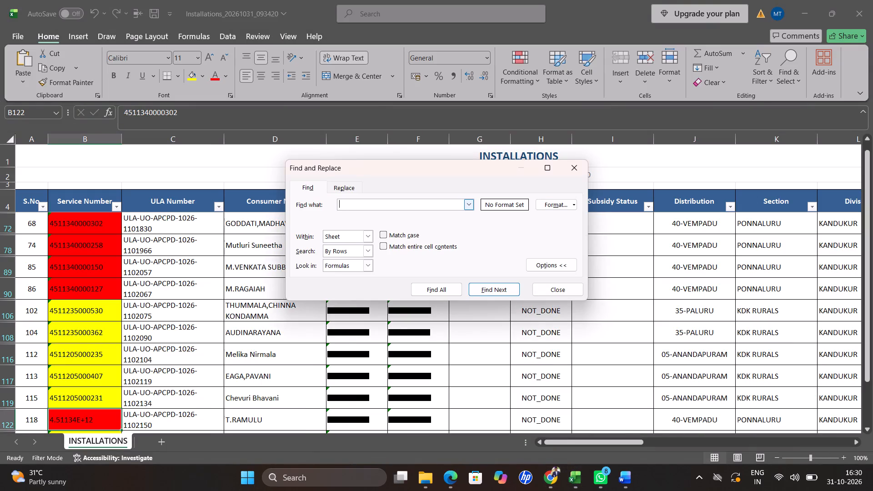
{"action": "key", "text": "ctrl+v"}
{"action": "left_click", "coordinate": [397, 203], "text": "ctrl"}
{"action": "key", "text": "Return"}
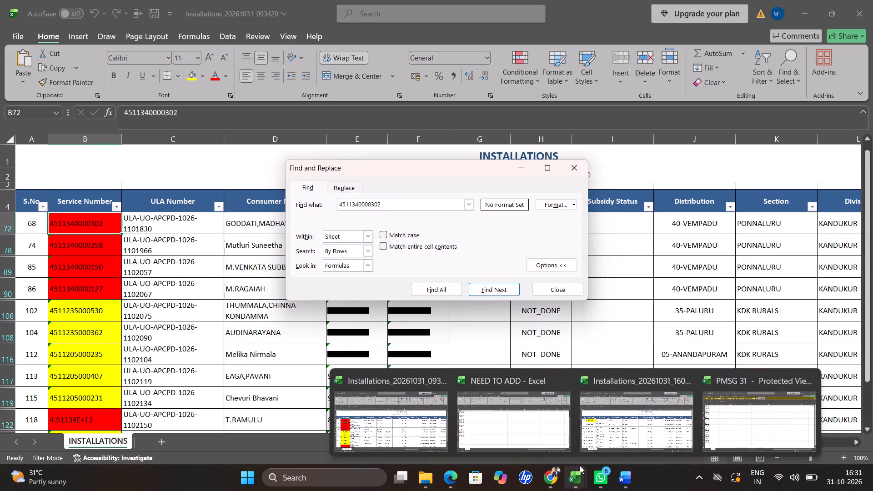
In the Installations_20261031_160038 workbook, fill the current work order's service number cell B104 with red.
{"action": "left_click", "coordinate": [602, 434]}
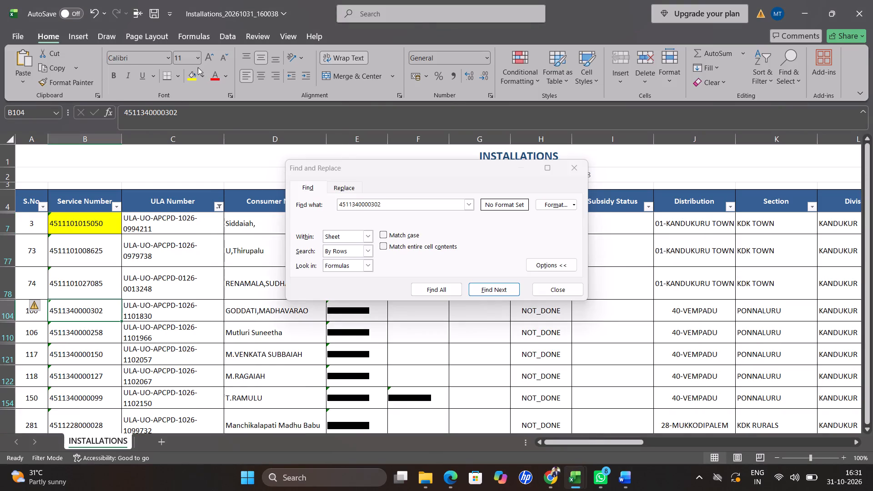
{"action": "left_click", "coordinate": [202, 72]}
{"action": "left_click", "coordinate": [209, 241]}
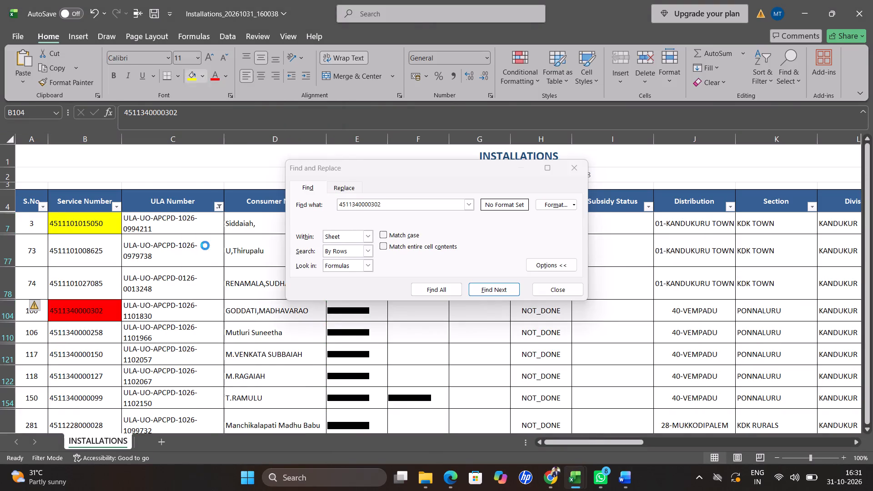
Copy the service number in cell B110, the next visible row of the filtered installations list.
{"action": "key", "text": "Down"}
{"action": "key", "text": "c"}
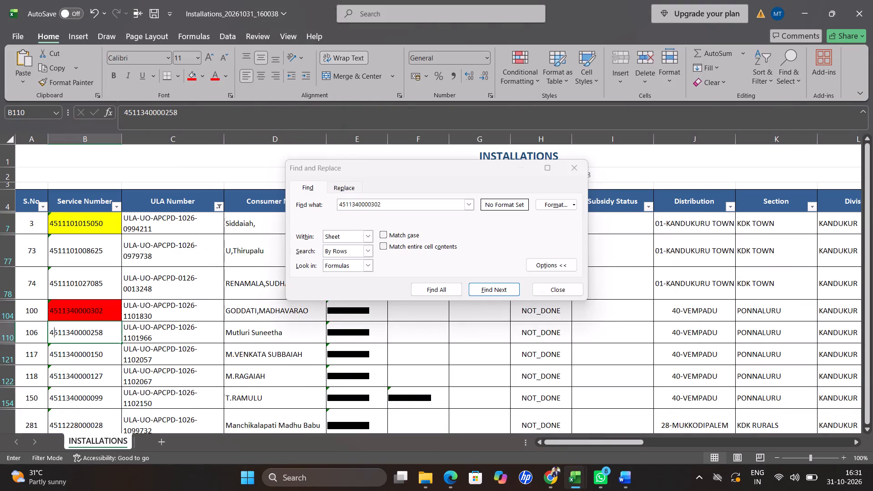
{"action": "key", "text": "BackSpace"}
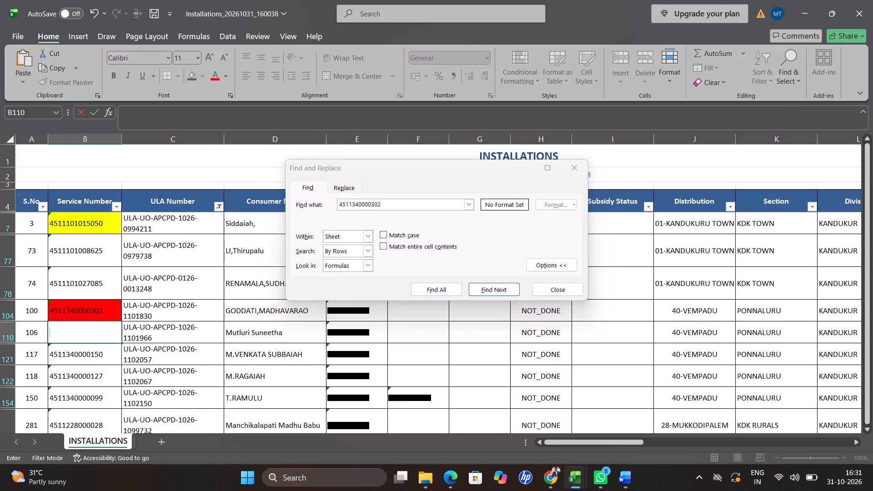
{"action": "left_click", "coordinate": [96, 9]}
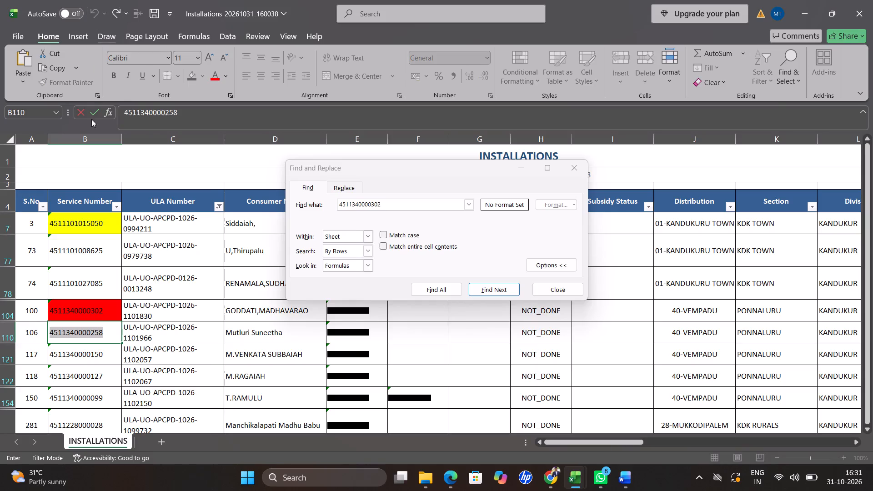
{"action": "key", "text": "ctrl+c"}
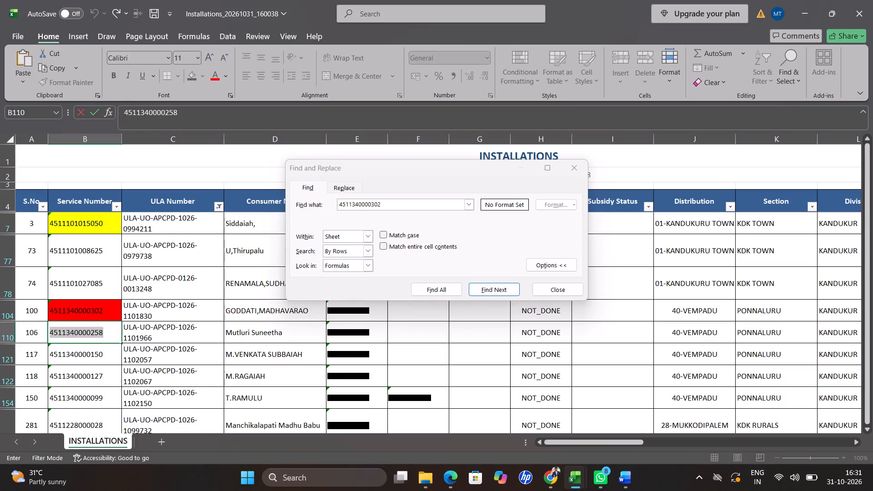
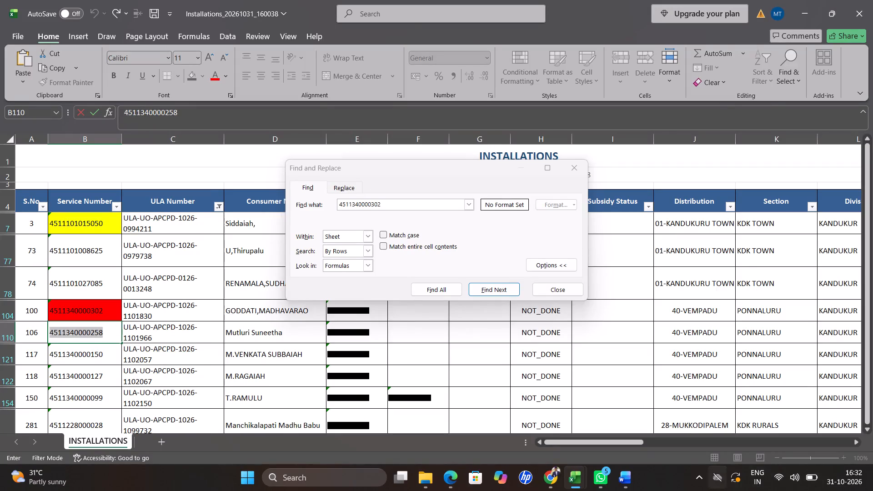
In the SUNGRACE installations page, open the work order matching the service number copied from cell B110.
{"action": "left_click", "coordinate": [556, 475]}
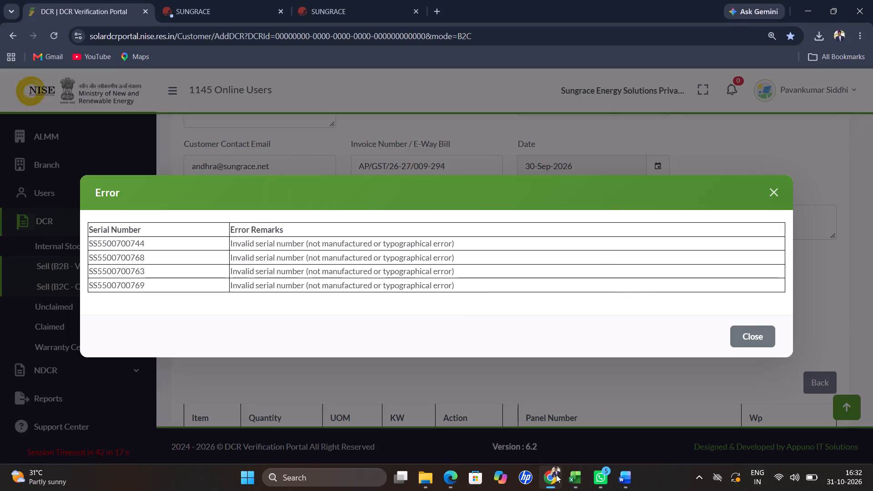
{"action": "left_click", "coordinate": [224, 18]}
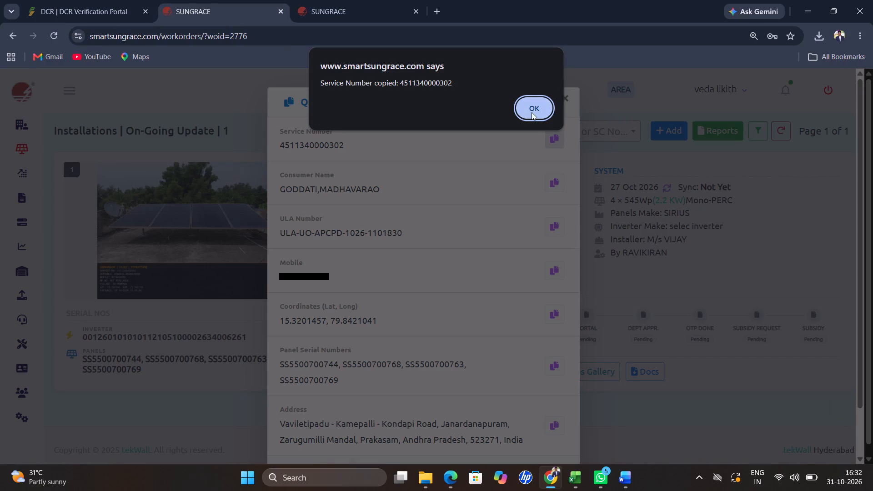
{"action": "left_click", "coordinate": [532, 112]}
{"action": "left_click", "coordinate": [563, 96]}
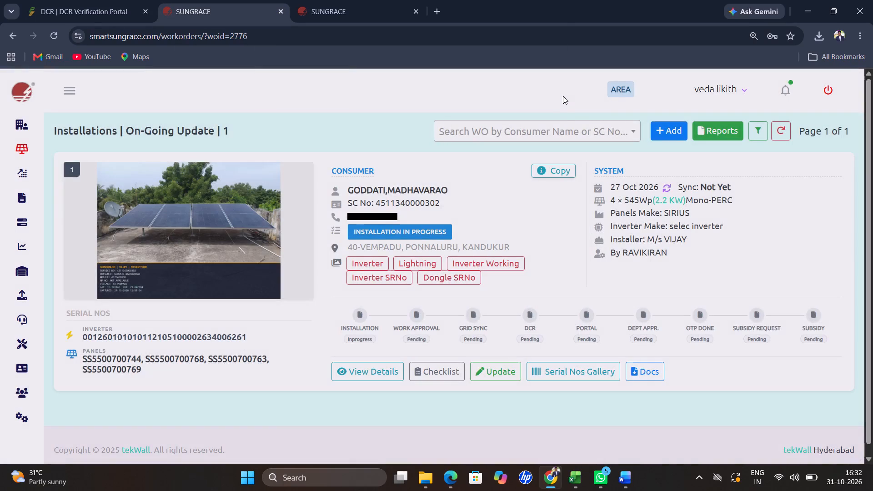
{"action": "left_click", "coordinate": [549, 127]}
{"action": "key", "text": "ctrl+v"}
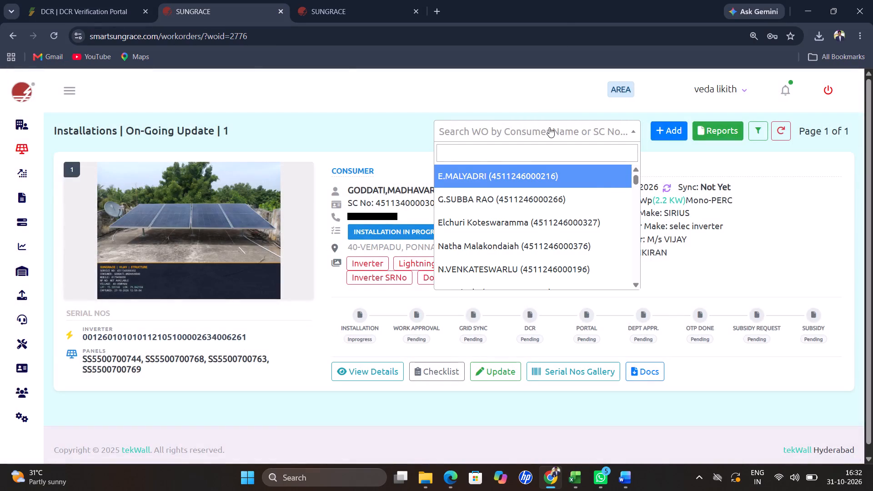
{"action": "key", "text": "Return"}
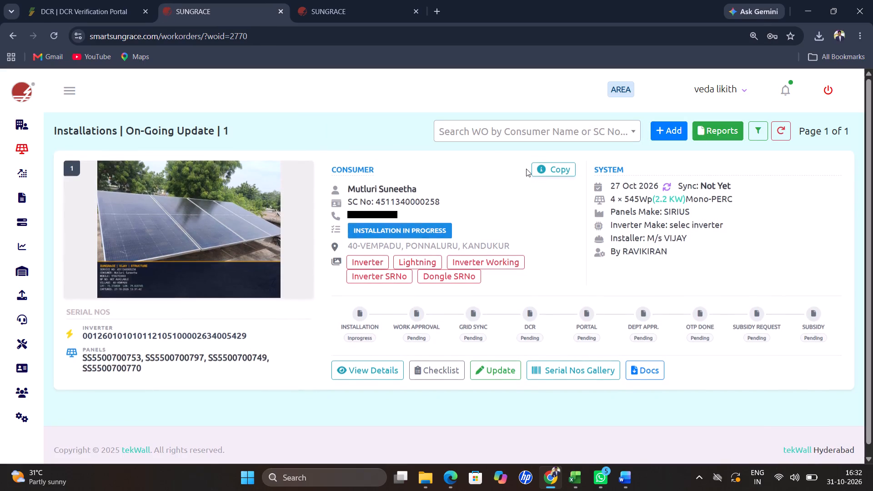
Copy the ULA number from the opened work order's quick copy details.
{"action": "left_click", "coordinate": [540, 169]}
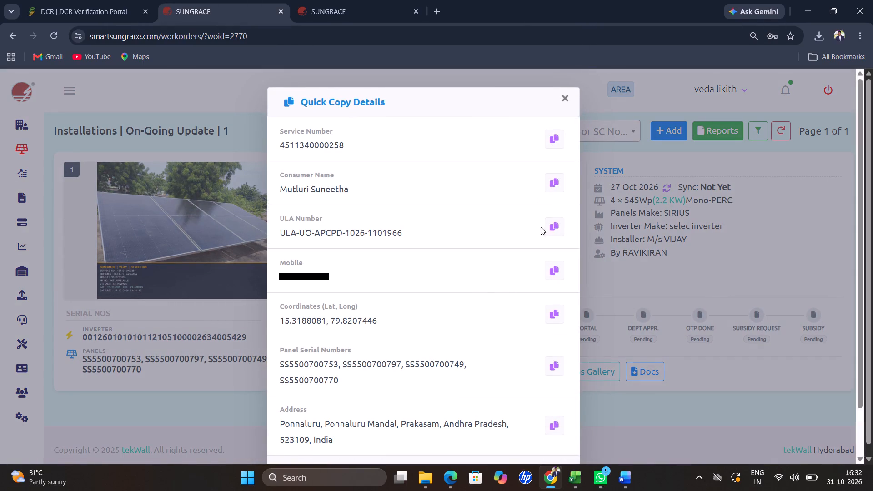
{"action": "left_click", "coordinate": [558, 228]}
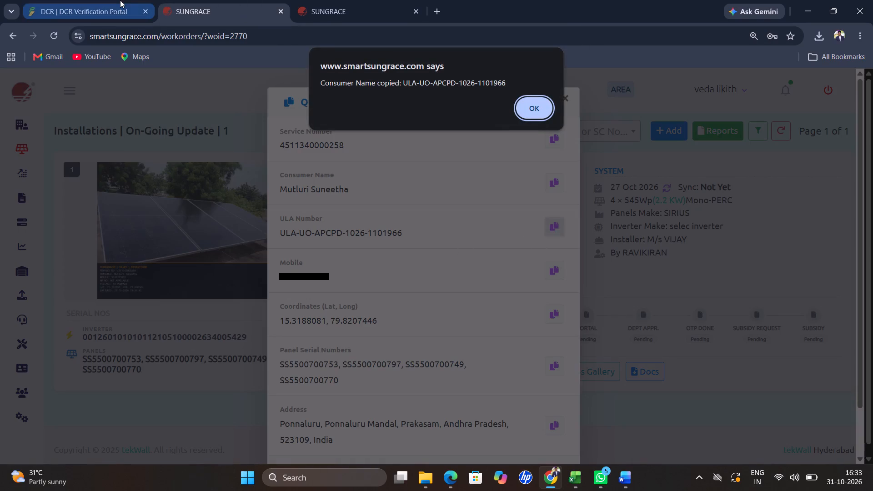
Move the open SUNGRACE work order tab ahead of the DCR portal tab and close the extra SUNGRACE tab.
{"action": "left_click_drag", "start_coordinate": [211, 7], "coordinate": [101, 0]}
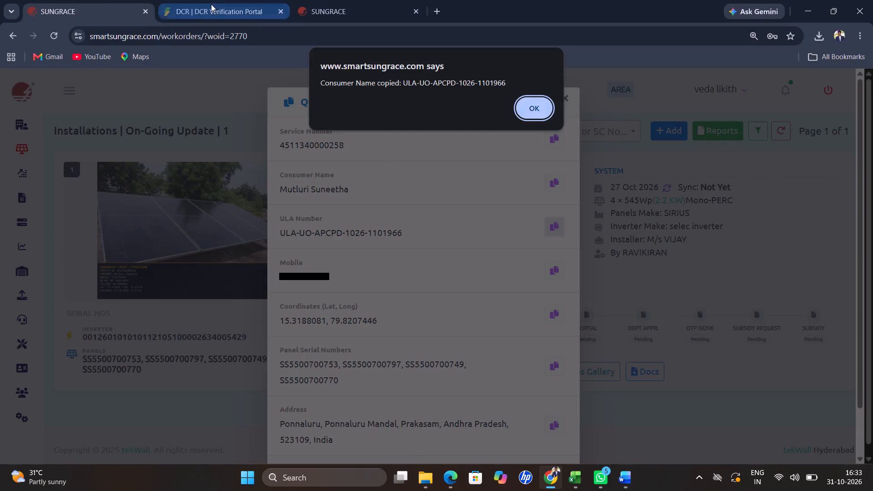
{"action": "left_click", "coordinate": [211, 4]}
{"action": "left_click", "coordinate": [412, 10]}
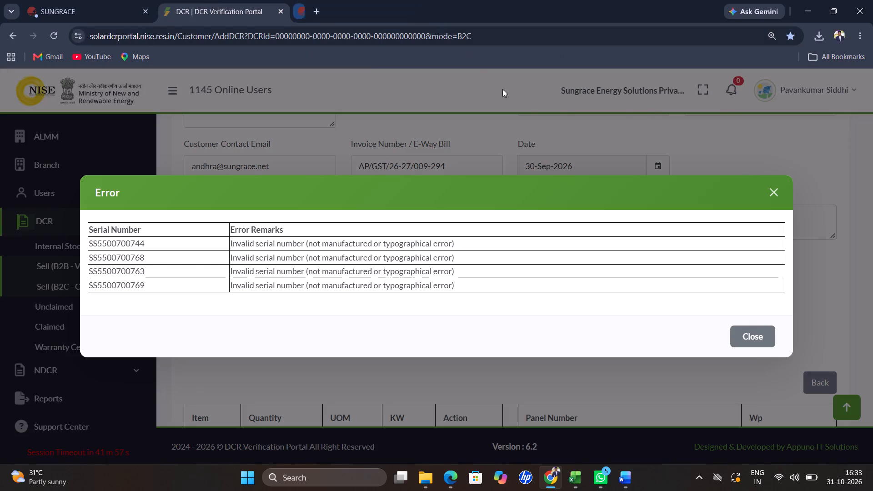
Dismiss the serial number error and replace the B2C form's consumer application number with the copied ULA number.
{"action": "left_click", "coordinate": [773, 189]}
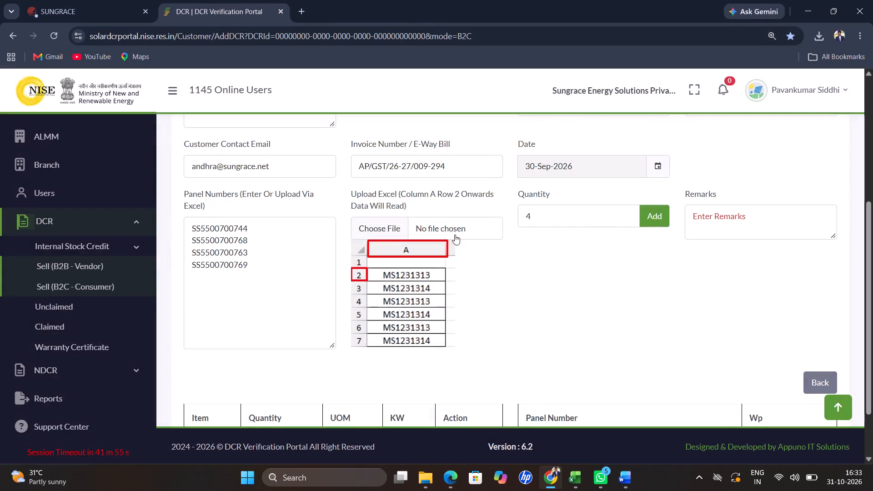
{"action": "scroll", "coordinate": [452, 234], "scroll_direction": "up", "scroll_amount": 5}
{"action": "left_click_drag", "start_coordinate": [499, 252], "coordinate": [501, 256]}
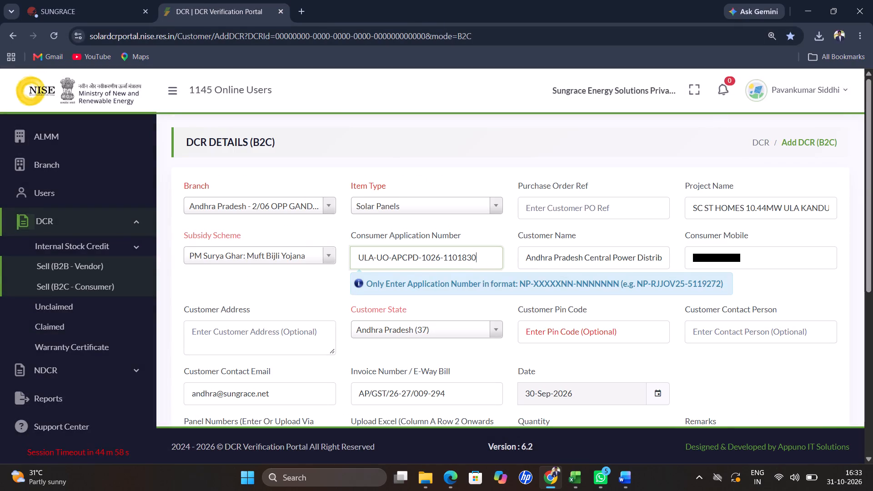
{"action": "key", "text": "BackSpace"}
{"action": "key", "text": "BackSpace"}
{"action": "key", "text": "BackSpace"}
{"action": "key", "text": "BackSpace"}
{"action": "key", "text": "BackSpace"}
{"action": "key", "text": "BackSpace"}
{"action": "key", "text": "BackSpace"}
{"action": "key", "text": "BackSpace"}
{"action": "key", "text": "BackSpace"}
{"action": "key", "text": "BackSpace"}
{"action": "key", "text": "BackSpace"}
{"action": "key", "text": "BackSpace"}
{"action": "key", "text": "BackSpace"}
{"action": "key", "text": "BackSpace"}
{"action": "key", "text": "BackSpace"}
{"action": "key", "text": "BackSpace"}
{"action": "key", "text": "BackSpace"}
{"action": "key", "text": "BackSpace"}
{"action": "key", "text": "BackSpace"}
{"action": "key", "text": "BackSpace"}
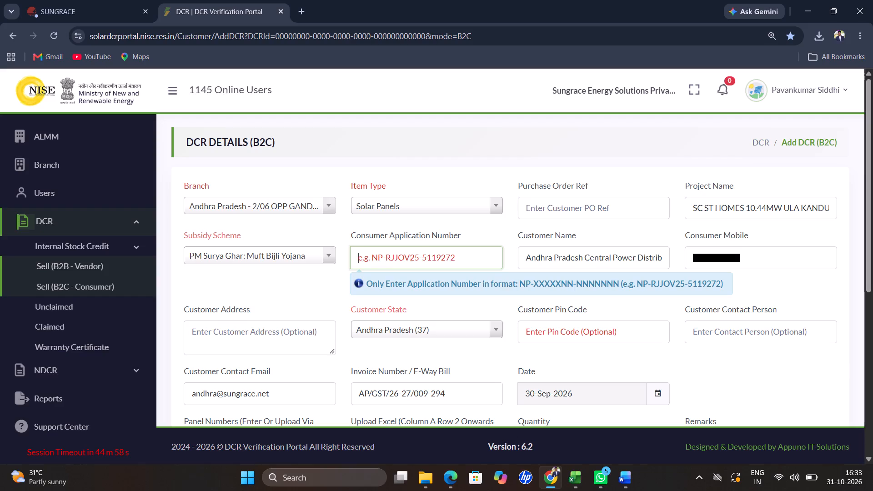
{"action": "key", "text": "ctrl+v"}
Replace the B2C form's panel numbers with the panel serial numbers copied from the work order's quick copy details.
{"action": "scroll", "coordinate": [468, 200], "scroll_direction": "down", "scroll_amount": 3}
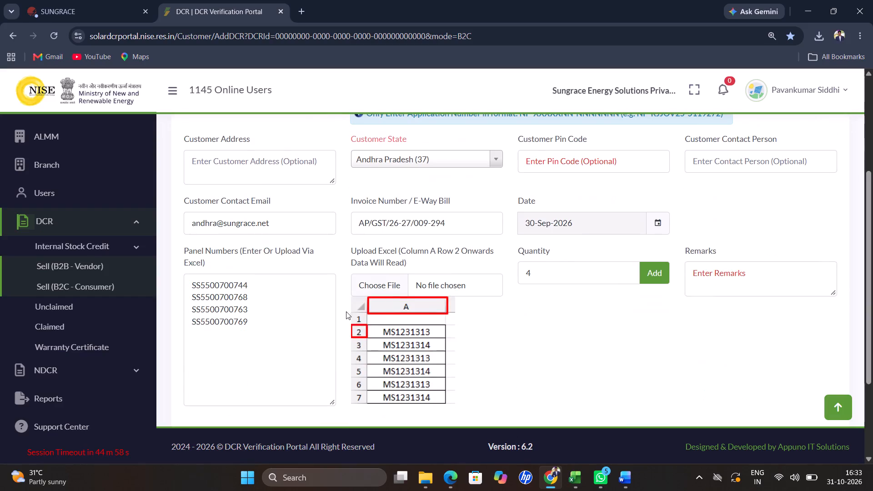
{"action": "left_click", "coordinate": [332, 308]}
{"action": "key", "text": "Down"}
{"action": "key", "text": "BackSpace"}
{"action": "key", "text": "BackSpace"}
{"action": "key", "text": "BackSpace"}
{"action": "key", "text": "BackSpace"}
{"action": "key", "text": "BackSpace"}
{"action": "key", "text": "BackSpace"}
{"action": "key", "text": "BackSpace"}
{"action": "key", "text": "BackSpace"}
{"action": "key", "text": "BackSpace"}
{"action": "key", "text": "BackSpace"}
{"action": "key", "text": "BackSpace"}
{"action": "key", "text": "BackSpace"}
{"action": "key", "text": "BackSpace"}
{"action": "key", "text": "BackSpace"}
{"action": "key", "text": "BackSpace"}
{"action": "key", "text": "BackSpace"}
{"action": "key", "text": "BackSpace"}
{"action": "key", "text": "BackSpace"}
{"action": "key", "text": "BackSpace"}
{"action": "key", "text": "BackSpace"}
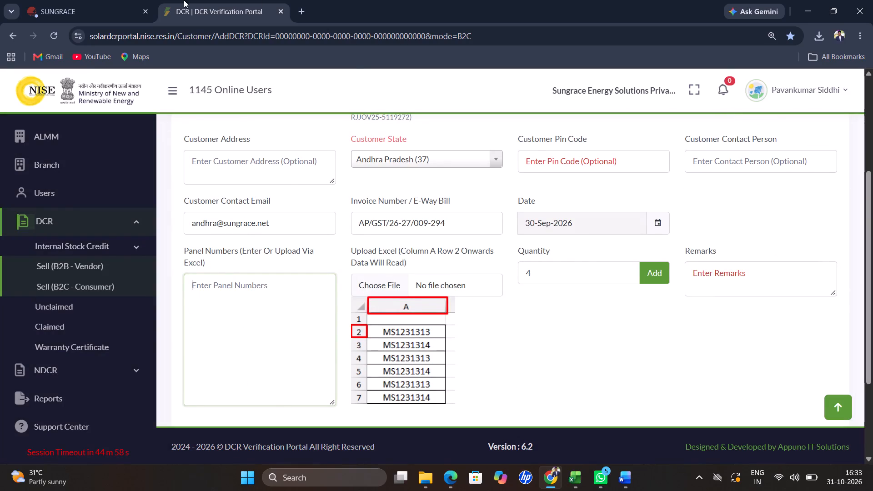
{"action": "left_click", "coordinate": [123, 2]}
{"action": "left_click", "coordinate": [538, 109]}
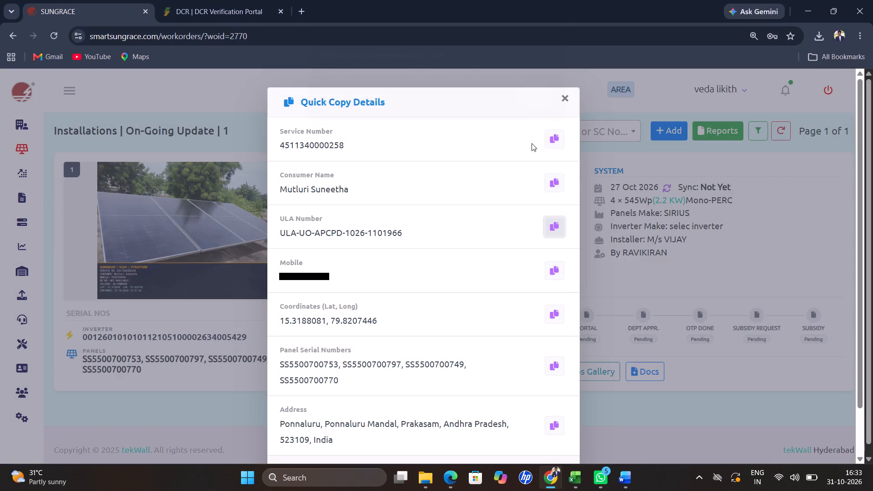
{"action": "scroll", "coordinate": [512, 312], "scroll_direction": "down", "scroll_amount": 2}
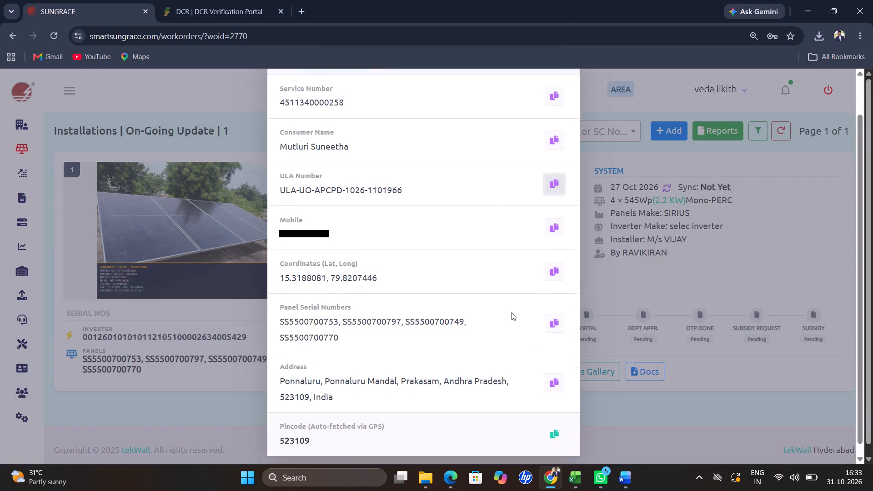
{"action": "left_click", "coordinate": [551, 312]}
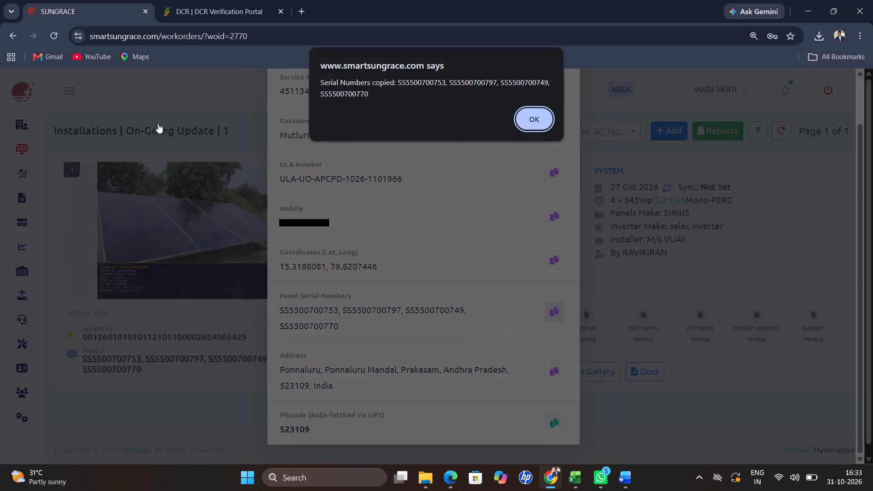
{"action": "left_click", "coordinate": [205, 0]}
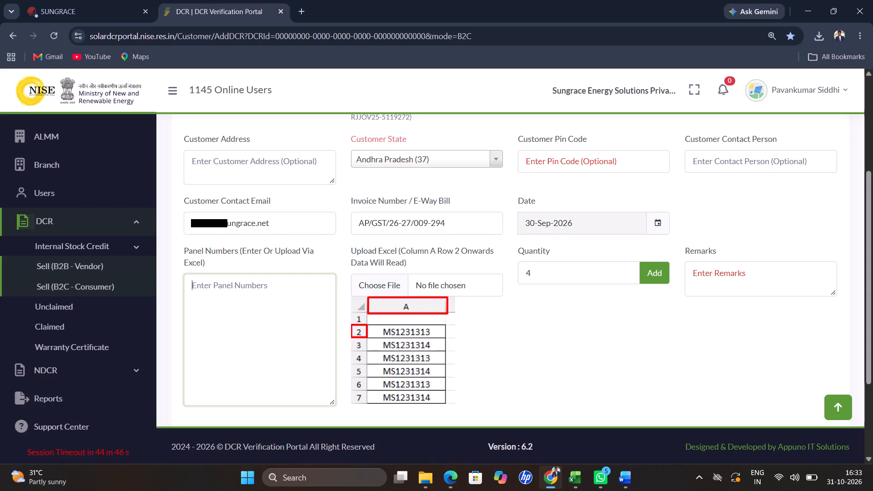
{"action": "key", "text": "ctrl+v"}
{"action": "key", "text": "Left"}
{"action": "key", "text": "Left"}
{"action": "key", "text": "Left"}
{"action": "key", "text": "Left"}
{"action": "key", "text": "Left"}
{"action": "key", "text": "Left"}
{"action": "key", "text": "Left"}
{"action": "key", "text": "Left"}
{"action": "key", "text": "Left"}
{"action": "key", "text": "Left"}
{"action": "key", "text": "Left"}
{"action": "key", "text": "Left"}
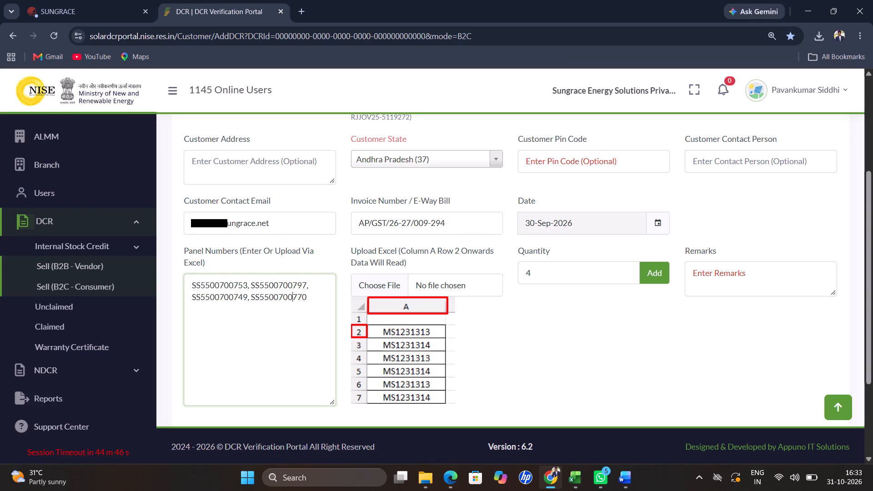
{"action": "key", "text": "Left"}
{"action": "key", "text": "Right"}
{"action": "key", "text": "BackSpace"}
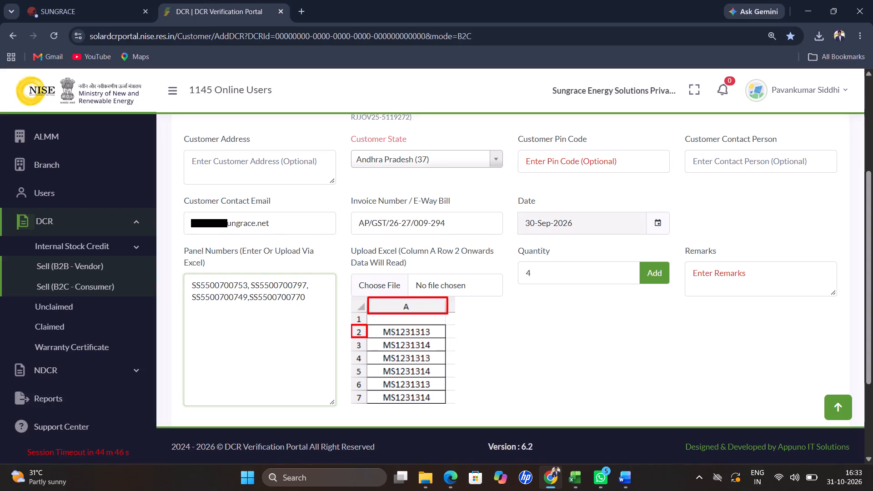
{"action": "key", "text": "BackSpace"}
{"action": "key", "text": "Up"}
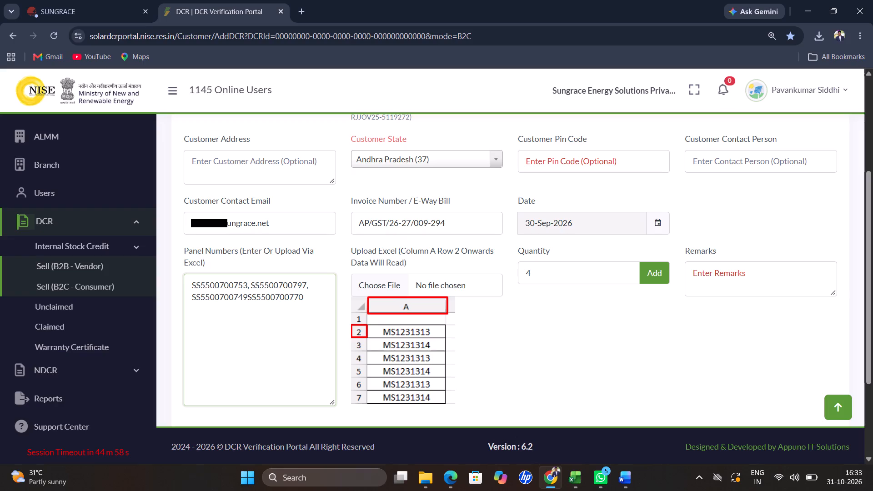
{"action": "key", "text": "Down"}
{"action": "key", "text": "Return"}
{"action": "key", "text": "Up"}
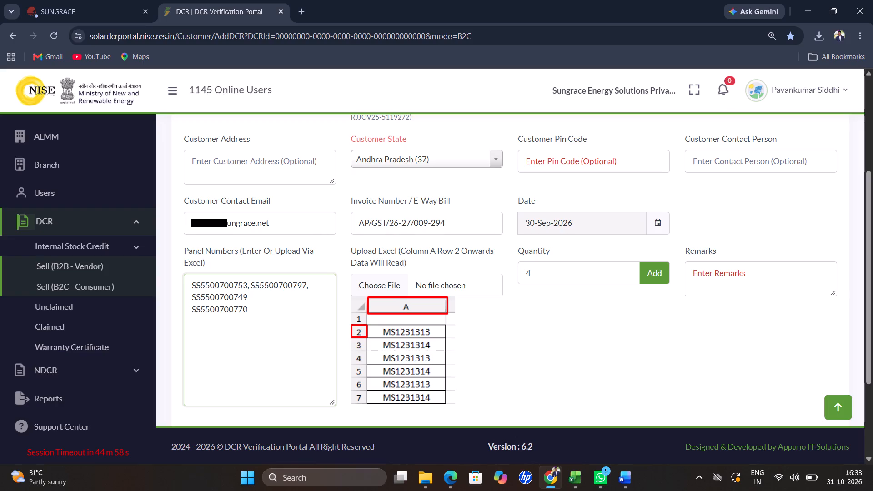
{"action": "key", "text": "Right"}
{"action": "key", "text": "Up"}
{"action": "key", "text": "Right"}
{"action": "key", "text": "Up"}
{"action": "key", "text": "Right"}
{"action": "key", "text": "Right"}
{"action": "key", "text": "Right"}
{"action": "key", "text": "Right"}
{"action": "key", "text": "Right"}
{"action": "key", "text": "Right"}
{"action": "key", "text": "Right"}
{"action": "key", "text": "Right"}
{"action": "key", "text": "Right"}
{"action": "key", "text": "Right"}
{"action": "key", "text": "Right"}
{"action": "key", "text": "Right"}
{"action": "key", "text": "Right"}
{"action": "key", "text": "BackSpace"}
{"action": "key", "text": "BackSpace"}
{"action": "key", "text": "Return"}
{"action": "key", "text": "Right"}
{"action": "key", "text": "Right"}
{"action": "key", "text": "Right"}
{"action": "key", "text": "Right"}
{"action": "key", "text": "Right"}
{"action": "key", "text": "Right"}
{"action": "key", "text": "Right"}
{"action": "key", "text": "Right"}
{"action": "key", "text": "Right"}
{"action": "key", "text": "Right"}
{"action": "key", "text": "Right"}
{"action": "key", "text": "Right"}
{"action": "key", "text": "Right"}
{"action": "key", "text": "Right"}
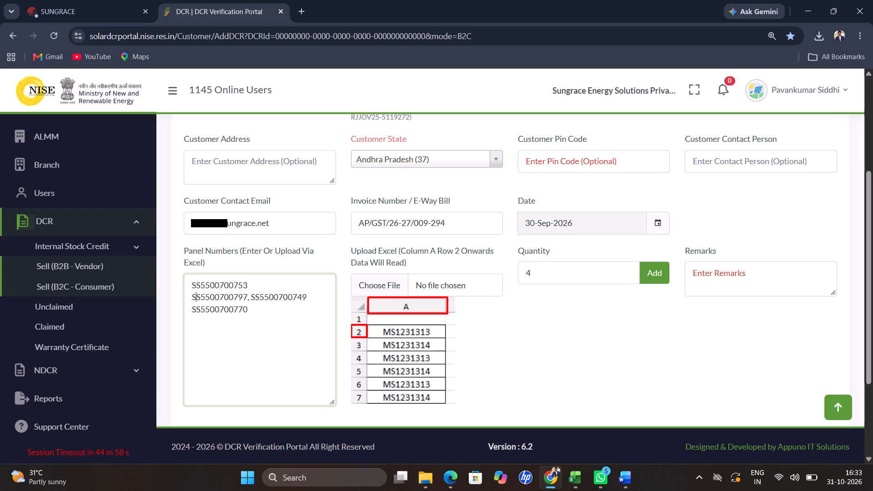
{"action": "key", "text": "BackSpace"}
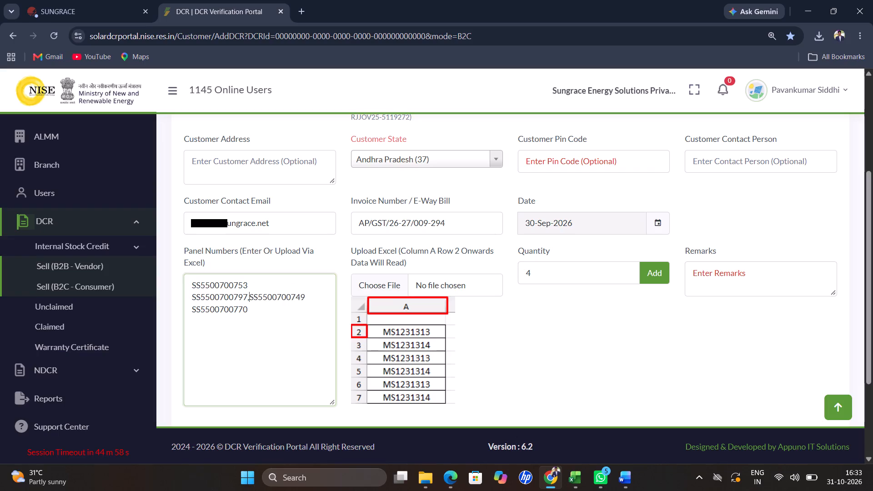
{"action": "key", "text": "BackSpace"}
{"action": "key", "text": "Return"}
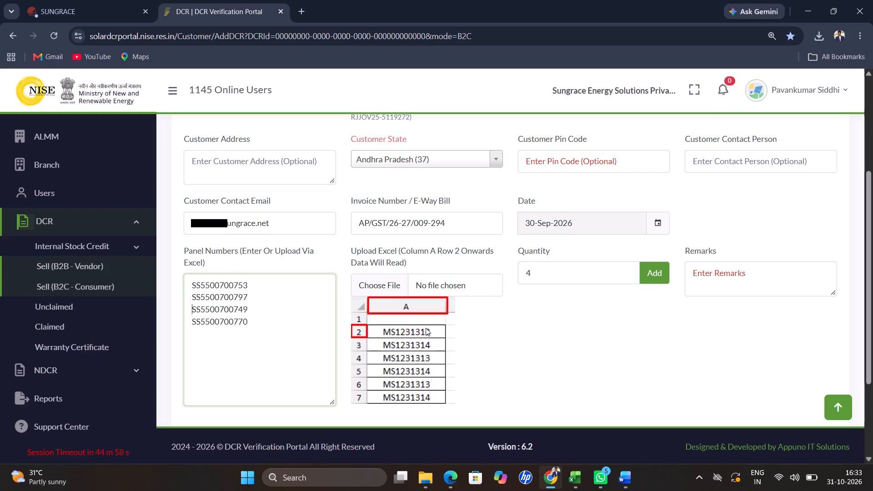
Try to add the four entered solar panel numbers to the B2C issue.
{"action": "left_click", "coordinate": [664, 276]}
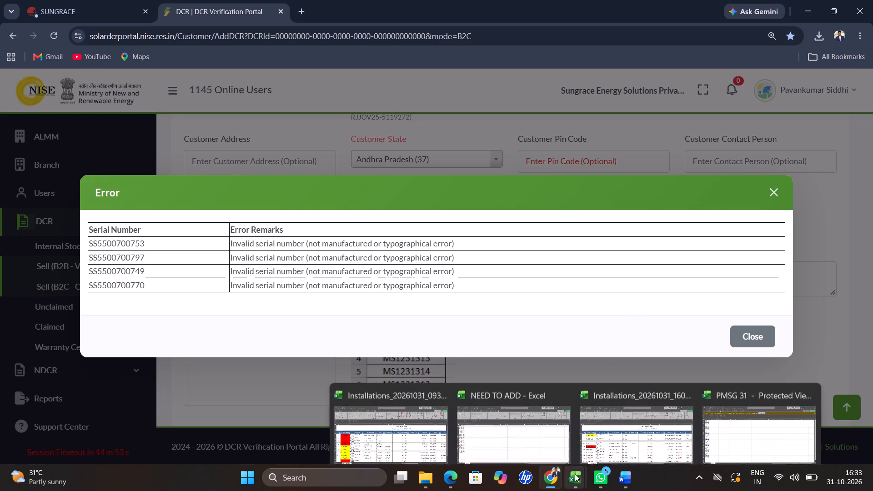
Clear the previous service number from the search text in the Installations_20261031_093420 Excel workbook.
{"action": "left_click", "coordinate": [390, 409]}
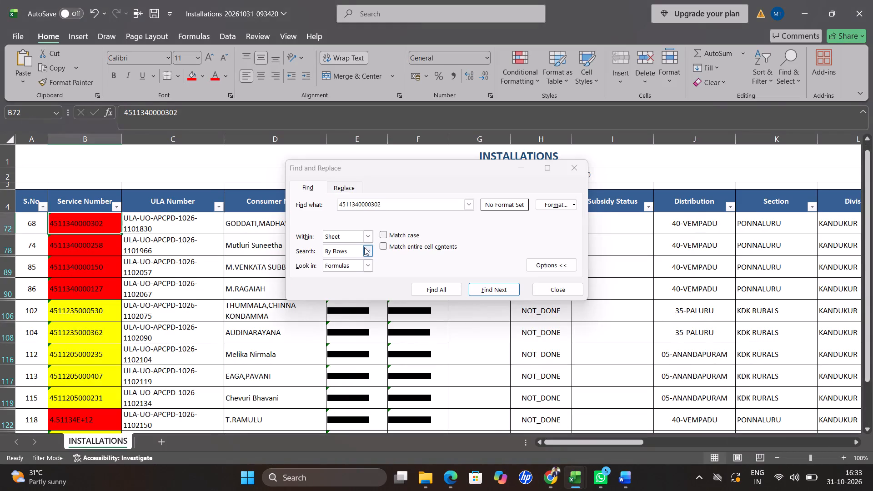
{"action": "left_click", "coordinate": [412, 205]}
{"action": "key", "text": "BackSpace"}
{"action": "key", "text": "BackSpace"}
{"action": "key", "text": "BackSpace"}
{"action": "key", "text": "BackSpace"}
{"action": "key", "text": "BackSpace"}
{"action": "key", "text": "BackSpace"}
{"action": "key", "text": "BackSpace"}
{"action": "key", "text": "BackSpace"}
{"action": "key", "text": "BackSpace"}
{"action": "key", "text": "BackSpace"}
{"action": "key", "text": "BackSpace"}
{"action": "key", "text": "BackSpace"}
{"action": "key", "text": "BackSpace"}
{"action": "key", "text": "BackSpace"}
{"action": "key", "text": "BackSpace"}
{"action": "key", "text": "BackSpace"}
{"action": "key", "text": "BackSpace"}
{"action": "key", "text": "BackSpace"}
{"action": "key", "text": "BackSpace"}
{"action": "key", "text": "BackSpace"}
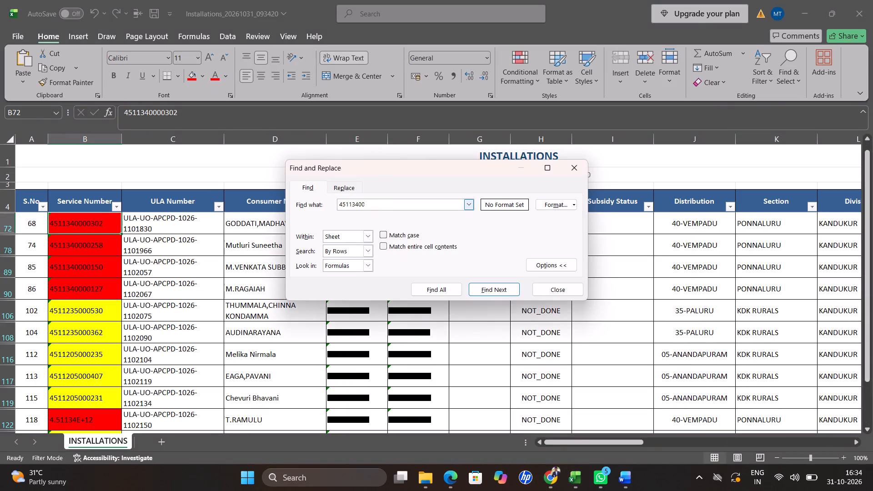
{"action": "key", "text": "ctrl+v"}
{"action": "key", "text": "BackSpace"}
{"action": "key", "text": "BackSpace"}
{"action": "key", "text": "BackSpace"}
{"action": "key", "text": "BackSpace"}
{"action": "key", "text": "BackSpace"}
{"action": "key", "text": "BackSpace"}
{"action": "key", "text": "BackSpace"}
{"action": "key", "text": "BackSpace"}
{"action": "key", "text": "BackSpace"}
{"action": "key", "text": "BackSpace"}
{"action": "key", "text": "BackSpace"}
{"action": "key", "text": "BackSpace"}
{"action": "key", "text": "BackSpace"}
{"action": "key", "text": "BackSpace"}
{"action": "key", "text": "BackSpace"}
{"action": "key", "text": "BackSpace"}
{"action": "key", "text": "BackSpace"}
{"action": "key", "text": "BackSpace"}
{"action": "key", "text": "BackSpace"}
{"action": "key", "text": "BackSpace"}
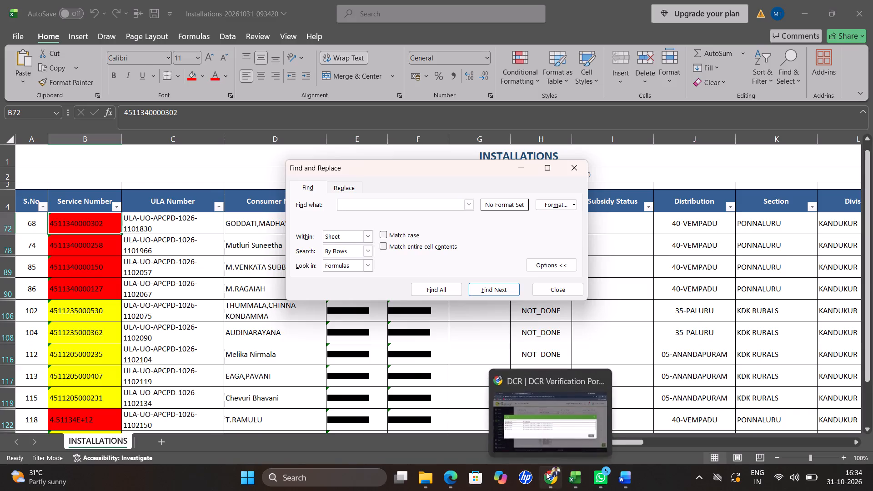
Copy the service number from the work order's quick copy details in Chrome and find it in the Installations_20261031_093420 Excel workbook.
{"action": "left_click", "coordinate": [544, 445]}
{"action": "left_click", "coordinate": [94, 0]}
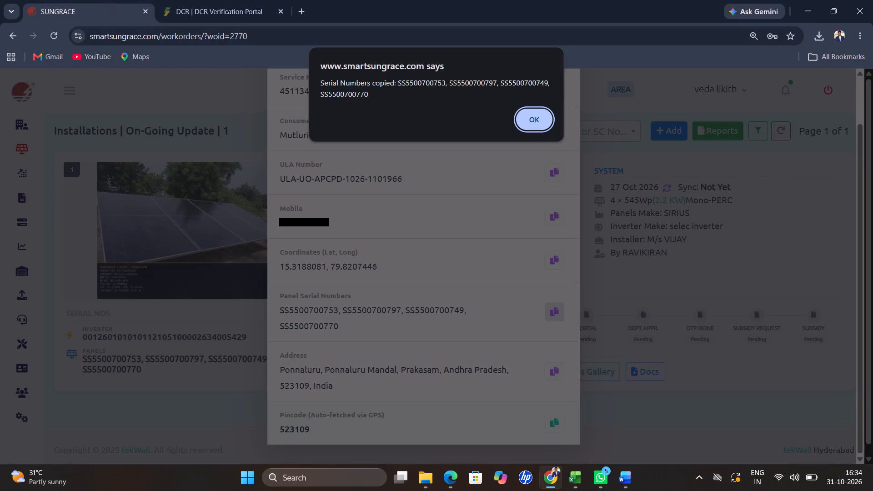
{"action": "left_click", "coordinate": [525, 122]}
{"action": "left_click_drag", "start_coordinate": [559, 84], "coordinate": [554, 84]}
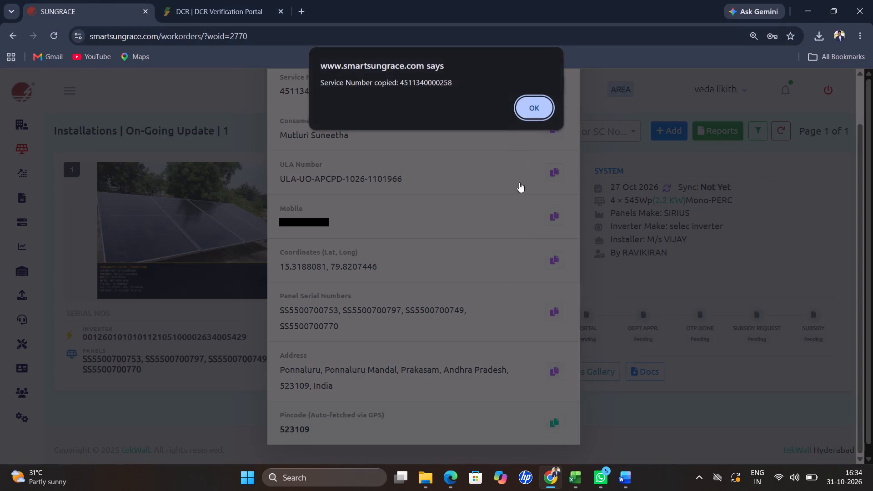
{"action": "left_click_drag", "start_coordinate": [333, 404], "coordinate": [327, 411]}
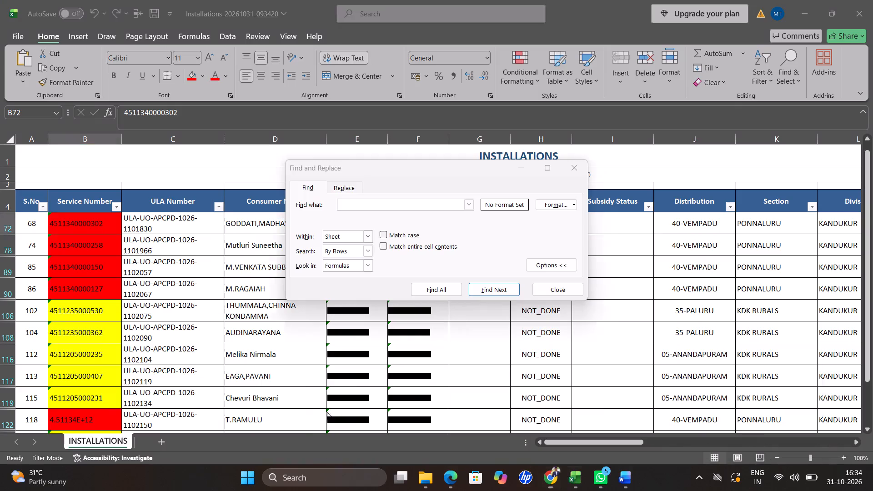
{"action": "left_click", "coordinate": [361, 200]}
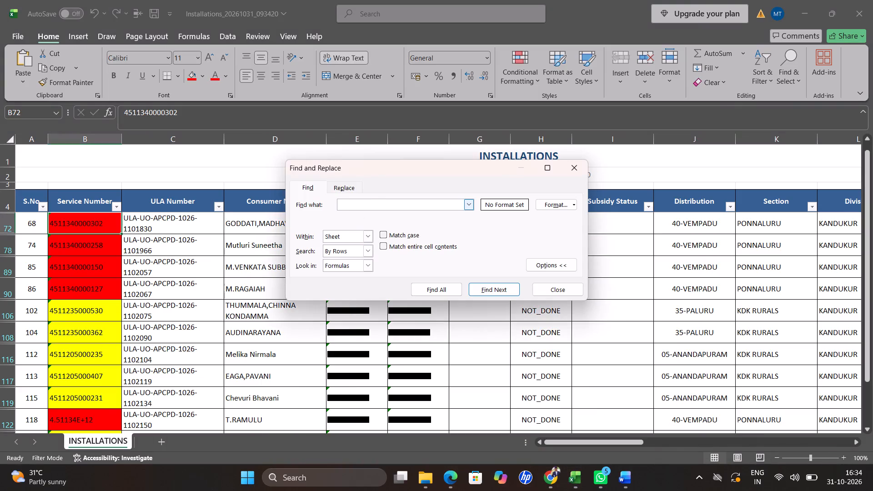
{"action": "key", "text": "ctrl+v"}
{"action": "key", "text": "Return"}
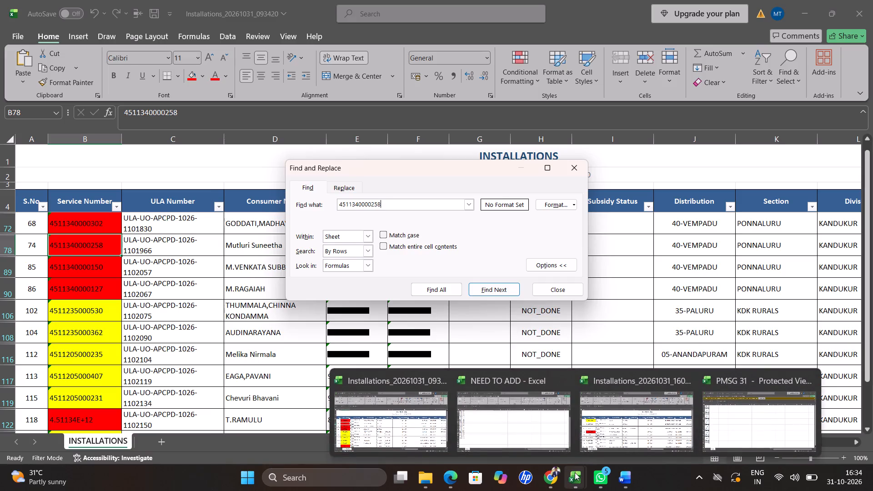
Fill service number cell B110 red in the Installations_20261031_160038 workbook.
{"action": "left_click", "coordinate": [613, 437]}
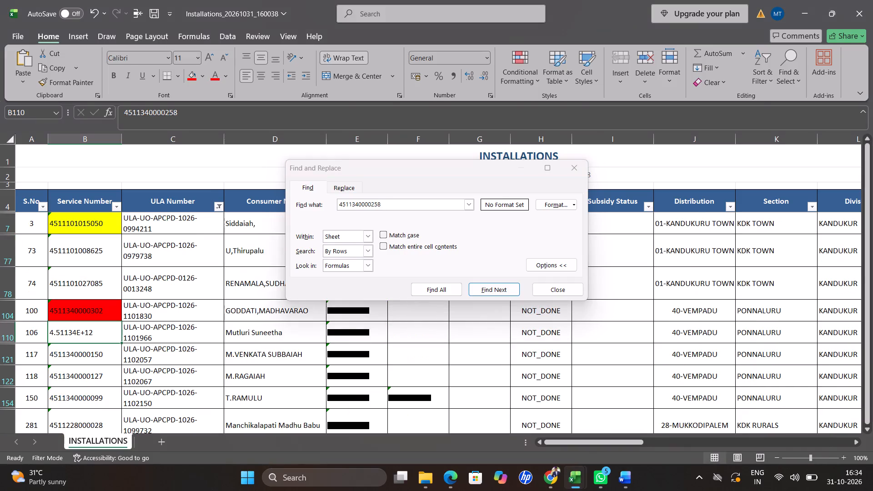
{"action": "left_click", "coordinate": [188, 78]}
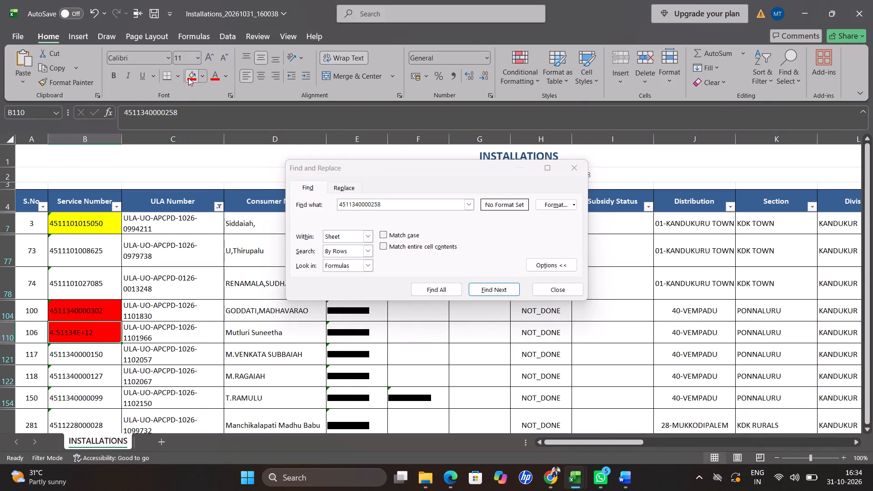
Copy the service number in B121 and open the matching work order in the SUNGRACE site in Chrome.
{"action": "key", "text": "Down"}
{"action": "key", "text": "ctrl+c"}
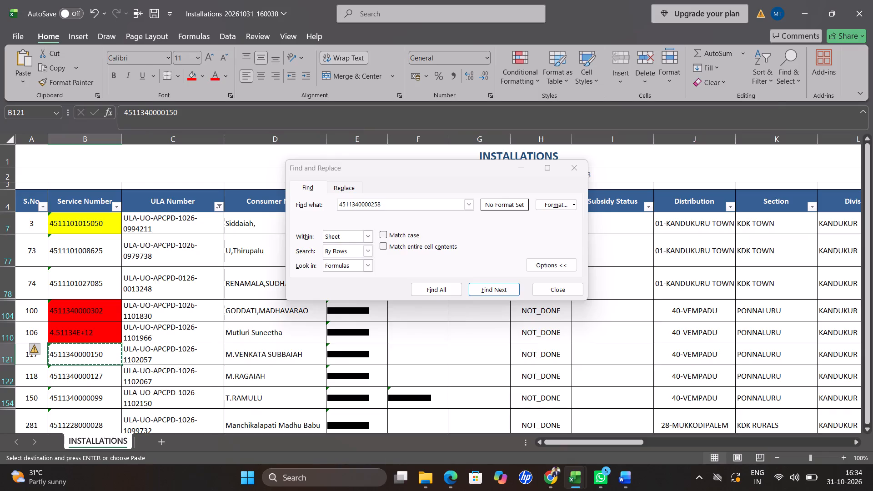
{"action": "left_click", "coordinate": [554, 440]}
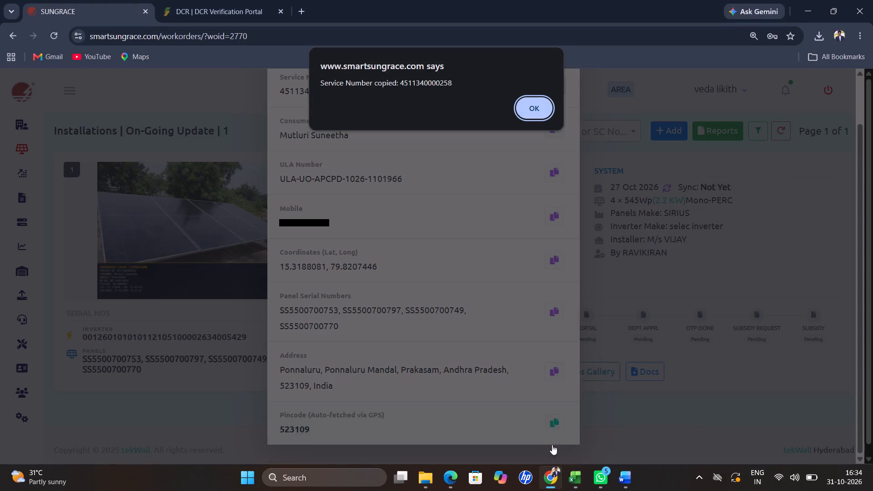
{"action": "left_click", "coordinate": [522, 104]}
{"action": "left_click_drag", "start_coordinate": [583, 101], "coordinate": [585, 105]}
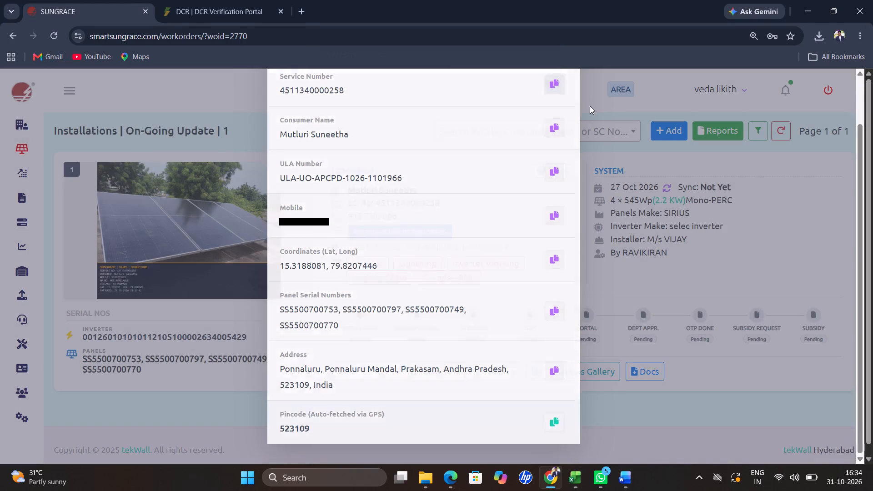
{"action": "left_click", "coordinate": [450, 128]}
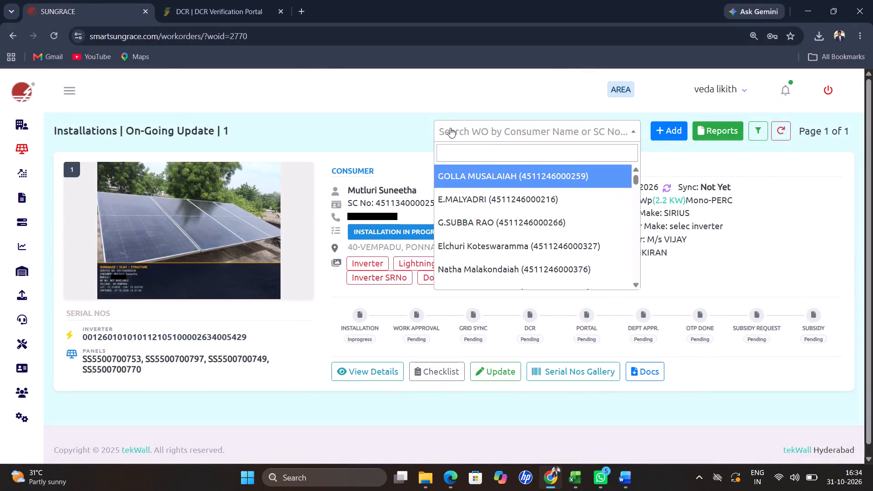
{"action": "key", "text": "ctrl+v"}
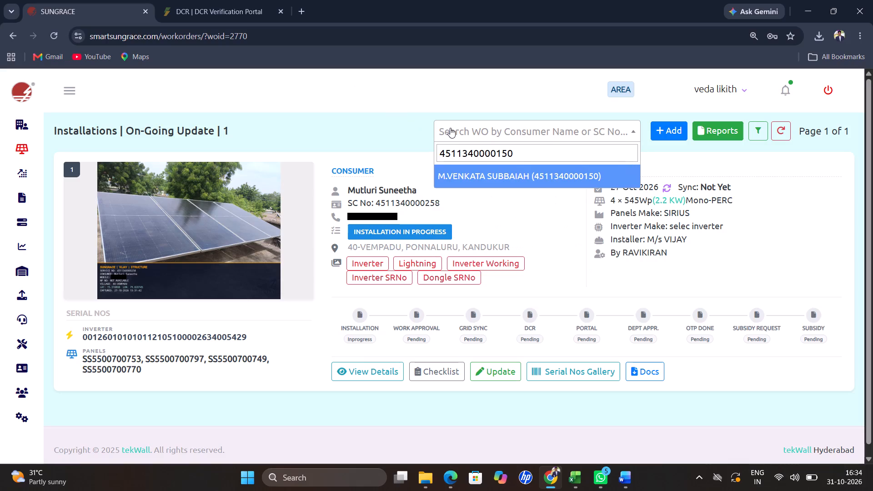
{"action": "key", "text": "Return"}
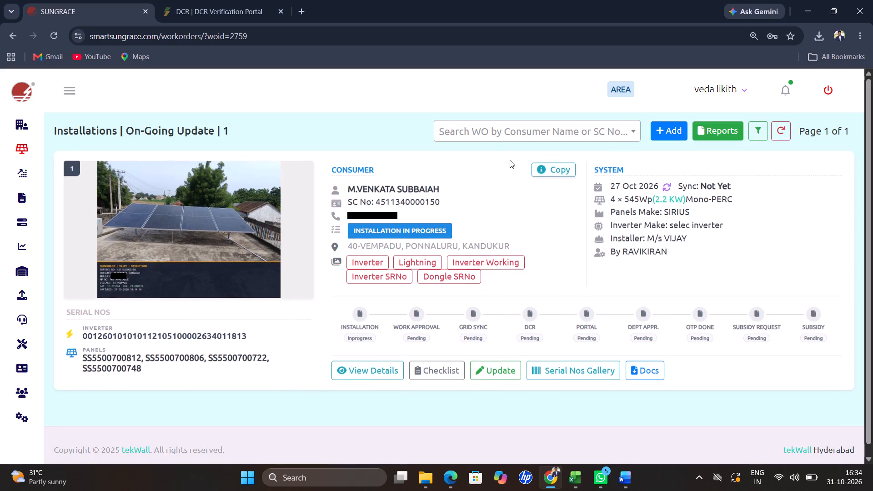
Copy the work order's ULA number, dismiss the portal's serial number error and replace the B2C form's consumer application number with it.
{"action": "left_click", "coordinate": [549, 167]}
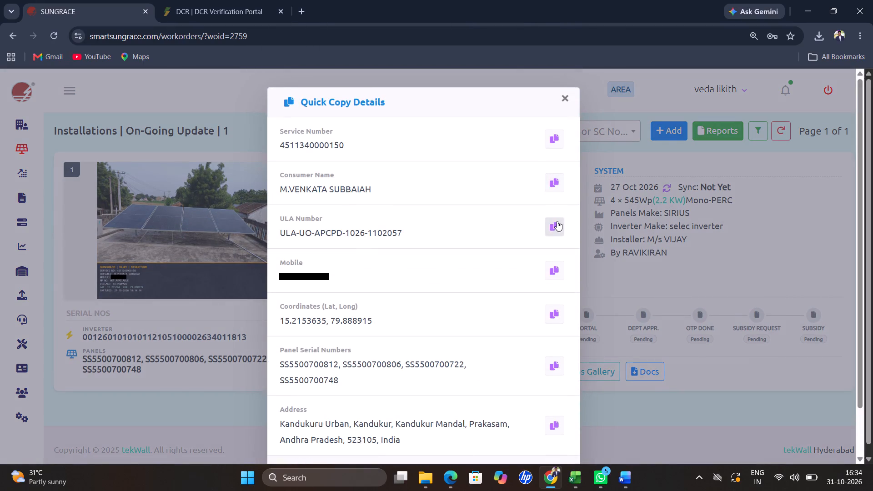
{"action": "left_click", "coordinate": [554, 222]}
{"action": "left_click", "coordinate": [204, 0]}
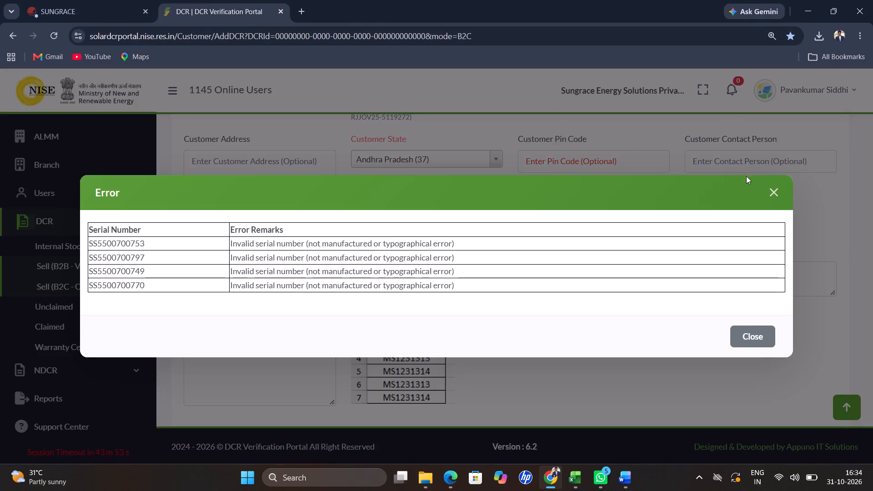
{"action": "left_click", "coordinate": [775, 186]}
{"action": "scroll", "coordinate": [489, 165], "scroll_direction": "up", "scroll_amount": 3}
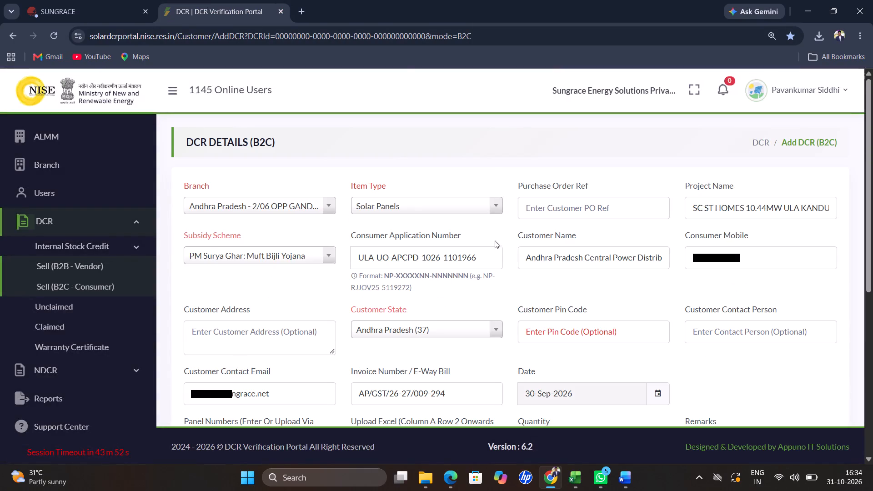
{"action": "left_click", "coordinate": [491, 254]}
{"action": "key", "text": "BackSpace"}
{"action": "key", "text": "BackSpace"}
{"action": "key", "text": "BackSpace"}
{"action": "key", "text": "BackSpace"}
{"action": "key", "text": "BackSpace"}
{"action": "key", "text": "BackSpace"}
{"action": "key", "text": "BackSpace"}
{"action": "key", "text": "BackSpace"}
{"action": "key", "text": "BackSpace"}
{"action": "key", "text": "BackSpace"}
{"action": "key", "text": "BackSpace"}
{"action": "key", "text": "BackSpace"}
{"action": "key", "text": "BackSpace"}
{"action": "key", "text": "BackSpace"}
{"action": "key", "text": "BackSpace"}
{"action": "key", "text": "BackSpace"}
{"action": "key", "text": "BackSpace"}
{"action": "key", "text": "BackSpace"}
{"action": "key", "text": "BackSpace"}
{"action": "key", "text": "BackSpace"}
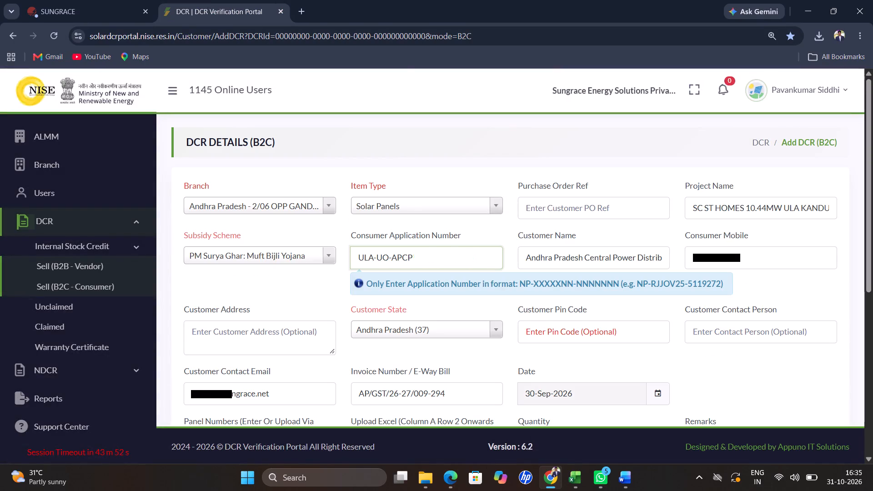
{"action": "key", "text": "ctrl+v"}
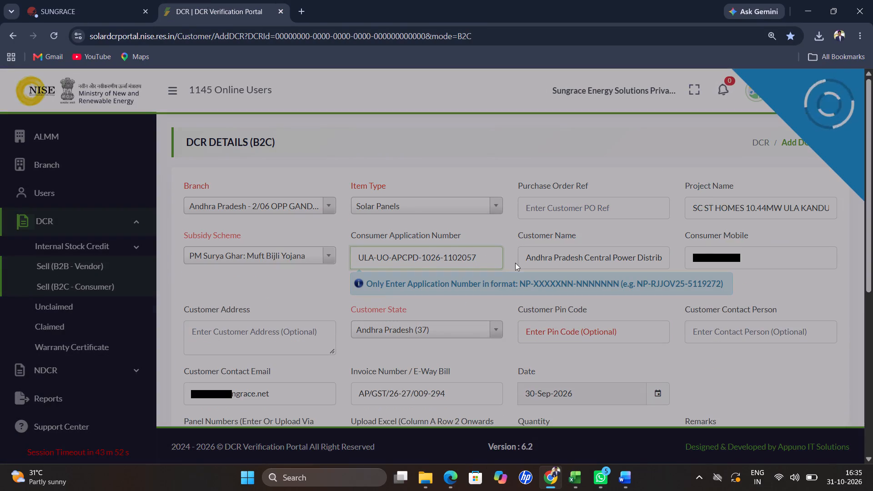
Replace the B2C form's panel numbers with the panel serial numbers copied from the work order's quick copy details.
{"action": "scroll", "coordinate": [261, 118], "scroll_direction": "down", "scroll_amount": 3}
{"action": "left_click", "coordinate": [293, 327]}
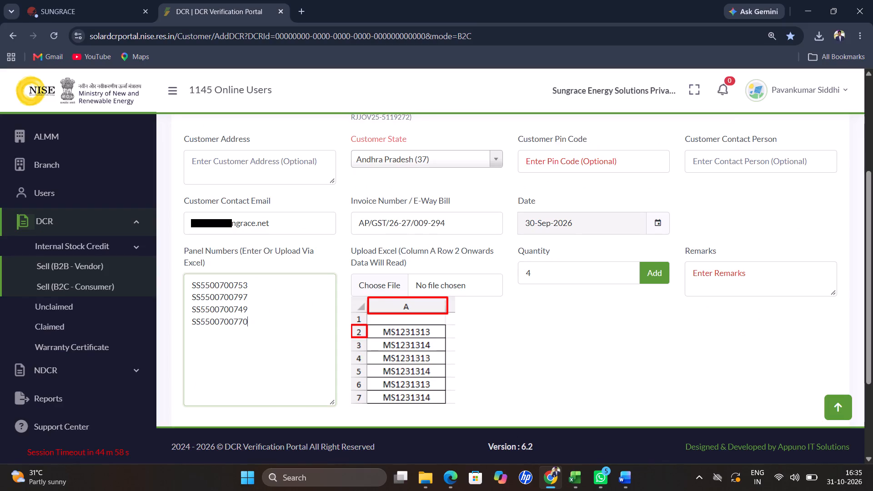
{"action": "key", "text": "BackSpace"}
{"action": "key", "text": "BackSpace"}
{"action": "key", "text": "BackSpace"}
{"action": "key", "text": "BackSpace"}
{"action": "key", "text": "BackSpace"}
{"action": "key", "text": "BackSpace"}
{"action": "key", "text": "BackSpace"}
{"action": "key", "text": "BackSpace"}
{"action": "key", "text": "BackSpace"}
{"action": "key", "text": "BackSpace"}
{"action": "key", "text": "BackSpace"}
{"action": "key", "text": "BackSpace"}
{"action": "key", "text": "BackSpace"}
{"action": "key", "text": "BackSpace"}
{"action": "key", "text": "BackSpace"}
{"action": "key", "text": "BackSpace"}
{"action": "key", "text": "BackSpace"}
{"action": "key", "text": "BackSpace"}
{"action": "key", "text": "BackSpace"}
{"action": "key", "text": "BackSpace"}
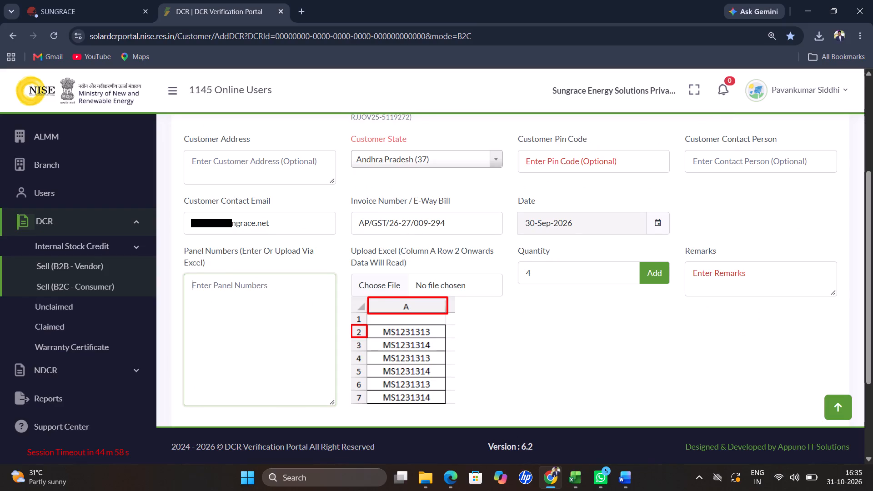
{"action": "left_click", "coordinate": [65, 0]}
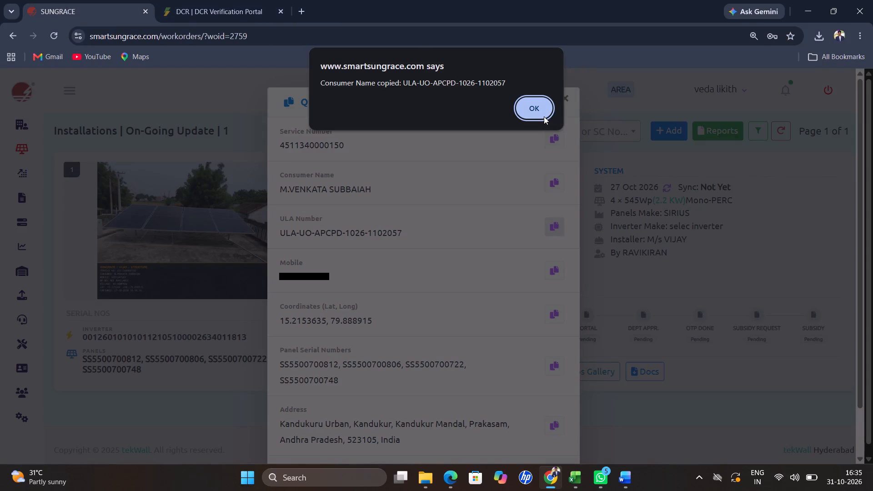
{"action": "left_click", "coordinate": [544, 116]}
{"action": "left_click", "coordinate": [552, 368]}
{"action": "left_click", "coordinate": [191, 0]}
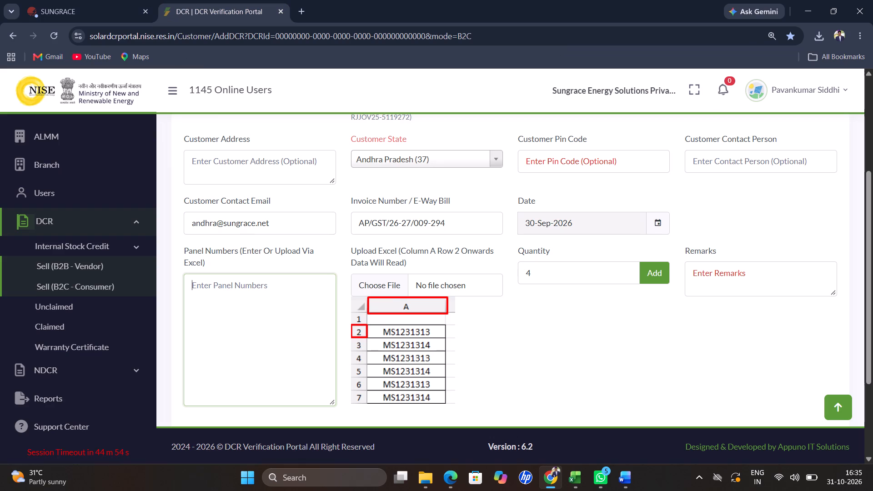
{"action": "key", "text": "ctrl+v"}
Put the B2C form's four panel serial numbers on separate lines without commas or spaces and try to add the panels.
{"action": "key", "text": "Left"}
{"action": "key", "text": "Left"}
{"action": "key", "text": "Left"}
{"action": "key", "text": "Left"}
{"action": "key", "text": "Left"}
{"action": "key", "text": "Left"}
{"action": "key", "text": "Left"}
{"action": "key", "text": "Left"}
{"action": "key", "text": "Left"}
{"action": "key", "text": "Left"}
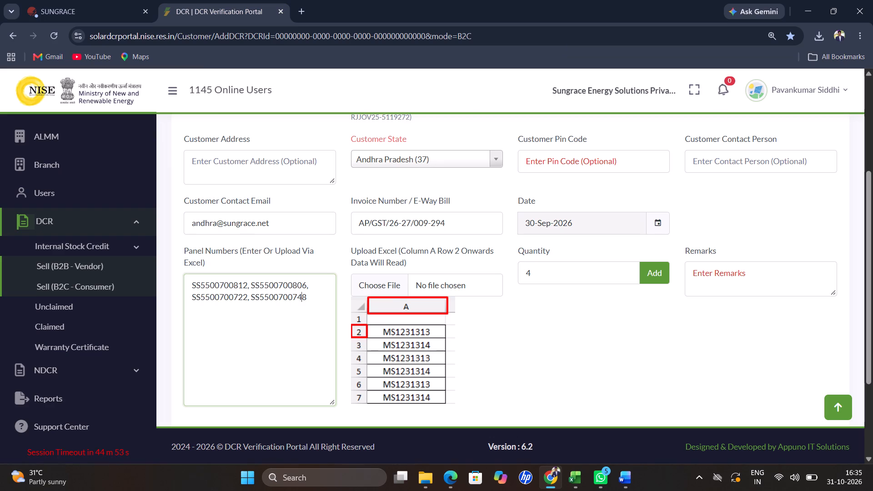
{"action": "key", "text": "Left"}
{"action": "key", "text": "Left"}
{"action": "key", "text": "BackSpace"}
{"action": "key", "text": "BackSpace"}
{"action": "key", "text": "Return"}
{"action": "key", "text": "Up"}
{"action": "key", "text": "Up"}
{"action": "key", "text": "Up"}
{"action": "key", "text": "Up"}
{"action": "key", "text": "Up"}
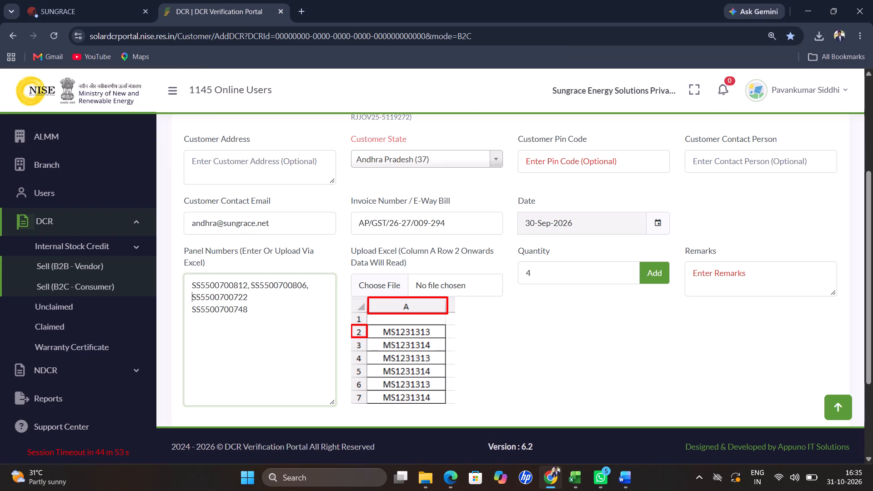
{"action": "key", "text": "Right"}
{"action": "key", "text": "Right"}
{"action": "key", "text": "Right"}
{"action": "key", "text": "Right"}
{"action": "key", "text": "Right"}
{"action": "key", "text": "Right"}
{"action": "key", "text": "Right"}
{"action": "key", "text": "Right"}
{"action": "key", "text": "Right"}
{"action": "key", "text": "Right"}
{"action": "key", "text": "Right"}
{"action": "key", "text": "Right"}
{"action": "key", "text": "Right"}
{"action": "key", "text": "Right"}
{"action": "key", "text": "Right"}
{"action": "key", "text": "Right"}
{"action": "key", "text": "Left"}
{"action": "key", "text": "Left"}
{"action": "key", "text": "BackSpace"}
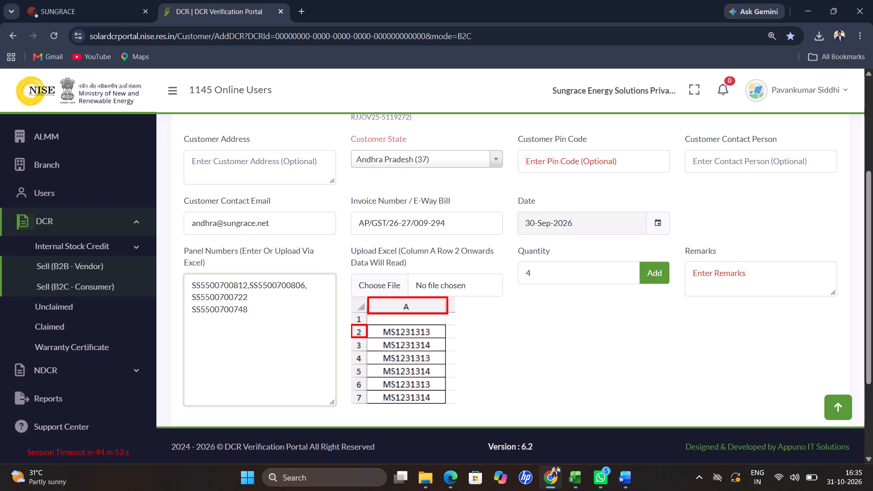
{"action": "key", "text": "BackSpace"}
{"action": "key", "text": "Return"}
{"action": "key", "text": "Right"}
{"action": "key", "text": "Right"}
{"action": "key", "text": "Right"}
{"action": "key", "text": "Right"}
{"action": "key", "text": "Right"}
{"action": "key", "text": "Right"}
{"action": "key", "text": "Right"}
{"action": "key", "text": "Right"}
{"action": "key", "text": "Right"}
{"action": "key", "text": "Right"}
{"action": "key", "text": "Right"}
{"action": "key", "text": "Right"}
{"action": "key", "text": "Right"}
{"action": "key", "text": "Right"}
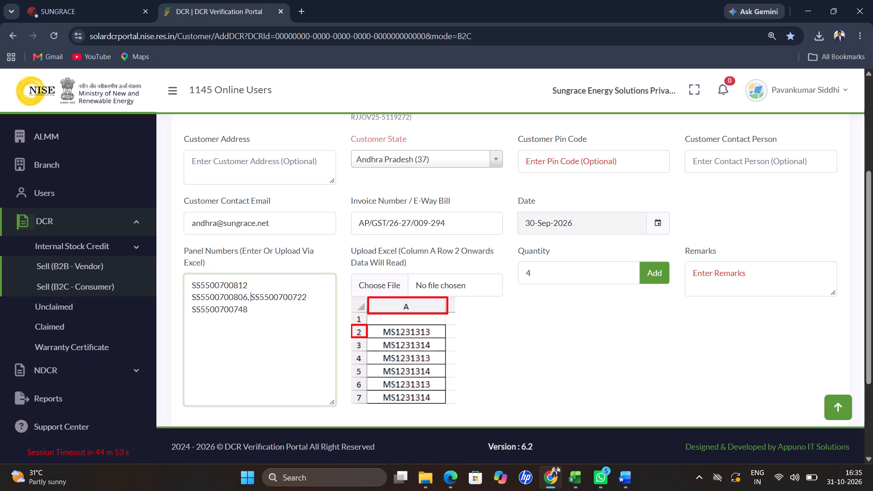
{"action": "key", "text": "Right"}
{"action": "key", "text": "Left"}
{"action": "key", "text": "BackSpace"}
{"action": "key", "text": "BackSpace"}
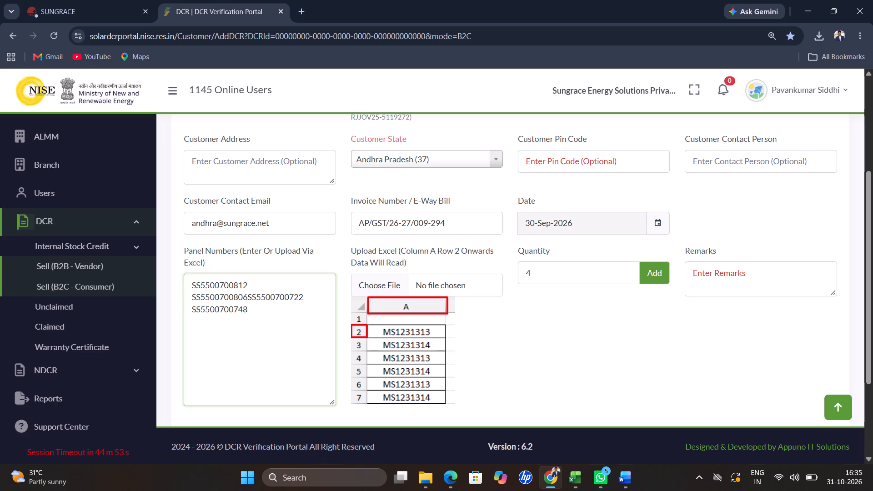
{"action": "key", "text": "Return"}
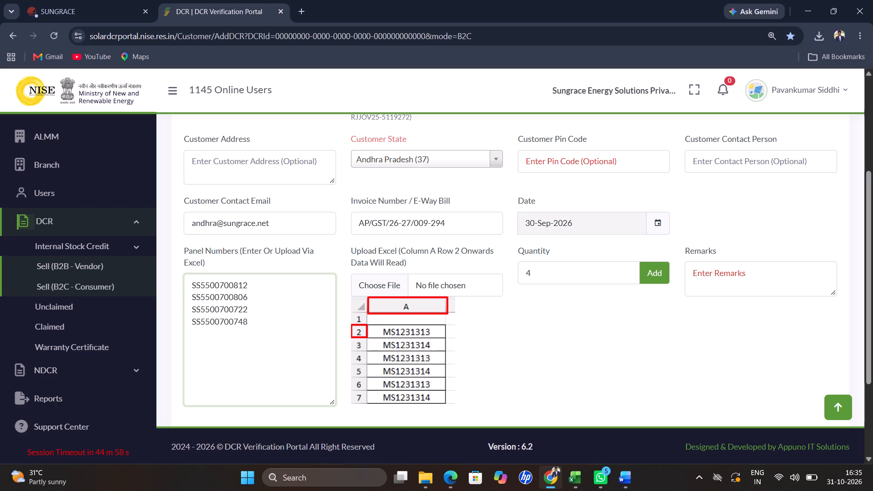
{"action": "left_click", "coordinate": [652, 283]}
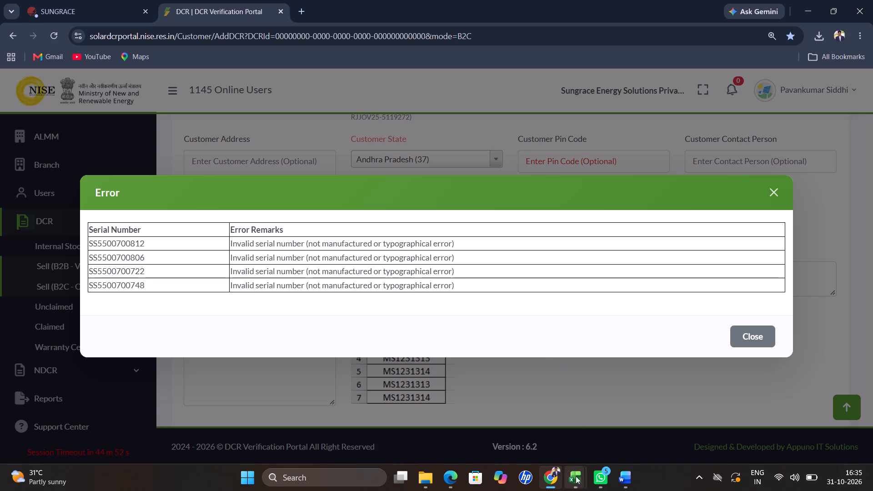
Copy the service number from the SUNGRACE work order's quick copy details and find it in the Installations_20261031_093420 workbook.
{"action": "left_click", "coordinate": [419, 446]}
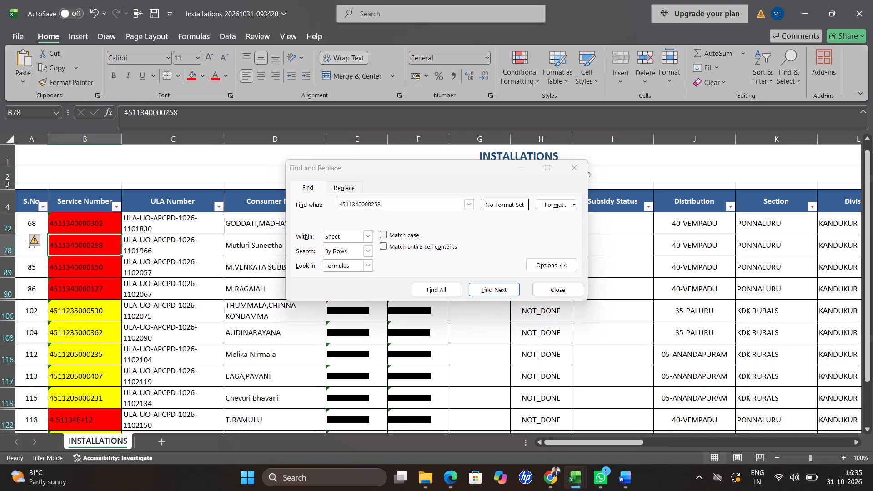
{"action": "left_click", "coordinate": [426, 208]}
{"action": "key", "text": "BackSpace"}
{"action": "key", "text": "BackSpace"}
{"action": "key", "text": "BackSpace"}
{"action": "key", "text": "BackSpace"}
{"action": "key", "text": "BackSpace"}
{"action": "key", "text": "BackSpace"}
{"action": "key", "text": "BackSpace"}
{"action": "key", "text": "BackSpace"}
{"action": "key", "text": "BackSpace"}
{"action": "key", "text": "BackSpace"}
{"action": "key", "text": "BackSpace"}
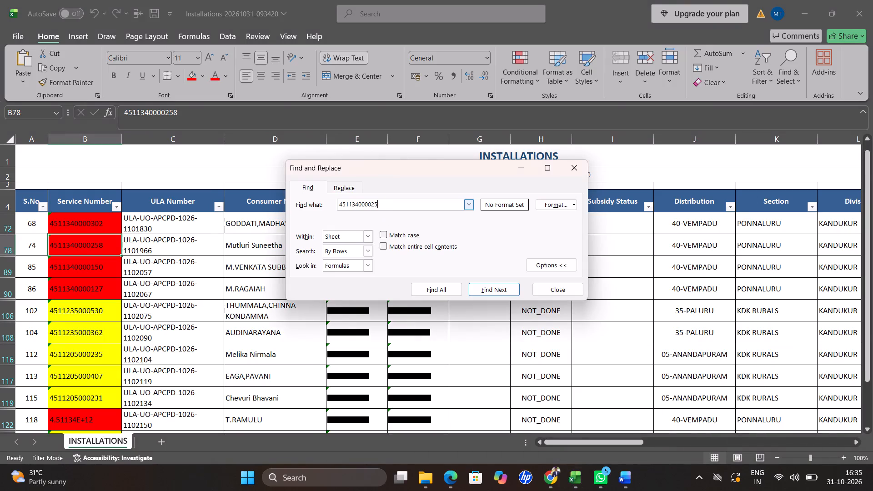
{"action": "key", "text": "BackSpace"}
{"action": "key", "text": "BackSpace"}
{"action": "key", "text": "BackSpace"}
{"action": "key", "text": "BackSpace"}
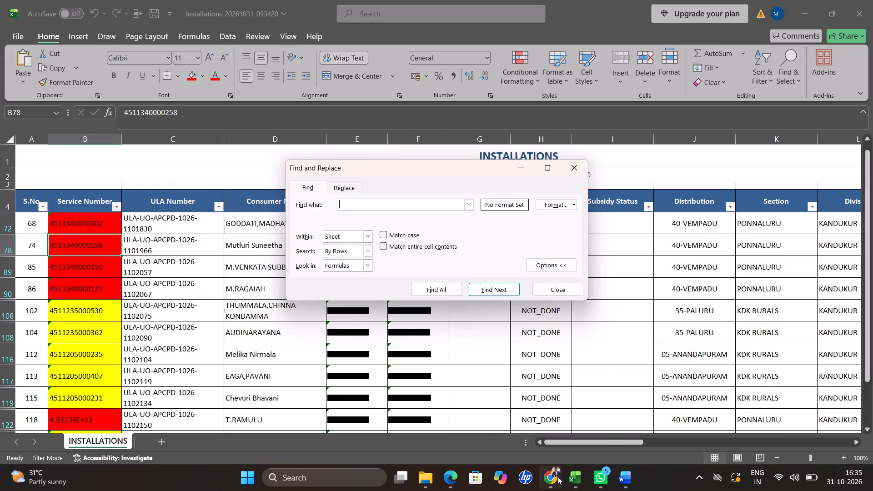
{"action": "left_click", "coordinate": [526, 431]}
{"action": "left_click", "coordinate": [115, 0]}
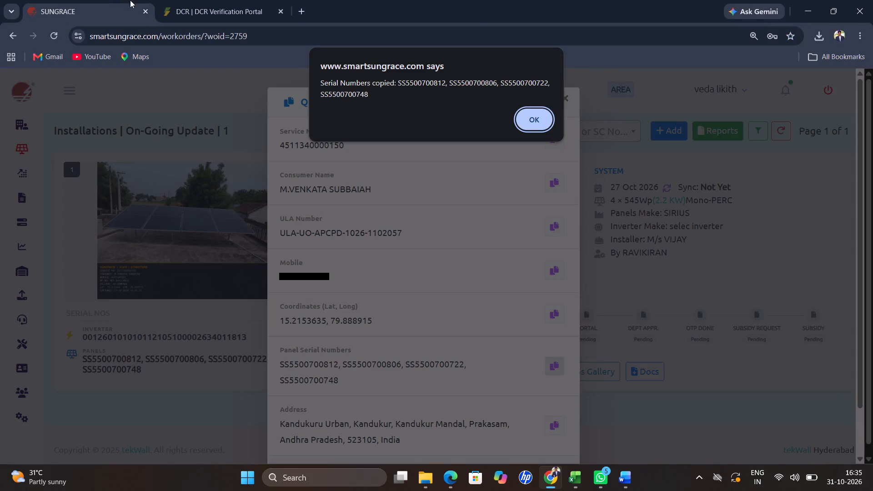
{"action": "left_click", "coordinate": [523, 126]}
{"action": "left_click", "coordinate": [549, 140]}
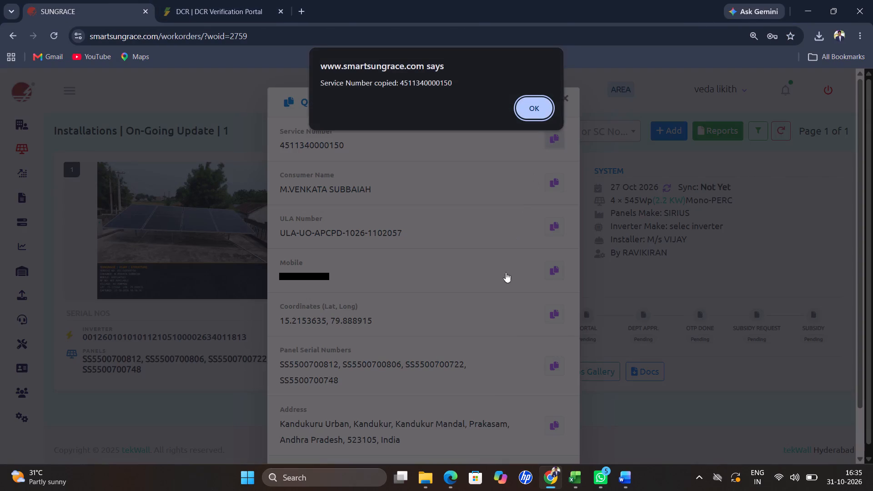
{"action": "left_click_drag", "start_coordinate": [426, 418], "coordinate": [421, 421]}
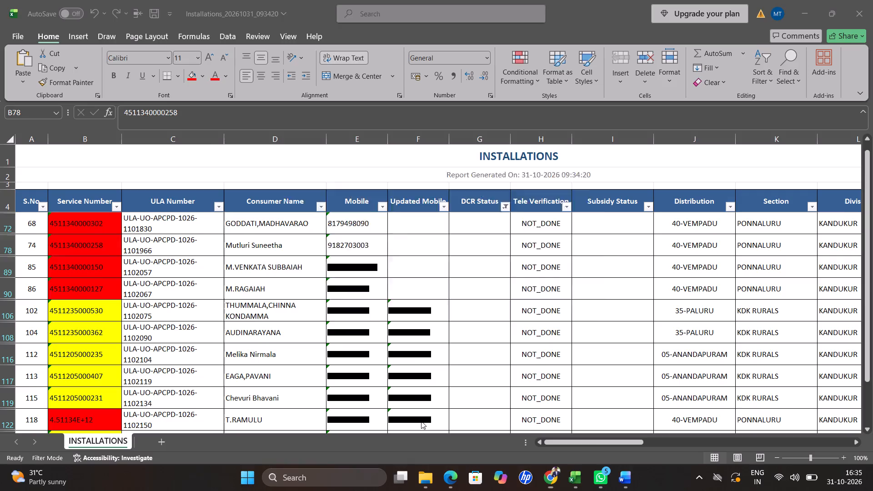
{"action": "left_click", "coordinate": [380, 201]}
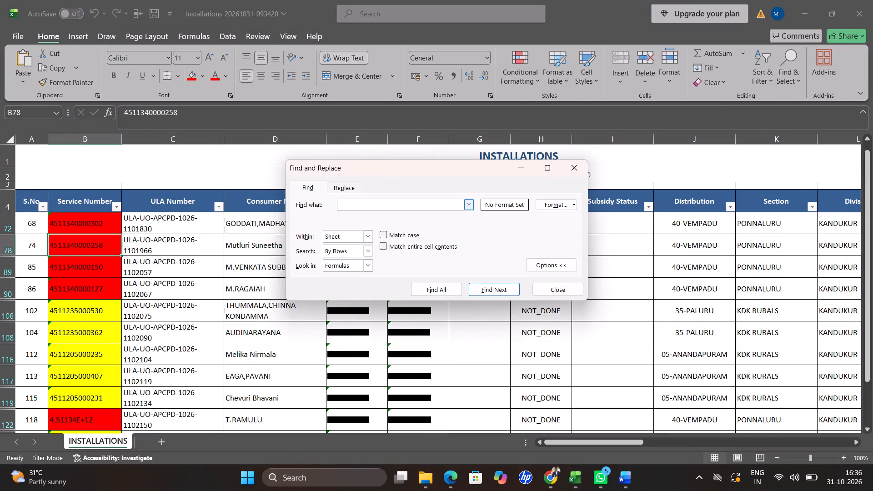
{"action": "key", "text": "ctrl+v"}
{"action": "key", "text": "Return"}
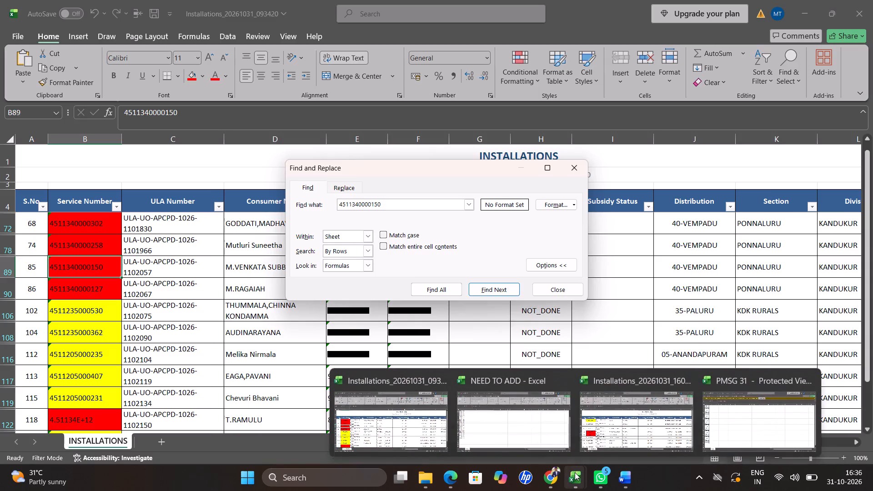
Switch to the Installations_20261031_160038 workbook in Excel.
{"action": "left_click", "coordinate": [593, 436]}
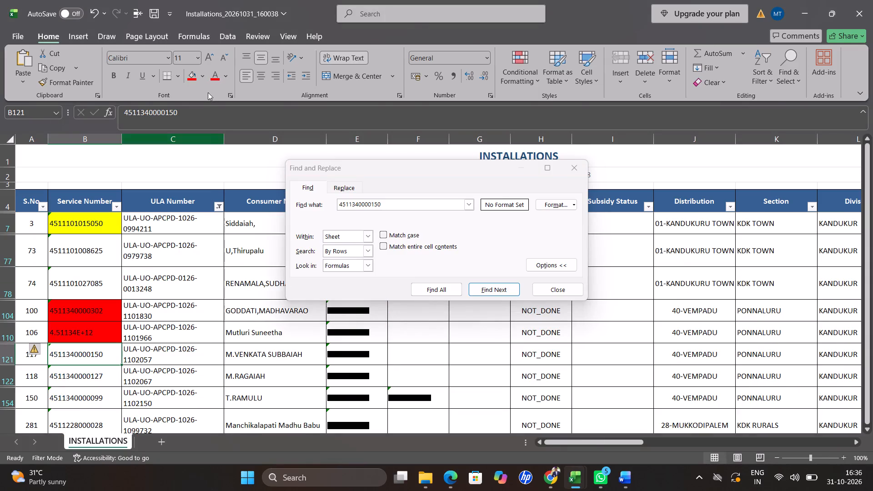
Fill the service number cells of S.No 117 and S.No 118 in the INSTALLATIONS sheet with red.
{"action": "left_click", "coordinate": [195, 78]}
{"action": "scroll", "coordinate": [176, 273], "scroll_direction": "down", "scroll_amount": 1}
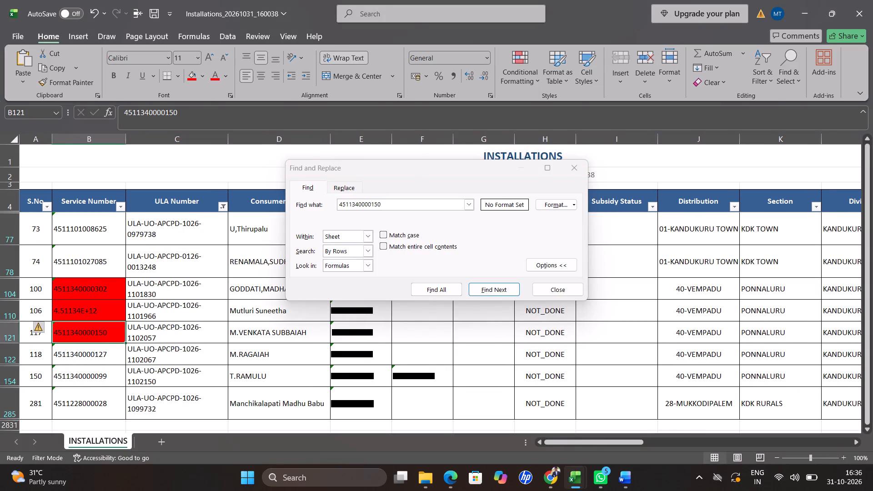
{"action": "scroll", "coordinate": [174, 351], "scroll_direction": "down", "scroll_amount": 2}
{"action": "scroll", "coordinate": [135, 320], "scroll_direction": "up", "scroll_amount": 1}
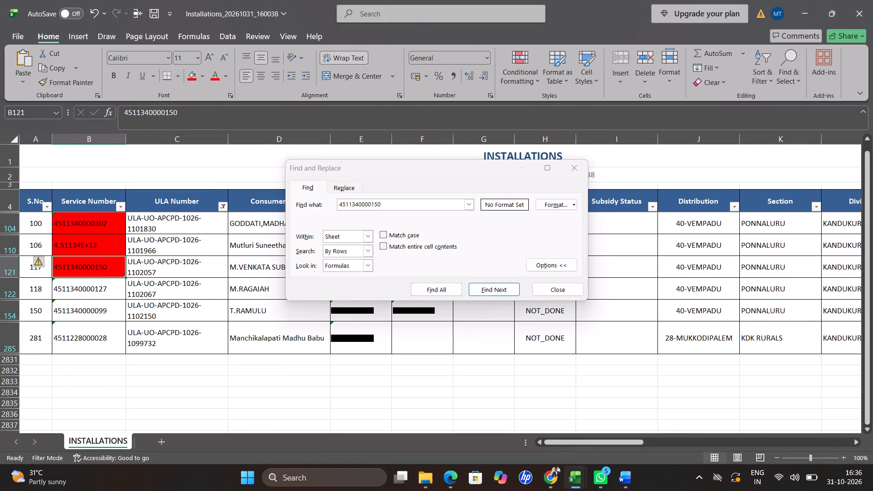
{"action": "key", "text": "Down"}
{"action": "key", "text": "ctrl+c"}
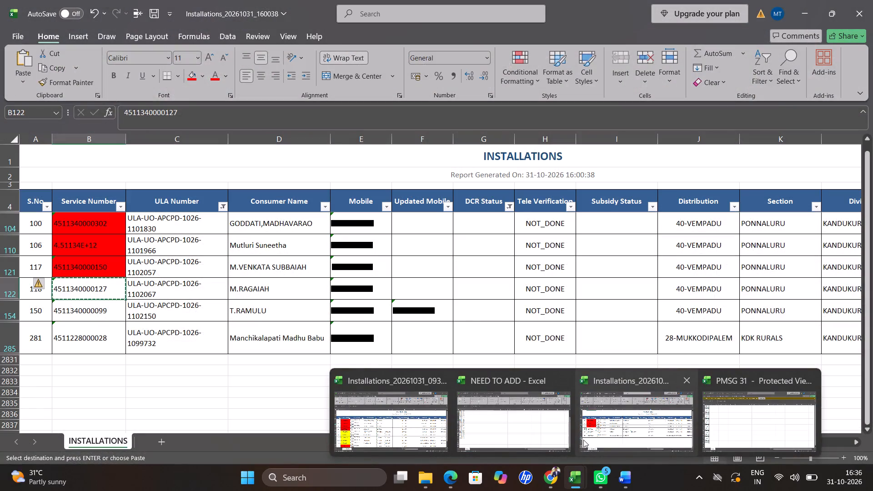
{"action": "left_click", "coordinate": [602, 436]}
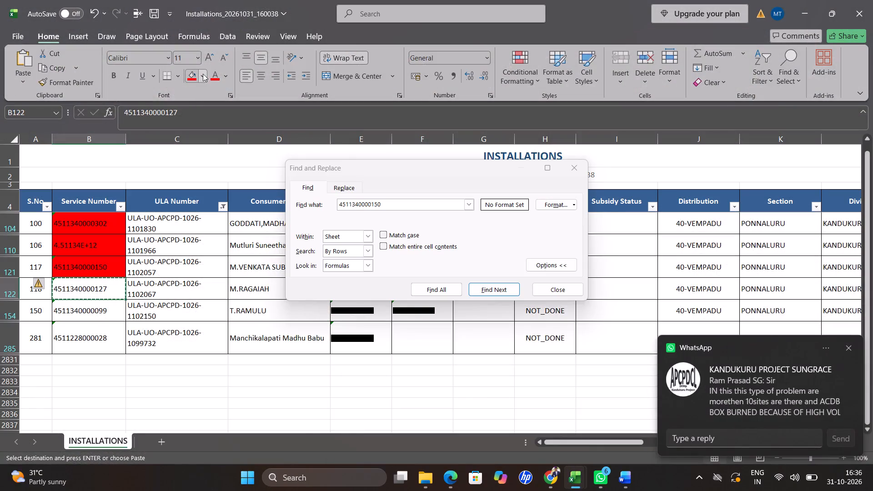
{"action": "left_click", "coordinate": [192, 76]}
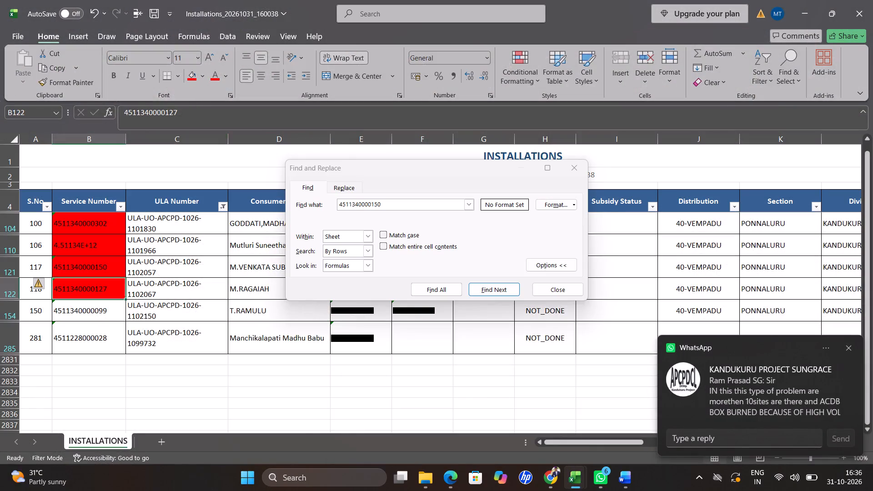
Copy the service number of S.No 150 and use it to open the matching work order in SUNGRACE in Chrome.
{"action": "key", "text": "Down"}
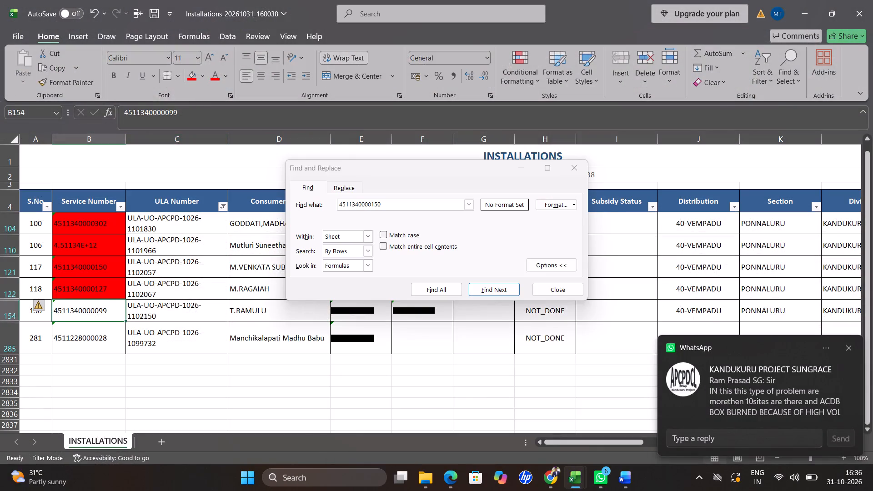
{"action": "key", "text": "ctrl+c"}
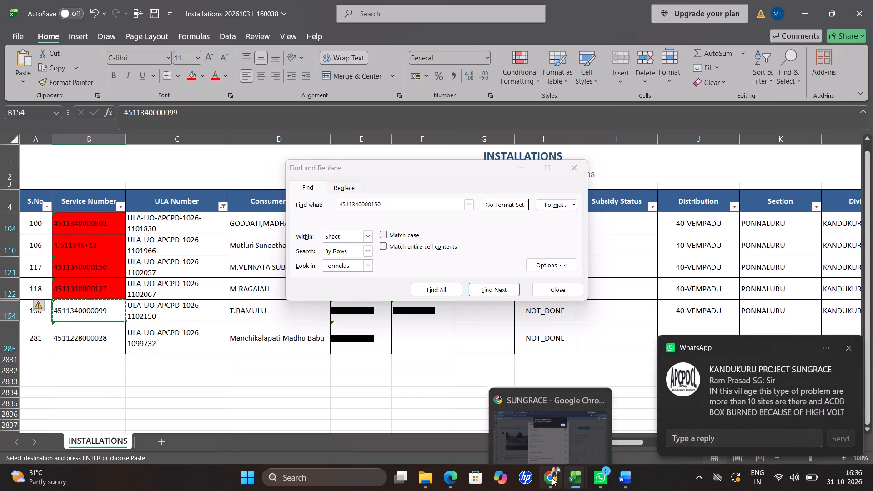
{"action": "left_click", "coordinate": [546, 463]}
{"action": "left_click", "coordinate": [542, 446]}
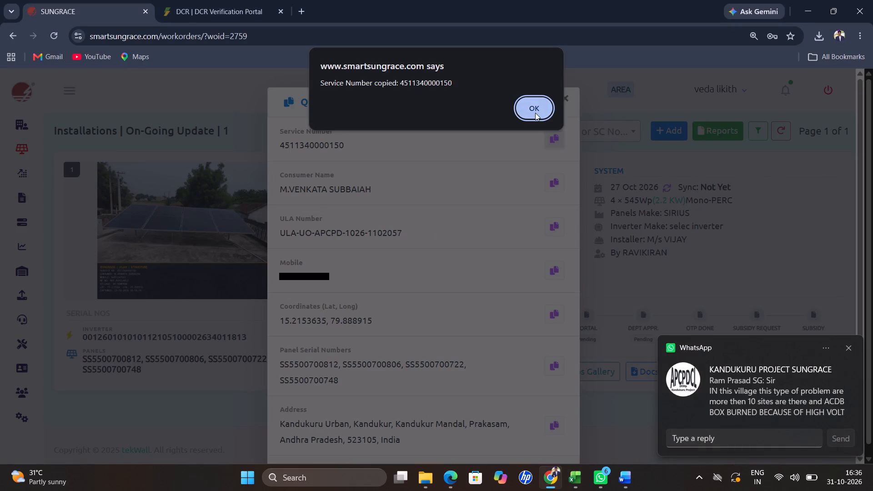
{"action": "left_click", "coordinate": [535, 113]}
{"action": "left_click", "coordinate": [560, 101]}
{"action": "left_click", "coordinate": [517, 135]}
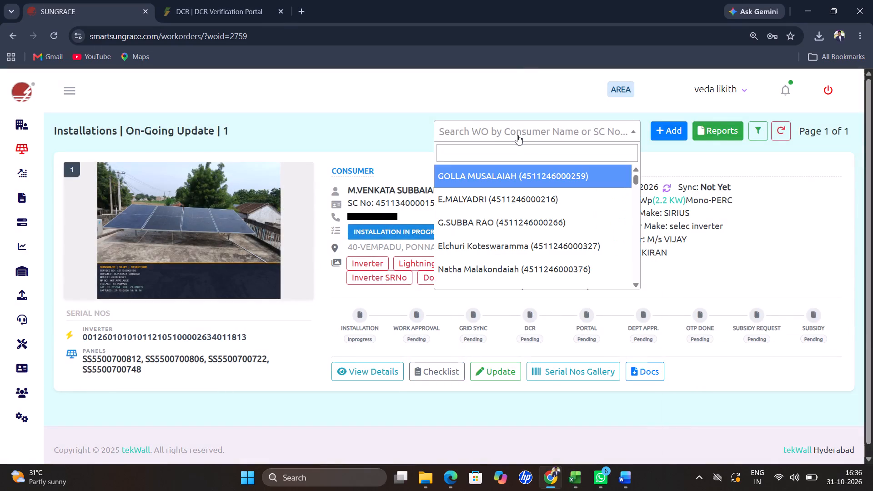
{"action": "key", "text": "ctrl+v"}
{"action": "key", "text": "Return"}
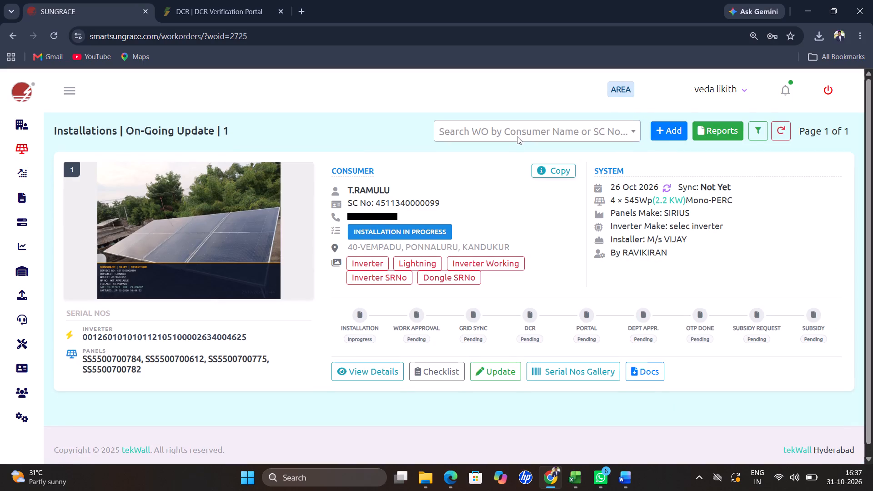
Copy the open SUNGRACE work order's ULA number, dismiss the portal's serial number error and replace the B2C form's consumer application number with it.
{"action": "left_click", "coordinate": [537, 179]}
{"action": "left_click", "coordinate": [540, 173]}
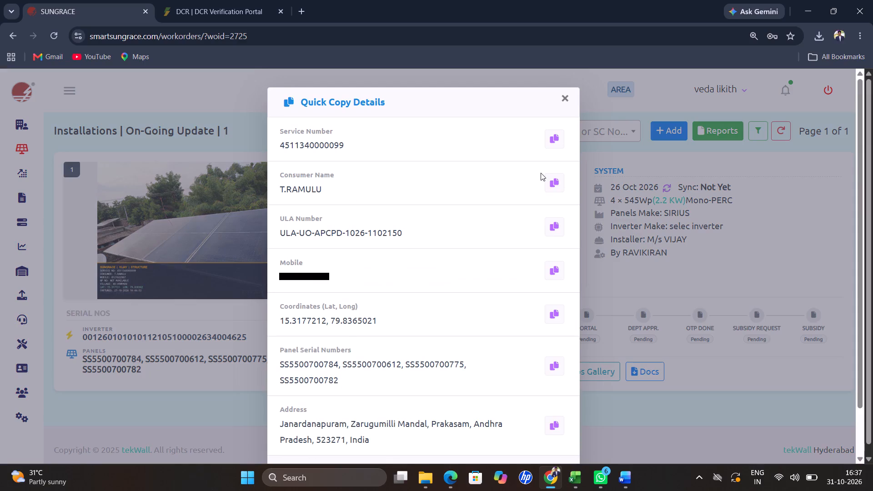
{"action": "left_click", "coordinate": [562, 224]}
{"action": "left_click", "coordinate": [223, 5]}
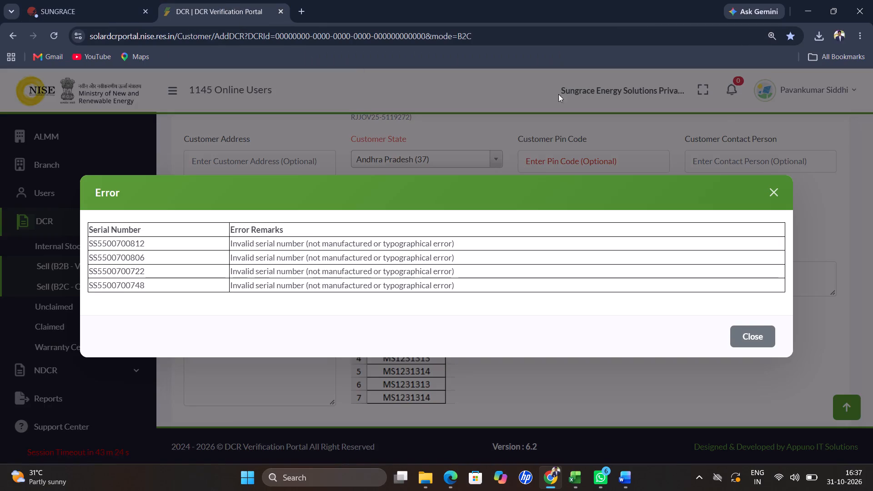
{"action": "left_click", "coordinate": [774, 188]}
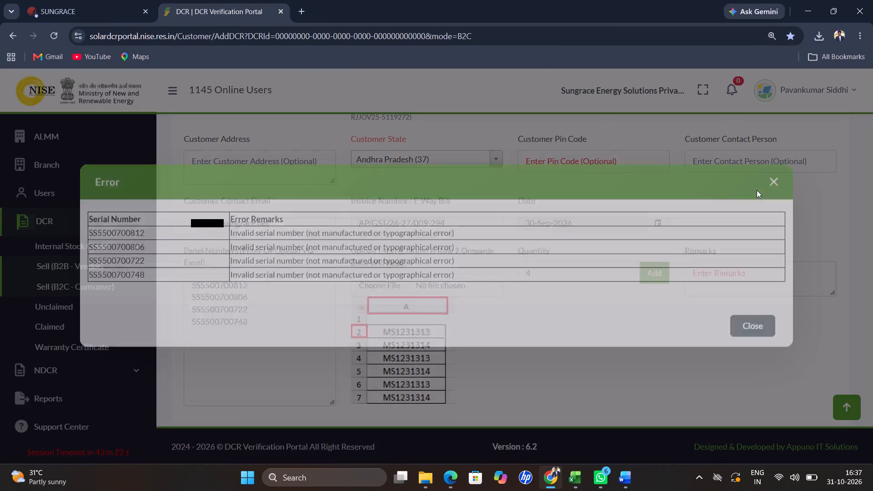
{"action": "scroll", "coordinate": [563, 201], "scroll_direction": "up", "scroll_amount": 5}
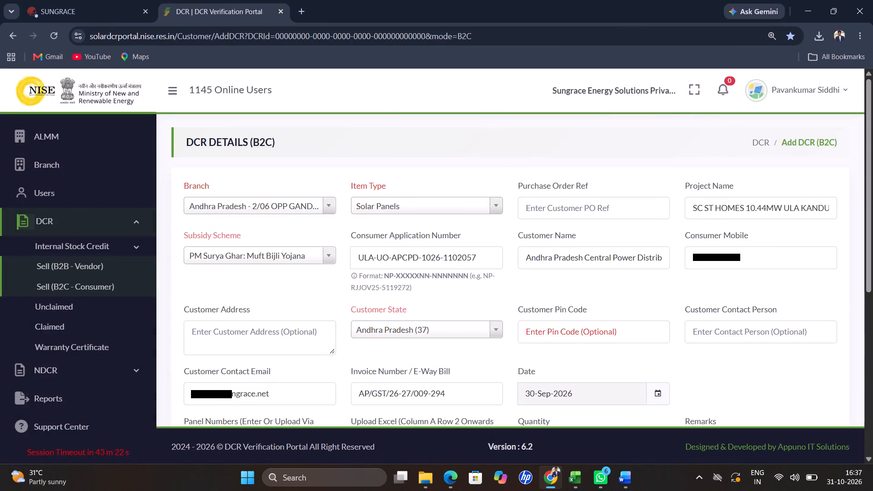
{"action": "left_click", "coordinate": [485, 268]}
{"action": "key", "text": "BackSpace"}
{"action": "key", "text": "BackSpace"}
{"action": "key", "text": "BackSpace"}
{"action": "key", "text": "BackSpace"}
{"action": "key", "text": "BackSpace"}
{"action": "key", "text": "BackSpace"}
{"action": "key", "text": "BackSpace"}
{"action": "key", "text": "BackSpace"}
{"action": "key", "text": "BackSpace"}
{"action": "key", "text": "BackSpace"}
{"action": "key", "text": "BackSpace"}
{"action": "key", "text": "BackSpace"}
{"action": "key", "text": "BackSpace"}
{"action": "key", "text": "BackSpace"}
{"action": "key", "text": "BackSpace"}
{"action": "key", "text": "BackSpace"}
{"action": "key", "text": "BackSpace"}
{"action": "key", "text": "BackSpace"}
{"action": "key", "text": "BackSpace"}
{"action": "key", "text": "BackSpace"}
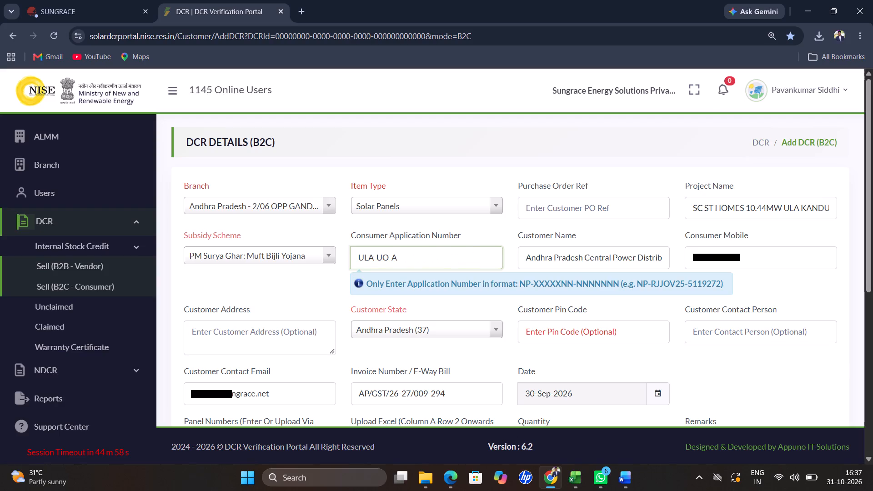
{"action": "key", "text": "ctrl+v"}
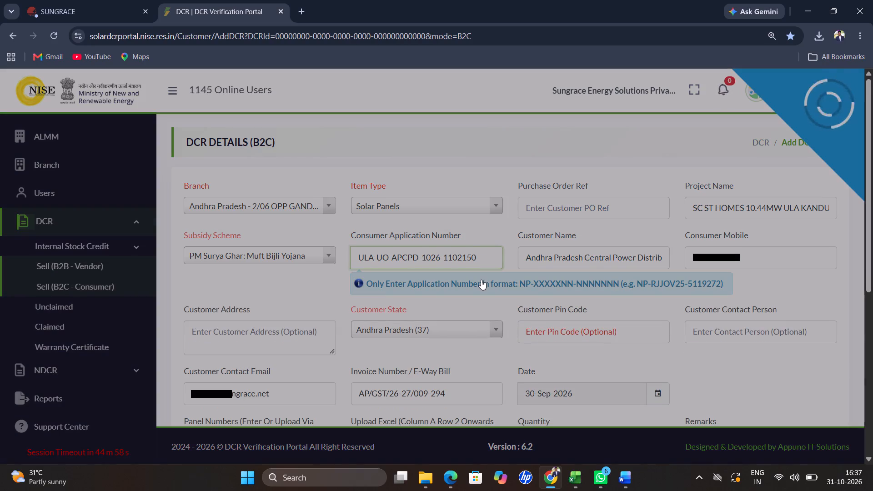
{"action": "scroll", "coordinate": [447, 199], "scroll_direction": "down", "scroll_amount": 5}
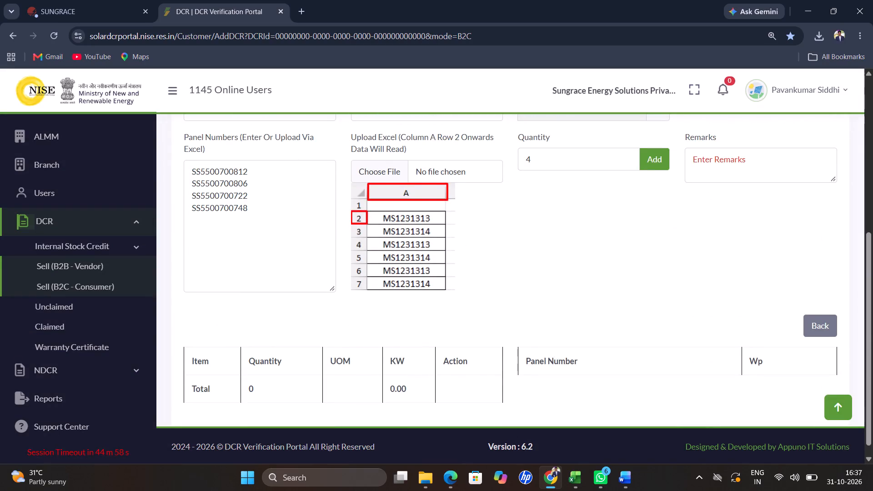
{"action": "left_click", "coordinate": [329, 197]}
{"action": "key", "text": "Down"}
{"action": "key", "text": "BackSpace"}
{"action": "key", "text": "BackSpace"}
{"action": "key", "text": "BackSpace"}
{"action": "key", "text": "BackSpace"}
{"action": "key", "text": "BackSpace"}
{"action": "key", "text": "BackSpace"}
{"action": "key", "text": "BackSpace"}
{"action": "key", "text": "BackSpace"}
{"action": "key", "text": "BackSpace"}
{"action": "key", "text": "BackSpace"}
{"action": "key", "text": "BackSpace"}
{"action": "key", "text": "BackSpace"}
{"action": "key", "text": "BackSpace"}
{"action": "key", "text": "BackSpace"}
{"action": "key", "text": "BackSpace"}
{"action": "key", "text": "BackSpace"}
{"action": "key", "text": "BackSpace"}
{"action": "key", "text": "BackSpace"}
{"action": "key", "text": "BackSpace"}
{"action": "key", "text": "BackSpace"}
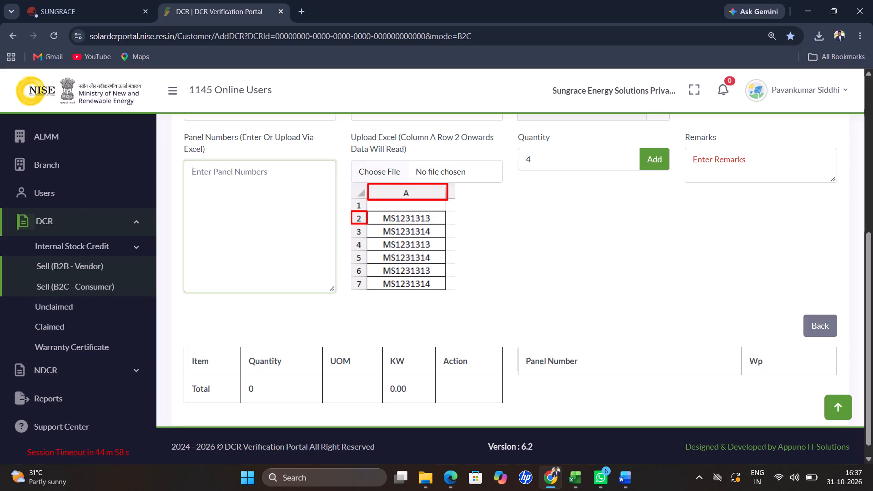
{"action": "left_click", "coordinate": [124, 0]}
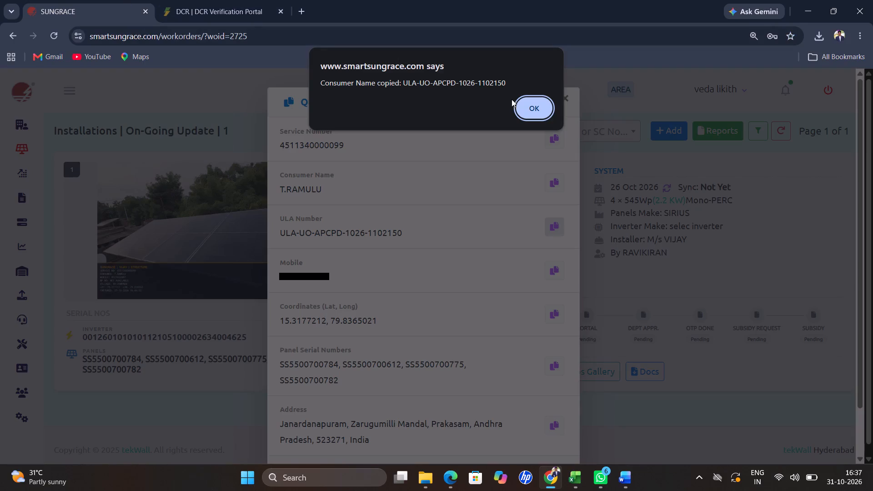
{"action": "left_click", "coordinate": [516, 105]}
{"action": "scroll", "coordinate": [476, 235], "scroll_direction": "down", "scroll_amount": 2}
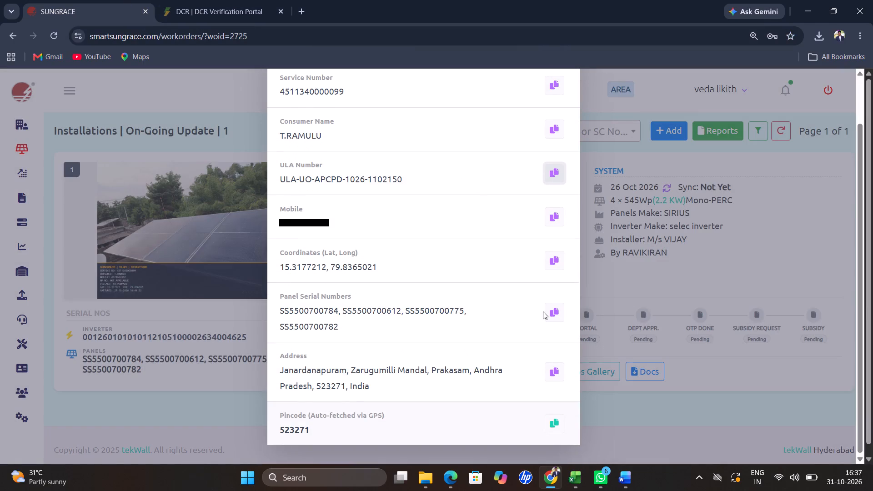
{"action": "left_click", "coordinate": [551, 311]}
{"action": "left_click_drag", "start_coordinate": [218, 0], "coordinate": [217, 6]}
{"action": "left_click", "coordinate": [239, 233]}
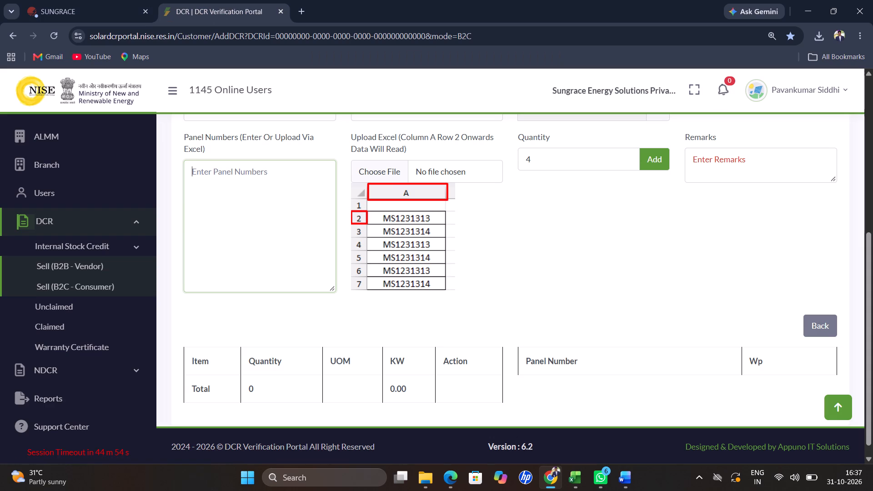
{"action": "key", "text": "ctrl+v"}
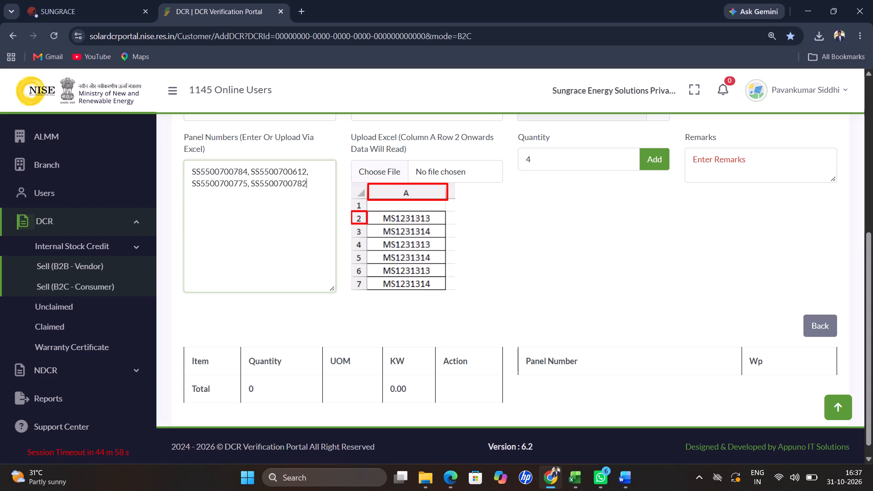
Reformat the four panel numbers in the B2C form so each is on its own line without commas or spaces.
{"action": "key", "text": "Left"}
{"action": "key", "text": "Left"}
{"action": "key", "text": "Left"}
{"action": "key", "text": "Left"}
{"action": "key", "text": "Left"}
{"action": "key", "text": "Left"}
{"action": "key", "text": "Left"}
{"action": "key", "text": "Left"}
{"action": "key", "text": "Left"}
{"action": "key", "text": "Left"}
{"action": "key", "text": "Left"}
{"action": "key", "text": "Left"}
{"action": "key", "text": "BackSpace"}
{"action": "key", "text": "BackSpace"}
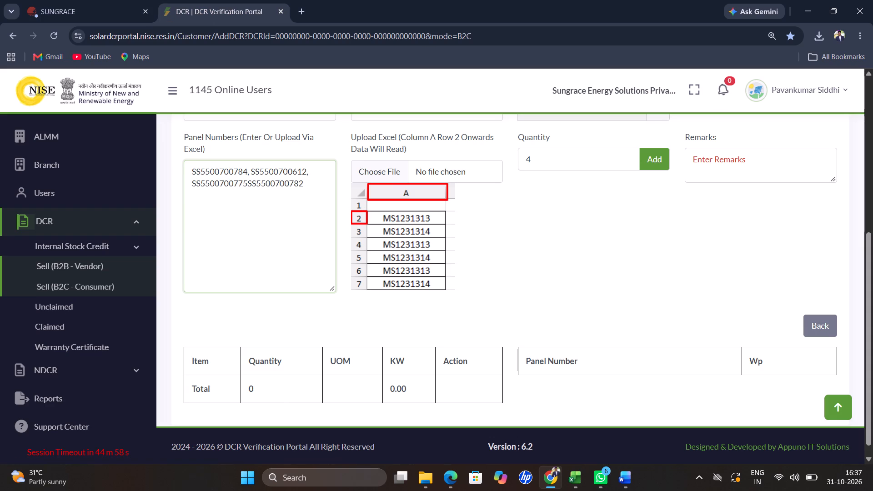
{"action": "key", "text": "Return"}
{"action": "key", "text": "Up"}
{"action": "key", "text": "Up"}
{"action": "key", "text": "Up"}
{"action": "key", "text": "Up"}
{"action": "key", "text": "Up"}
{"action": "key", "text": "Up"}
{"action": "key", "text": "Up"}
{"action": "key", "text": "Up"}
{"action": "key", "text": "Up"}
{"action": "key", "text": "Right"}
{"action": "key", "text": "Right"}
{"action": "key", "text": "Right"}
{"action": "key", "text": "Right"}
{"action": "key", "text": "Right"}
{"action": "key", "text": "Right"}
{"action": "key", "text": "Right"}
{"action": "key", "text": "Right"}
{"action": "key", "text": "Right"}
{"action": "key", "text": "Right"}
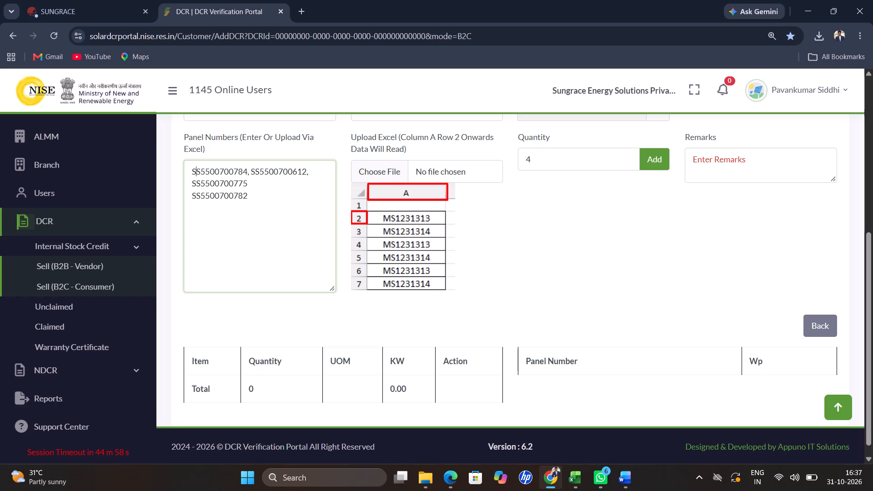
{"action": "key", "text": "Right"}
{"action": "key", "text": "Right"}
{"action": "key", "text": "Right"}
{"action": "key", "text": "Right"}
{"action": "key", "text": "BackSpace"}
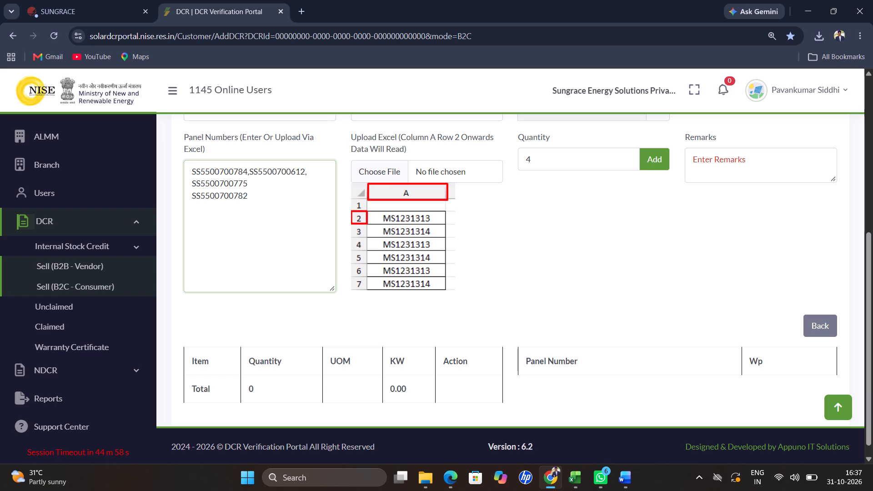
{"action": "key", "text": "BackSpace"}
{"action": "key", "text": "Return"}
{"action": "key", "text": "Right"}
{"action": "key", "text": "Right"}
{"action": "key", "text": "Right"}
{"action": "key", "text": "Right"}
{"action": "key", "text": "Right"}
{"action": "key", "text": "Right"}
{"action": "key", "text": "Right"}
{"action": "key", "text": "Right"}
{"action": "key", "text": "Right"}
{"action": "key", "text": "Right"}
{"action": "key", "text": "Right"}
{"action": "key", "text": "Right"}
{"action": "key", "text": "Right"}
{"action": "key", "text": "Right"}
{"action": "key", "text": "Right"}
{"action": "key", "text": "Right"}
{"action": "key", "text": "Right"}
{"action": "key", "text": "Right"}
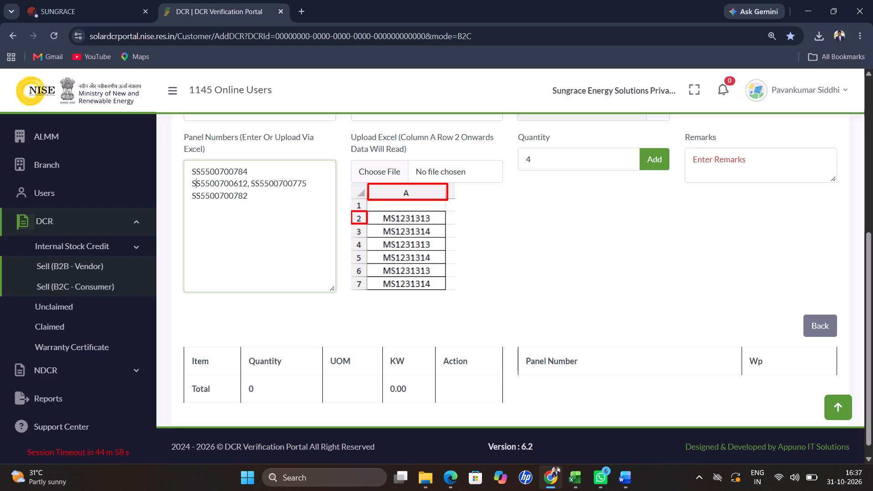
{"action": "key", "text": "Left"}
{"action": "key", "text": "Left"}
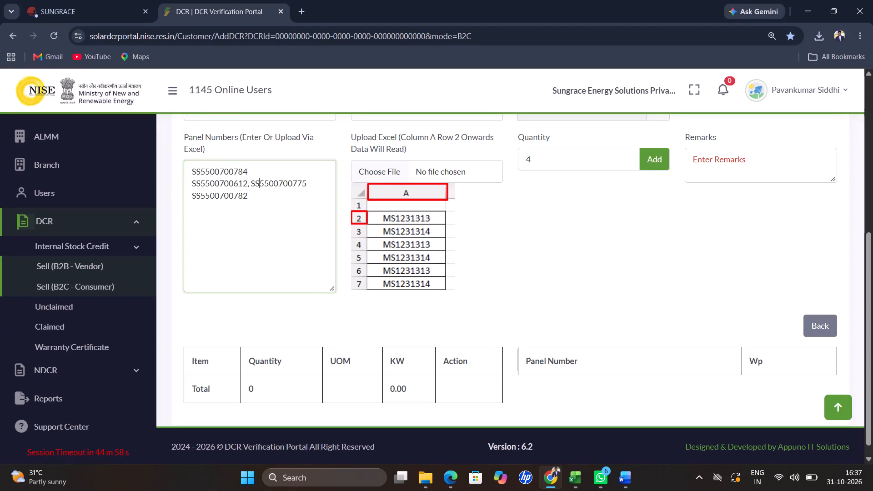
{"action": "key", "text": "Left"}
{"action": "key", "text": "Left"}
{"action": "key", "text": "BackSpace"}
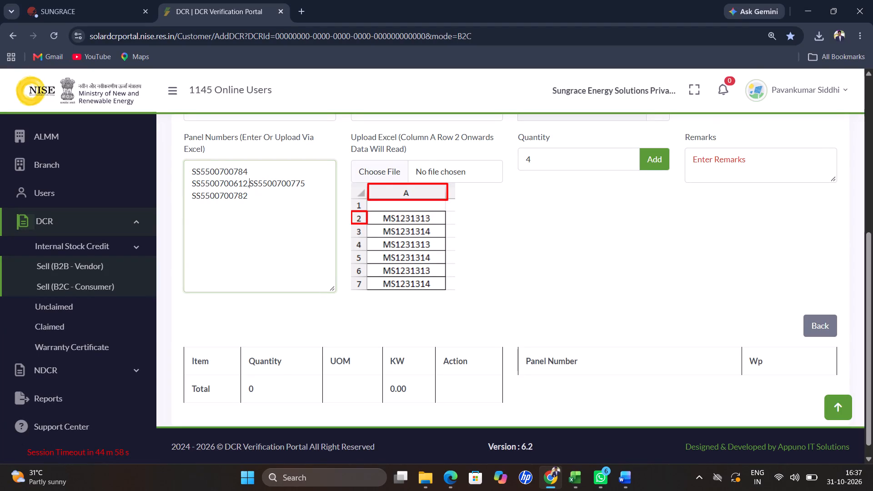
{"action": "key", "text": "BackSpace"}
{"action": "key", "text": "Return"}
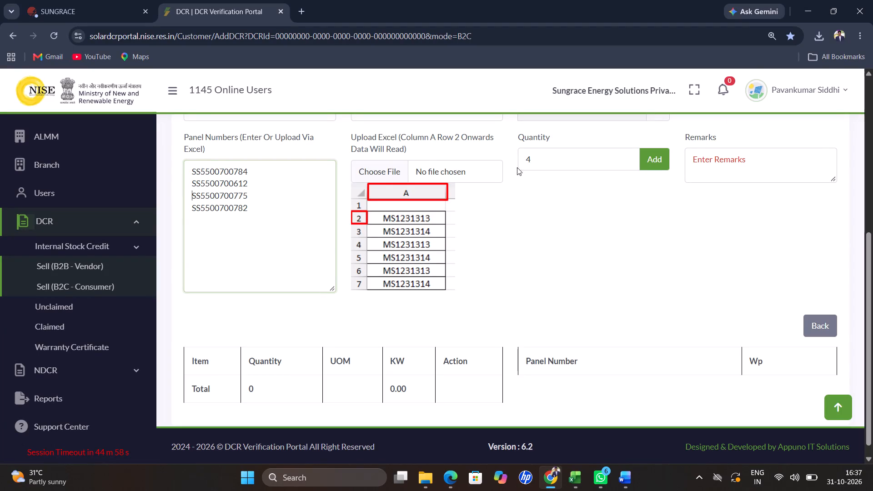
Try to add the four entered panel numbers to the B2C form's item table.
{"action": "double_click", "coordinate": [585, 167]}
{"action": "left_click", "coordinate": [662, 159]}
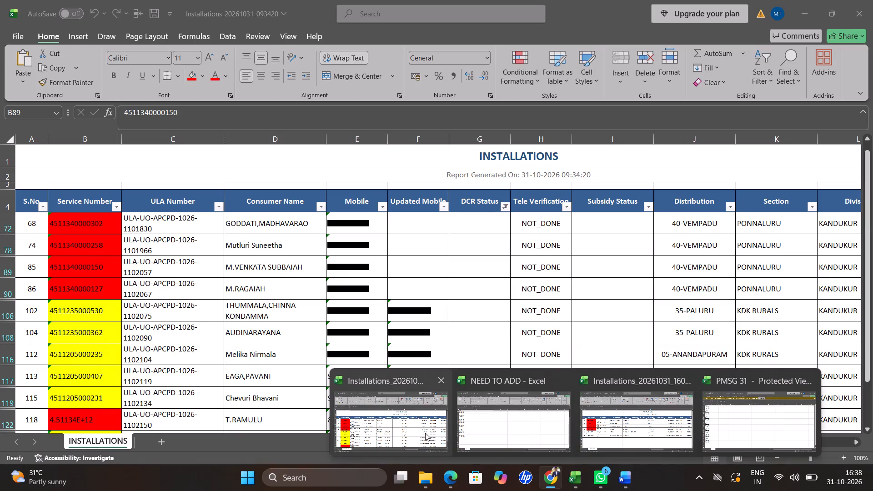
Switch to the Installations_20261031_093420 workbook and examine the highlighted service numbers, including the S.No. 118 cell.
{"action": "left_click", "coordinate": [425, 433]}
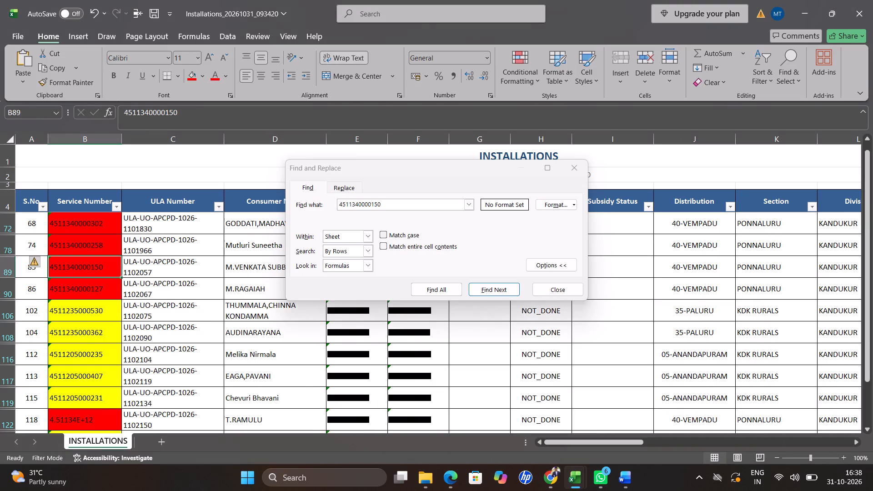
{"action": "left_click", "coordinate": [578, 168]}
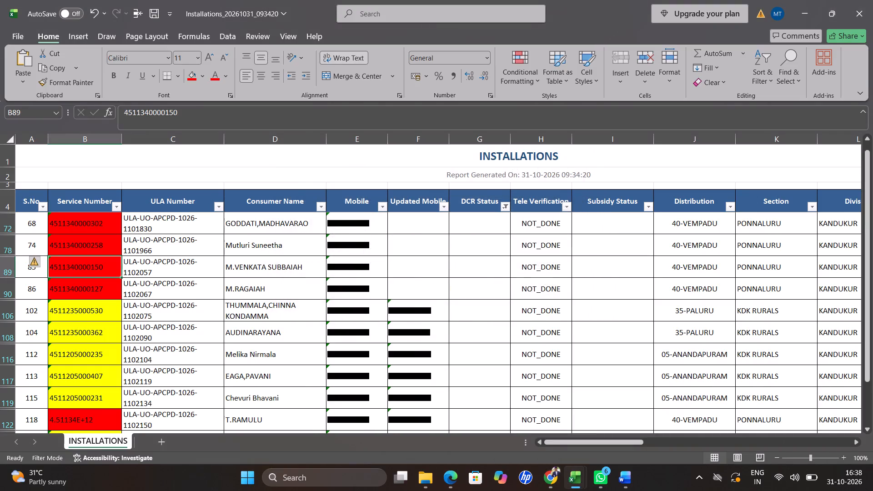
{"action": "scroll", "coordinate": [307, 311], "scroll_direction": "down", "scroll_amount": 4}
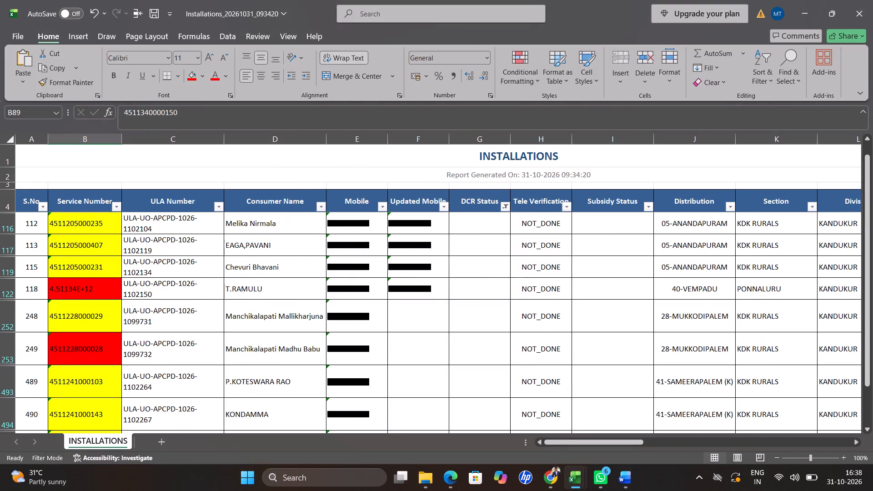
{"action": "scroll", "coordinate": [267, 314], "scroll_direction": "down", "scroll_amount": 7}
{"action": "scroll", "coordinate": [267, 315], "scroll_direction": "up", "scroll_amount": 2}
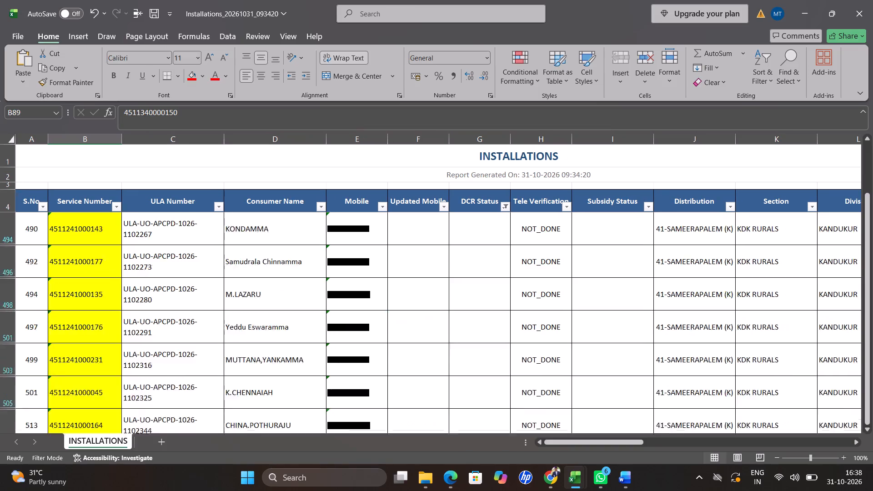
{"action": "scroll", "coordinate": [267, 315], "scroll_direction": "up", "scroll_amount": 4}
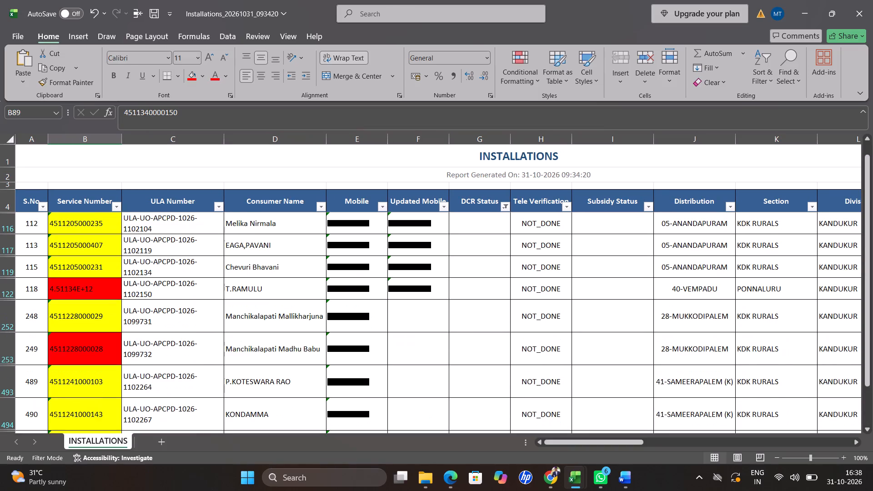
{"action": "triple_click", "coordinate": [107, 286]}
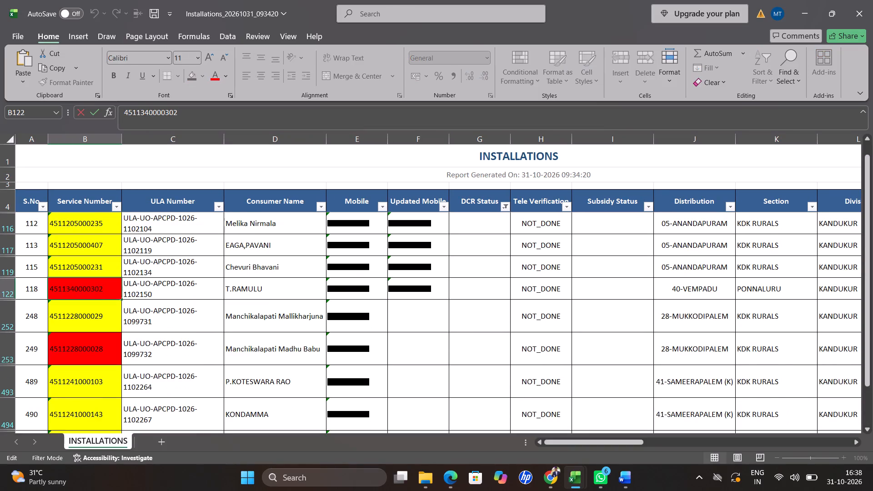
{"action": "scroll", "coordinate": [216, 277], "scroll_direction": "up", "scroll_amount": 3}
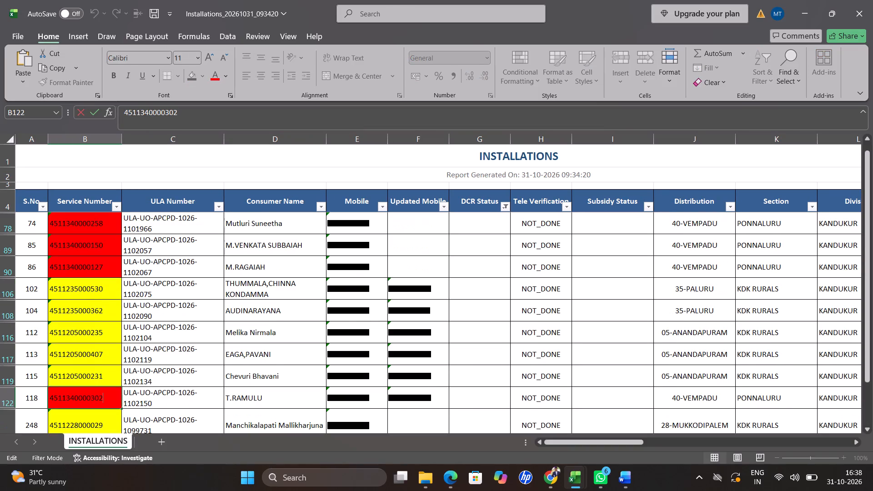
{"action": "scroll", "coordinate": [216, 277], "scroll_direction": "up", "scroll_amount": 1}
Copy the service number from the SUNGRACE work order's quick copy details and search for it in the Installations_20261031_093420 workbook.
{"action": "key", "text": "ctrl+f"}
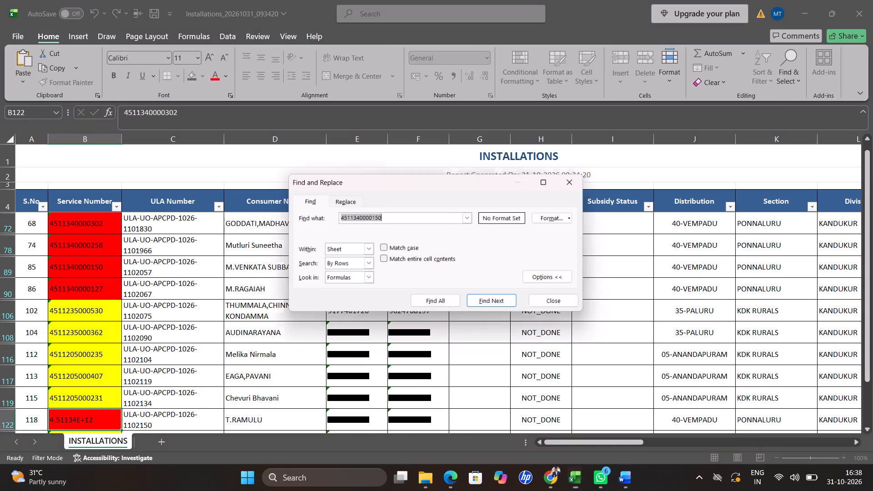
{"action": "key", "text": "BackSpace"}
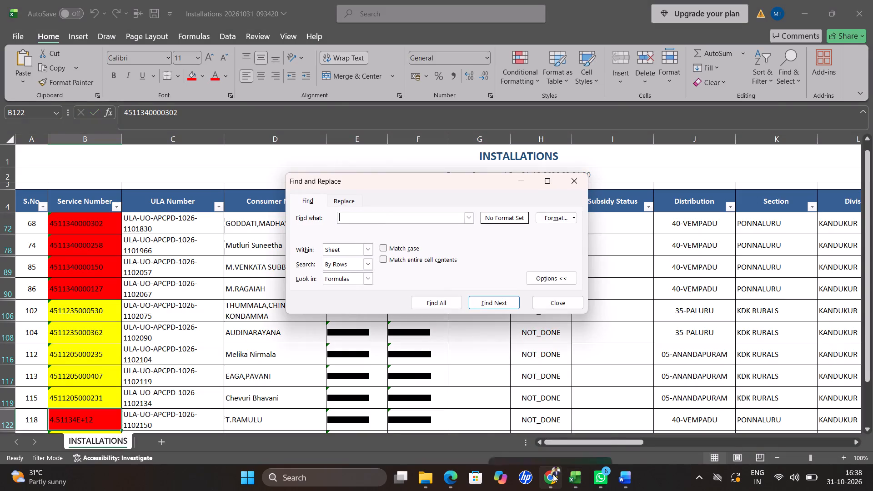
{"action": "left_click", "coordinate": [542, 423]}
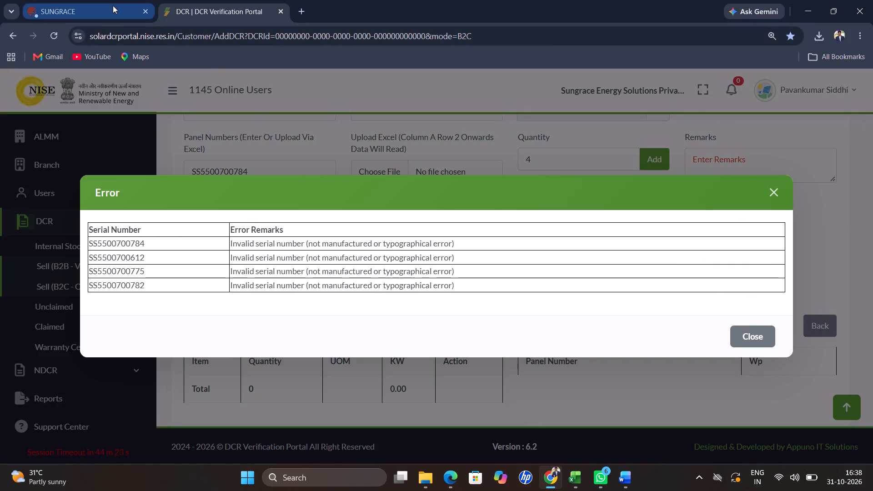
{"action": "left_click", "coordinate": [113, 5]}
{"action": "left_click", "coordinate": [537, 125]}
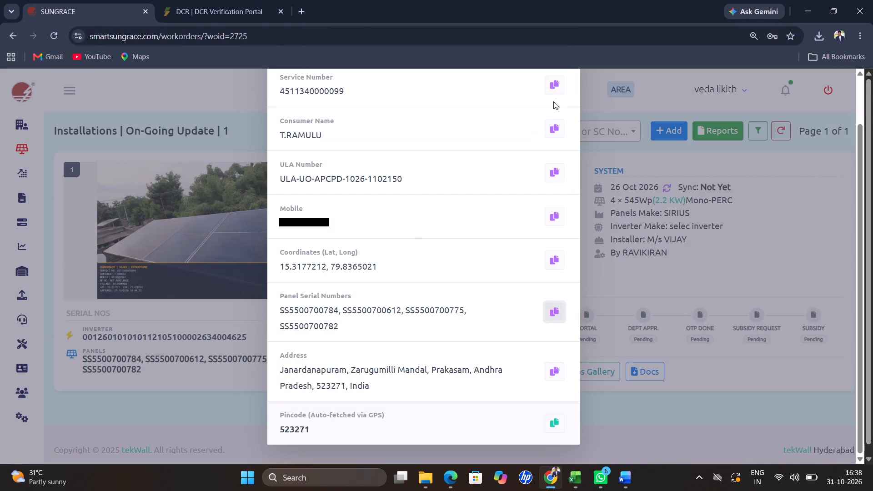
{"action": "left_click", "coordinate": [557, 88]}
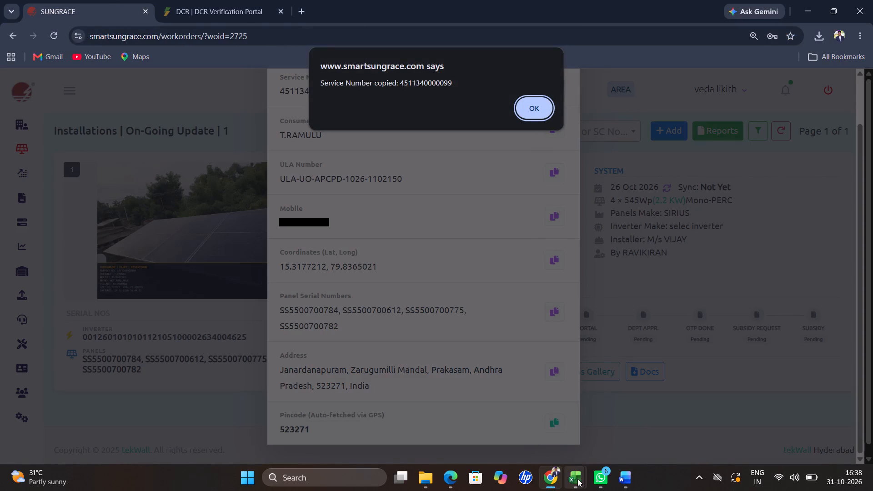
{"action": "left_click_drag", "start_coordinate": [431, 430], "coordinate": [422, 432]}
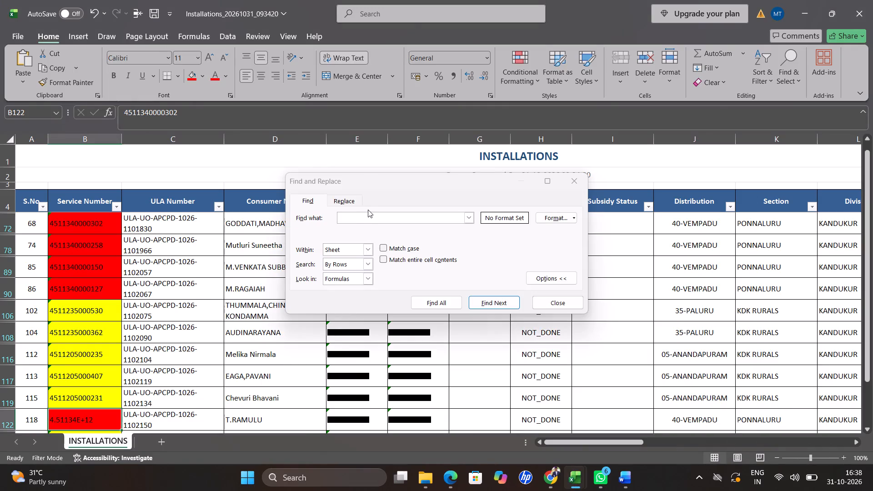
{"action": "left_click", "coordinate": [368, 210]}
{"action": "key", "text": "ctrl+v"}
{"action": "key", "text": "Return"}
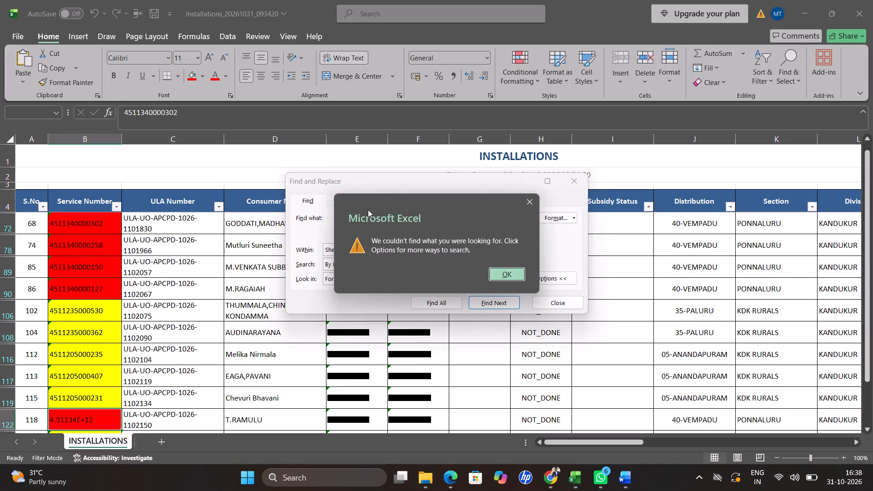
{"action": "scroll", "coordinate": [368, 210], "scroll_direction": "up", "scroll_amount": 1}
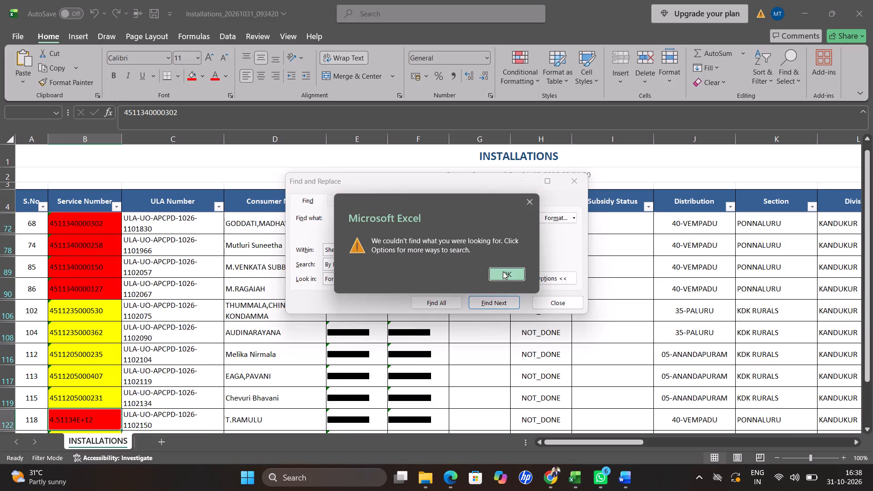
{"action": "left_click", "coordinate": [505, 276]}
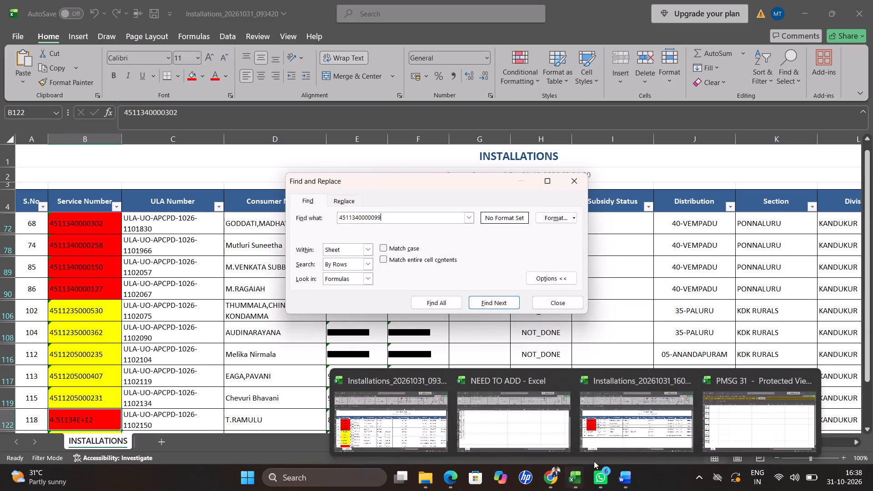
Fill the S.No. 150 service number cell with red in the Installations_20261031_160038 workbook.
{"action": "left_click", "coordinate": [603, 444]}
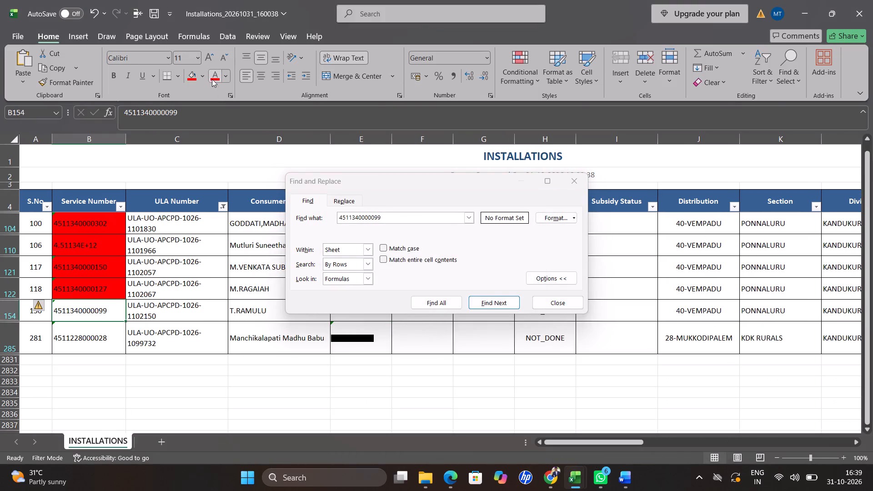
{"action": "left_click", "coordinate": [192, 76]}
Copy the S.No. 281 service number from the Installations_20261031_160038 workbook and open its work order in SUNGRACE through the work order search.
{"action": "key", "text": "Down"}
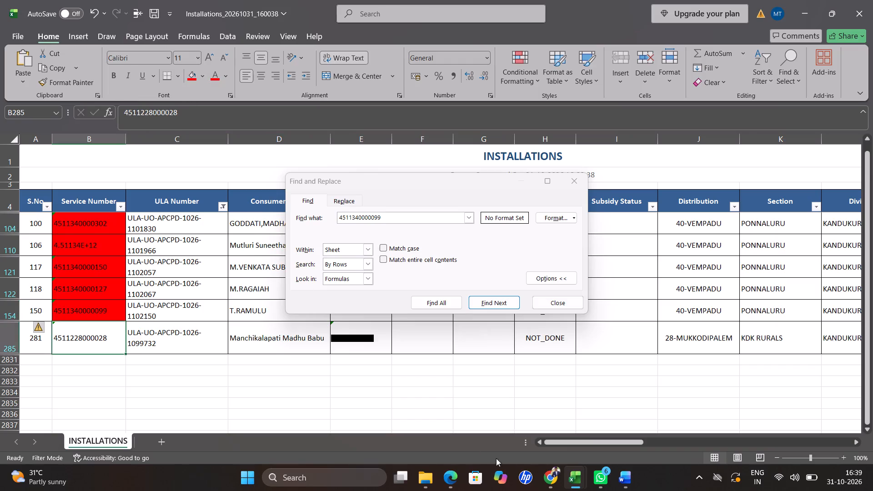
{"action": "left_click", "coordinate": [524, 443]}
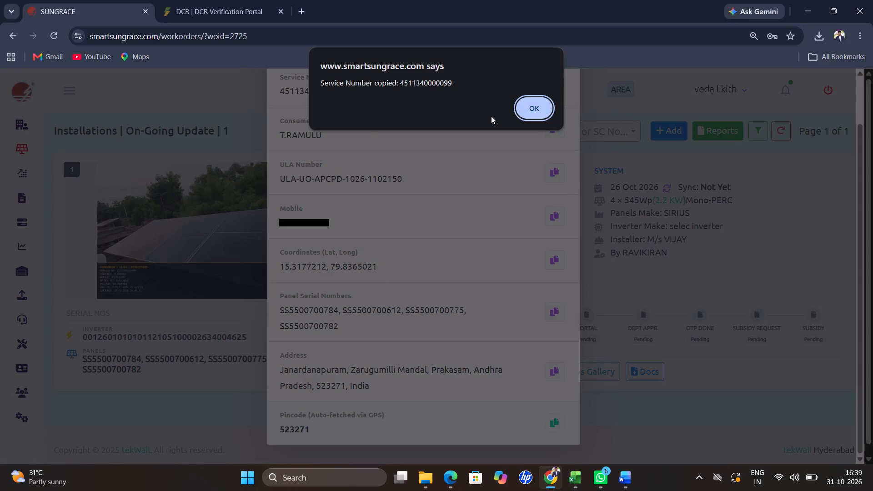
{"action": "left_click", "coordinate": [532, 110]}
{"action": "left_click_drag", "start_coordinate": [587, 94], "coordinate": [592, 100]}
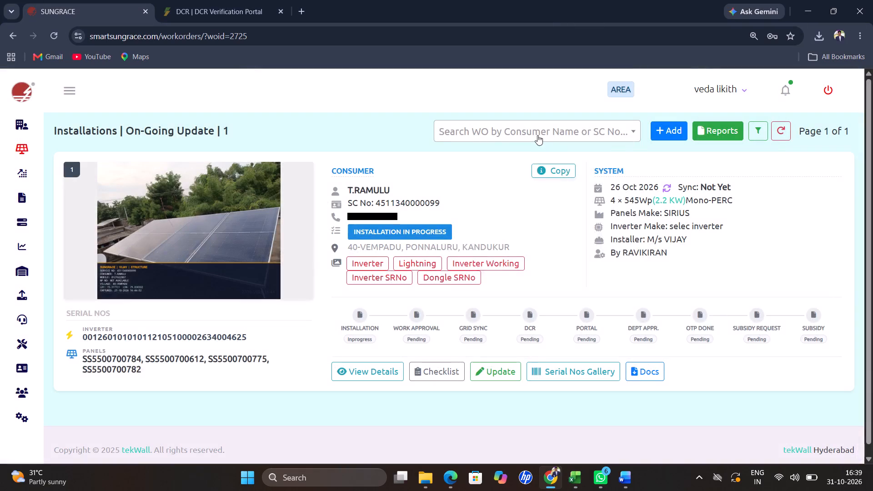
{"action": "left_click", "coordinate": [537, 135]}
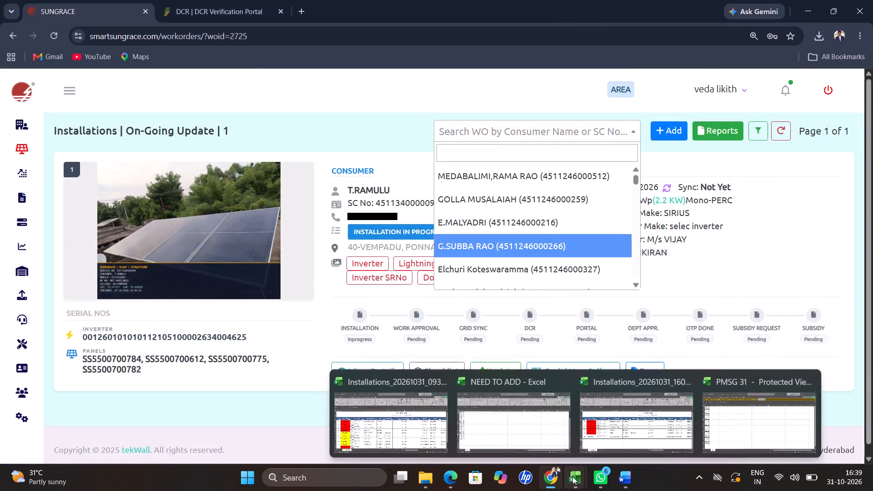
{"action": "left_click", "coordinate": [600, 436]}
{"action": "key", "text": "ctrl+c"}
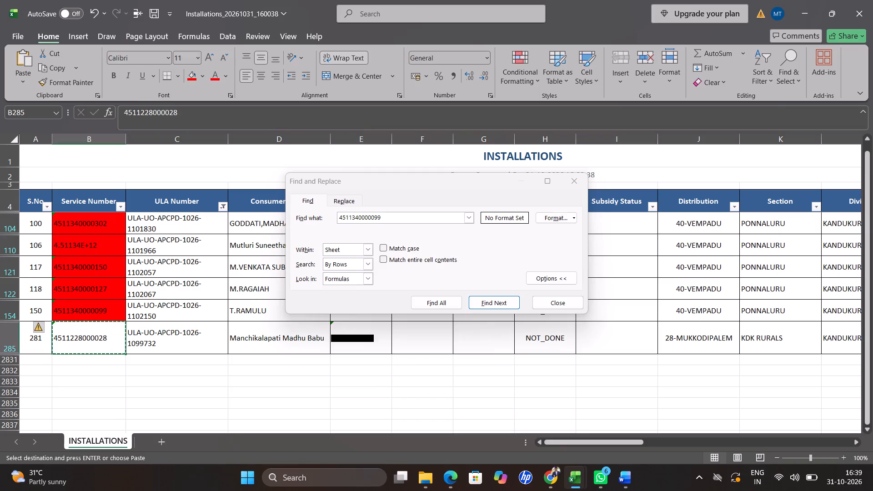
{"action": "left_click", "coordinate": [545, 448]}
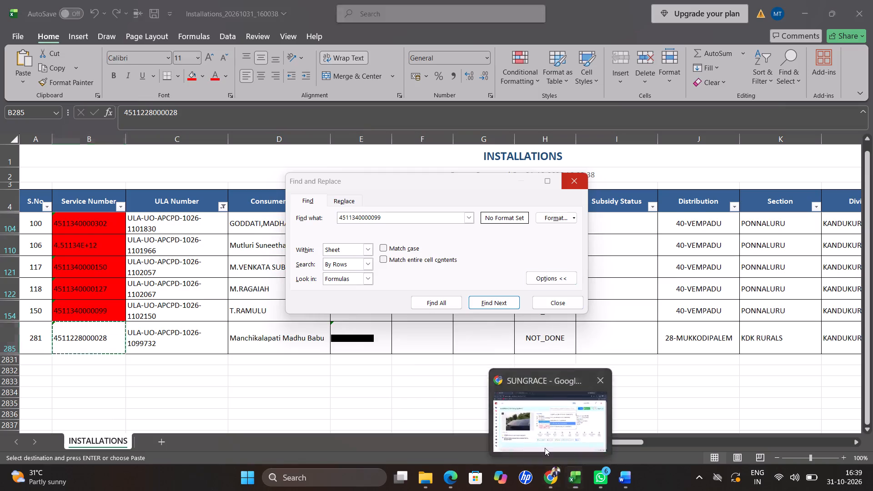
{"action": "key", "text": "ctrl+v"}
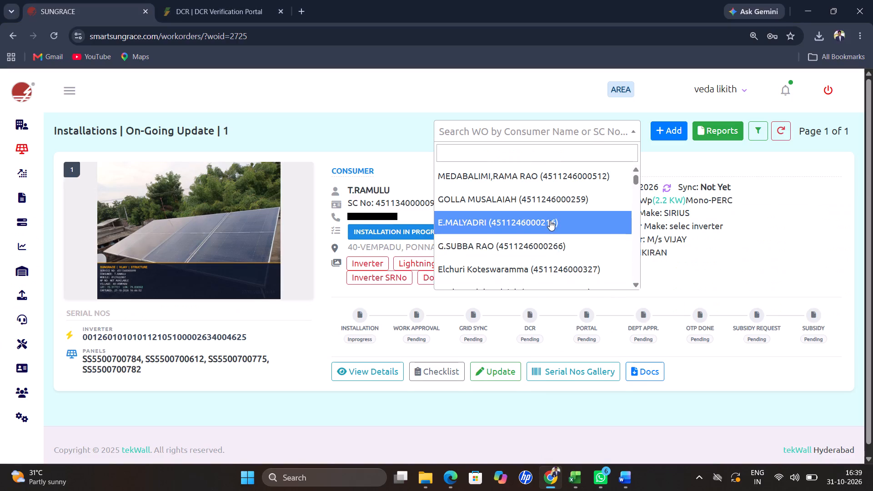
{"action": "key", "text": "ctrl+Return"}
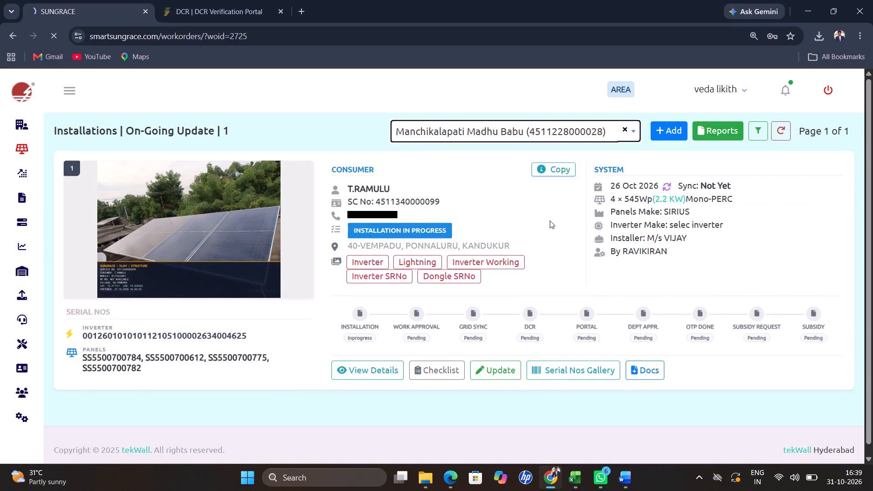
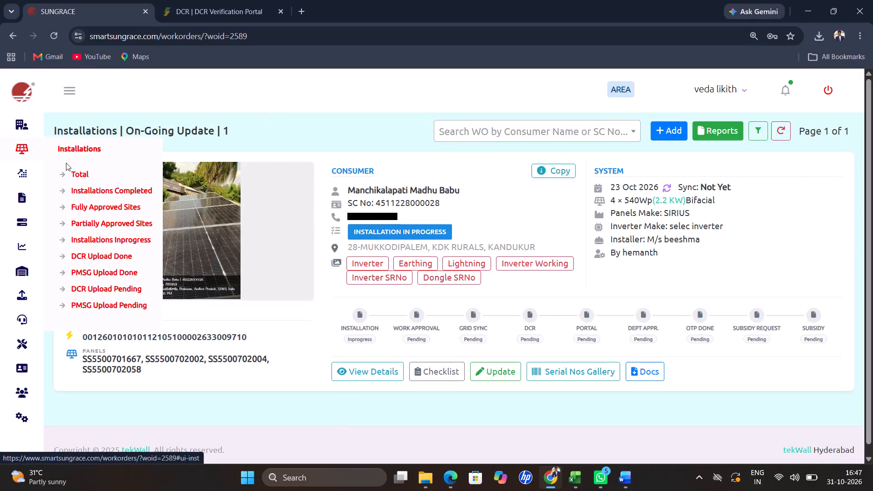
Show the total installations list filtered to the vendor Veyranta projects pvt ltd-V013.
{"action": "left_click", "coordinate": [74, 170], "text": "ctrl"}
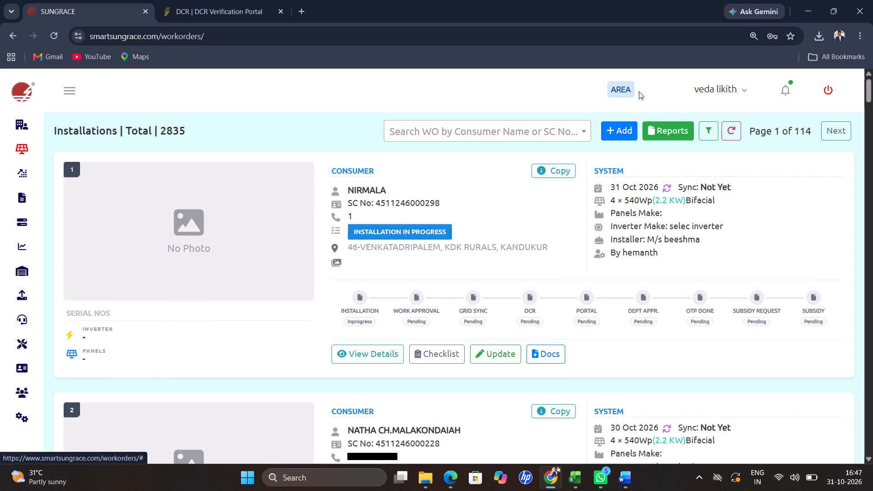
{"action": "left_click", "coordinate": [706, 131], "text": "ctrl"}
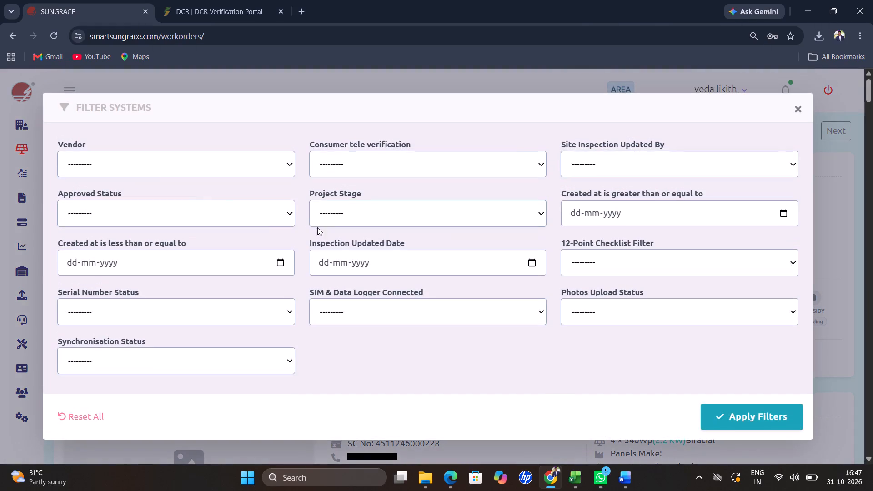
{"action": "left_click", "coordinate": [153, 164], "text": "ctrl"}
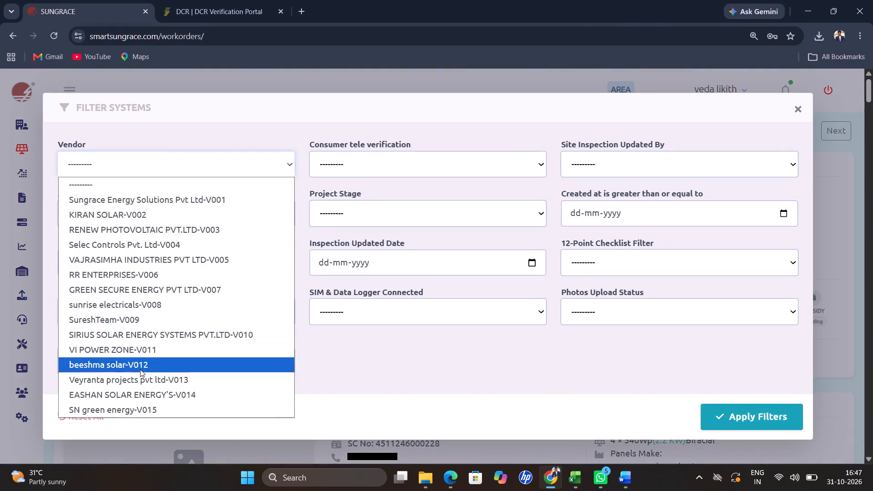
{"action": "left_click", "coordinate": [141, 379], "text": "ctrl"}
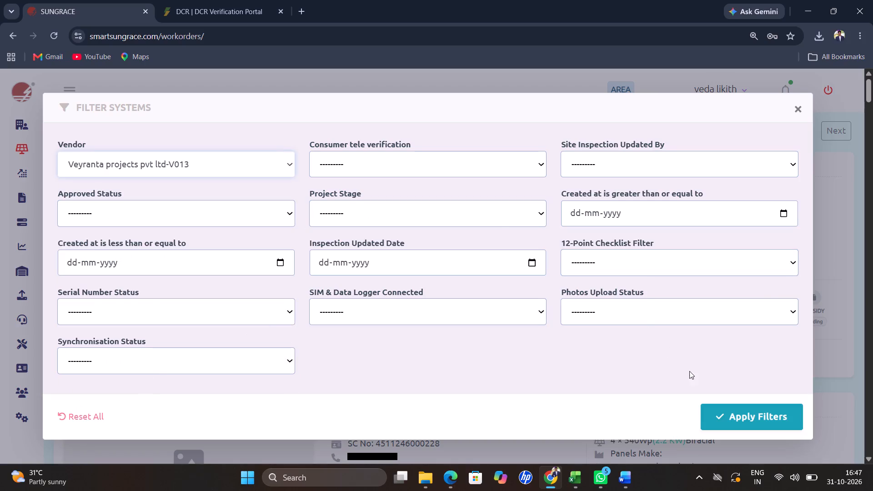
{"action": "left_click", "coordinate": [732, 416], "text": "ctrl"}
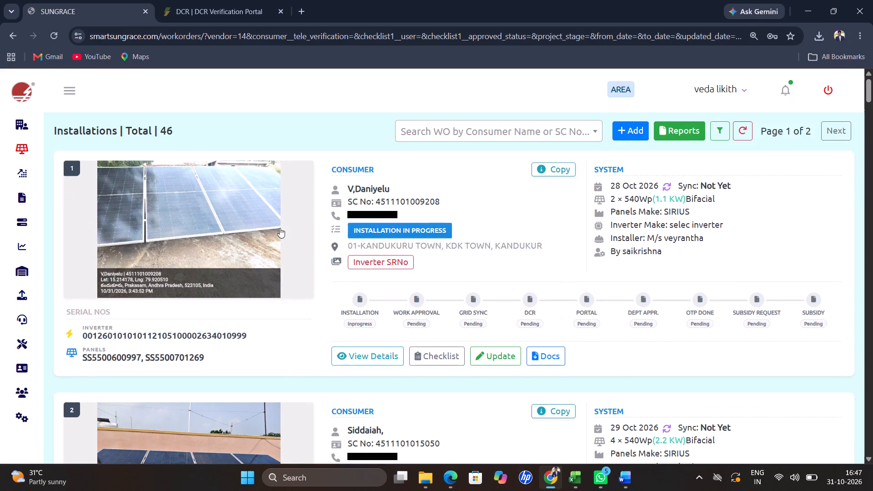
Examine the first eight Veyranta installations for their panel serial numbers, photo dates and DCR status.
{"action": "scroll", "coordinate": [291, 256], "scroll_direction": "down", "scroll_amount": 3, "text": "ctrl"}
{"action": "scroll", "coordinate": [262, 292], "scroll_direction": "down", "scroll_amount": 2, "text": "ctrl"}
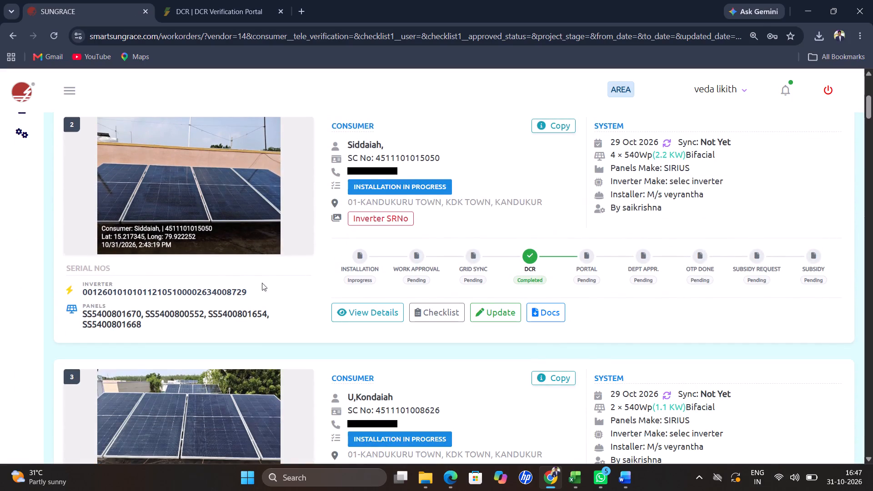
{"action": "scroll", "coordinate": [231, 225], "scroll_direction": "down", "scroll_amount": 3, "text": "ctrl"}
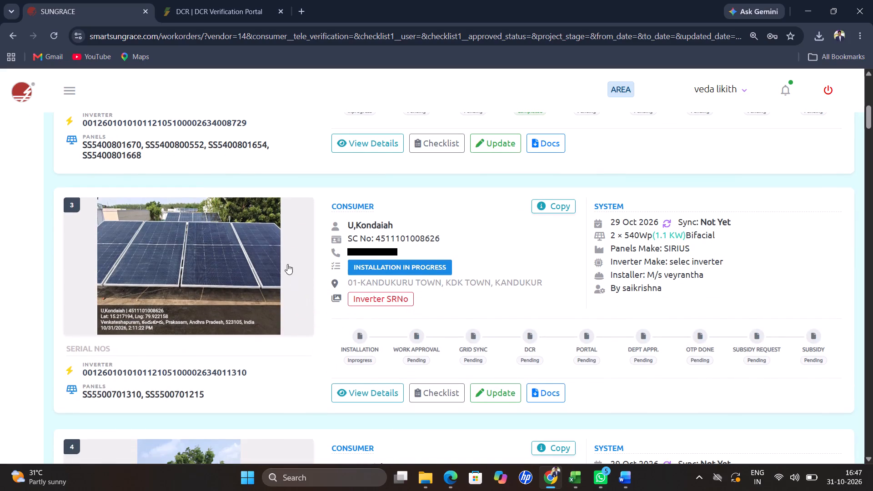
{"action": "scroll", "coordinate": [287, 264], "scroll_direction": "down", "scroll_amount": 5, "text": "ctrl"}
{"action": "scroll", "coordinate": [225, 258], "scroll_direction": "down", "scroll_amount": 4, "text": "ctrl"}
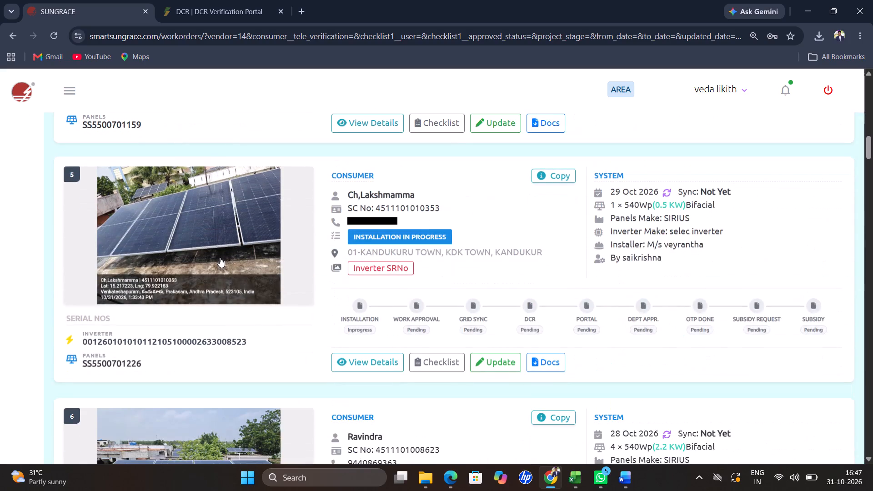
{"action": "scroll", "coordinate": [220, 257], "scroll_direction": "down", "scroll_amount": 8, "text": "ctrl"}
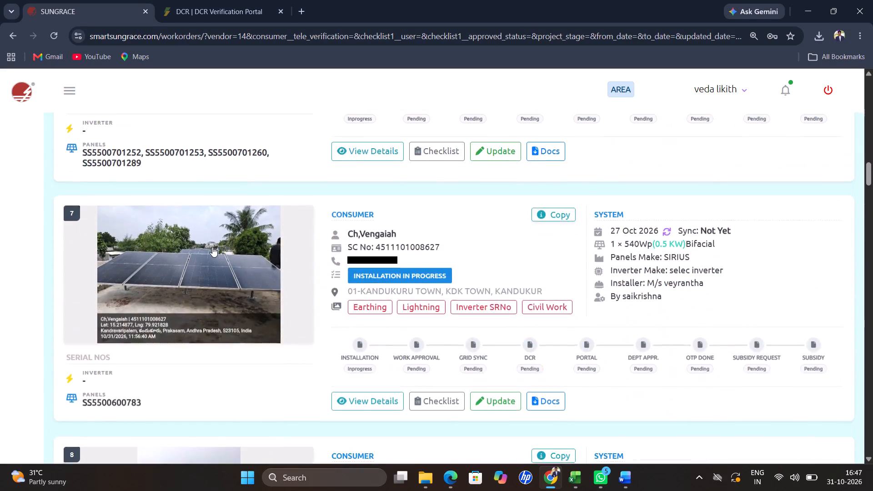
{"action": "scroll", "coordinate": [211, 241], "scroll_direction": "up", "scroll_amount": 3, "text": "ctrl"}
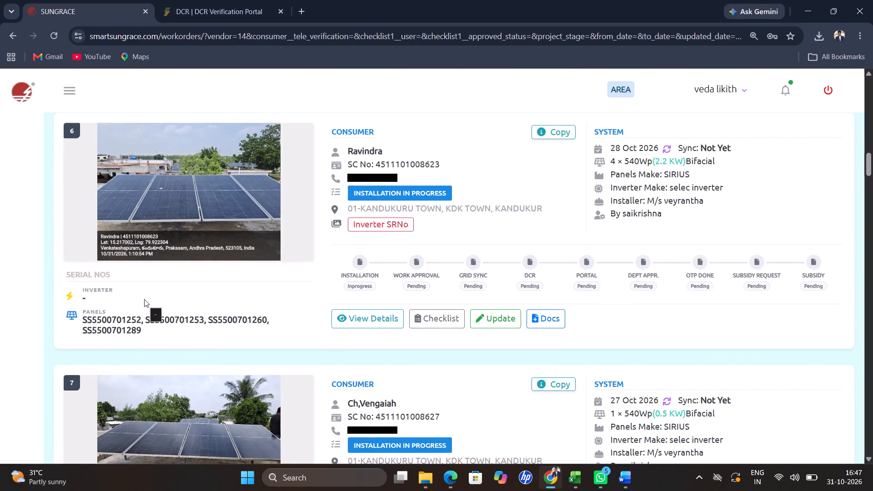
{"action": "scroll", "coordinate": [190, 208], "scroll_direction": "down", "scroll_amount": 1, "text": "ctrl"}
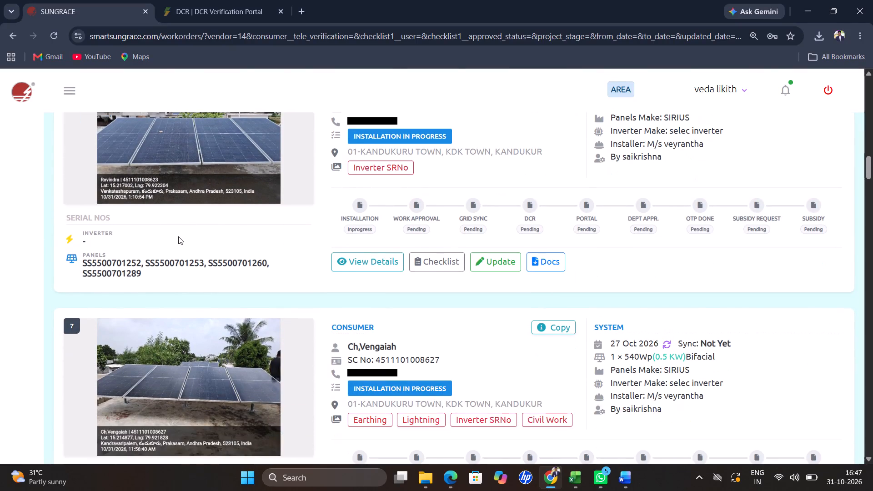
{"action": "scroll", "coordinate": [178, 236], "scroll_direction": "down", "scroll_amount": 3, "text": "ctrl"}
{"action": "scroll", "coordinate": [213, 268], "scroll_direction": "down", "scroll_amount": 4, "text": "ctrl"}
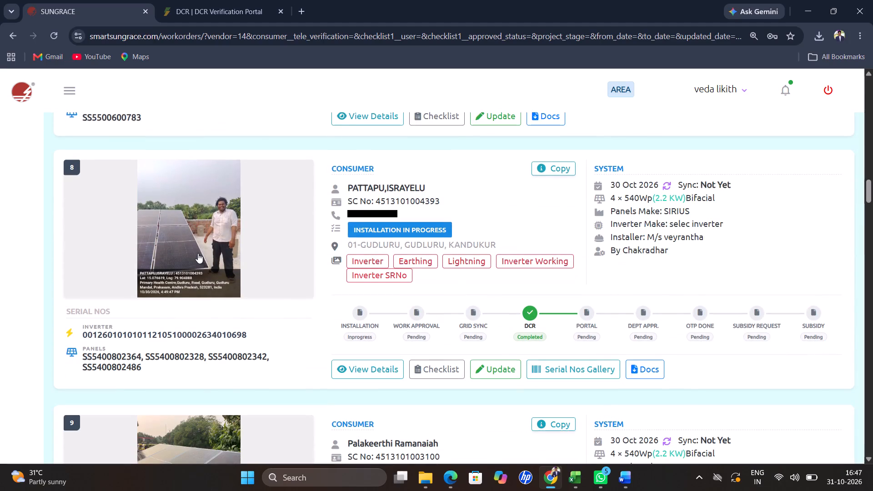
{"action": "scroll", "coordinate": [209, 251], "scroll_direction": "up", "scroll_amount": 2, "text": "ctrl"}
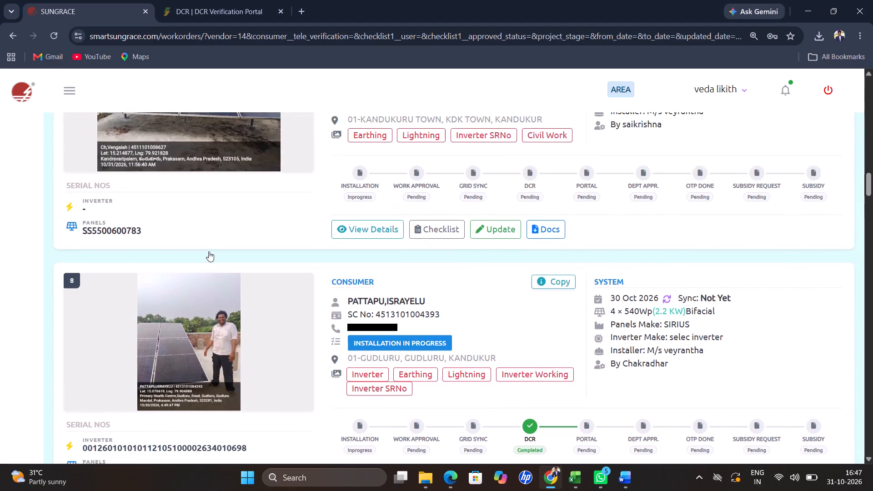
{"action": "scroll", "coordinate": [209, 251], "scroll_direction": "up", "scroll_amount": 8, "text": "ctrl"}
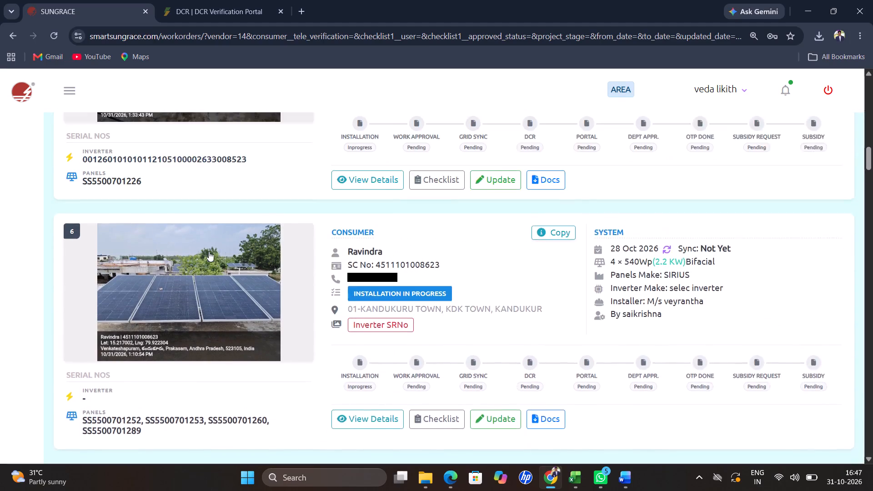
{"action": "scroll", "coordinate": [209, 251], "scroll_direction": "up", "scroll_amount": 19, "text": "ctrl"}
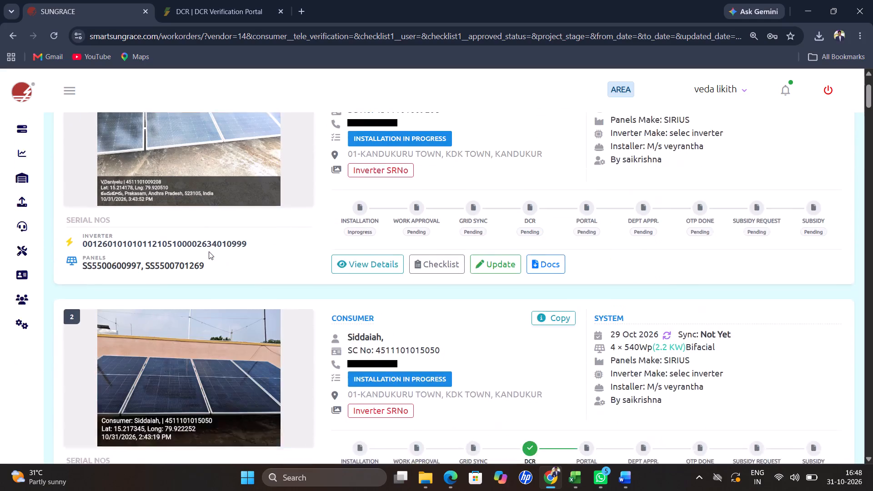
{"action": "scroll", "coordinate": [209, 251], "scroll_direction": "up", "scroll_amount": 16, "text": "ctrl"}
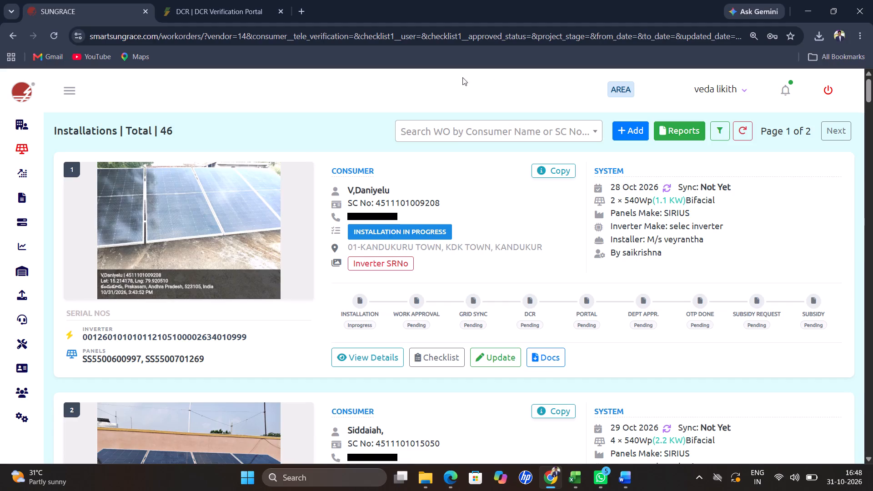
Filter the Veyranta installations by an Inspection Updated Date of 31-10-2026.
{"action": "left_click", "coordinate": [718, 129], "text": "ctrl"}
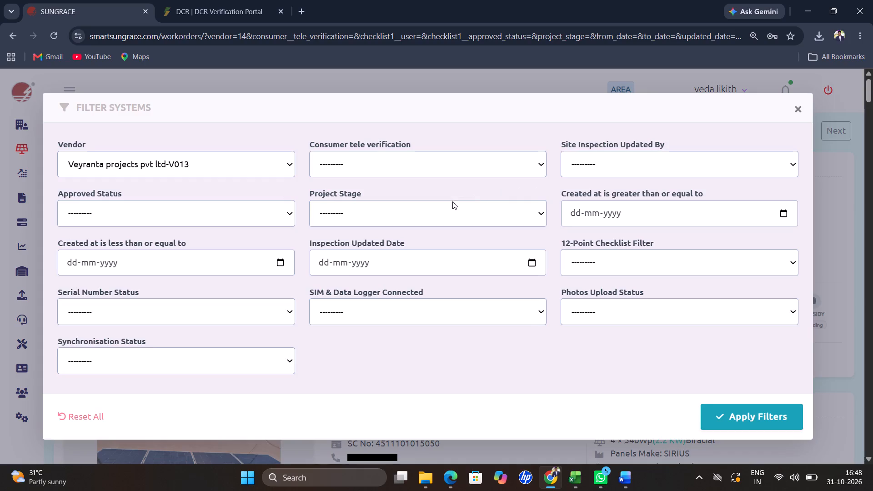
{"action": "left_click", "coordinate": [531, 264], "text": "ctrl"}
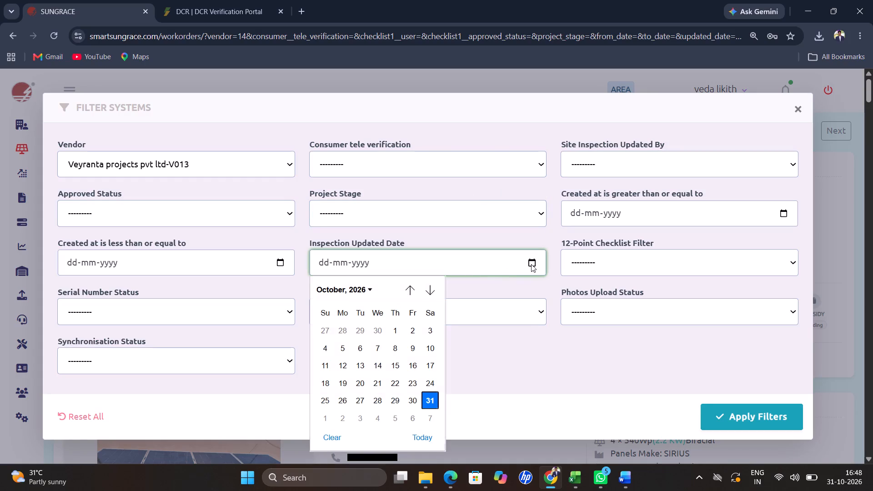
{"action": "left_click", "coordinate": [429, 401], "text": "ctrl"}
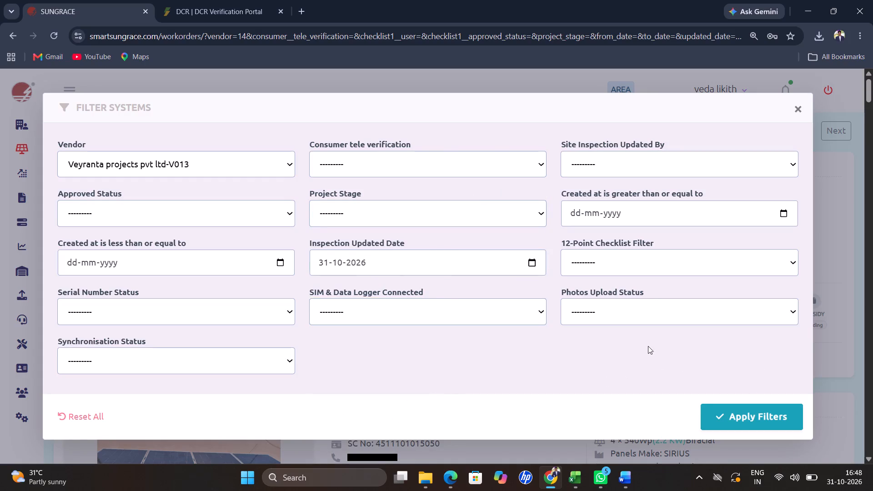
{"action": "left_click", "coordinate": [763, 417], "text": "ctrl"}
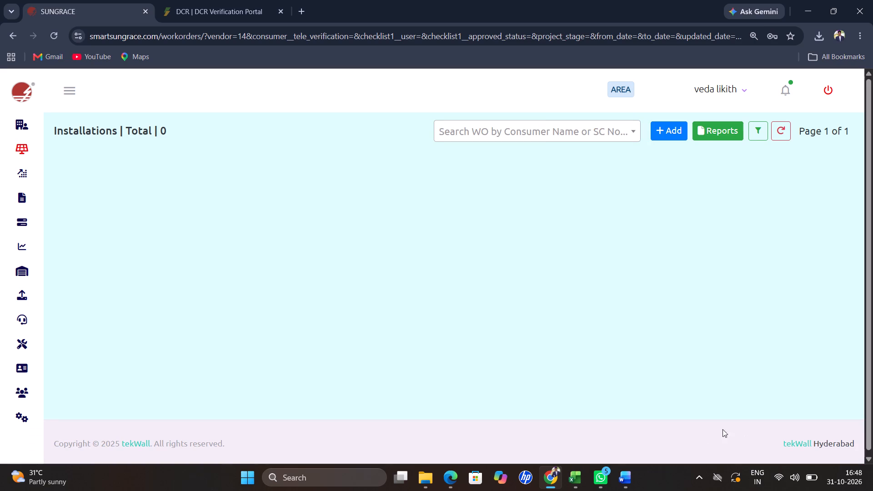
Reopen the installation filters and open the Inspection Updated Date for editing.
{"action": "left_click", "coordinate": [758, 132], "text": "ctrl"}
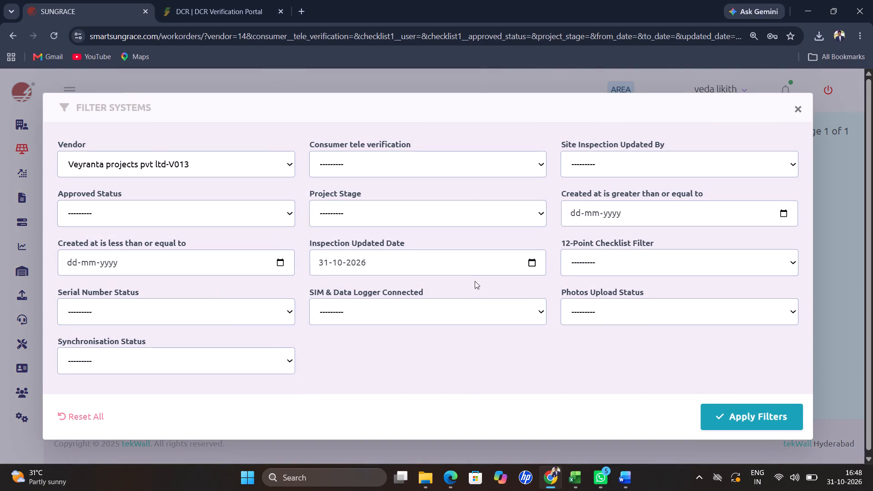
{"action": "left_click", "coordinate": [495, 267], "text": "ctrl"}
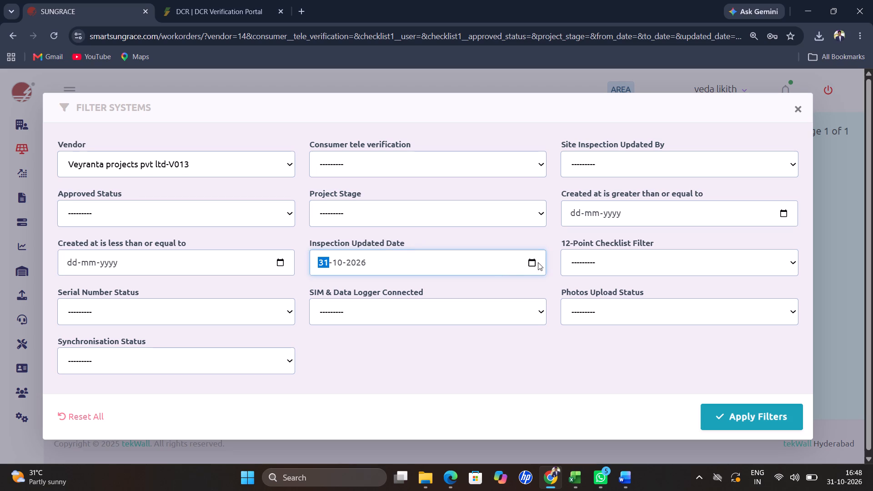
Filter the Veyranta installations by an Inspection Updated Date of 30-10-2026.
{"action": "left_click", "coordinate": [537, 263], "text": "ctrl"}
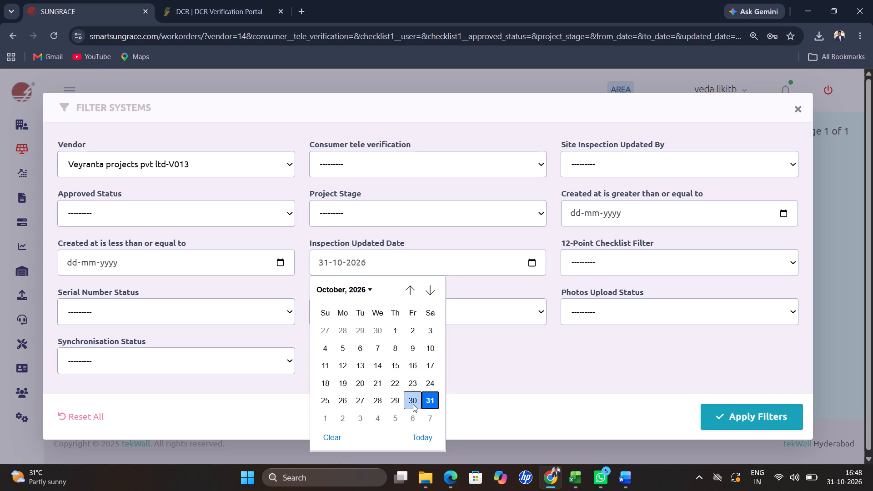
{"action": "double_click", "coordinate": [413, 404], "text": "ctrl"}
{"action": "left_click", "coordinate": [782, 429], "text": "ctrl"}
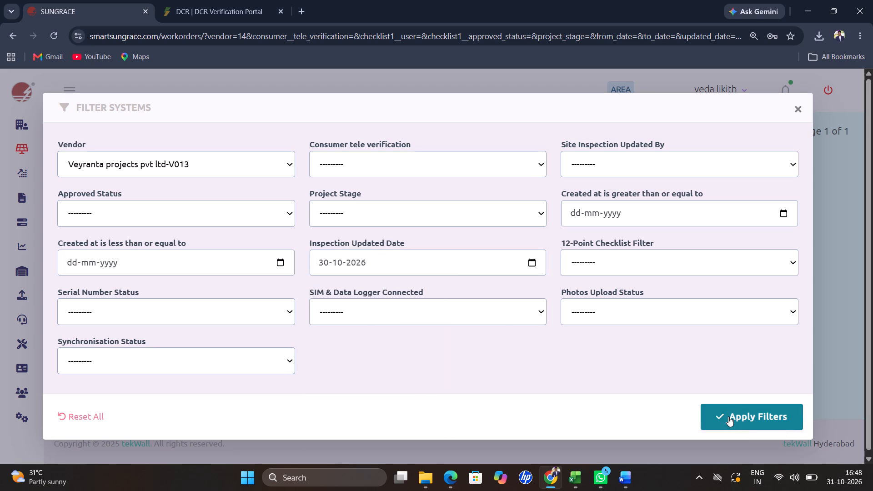
{"action": "left_click", "coordinate": [728, 416], "text": "ctrl"}
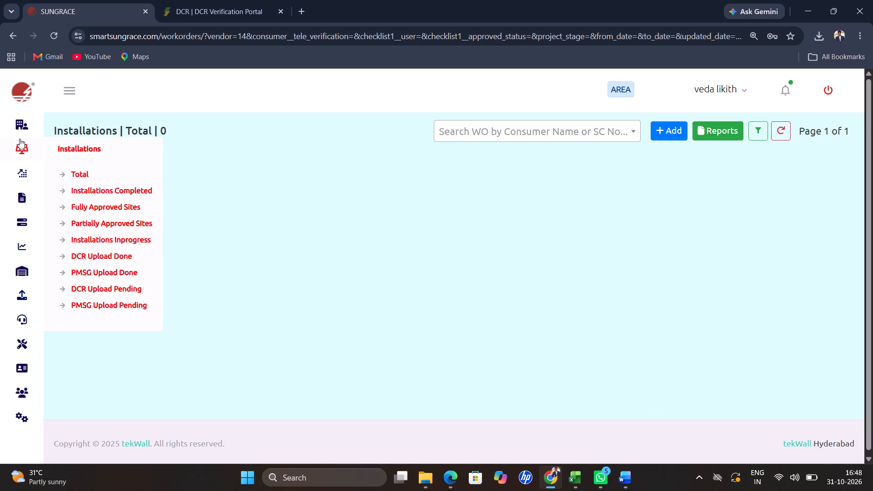
Show the total installations list without any filters and dismiss the incoming chat notification.
{"action": "left_click", "coordinate": [88, 175], "text": "ctrl"}
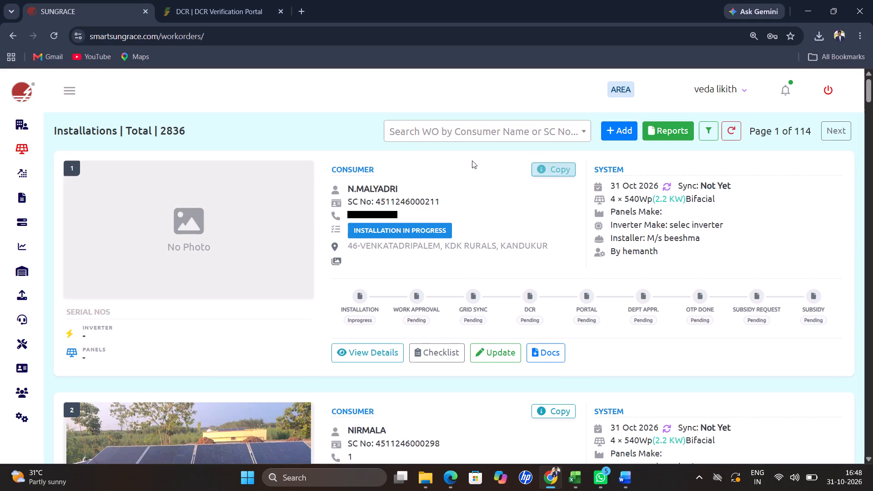
{"action": "left_click", "coordinate": [344, 125], "text": "ctrl"}
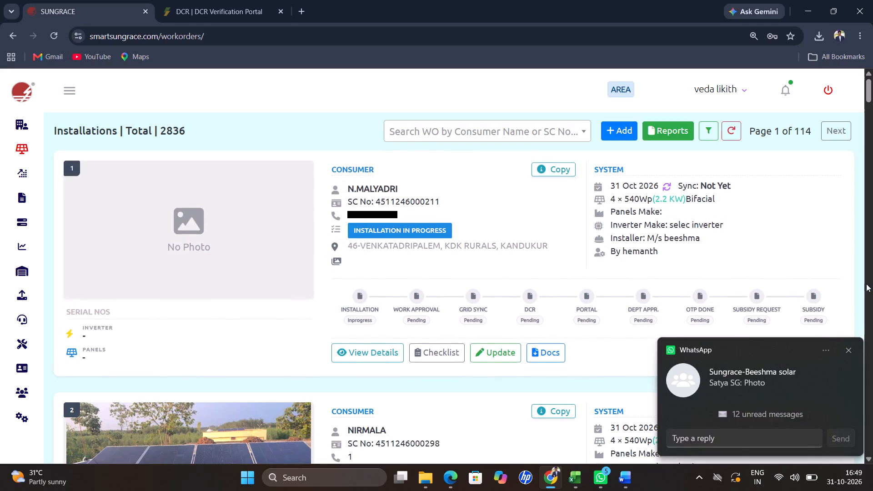
{"action": "left_click", "coordinate": [847, 348], "text": "ctrl"}
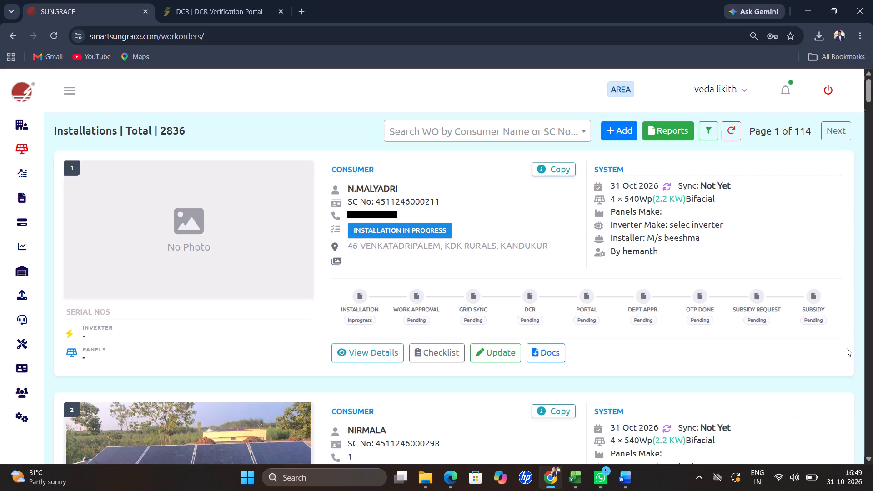
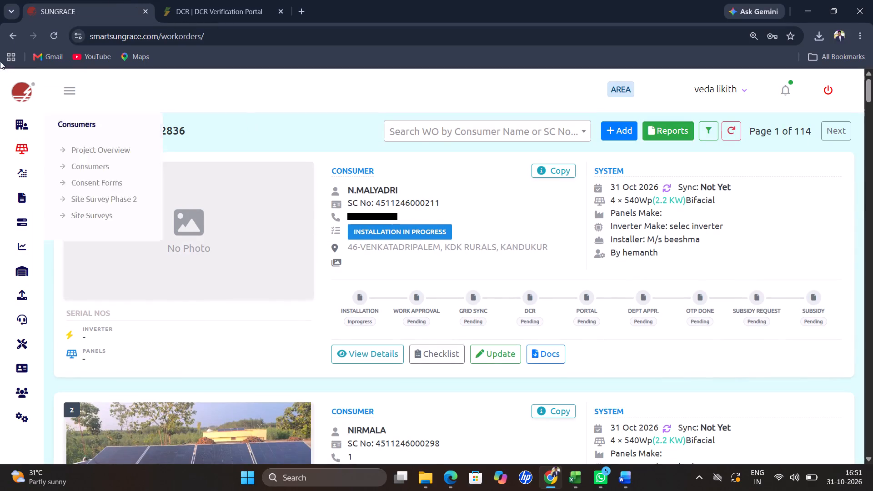
Reload the unfiltered total installations page.
{"action": "left_click", "coordinate": [53, 32], "text": "ctrl"}
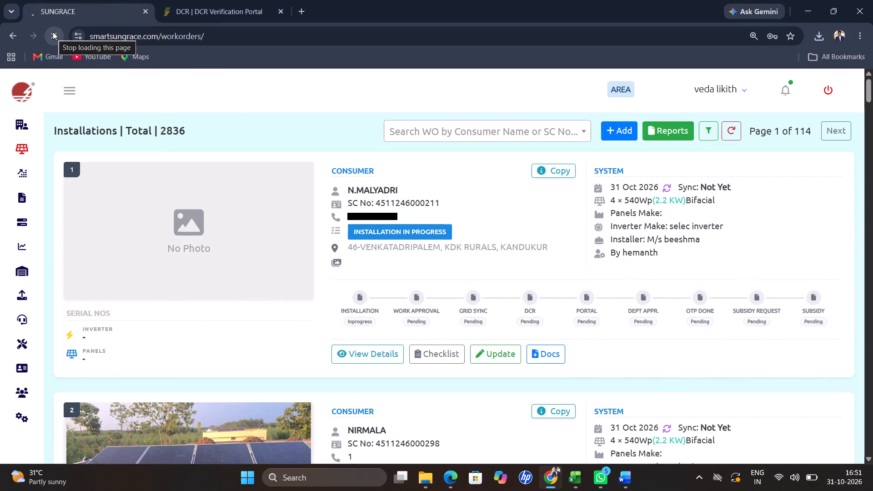
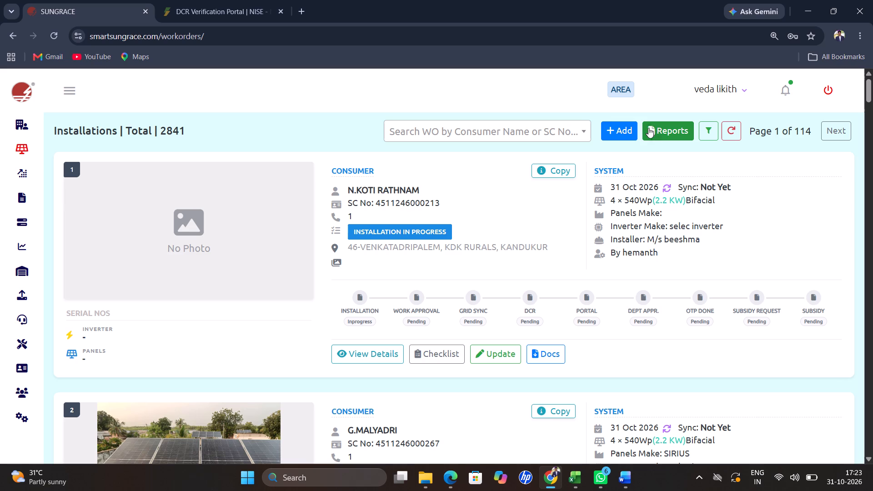
Filter the installations by vendor beeshma solar-V012.
{"action": "left_click", "coordinate": [703, 133], "text": "ctrl"}
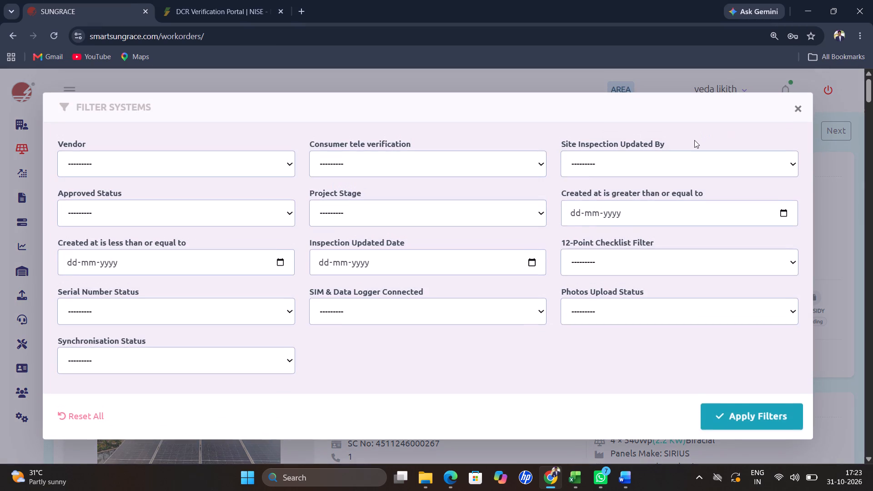
{"action": "left_click", "coordinate": [243, 159], "text": "ctrl"}
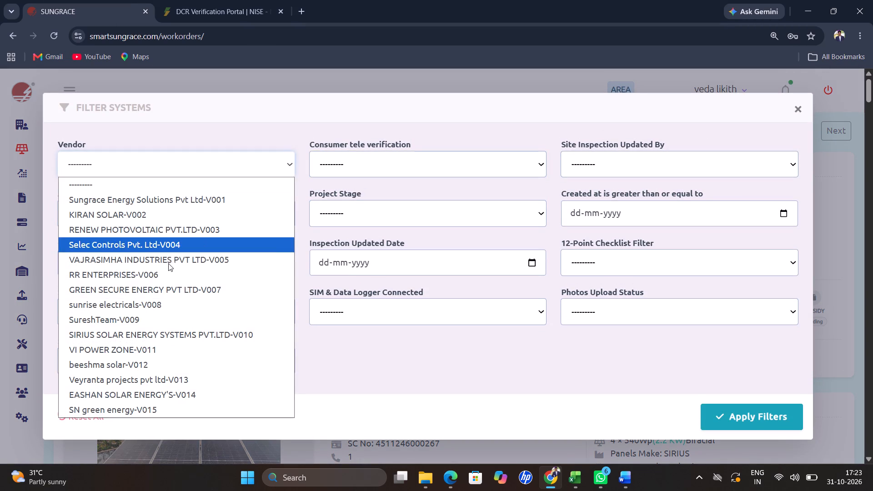
{"action": "left_click", "coordinate": [151, 365], "text": "ctrl"}
{"action": "left_click", "coordinate": [743, 420], "text": "ctrl"}
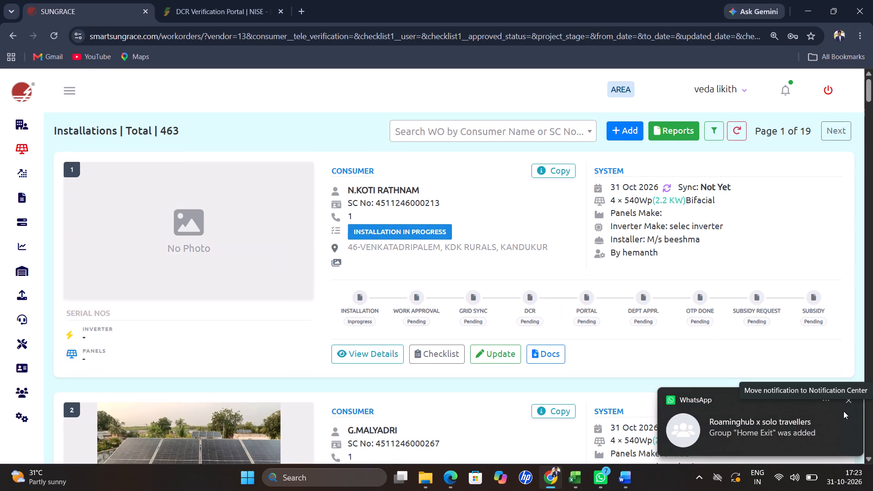
{"action": "left_click", "coordinate": [851, 401], "text": "ctrl"}
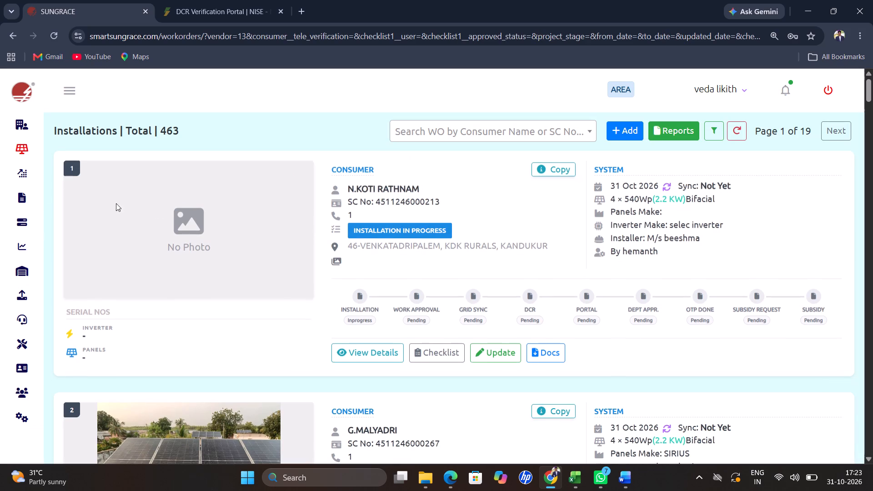
{"action": "left_click", "coordinate": [848, 368], "text": "ctrl"}
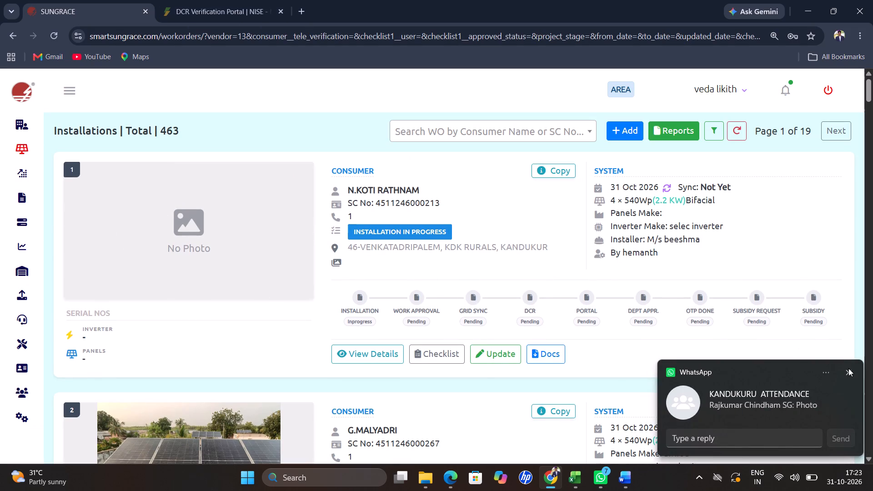
{"action": "left_click", "coordinate": [711, 132], "text": "ctrl"}
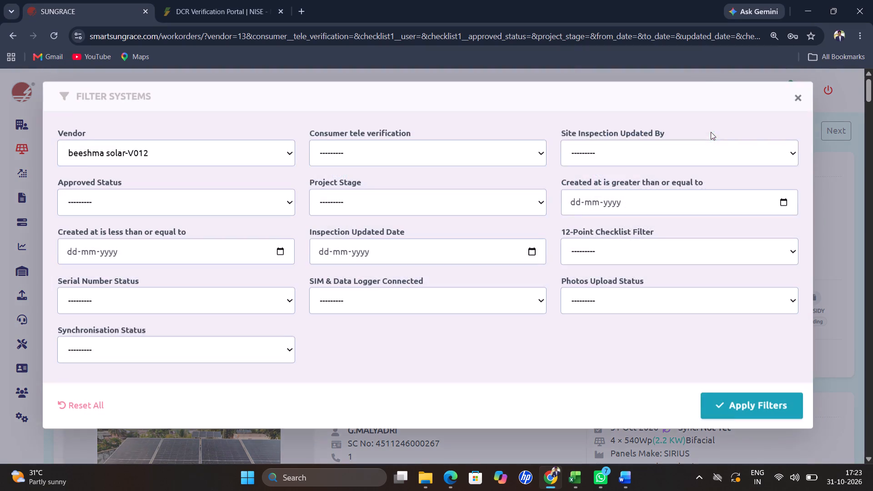
{"action": "double_click", "coordinate": [800, 105], "text": "ctrl"}
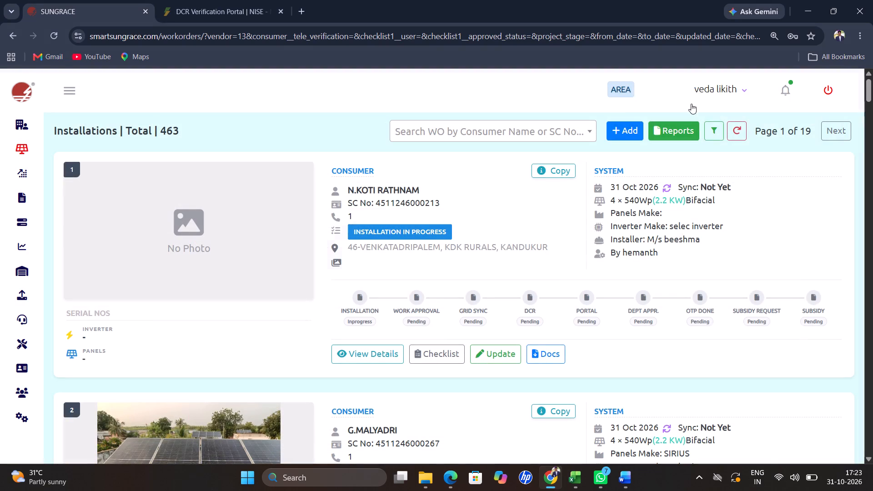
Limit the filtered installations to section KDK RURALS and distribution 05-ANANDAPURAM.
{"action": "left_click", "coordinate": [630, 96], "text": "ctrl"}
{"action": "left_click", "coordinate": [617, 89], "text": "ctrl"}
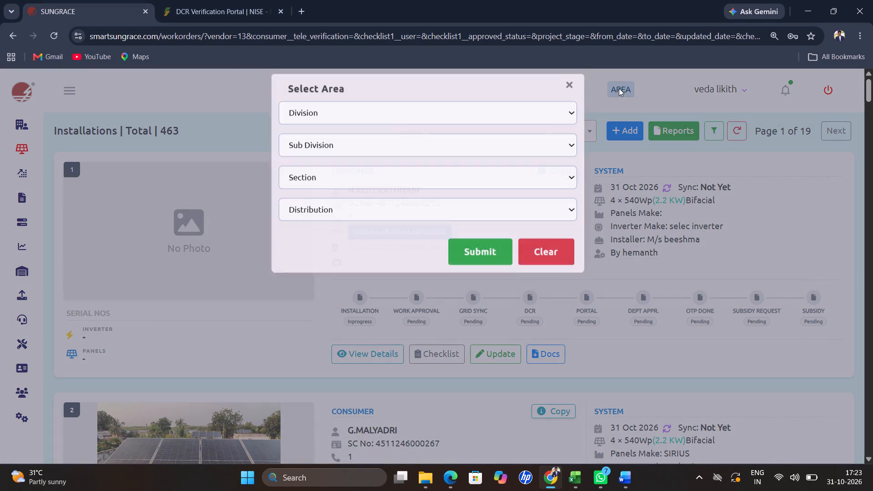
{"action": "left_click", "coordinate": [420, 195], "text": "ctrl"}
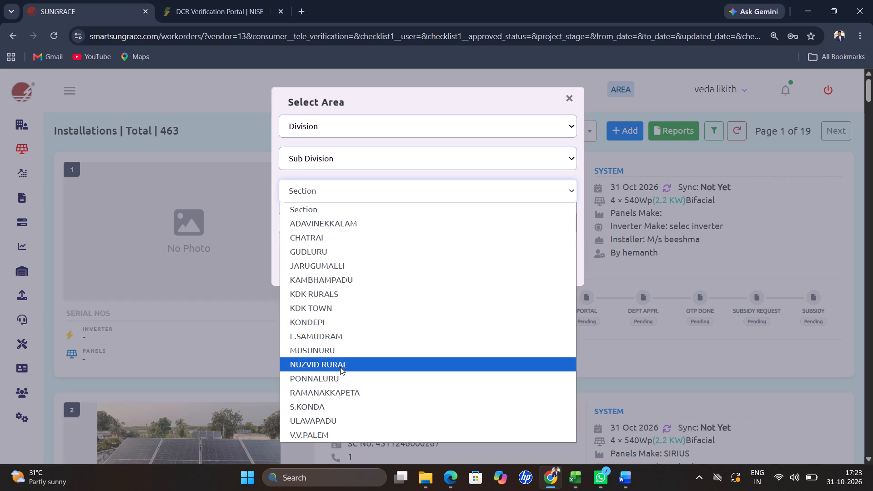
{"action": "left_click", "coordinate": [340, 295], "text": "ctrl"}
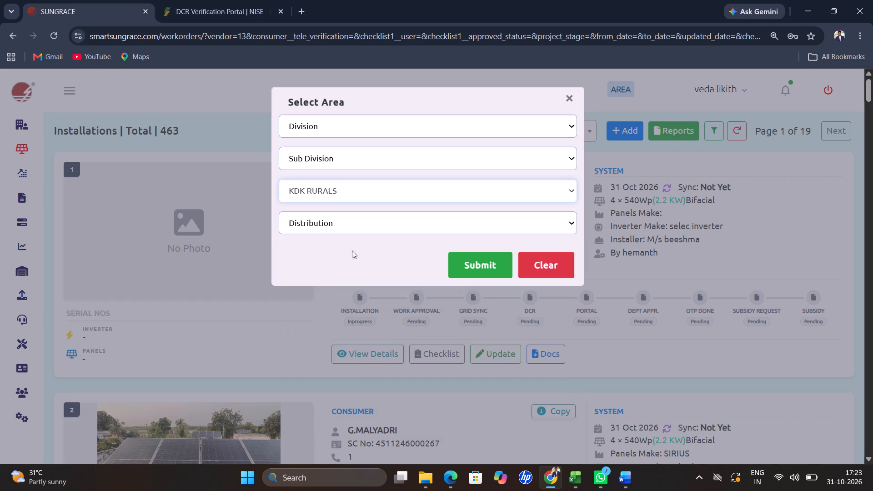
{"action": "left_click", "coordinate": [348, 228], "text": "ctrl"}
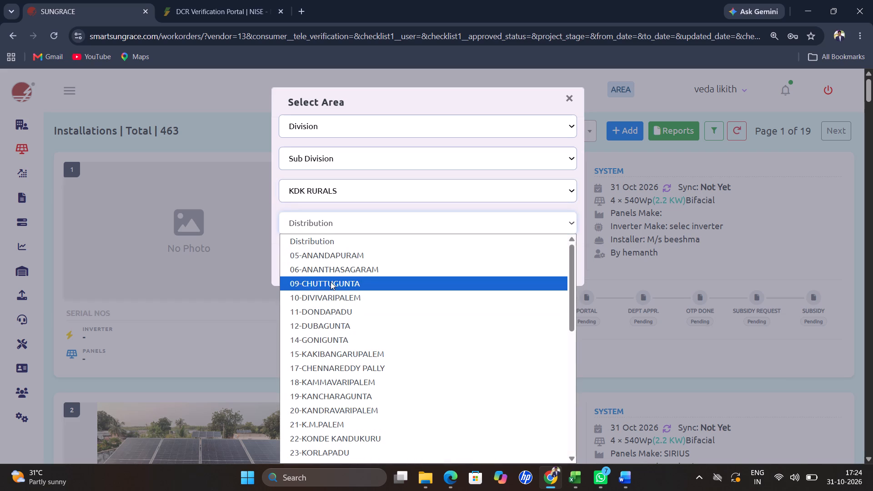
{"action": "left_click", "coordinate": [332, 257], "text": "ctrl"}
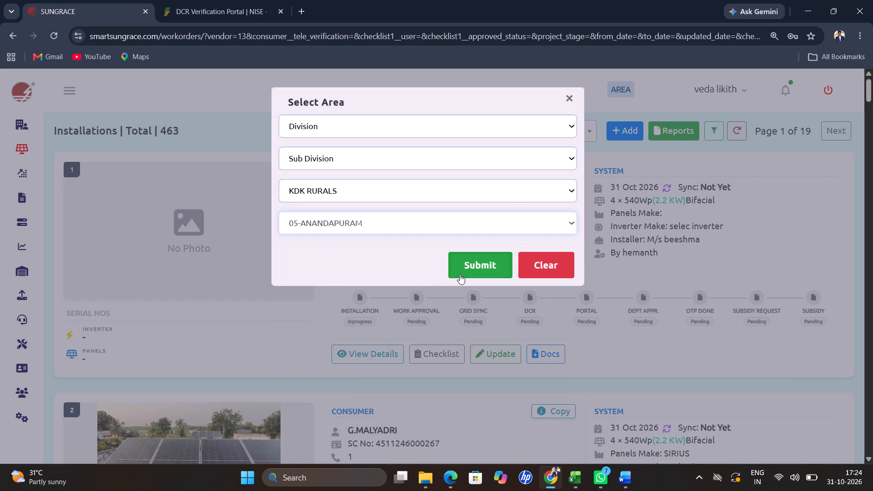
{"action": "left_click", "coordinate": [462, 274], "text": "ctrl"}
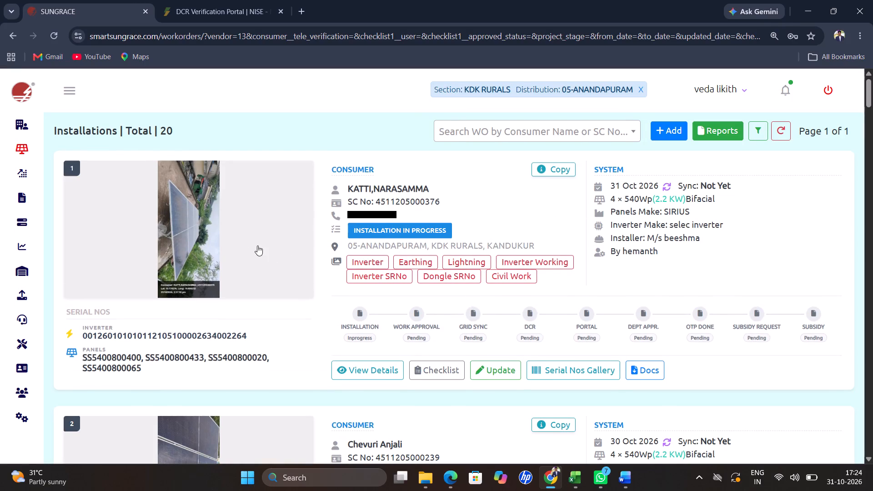
Look through the 05-ANANDAPURAM installations, checking their dates, serial numbers and DCR stages.
{"action": "scroll", "coordinate": [257, 245], "scroll_direction": "down", "scroll_amount": 10, "text": "ctrl"}
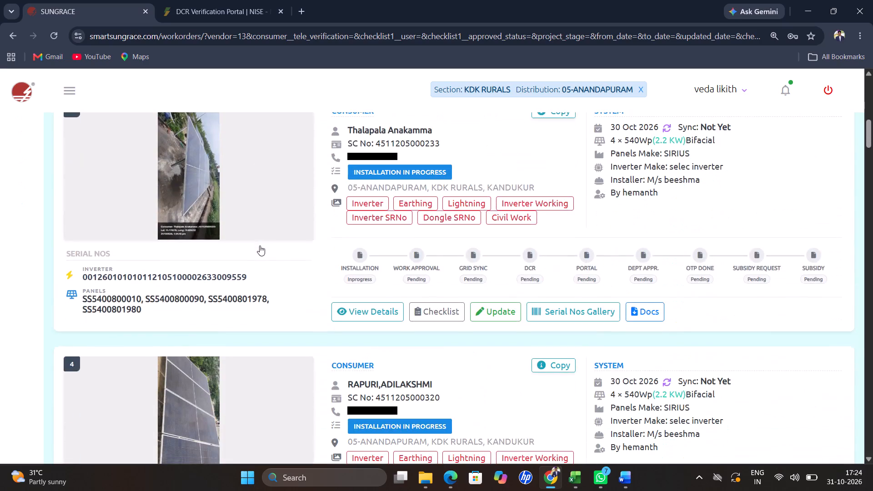
{"action": "scroll", "coordinate": [260, 245], "scroll_direction": "down", "scroll_amount": 9, "text": "ctrl"}
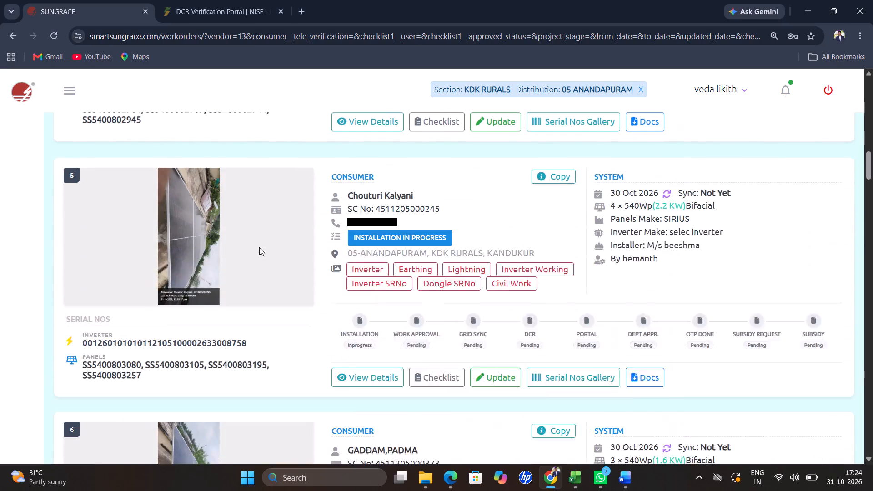
{"action": "scroll", "coordinate": [259, 244], "scroll_direction": "down", "scroll_amount": 5, "text": "ctrl"}
{"action": "scroll", "coordinate": [259, 244], "scroll_direction": "up", "scroll_amount": 20, "text": "ctrl"}
{"action": "scroll", "coordinate": [259, 244], "scroll_direction": "up", "scroll_amount": 4, "text": "ctrl"}
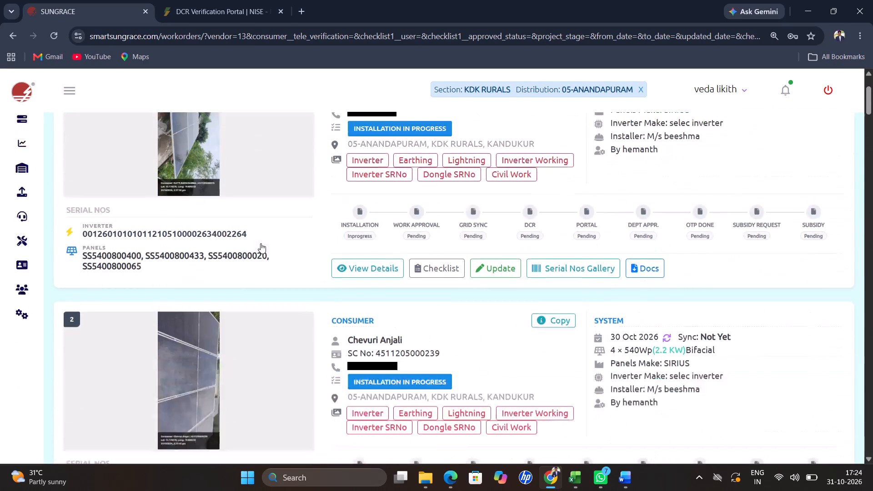
{"action": "scroll", "coordinate": [261, 243], "scroll_direction": "up", "scroll_amount": 8, "text": "ctrl"}
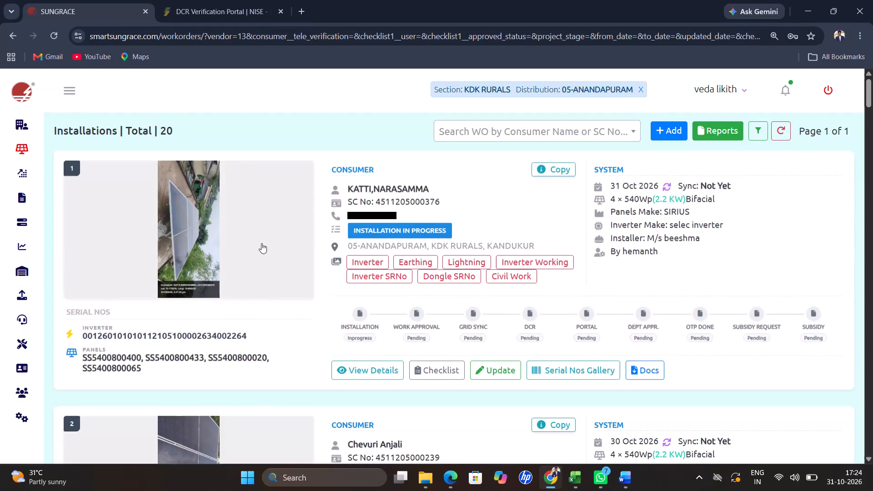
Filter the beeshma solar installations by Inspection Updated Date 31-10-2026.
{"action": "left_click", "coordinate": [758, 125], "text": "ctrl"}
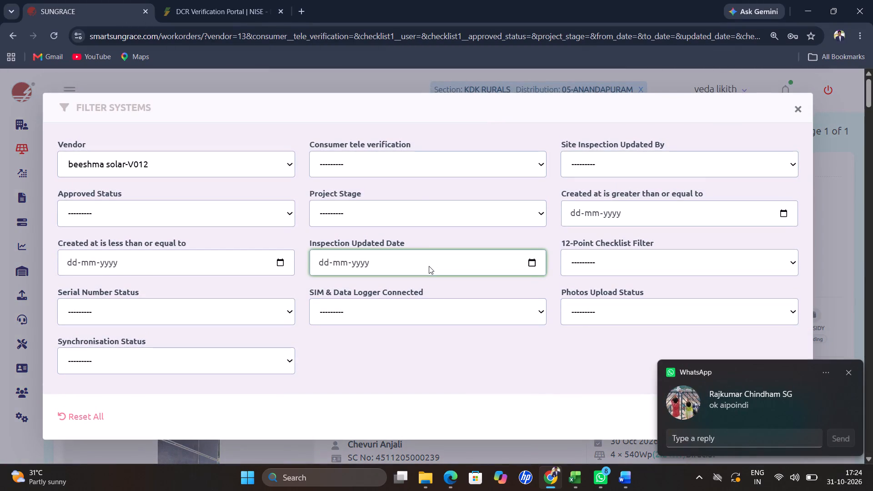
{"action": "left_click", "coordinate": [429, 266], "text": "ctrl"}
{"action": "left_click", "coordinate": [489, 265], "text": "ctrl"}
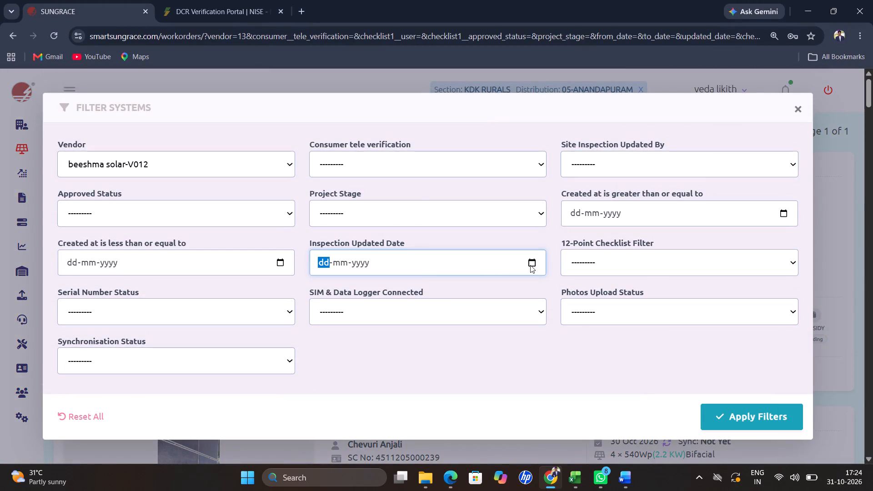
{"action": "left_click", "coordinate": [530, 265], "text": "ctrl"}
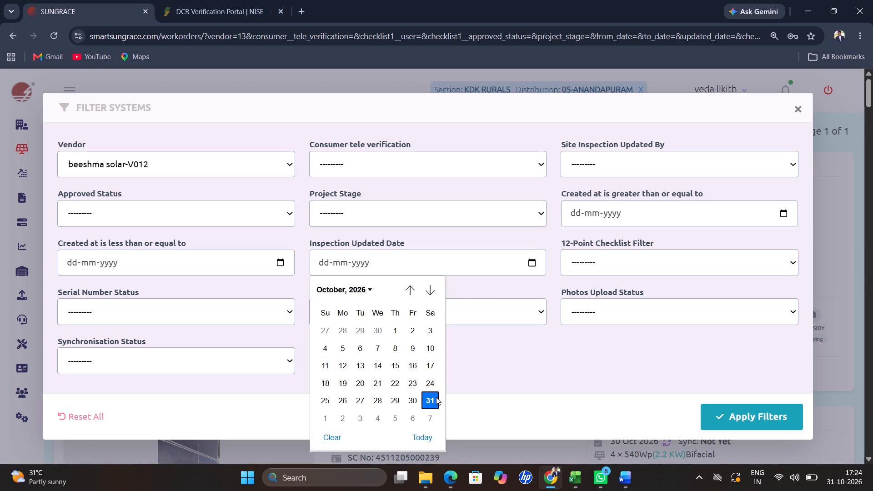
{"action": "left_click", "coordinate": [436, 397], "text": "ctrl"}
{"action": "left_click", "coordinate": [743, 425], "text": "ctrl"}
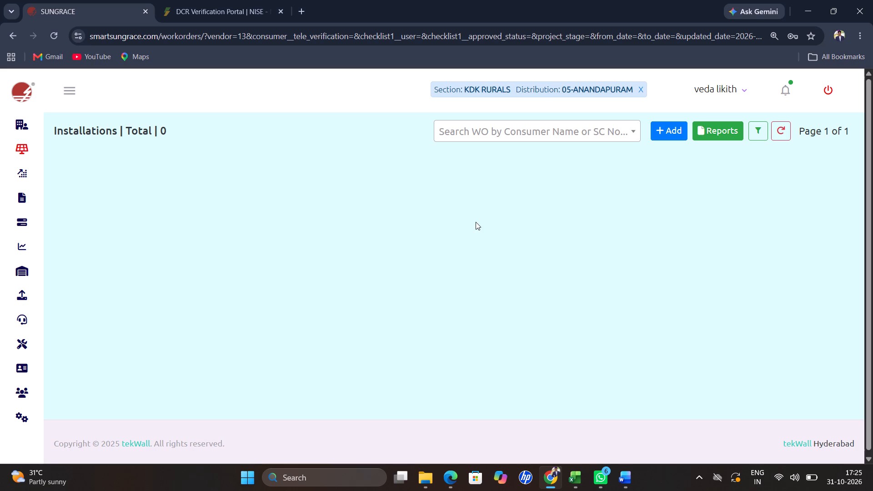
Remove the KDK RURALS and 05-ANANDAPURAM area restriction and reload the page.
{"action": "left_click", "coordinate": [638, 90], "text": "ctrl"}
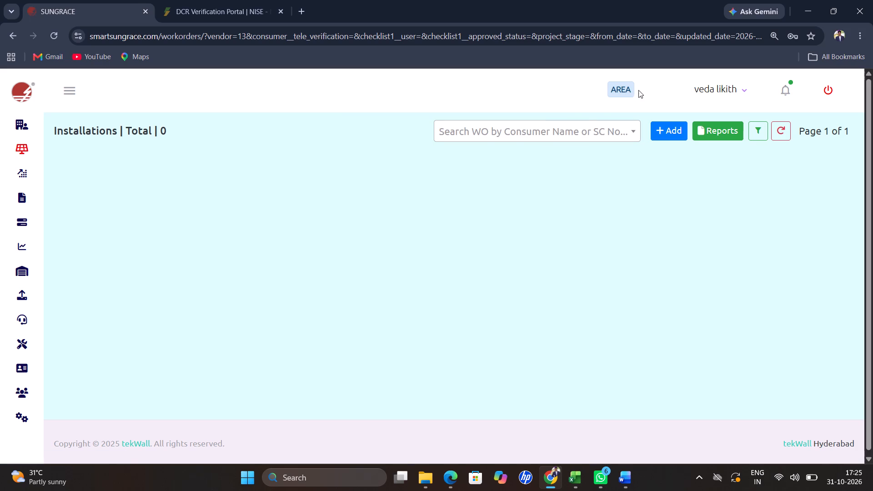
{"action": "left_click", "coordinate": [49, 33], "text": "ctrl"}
Clear the Inspection Updated Date filter and show beeshma solar installations created on or after 31-10-2026.
{"action": "left_click", "coordinate": [756, 135], "text": "ctrl"}
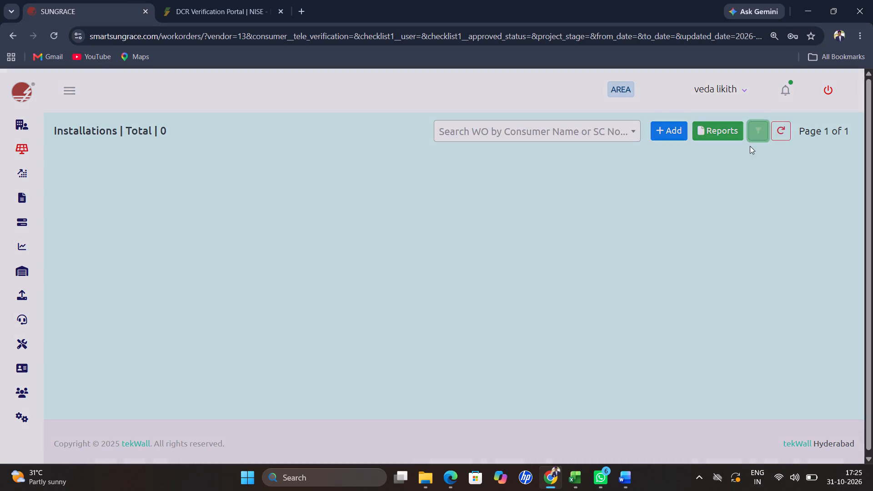
{"action": "left_click", "coordinate": [492, 260], "text": "ctrl"}
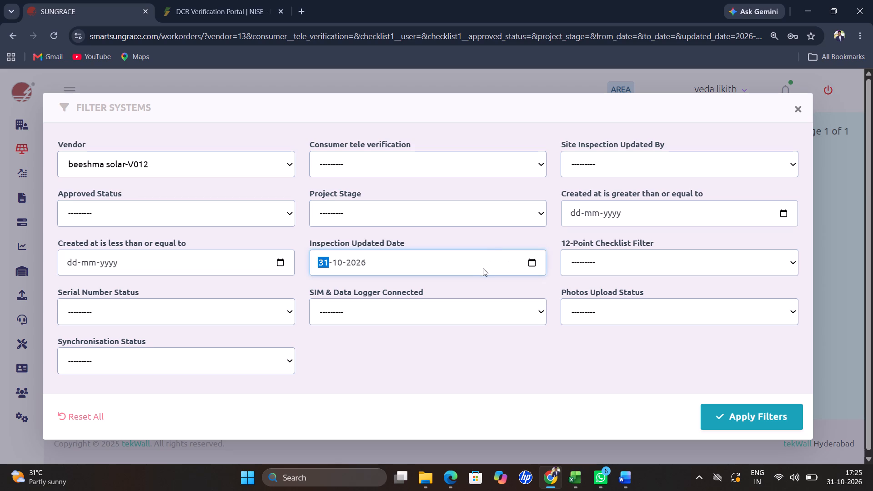
{"action": "left_click", "coordinate": [533, 265], "text": "ctrl"}
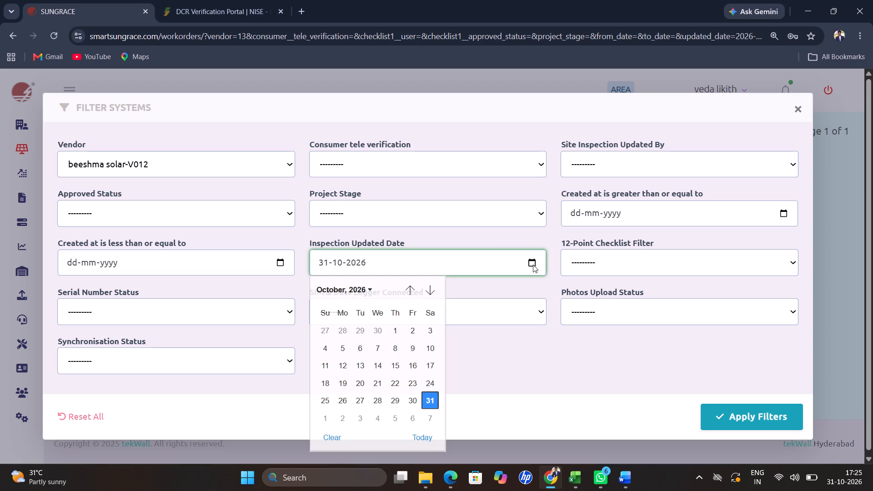
{"action": "left_click", "coordinate": [414, 400], "text": "ctrl"}
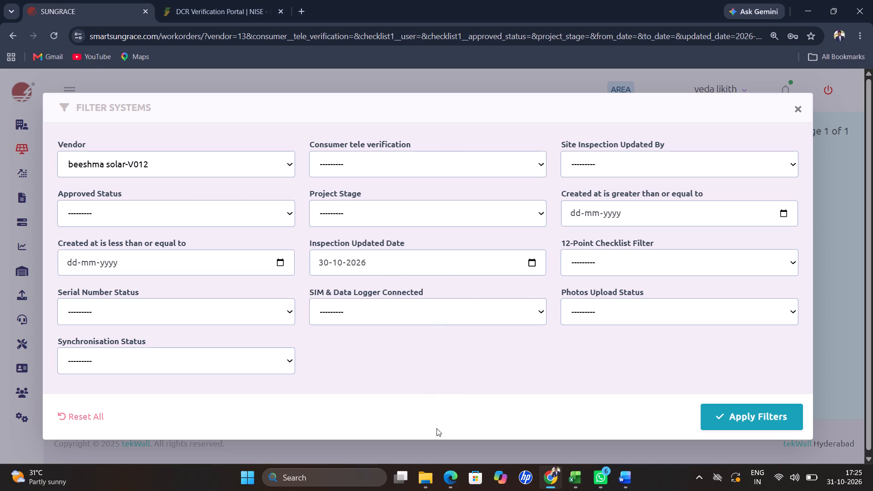
{"action": "left_click", "coordinate": [505, 270], "text": "ctrl"}
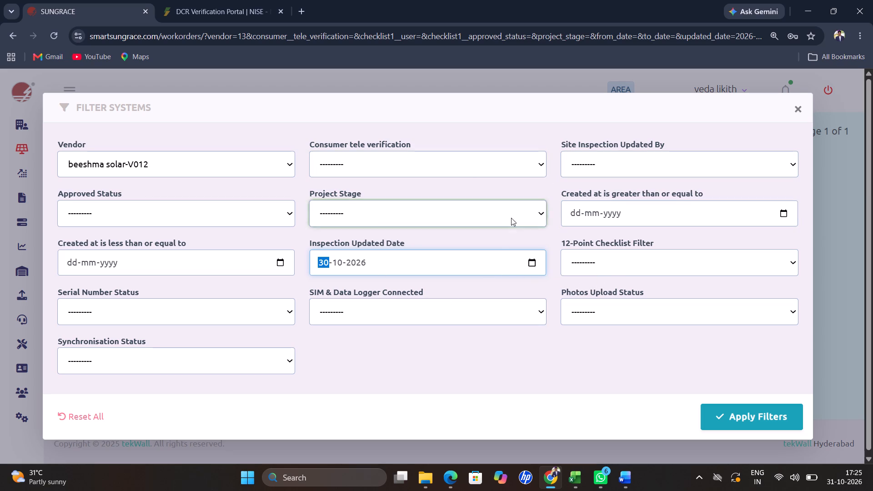
{"action": "left_click", "coordinate": [532, 261], "text": "ctrl"}
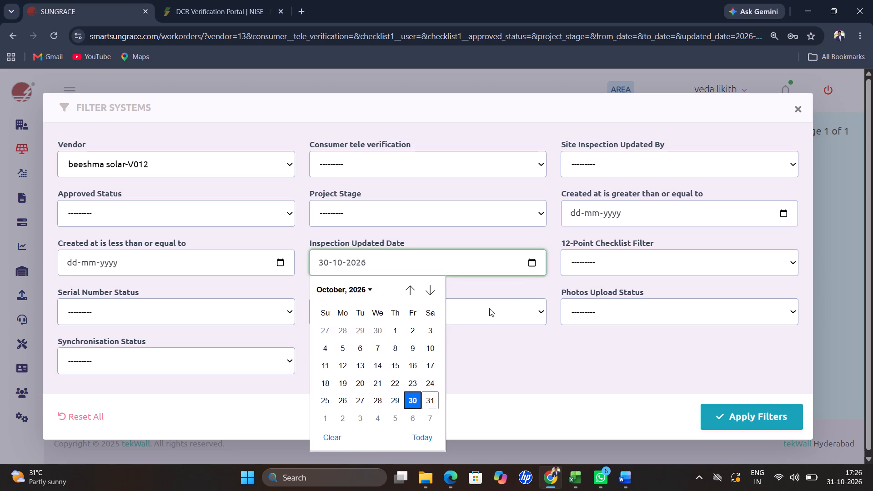
{"action": "left_click", "coordinate": [336, 438], "text": "ctrl"}
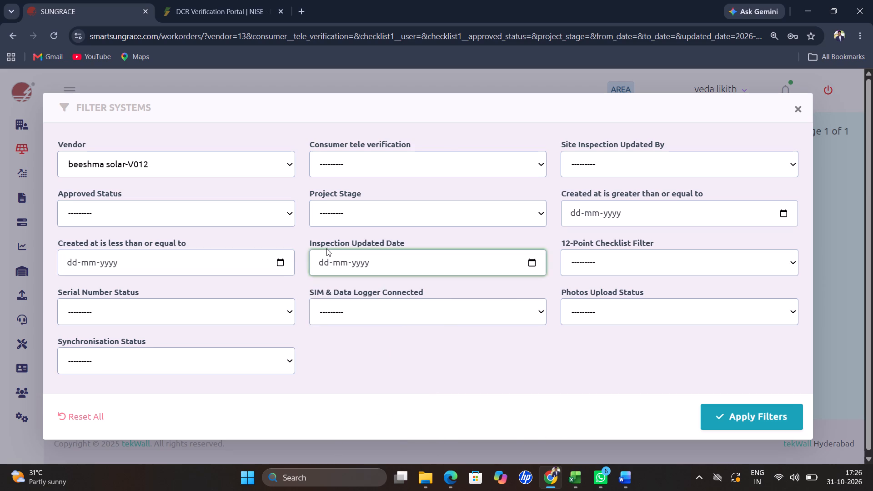
{"action": "left_click", "coordinate": [606, 209], "text": "ctrl"}
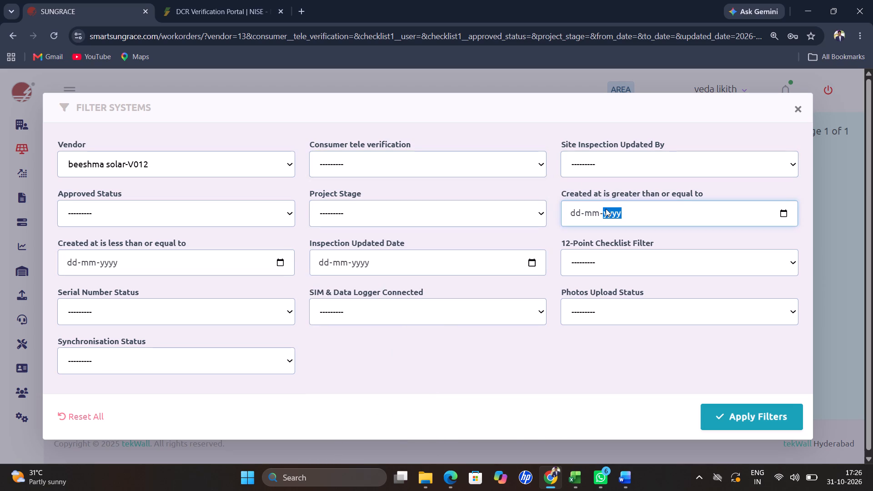
{"action": "left_click", "coordinate": [779, 209], "text": "ctrl"}
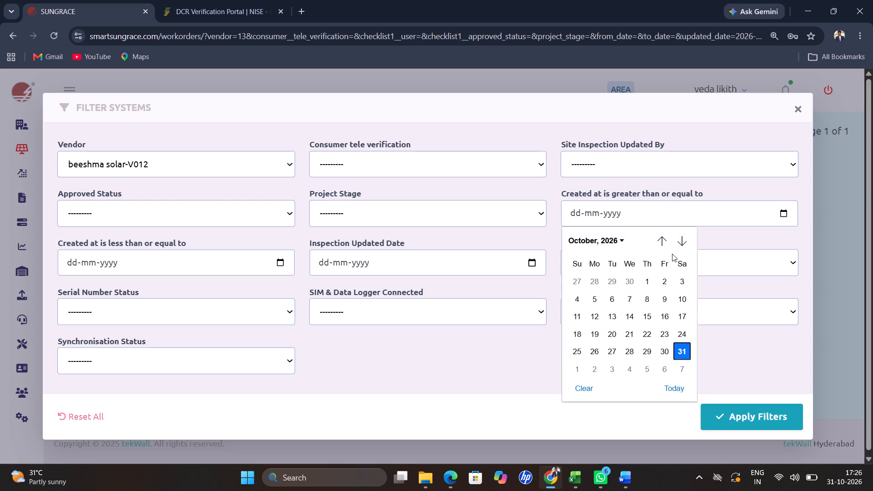
{"action": "left_click", "coordinate": [682, 350], "text": "ctrl"}
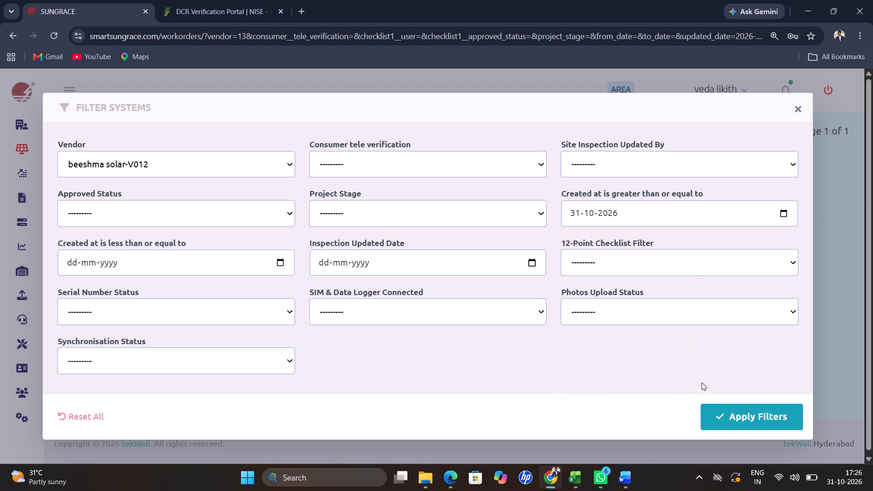
{"action": "left_click", "coordinate": [717, 414], "text": "ctrl"}
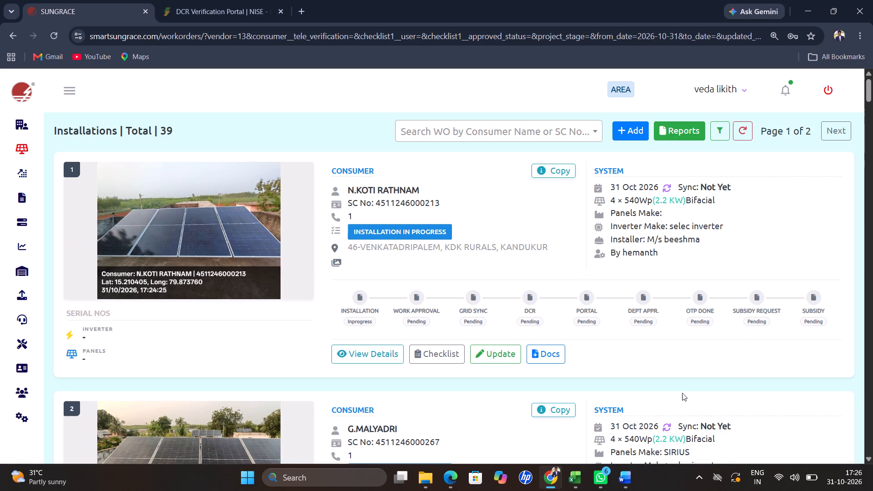
Restrict the beeshma solar installations to the KDK RURALS section and the 05-ANANDAPURAM distribution.
{"action": "left_click", "coordinate": [626, 91], "text": "ctrl"}
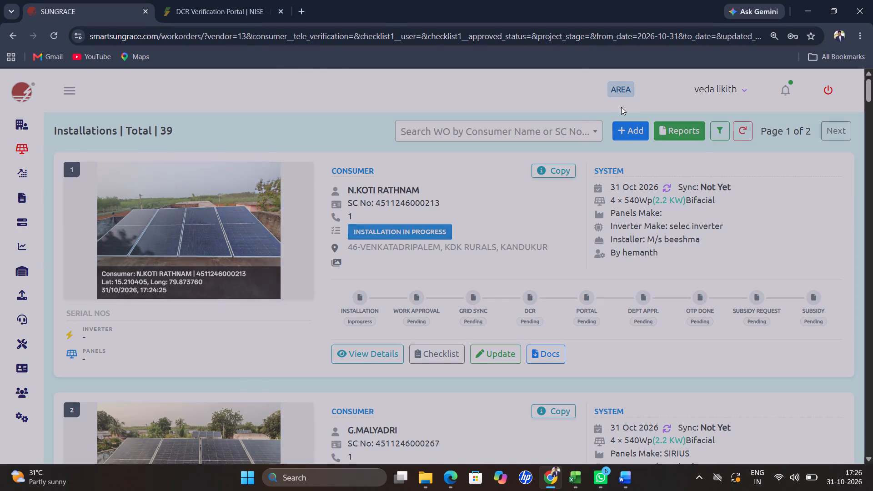
{"action": "left_click_drag", "start_coordinate": [474, 189], "coordinate": [481, 205], "text": "ctrl"}
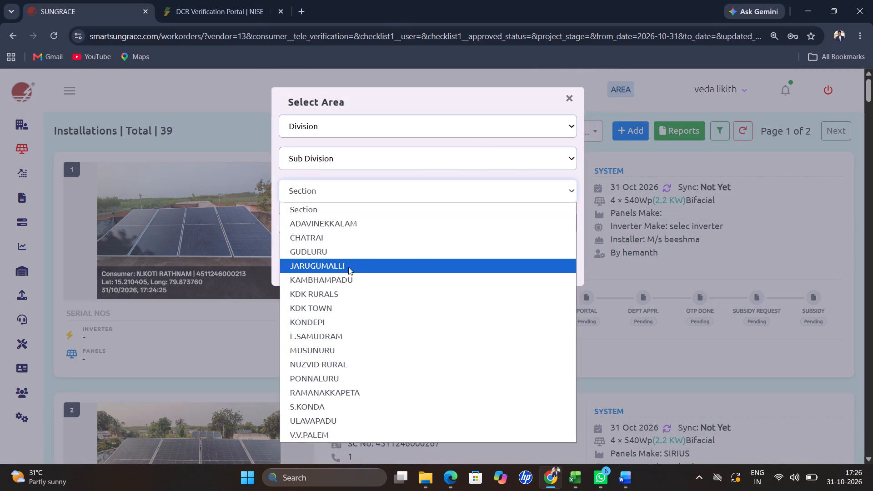
{"action": "left_click", "coordinate": [321, 293], "text": "ctrl"}
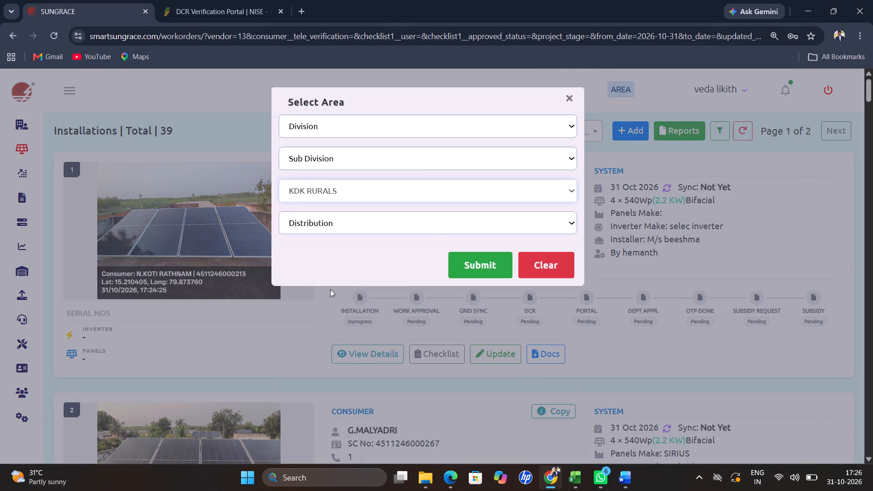
{"action": "left_click", "coordinate": [431, 229], "text": "ctrl"}
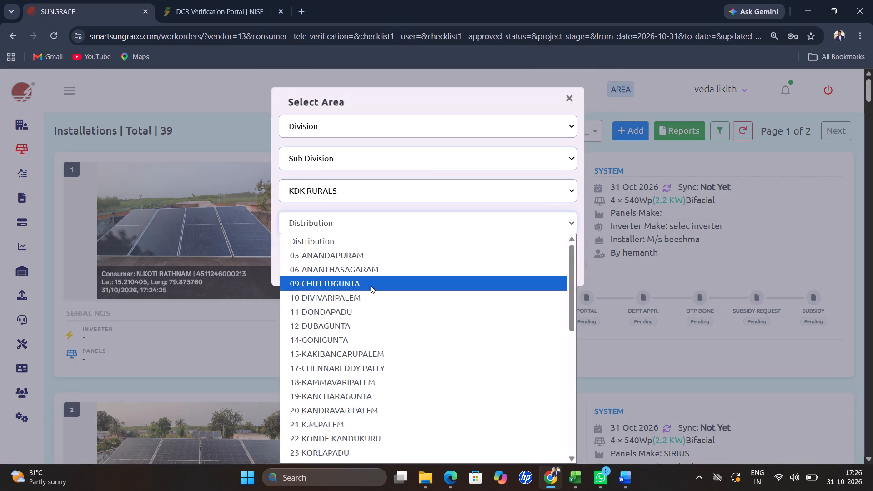
{"action": "left_click", "coordinate": [366, 257], "text": "ctrl"}
{"action": "left_click", "coordinate": [463, 269], "text": "ctrl"}
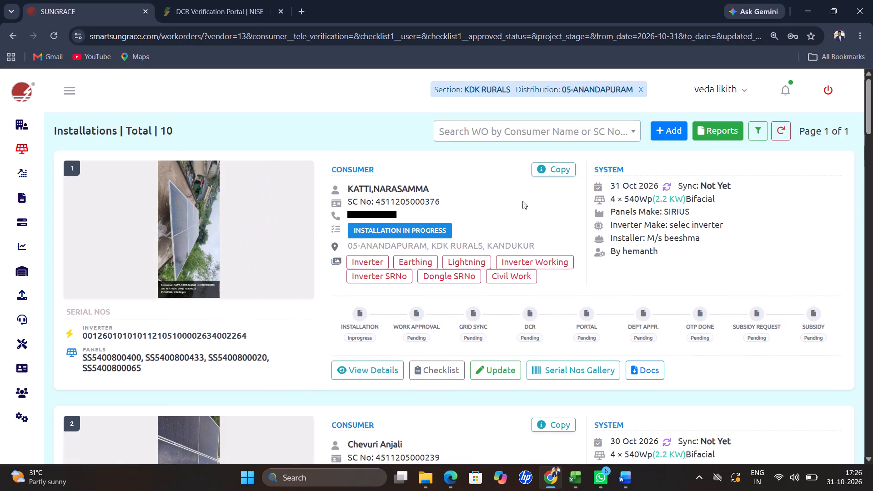
Review the filtered 05-ANANDAPURAM installations and view the quick copy details of the third one.
{"action": "scroll", "coordinate": [465, 170], "scroll_direction": "down", "scroll_amount": 4, "text": "ctrl"}
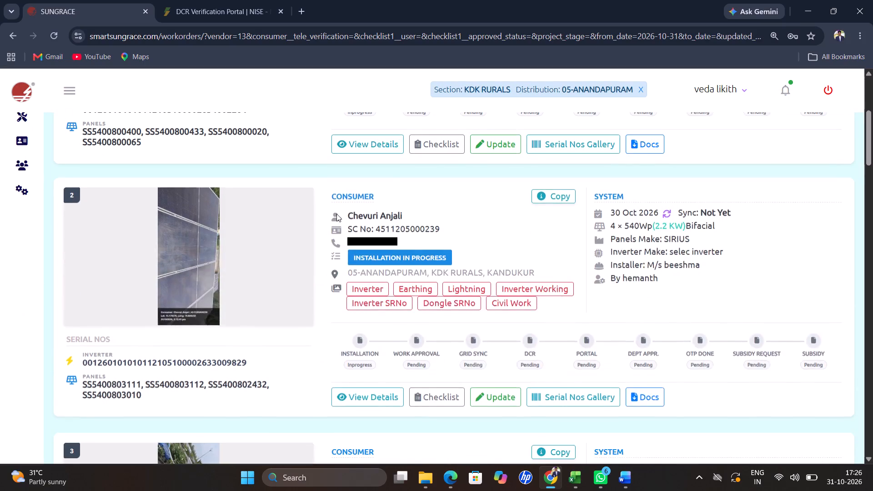
{"action": "scroll", "coordinate": [336, 218], "scroll_direction": "down", "scroll_amount": 4, "text": "ctrl"}
{"action": "left_click", "coordinate": [535, 218], "text": "ctrl"}
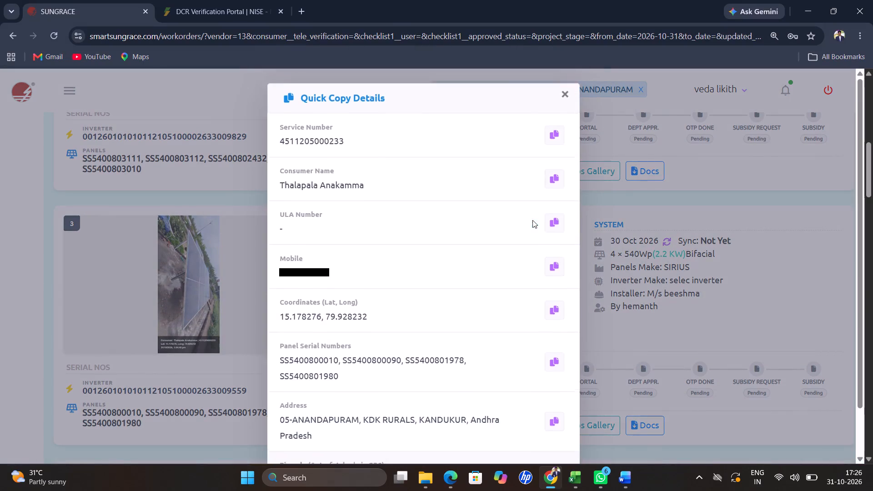
{"action": "left_click", "coordinate": [569, 95], "text": "ctrl"}
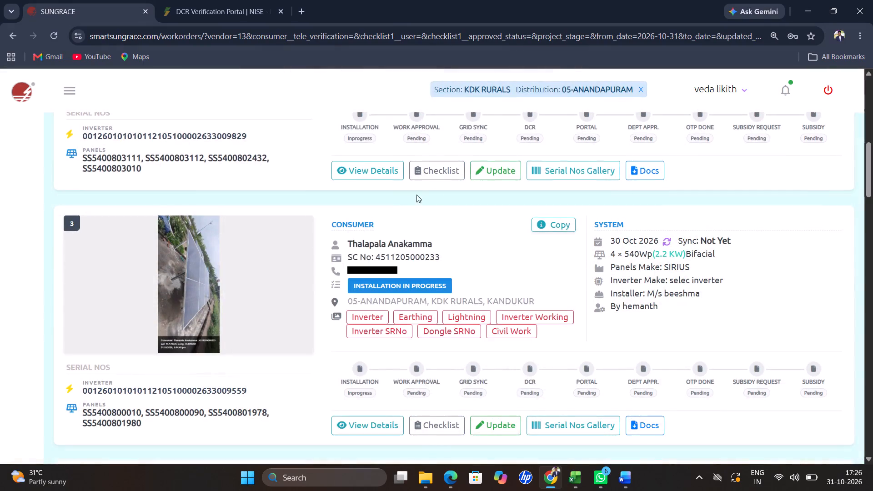
{"action": "scroll", "coordinate": [394, 202], "scroll_direction": "up", "scroll_amount": 13, "text": "ctrl"}
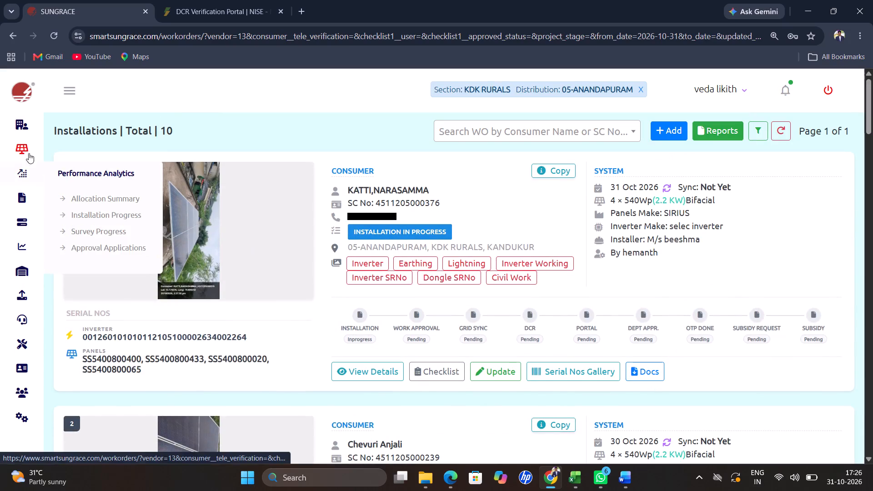
Reopen the installations list without its vendor and date filters and remove the KDK RURALS and 05-ANANDAPURAM area restriction.
{"action": "left_click", "coordinate": [84, 170], "text": "ctrl"}
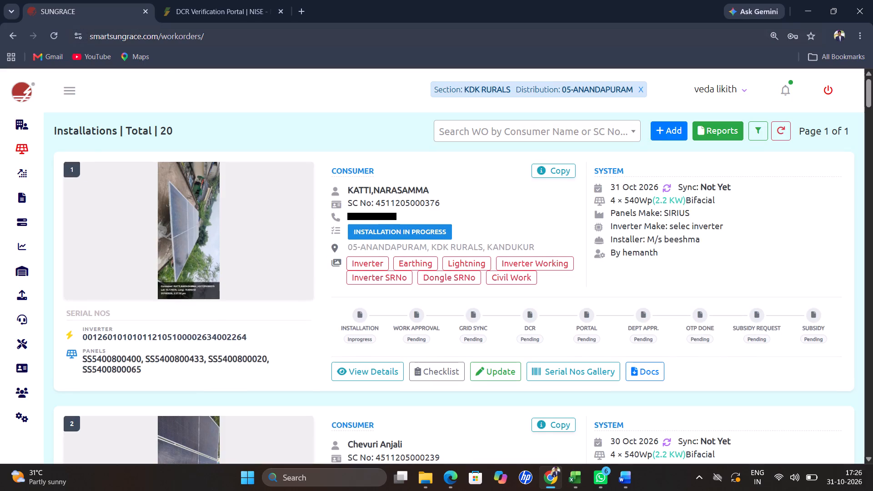
{"action": "left_click", "coordinate": [642, 90], "text": "ctrl"}
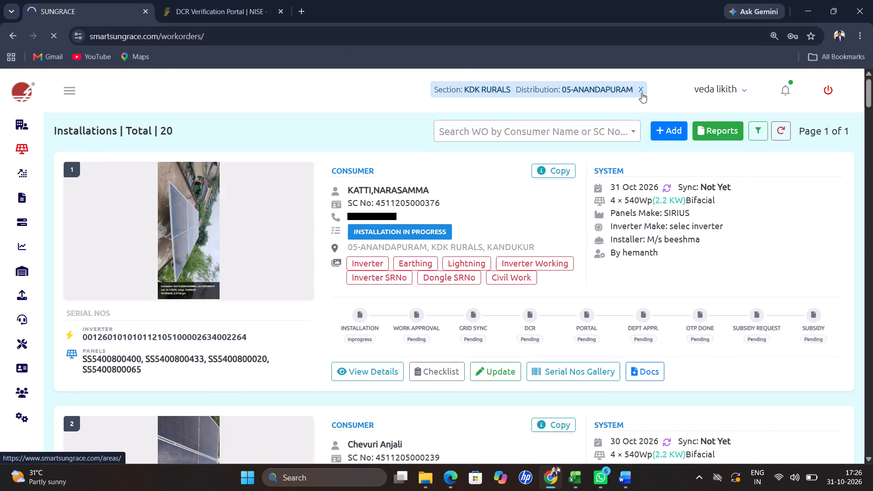
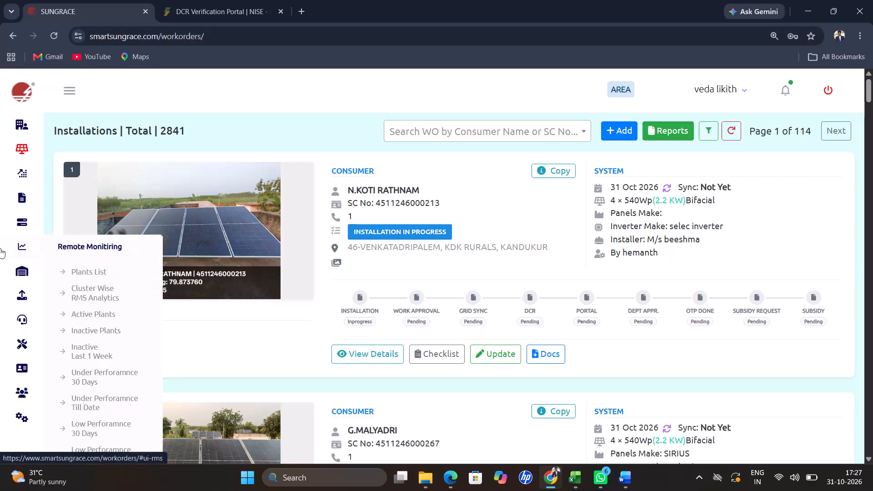
Reload the installations list and restrict it to the KDK TOWN section and the 01-KANDUKURU TOWN distribution.
{"action": "left_click", "coordinate": [55, 32], "text": "ctrl"}
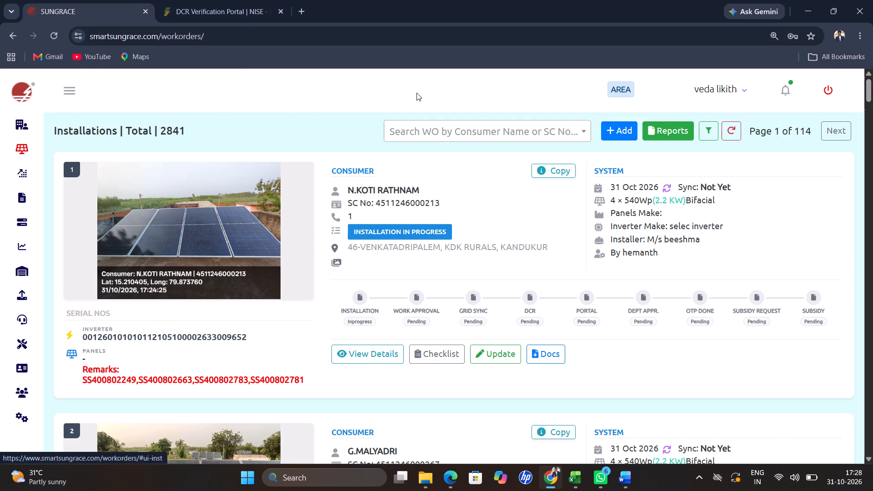
{"action": "left_click", "coordinate": [613, 94], "text": "ctrl"}
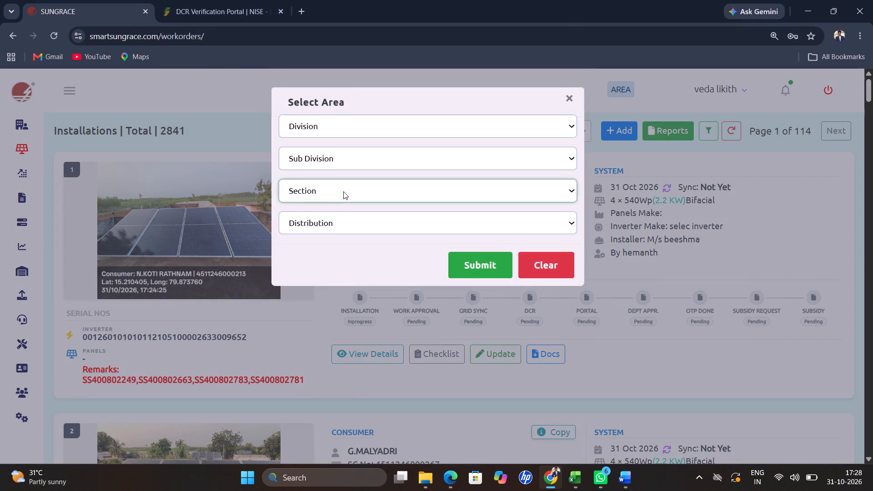
{"action": "left_click", "coordinate": [343, 191], "text": "ctrl"}
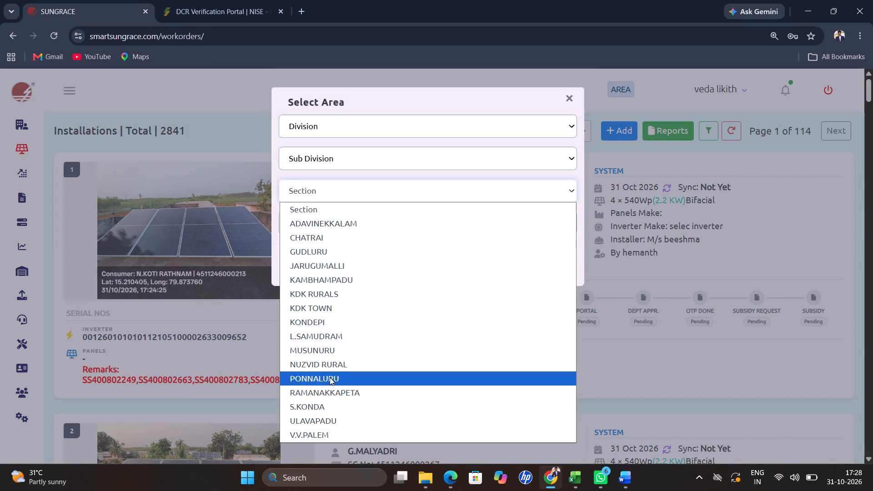
{"action": "left_click", "coordinate": [335, 307], "text": "ctrl"}
{"action": "left_click", "coordinate": [337, 220], "text": "ctrl"}
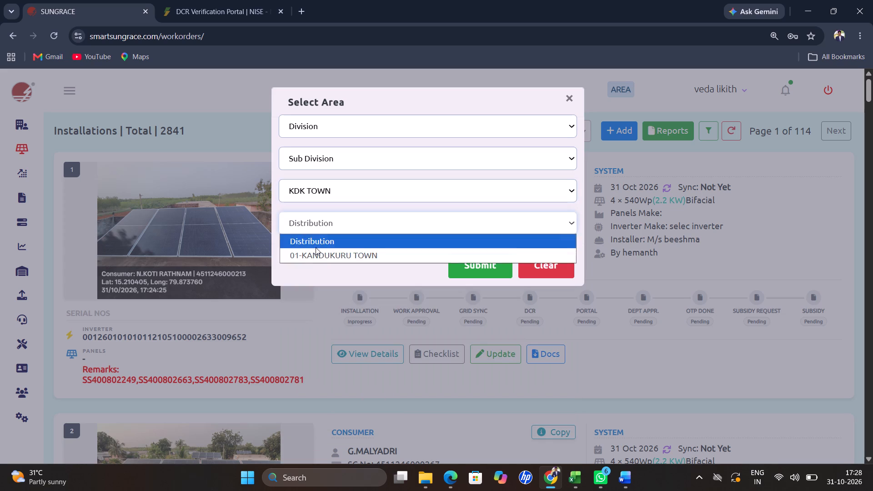
{"action": "left_click", "coordinate": [327, 253], "text": "ctrl"}
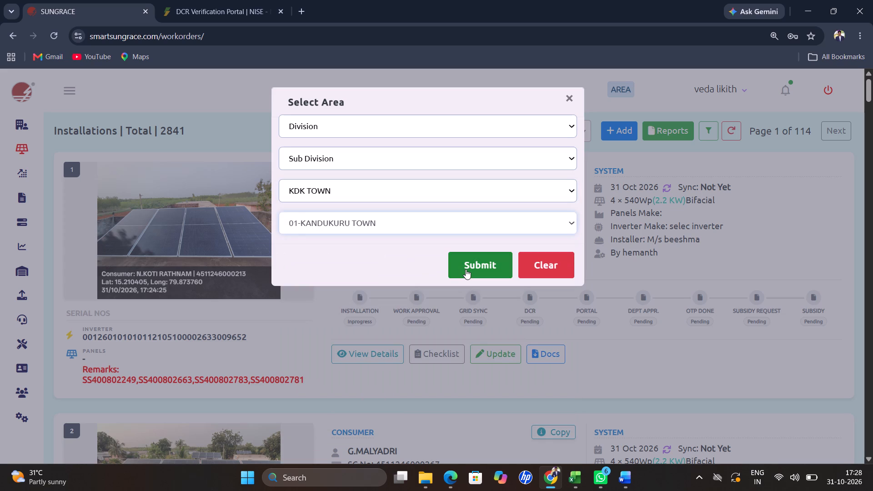
{"action": "left_click", "coordinate": [466, 269], "text": "ctrl"}
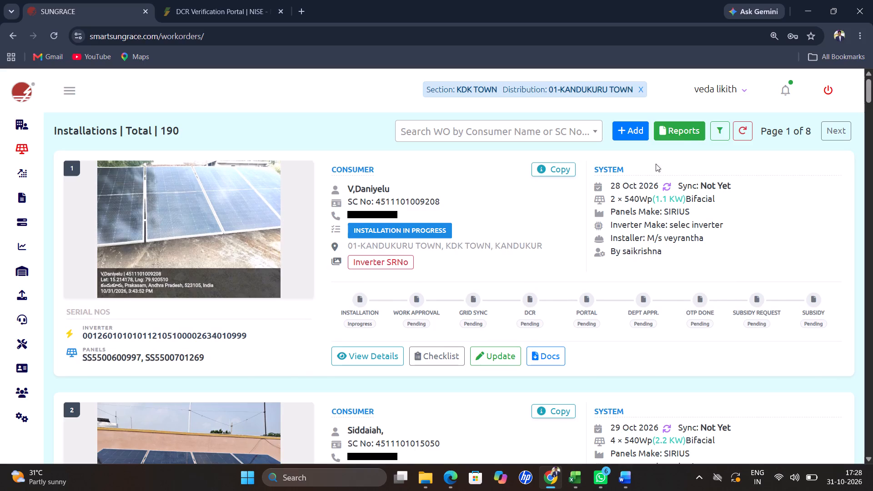
Filter the 01-KANDUKURU TOWN installations by the vendor Veyranta projects pvt ltd-V013.
{"action": "left_click", "coordinate": [719, 130], "text": "ctrl"}
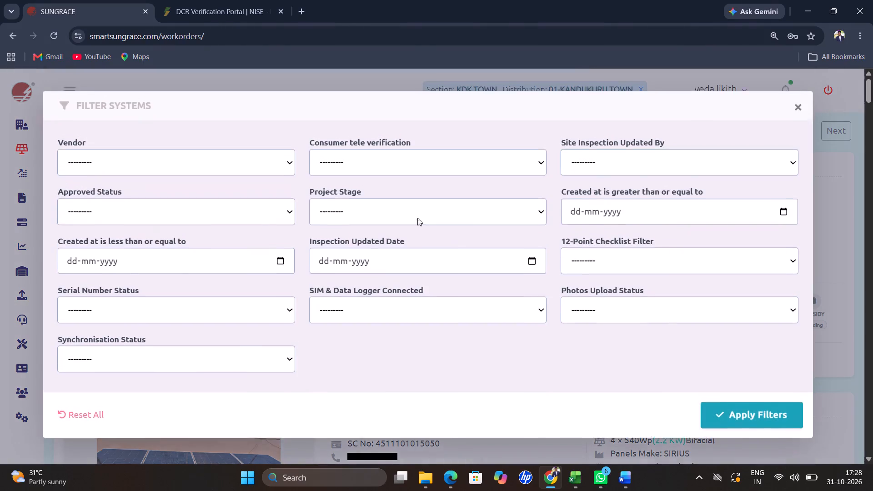
{"action": "left_click", "coordinate": [231, 160], "text": "ctrl"}
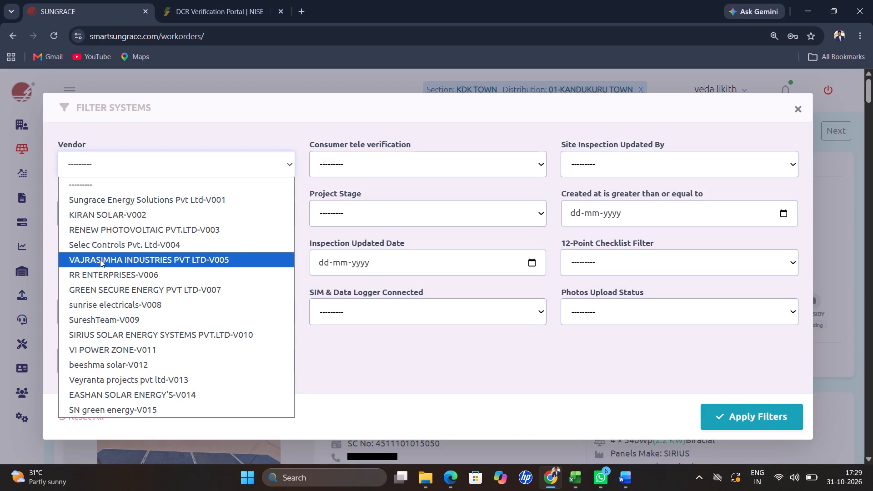
{"action": "left_click", "coordinate": [90, 376], "text": "ctrl"}
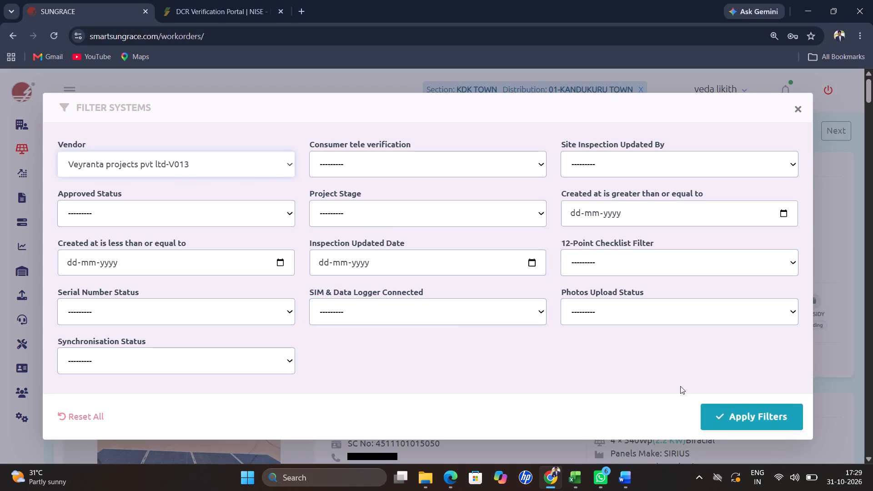
{"action": "left_click", "coordinate": [718, 414], "text": "ctrl"}
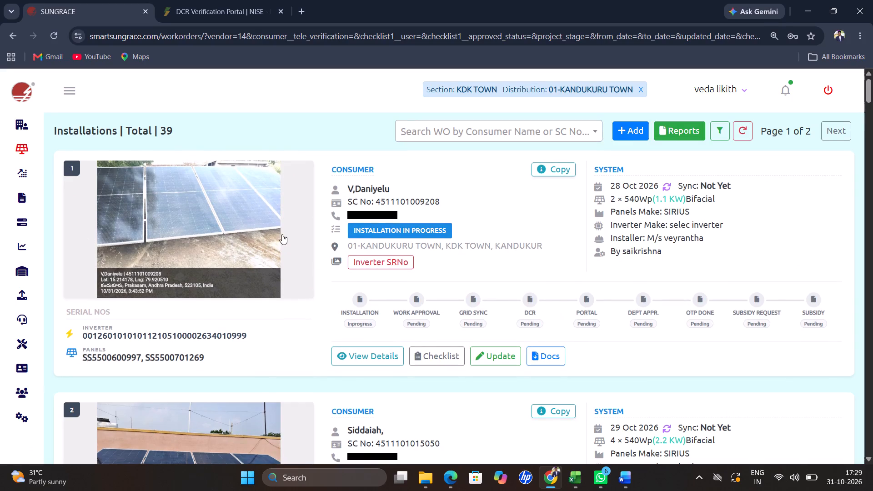
Examine the DCR stage and panel serial numbers of every Veyranta installation on the first page of results.
{"action": "scroll", "coordinate": [294, 243], "scroll_direction": "down", "scroll_amount": 4, "text": "ctrl"}
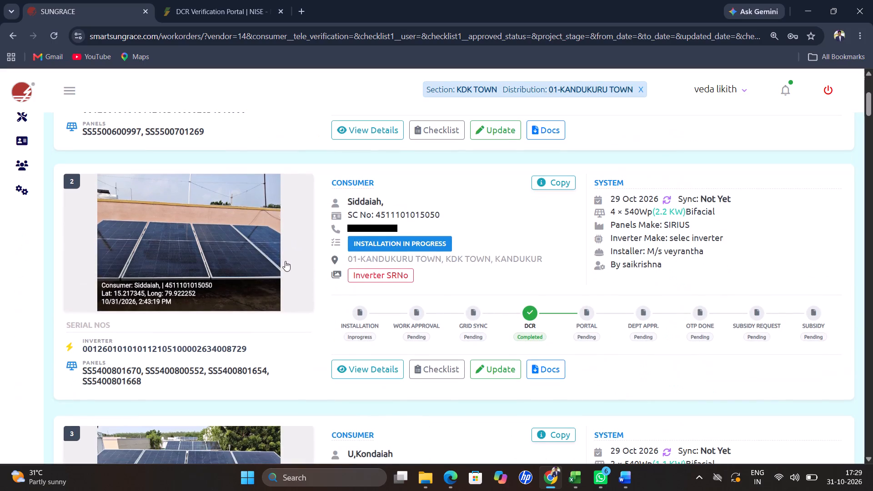
{"action": "scroll", "coordinate": [285, 261], "scroll_direction": "up", "scroll_amount": 4, "text": "ctrl"}
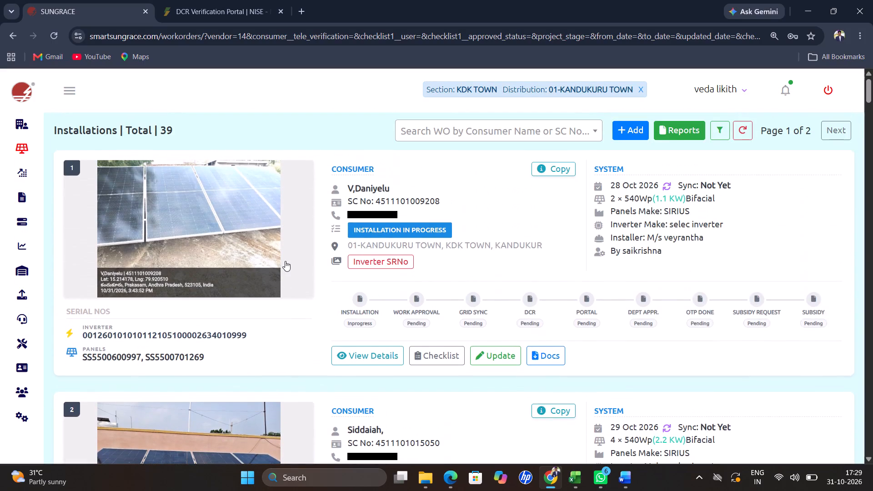
{"action": "scroll", "coordinate": [285, 261], "scroll_direction": "up", "scroll_amount": 5, "text": "ctrl"}
{"action": "scroll", "coordinate": [376, 276], "scroll_direction": "down", "scroll_amount": 4, "text": "ctrl"}
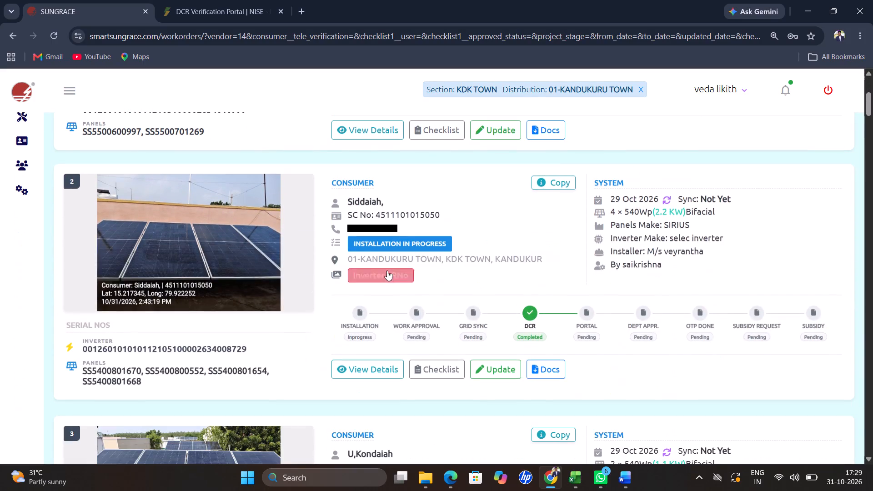
{"action": "scroll", "coordinate": [481, 228], "scroll_direction": "down", "scroll_amount": 7, "text": "ctrl"}
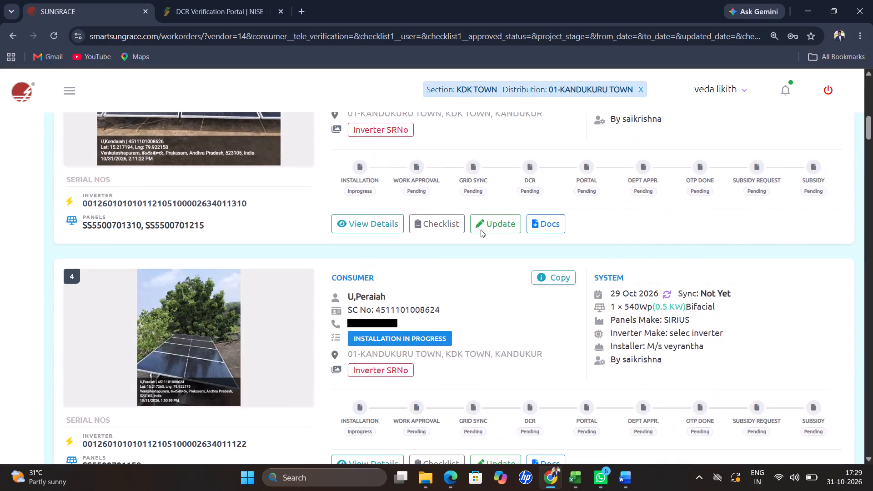
{"action": "scroll", "coordinate": [481, 230], "scroll_direction": "down", "scroll_amount": 17, "text": "ctrl"}
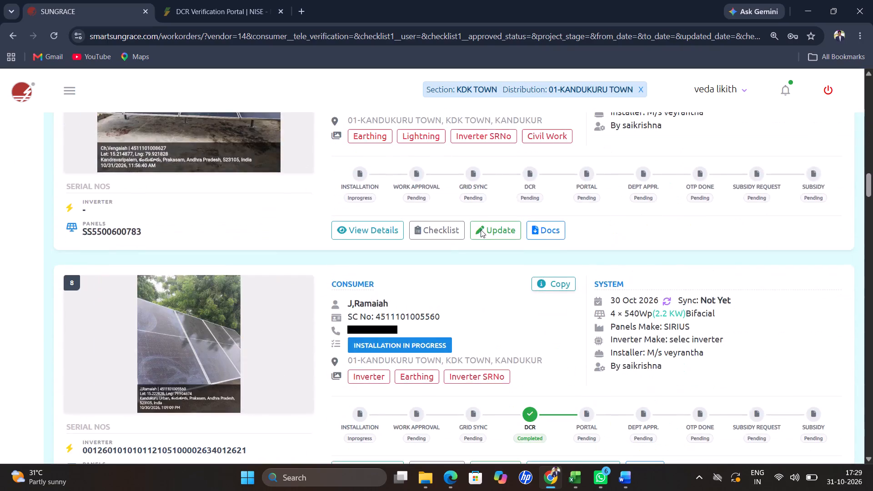
{"action": "scroll", "coordinate": [481, 230], "scroll_direction": "down", "scroll_amount": 5, "text": "ctrl"}
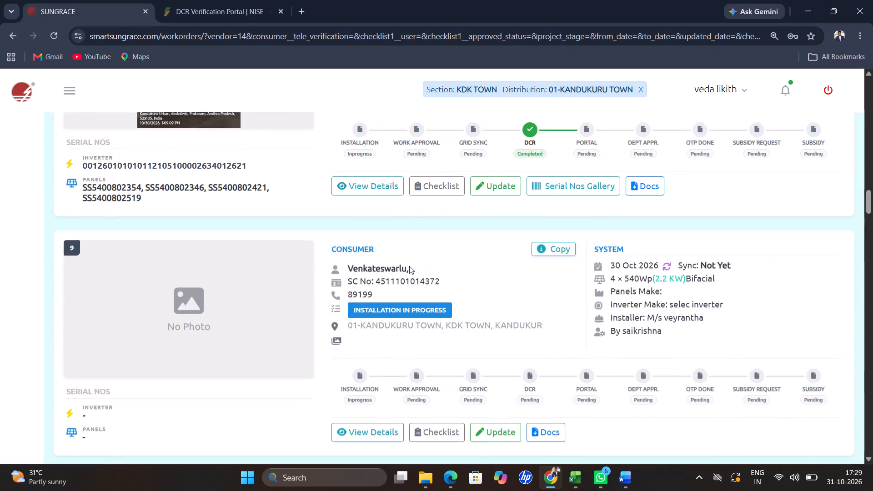
{"action": "scroll", "coordinate": [436, 287], "scroll_direction": "up", "scroll_amount": 2, "text": "ctrl"}
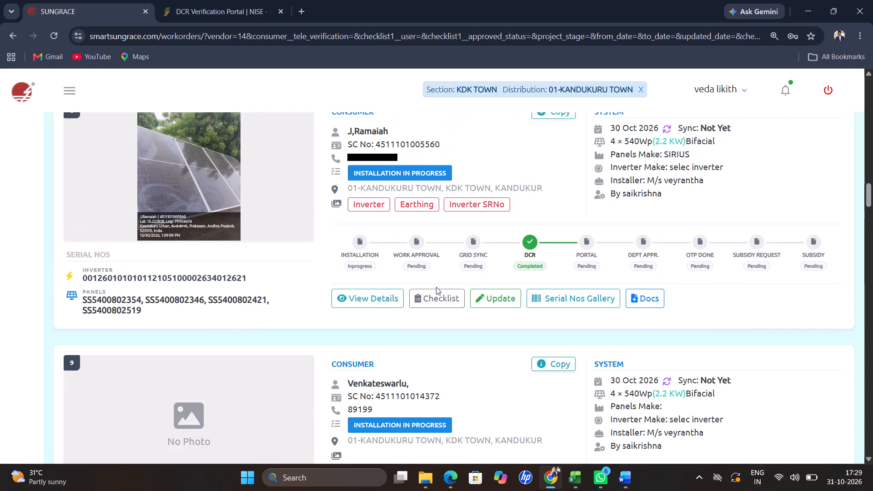
{"action": "scroll", "coordinate": [316, 207], "scroll_direction": "up", "scroll_amount": 3, "text": "ctrl"}
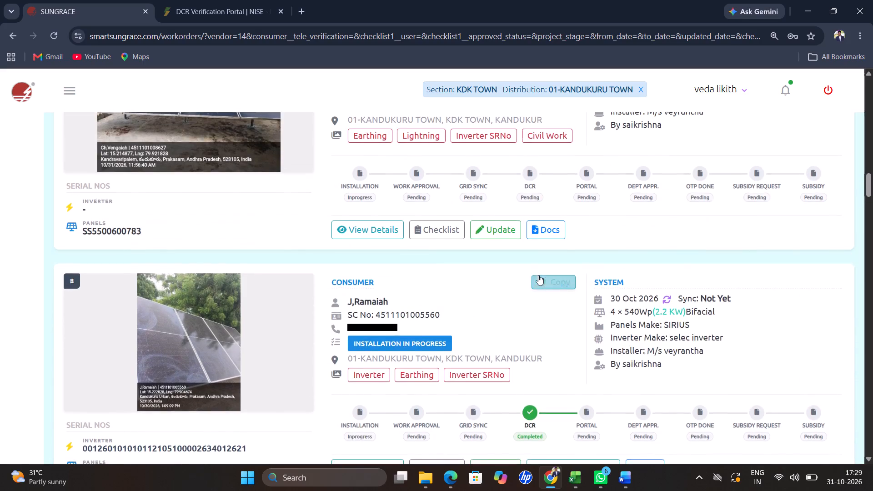
{"action": "scroll", "coordinate": [538, 275], "scroll_direction": "down", "scroll_amount": 12, "text": "ctrl"}
{"action": "scroll", "coordinate": [539, 234], "scroll_direction": "down", "scroll_amount": 3, "text": "ctrl"}
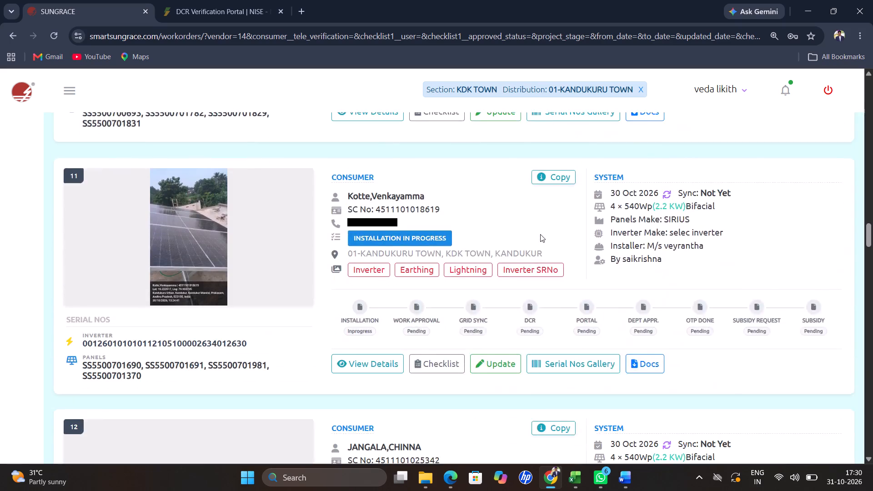
{"action": "scroll", "coordinate": [540, 234], "scroll_direction": "down", "scroll_amount": 13, "text": "ctrl"}
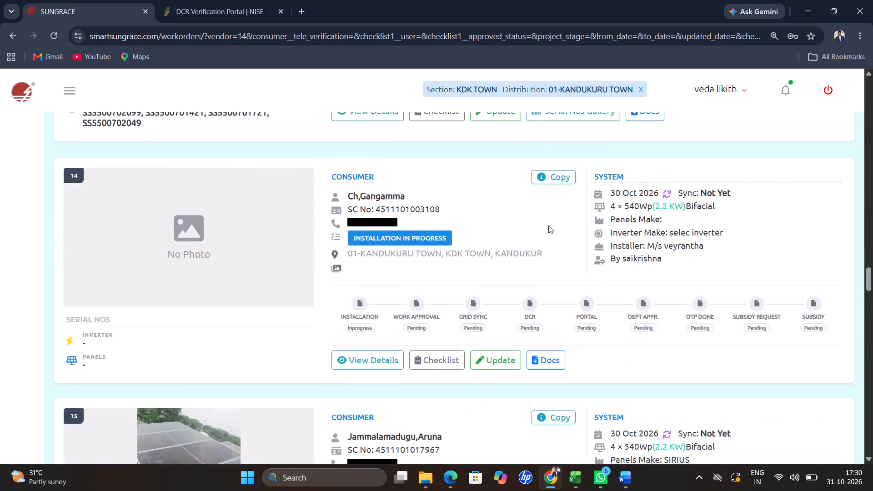
{"action": "scroll", "coordinate": [548, 225], "scroll_direction": "down", "scroll_amount": 16, "text": "ctrl"}
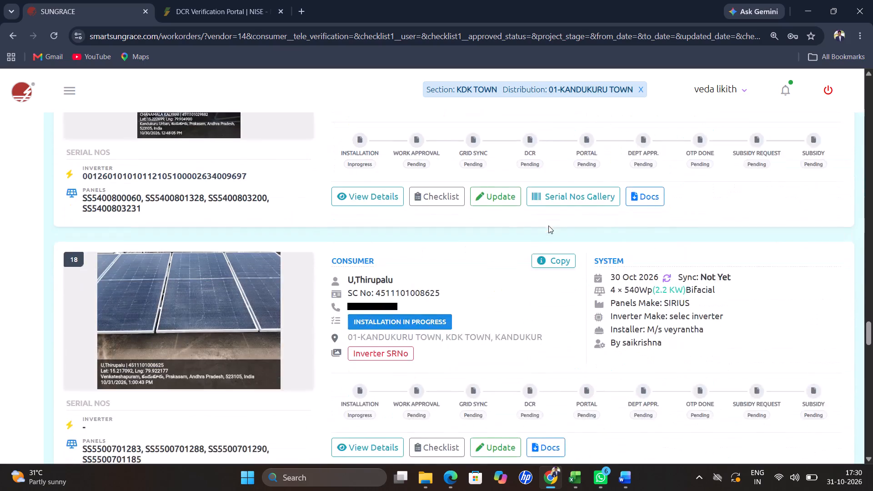
{"action": "scroll", "coordinate": [549, 231], "scroll_direction": "down", "scroll_amount": 16, "text": "ctrl"}
{"action": "scroll", "coordinate": [540, 230], "scroll_direction": "down", "scroll_amount": 5, "text": "ctrl"}
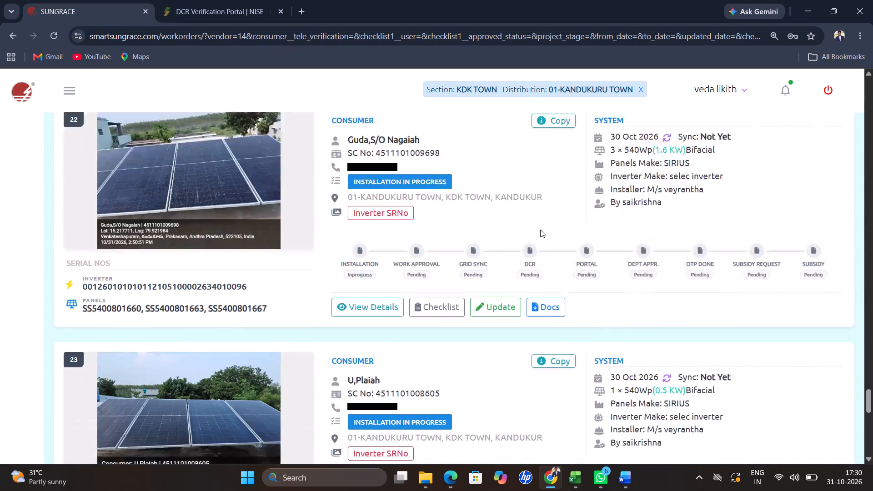
{"action": "scroll", "coordinate": [539, 225], "scroll_direction": "down", "scroll_amount": 11, "text": "ctrl"}
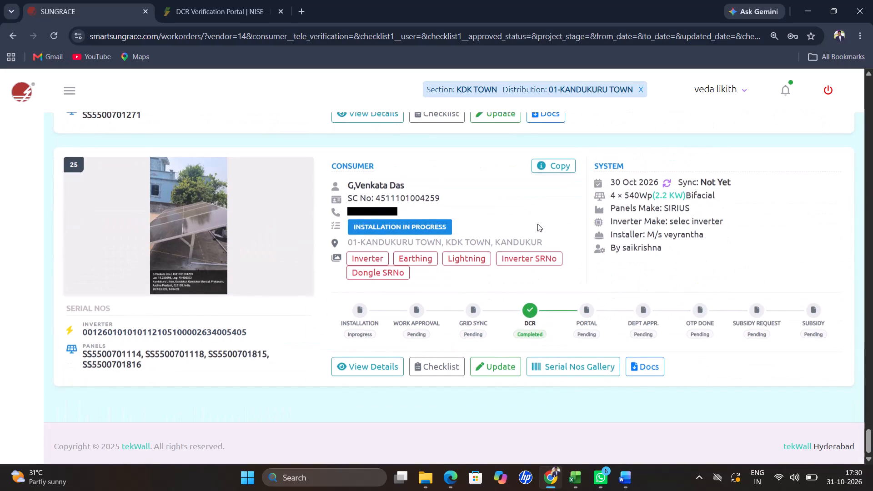
{"action": "scroll", "coordinate": [537, 224], "scroll_direction": "down", "scroll_amount": 5, "text": "ctrl"}
Recheck the Veyranta installations from the last one on the page back to the first for DCR status.
{"action": "scroll", "coordinate": [537, 224], "scroll_direction": "up", "scroll_amount": 4, "text": "ctrl"}
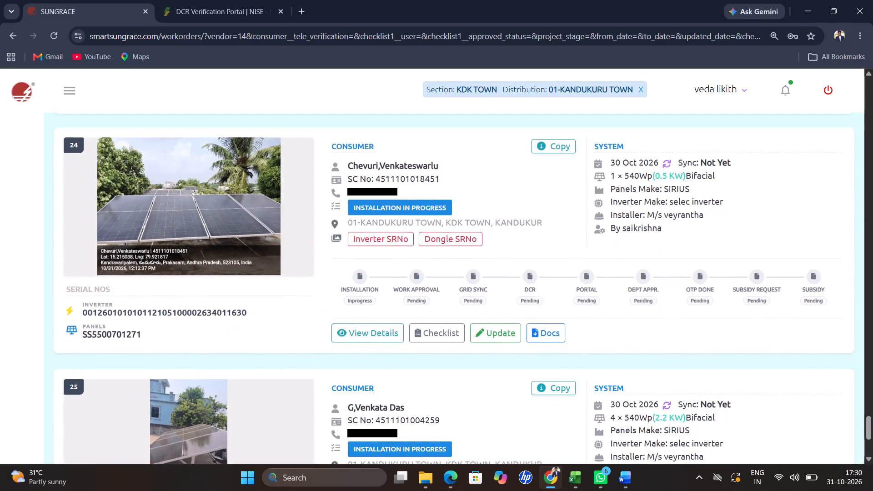
{"action": "scroll", "coordinate": [537, 224], "scroll_direction": "up", "scroll_amount": 16, "text": "ctrl"}
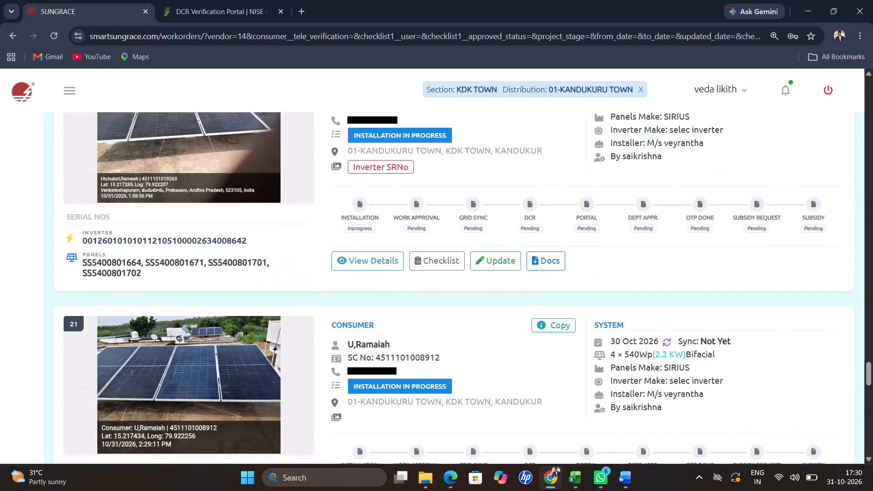
{"action": "scroll", "coordinate": [537, 224], "scroll_direction": "up", "scroll_amount": 18, "text": "ctrl"}
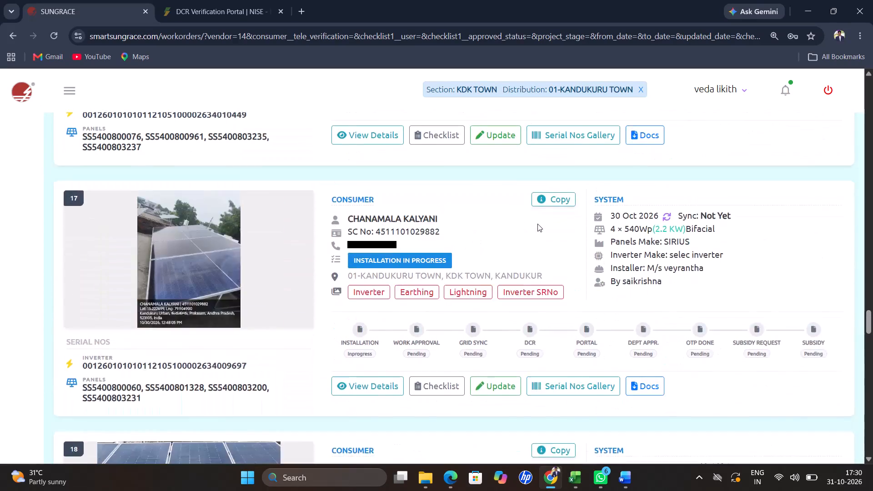
{"action": "scroll", "coordinate": [537, 224], "scroll_direction": "up", "scroll_amount": 3, "text": "ctrl"}
{"action": "scroll", "coordinate": [537, 224], "scroll_direction": "down", "scroll_amount": 1, "text": "ctrl"}
{"action": "scroll", "coordinate": [537, 224], "scroll_direction": "up", "scroll_amount": 20, "text": "ctrl"}
{"action": "scroll", "coordinate": [537, 224], "scroll_direction": "up", "scroll_amount": 3, "text": "ctrl"}
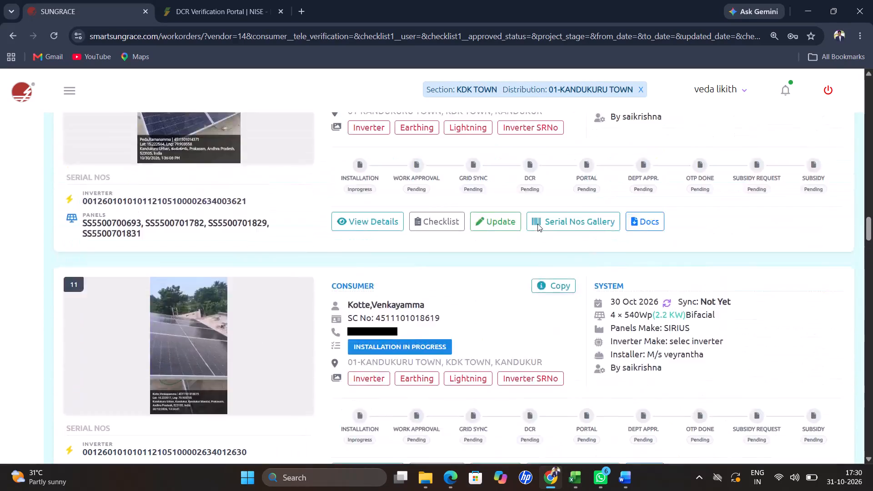
{"action": "scroll", "coordinate": [537, 224], "scroll_direction": "up", "scroll_amount": 20, "text": "ctrl"}
{"action": "scroll", "coordinate": [537, 224], "scroll_direction": "up", "scroll_amount": 7, "text": "ctrl"}
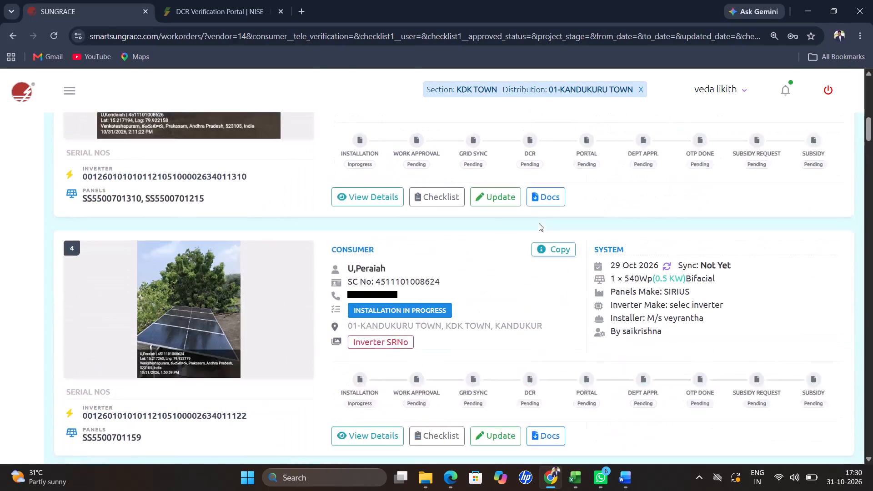
{"action": "scroll", "coordinate": [539, 223], "scroll_direction": "up", "scroll_amount": 9, "text": "ctrl"}
{"action": "scroll", "coordinate": [421, 200], "scroll_direction": "up", "scroll_amount": 5, "text": "ctrl"}
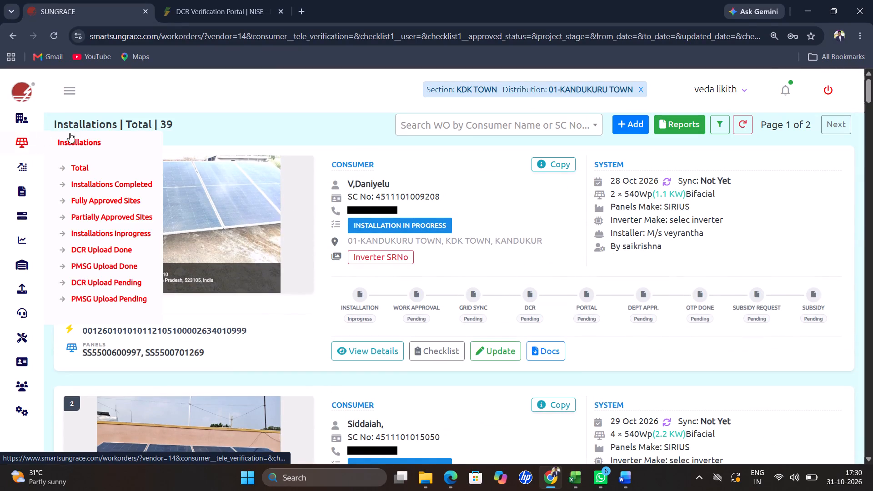
{"action": "scroll", "coordinate": [369, 187], "scroll_direction": "up", "scroll_amount": 2, "text": "ctrl"}
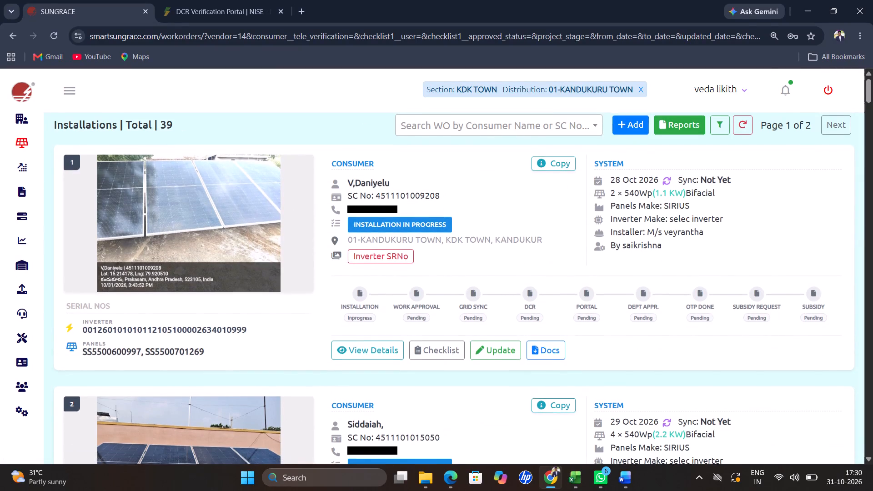
{"action": "scroll", "coordinate": [369, 187], "scroll_direction": "up", "scroll_amount": 4, "text": "ctrl"}
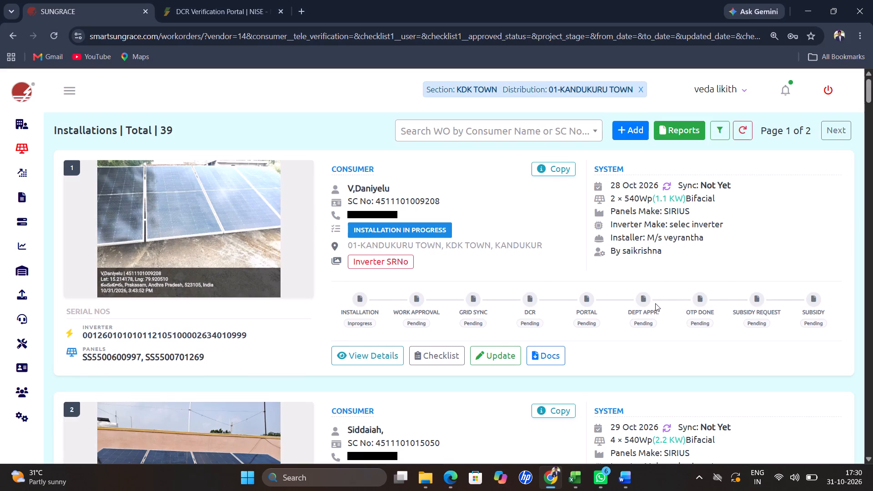
Examine the DCR stage and panel serial numbers of the 01-KANDUKURU TOWN Veyranta installations, from the first to the last on page 1.
{"action": "scroll", "coordinate": [654, 307], "scroll_direction": "down", "scroll_amount": 4, "text": "ctrl"}
{"action": "scroll", "coordinate": [604, 276], "scroll_direction": "down", "scroll_amount": 4, "text": "ctrl"}
{"action": "scroll", "coordinate": [644, 264], "scroll_direction": "down", "scroll_amount": 4, "text": "ctrl"}
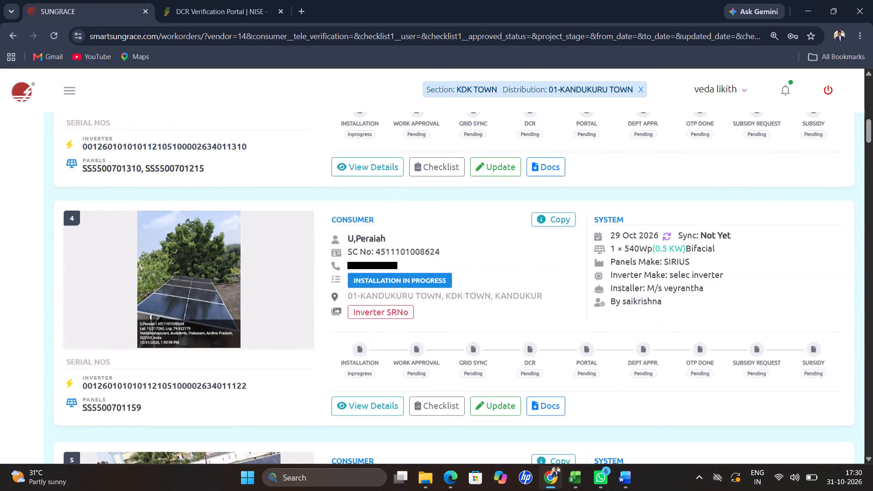
{"action": "left_click_drag", "start_coordinate": [657, 243], "coordinate": [659, 252], "text": "ctrl"}
{"action": "left_click", "coordinate": [572, 261], "text": "ctrl"}
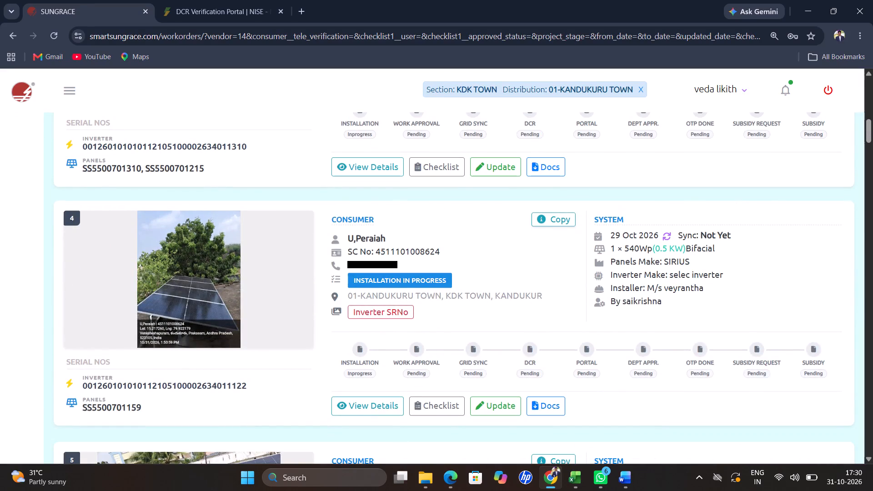
{"action": "scroll", "coordinate": [626, 253], "scroll_direction": "down", "scroll_amount": 7, "text": "ctrl"}
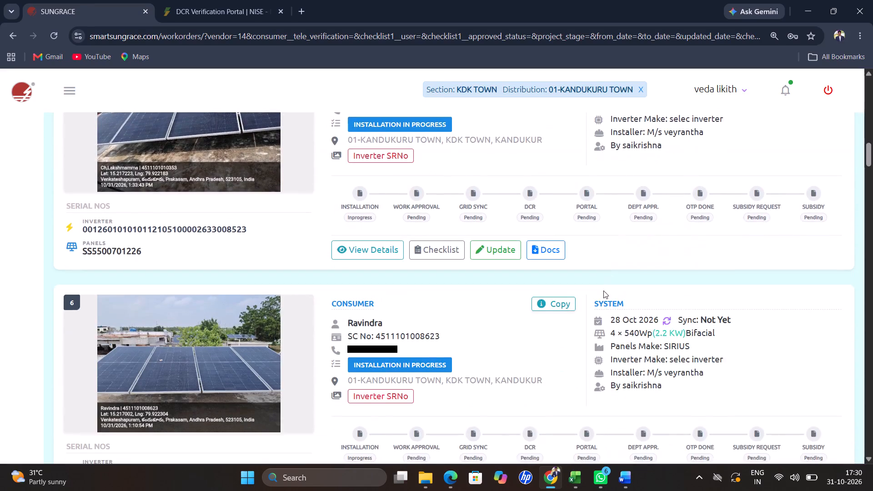
{"action": "scroll", "coordinate": [587, 312], "scroll_direction": "down", "scroll_amount": 4, "text": "ctrl"}
{"action": "scroll", "coordinate": [626, 292], "scroll_direction": "down", "scroll_amount": 4, "text": "ctrl"}
{"action": "scroll", "coordinate": [595, 269], "scroll_direction": "down", "scroll_amount": 5, "text": "ctrl"}
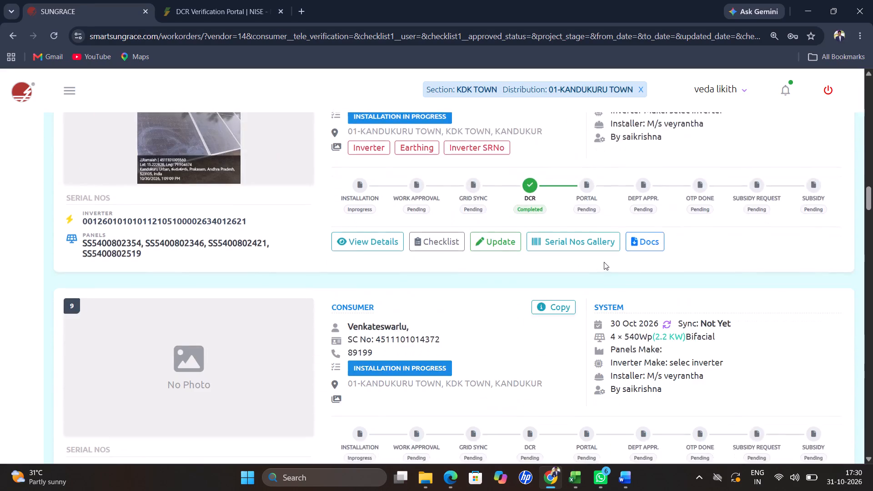
{"action": "scroll", "coordinate": [604, 262], "scroll_direction": "down", "scroll_amount": 5, "text": "ctrl"}
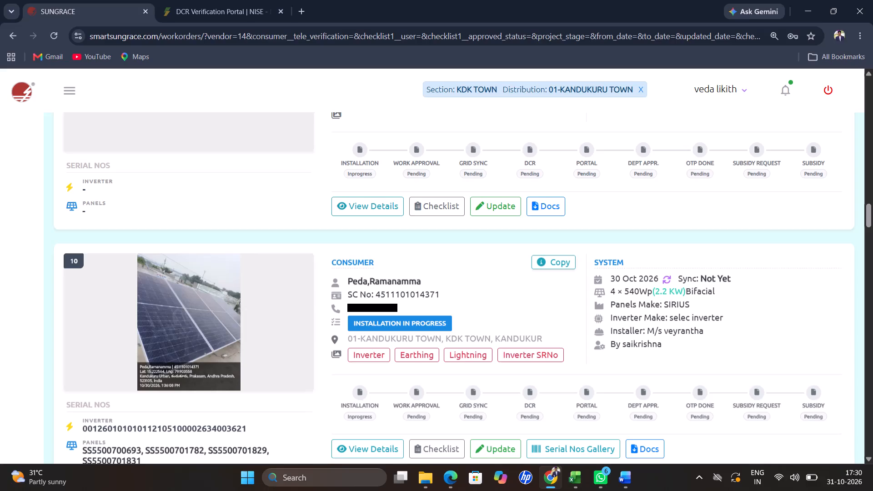
{"action": "scroll", "coordinate": [623, 266], "scroll_direction": "down", "scroll_amount": 10, "text": "ctrl"}
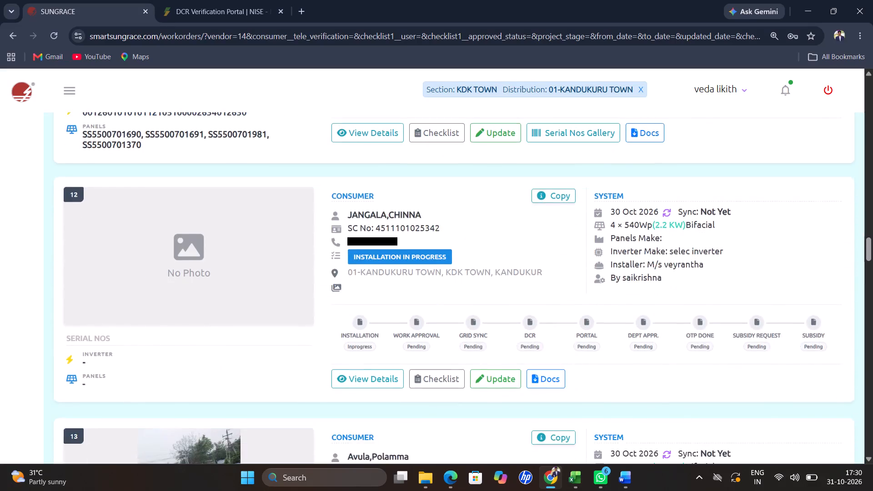
{"action": "scroll", "coordinate": [628, 243], "scroll_direction": "down", "scroll_amount": 18, "text": "ctrl"}
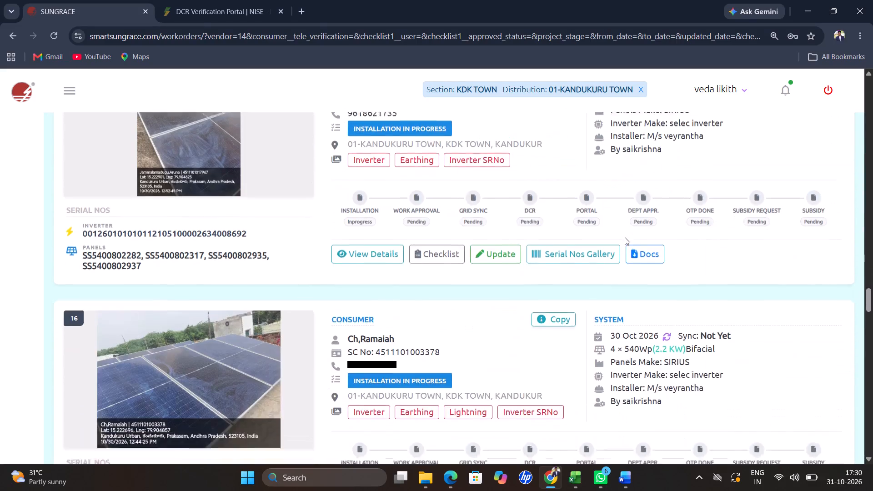
{"action": "scroll", "coordinate": [625, 237], "scroll_direction": "down", "scroll_amount": 18, "text": "ctrl"}
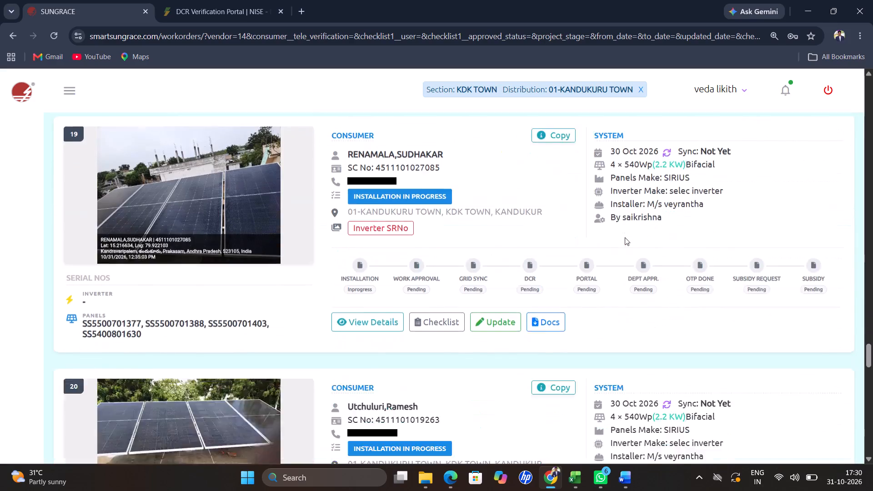
{"action": "scroll", "coordinate": [625, 237], "scroll_direction": "down", "scroll_amount": 10, "text": "ctrl"}
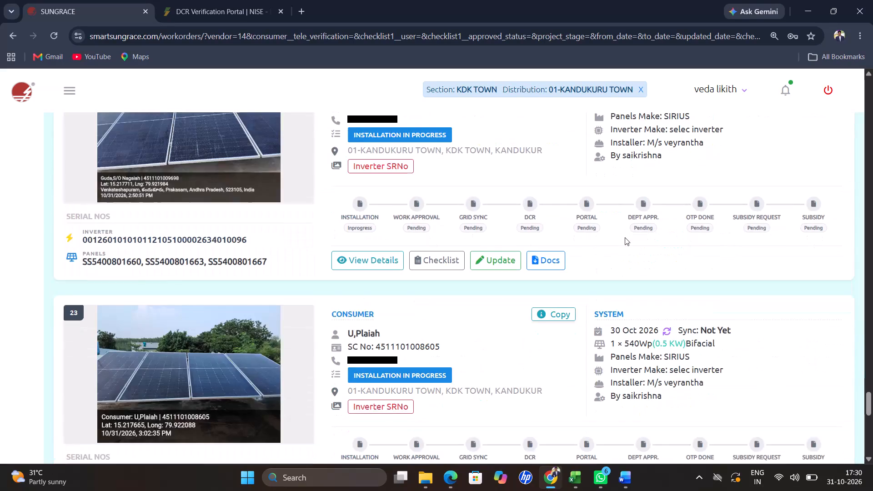
{"action": "scroll", "coordinate": [625, 237], "scroll_direction": "down", "scroll_amount": 15, "text": "ctrl"}
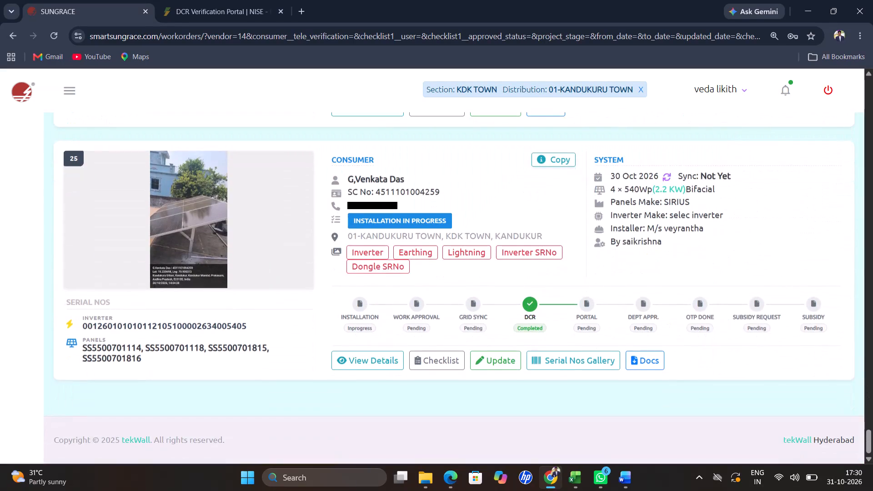
Recheck the DCR stage of the 01-KANDUKURU TOWN installations from the end of the page back to the first.
{"action": "scroll", "coordinate": [463, 185], "scroll_direction": "up", "scroll_amount": 4, "text": "ctrl"}
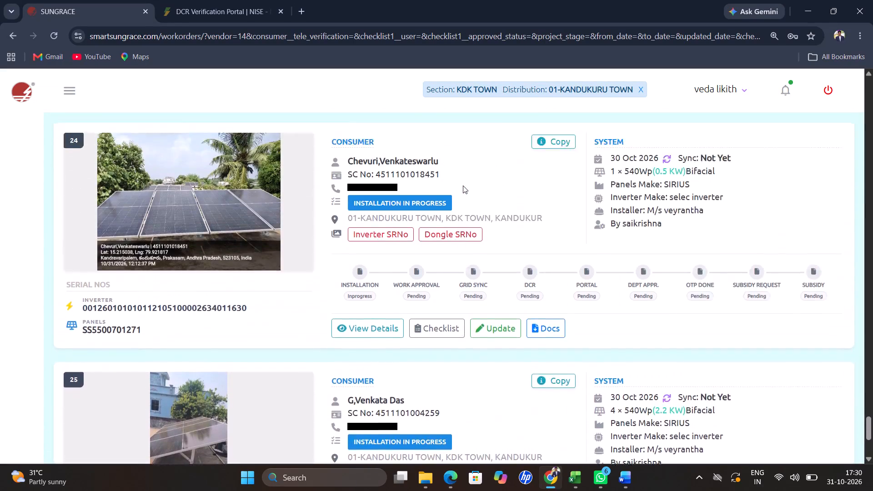
{"action": "scroll", "coordinate": [463, 185], "scroll_direction": "up", "scroll_amount": 2, "text": "ctrl"}
{"action": "scroll", "coordinate": [463, 185], "scroll_direction": "up", "scroll_amount": 20, "text": "ctrl"}
{"action": "scroll", "coordinate": [463, 185], "scroll_direction": "up", "scroll_amount": 11, "text": "ctrl"}
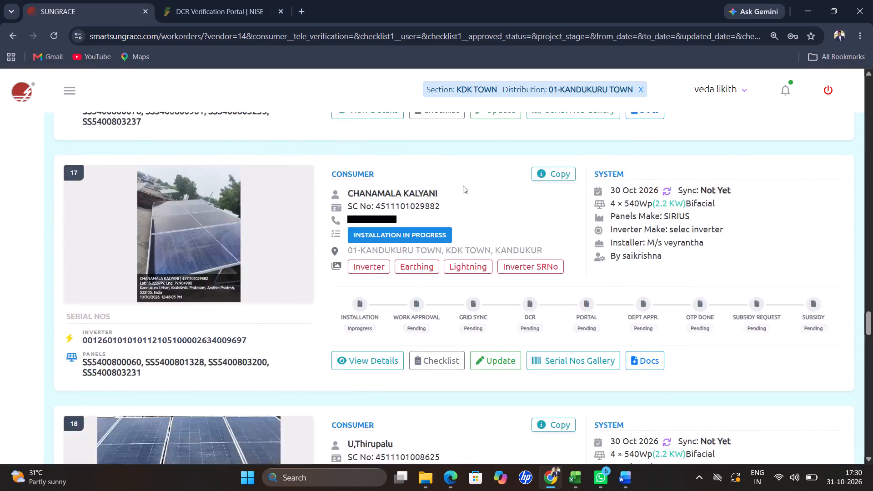
{"action": "scroll", "coordinate": [463, 185], "scroll_direction": "up", "scroll_amount": 20, "text": "ctrl"}
{"action": "scroll", "coordinate": [463, 185], "scroll_direction": "up", "scroll_amount": 20, "text": "ctrl"}
{"action": "scroll", "coordinate": [463, 185], "scroll_direction": "up", "scroll_amount": 1, "text": "ctrl"}
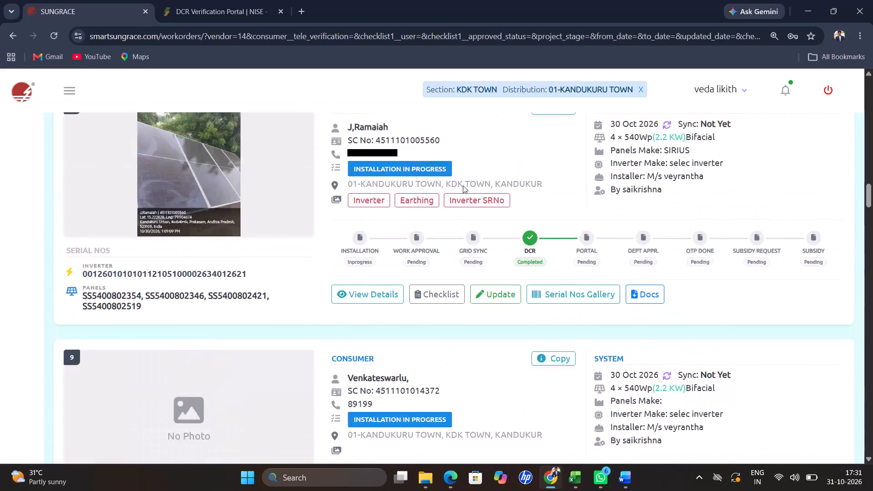
{"action": "scroll", "coordinate": [463, 185], "scroll_direction": "up", "scroll_amount": 7, "text": "ctrl"}
{"action": "scroll", "coordinate": [463, 185], "scroll_direction": "down", "scroll_amount": 1, "text": "ctrl"}
{"action": "scroll", "coordinate": [463, 185], "scroll_direction": "up", "scroll_amount": 20, "text": "ctrl"}
{"action": "scroll", "coordinate": [463, 185], "scroll_direction": "up", "scroll_amount": 15, "text": "ctrl"}
{"action": "left_click", "coordinate": [463, 185], "text": "ctrl"}
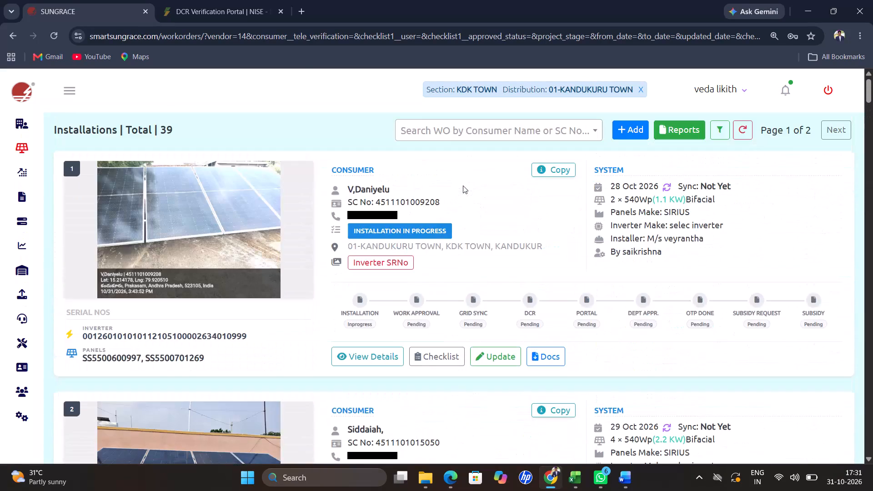
{"action": "scroll", "coordinate": [463, 185], "scroll_direction": "up", "scroll_amount": 6, "text": "ctrl"}
{"action": "scroll", "coordinate": [463, 185], "scroll_direction": "up", "scroll_amount": 16, "text": "ctrl"}
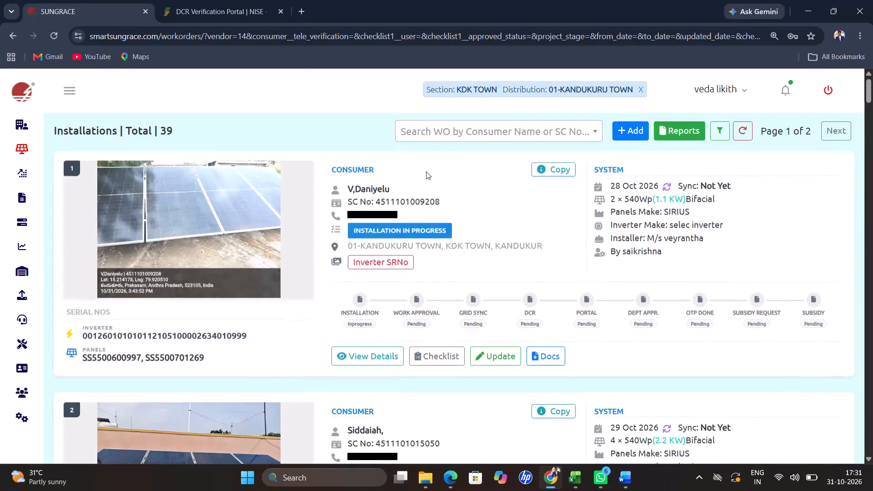
Remove the KDK TOWN section and 01-KANDUKURU TOWN distribution filter from the Veyranta installations list.
{"action": "left_click", "coordinate": [642, 93], "text": "ctrl"}
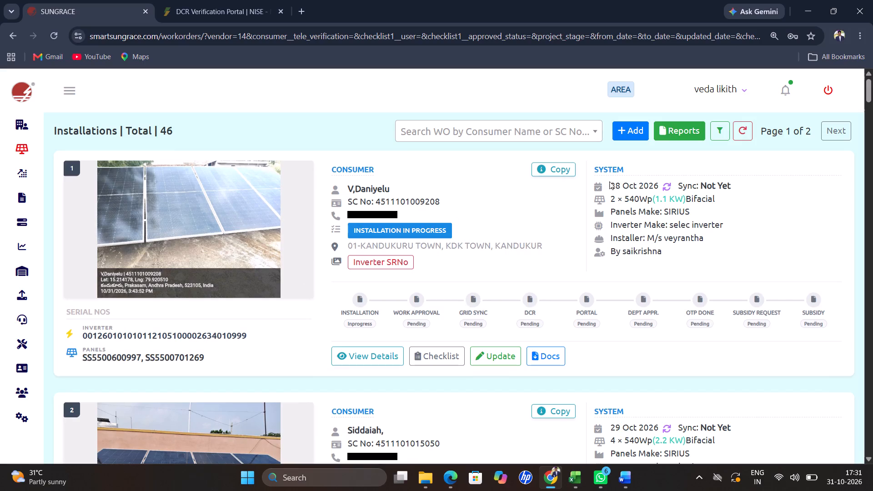
Examine the area and DCR stage of the Veyranta installations across all areas, from the first through the GUDLURU entries.
{"action": "scroll", "coordinate": [646, 203], "scroll_direction": "down", "scroll_amount": 6, "text": "ctrl"}
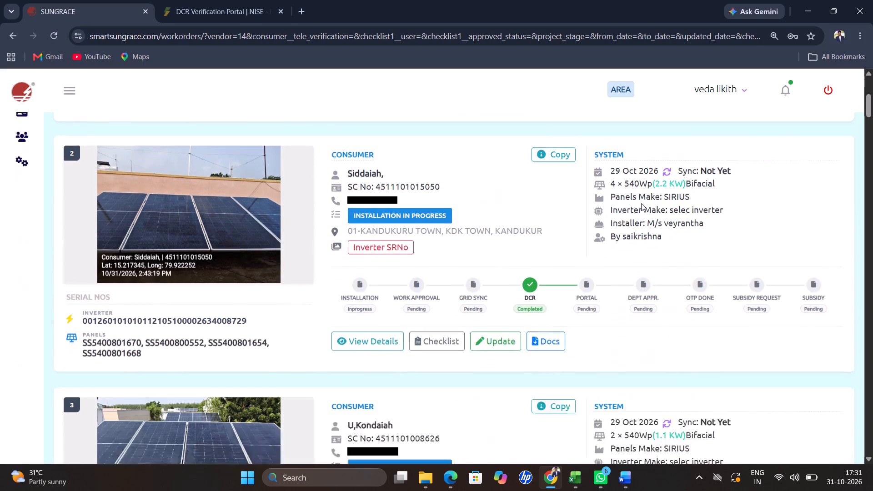
{"action": "scroll", "coordinate": [641, 203], "scroll_direction": "down", "scroll_amount": 10, "text": "ctrl"}
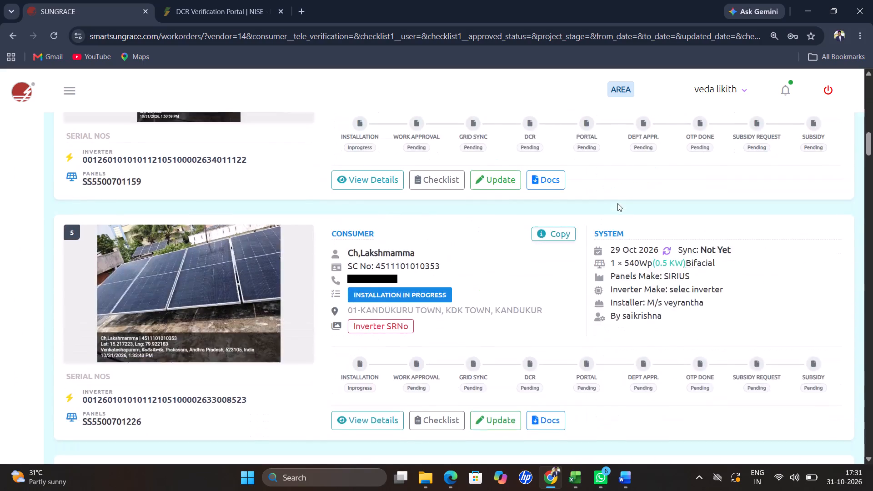
{"action": "scroll", "coordinate": [617, 203], "scroll_direction": "down", "scroll_amount": 20, "text": "ctrl"}
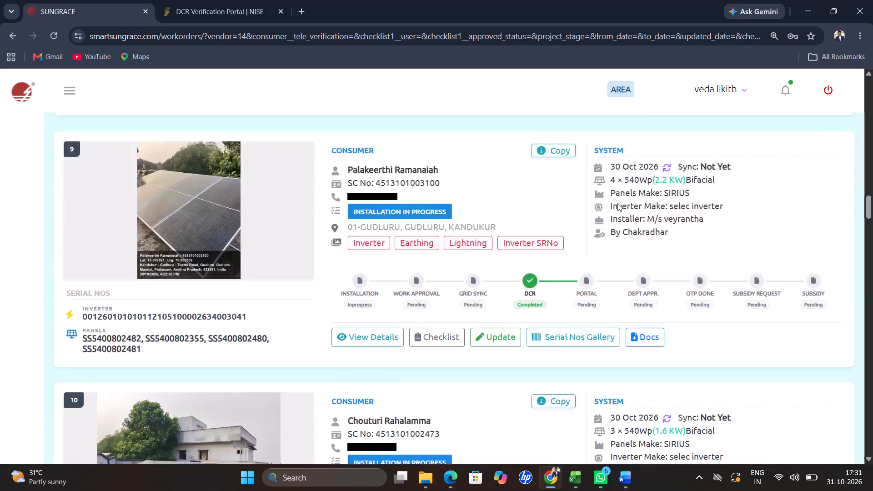
{"action": "scroll", "coordinate": [617, 203], "scroll_direction": "down", "scroll_amount": 16, "text": "ctrl"}
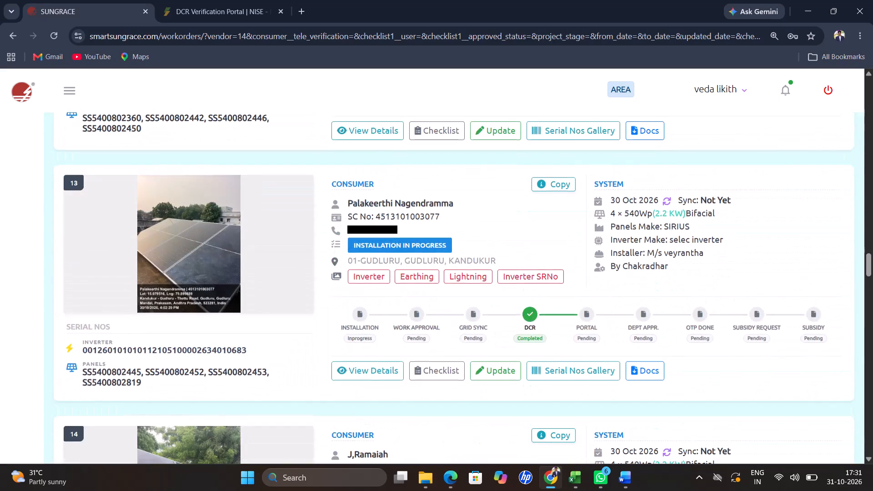
{"action": "scroll", "coordinate": [615, 204], "scroll_direction": "down", "scroll_amount": 6, "text": "ctrl"}
Recheck the all-area Veyranta installations for DCR status from the GUDLURU entries back to the first one.
{"action": "scroll", "coordinate": [609, 208], "scroll_direction": "up", "scroll_amount": 13, "text": "ctrl"}
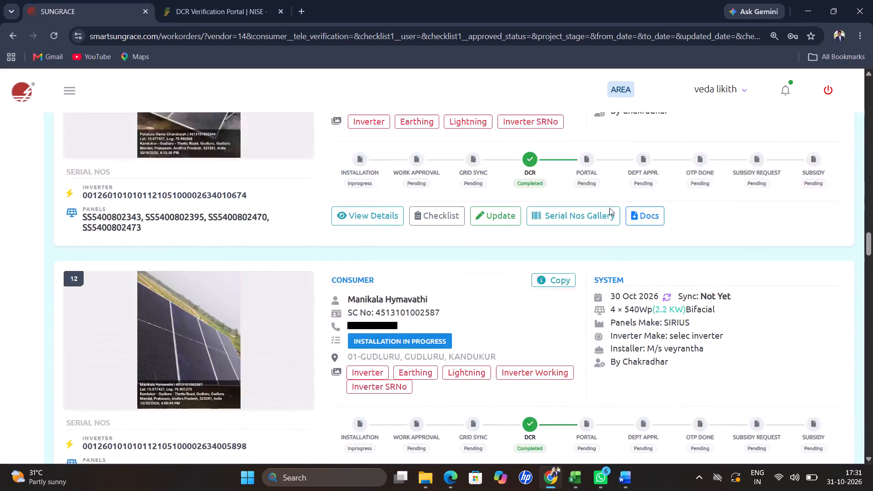
{"action": "scroll", "coordinate": [609, 208], "scroll_direction": "up", "scroll_amount": 20, "text": "ctrl"}
{"action": "scroll", "coordinate": [609, 208], "scroll_direction": "up", "scroll_amount": 8, "text": "ctrl"}
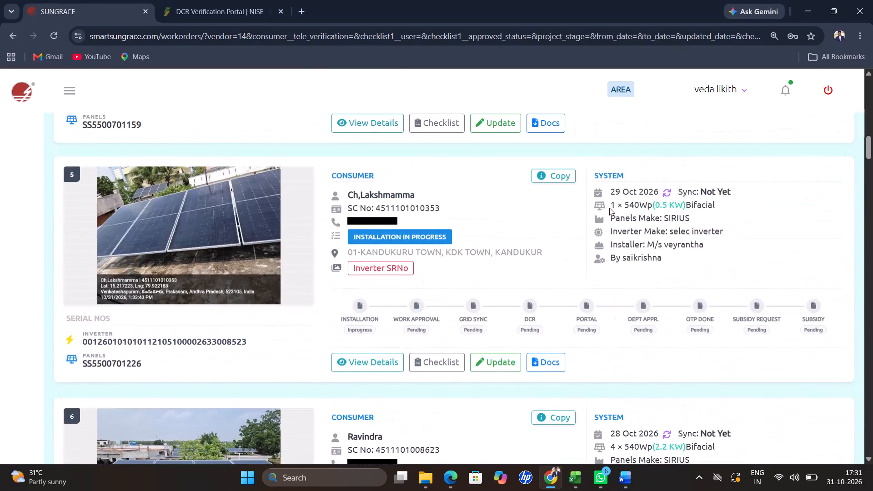
{"action": "scroll", "coordinate": [489, 204], "scroll_direction": "up", "scroll_amount": 6, "text": "ctrl"}
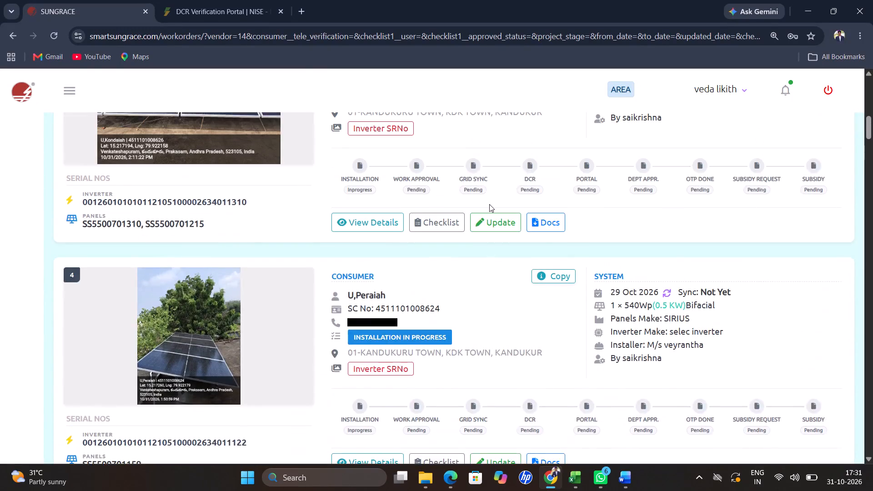
{"action": "scroll", "coordinate": [489, 204], "scroll_direction": "up", "scroll_amount": 11, "text": "ctrl"}
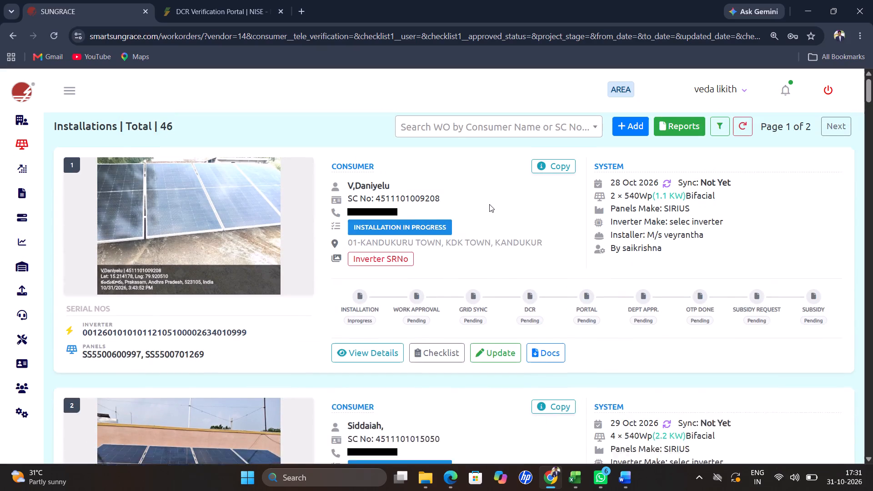
{"action": "scroll", "coordinate": [489, 204], "scroll_direction": "up", "scroll_amount": 7, "text": "ctrl"}
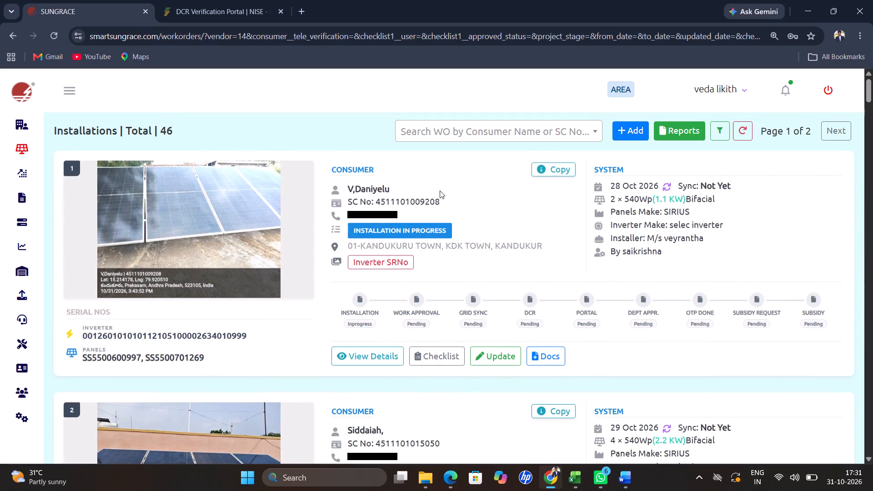
Close the DCR Verification Portal page and switch to the Installations workbook in Excel.
{"action": "left_click", "coordinate": [214, 3], "text": "ctrl"}
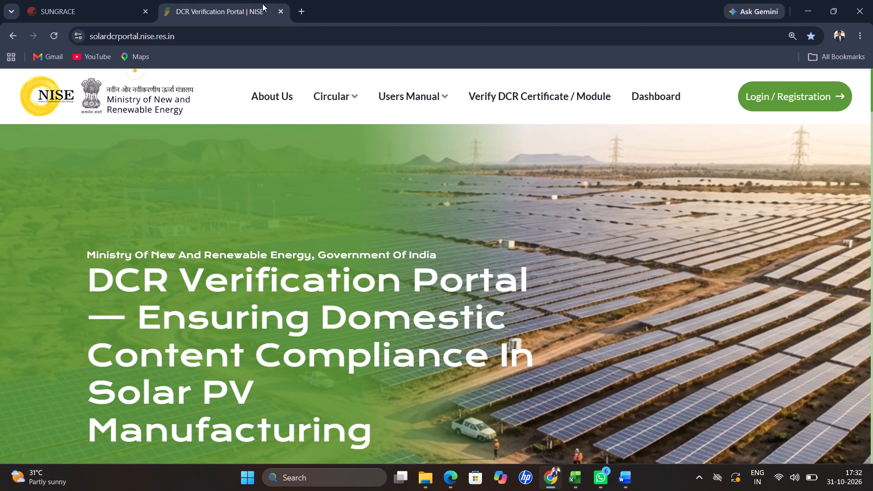
{"action": "double_click", "coordinate": [278, 10], "text": "ctrl"}
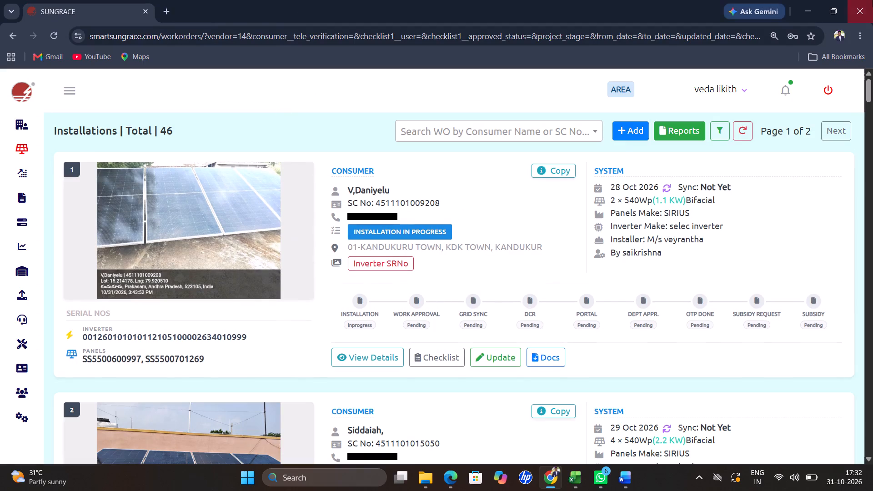
{"action": "left_click", "coordinate": [818, 6], "text": "ctrl"}
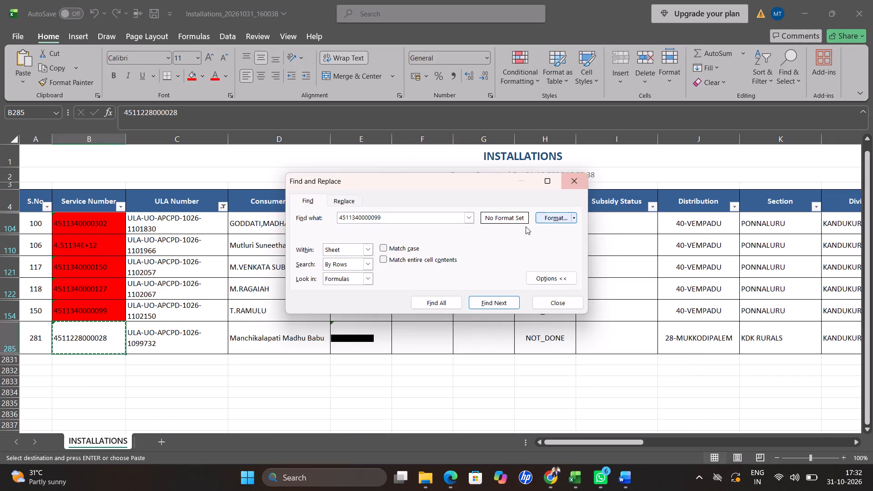
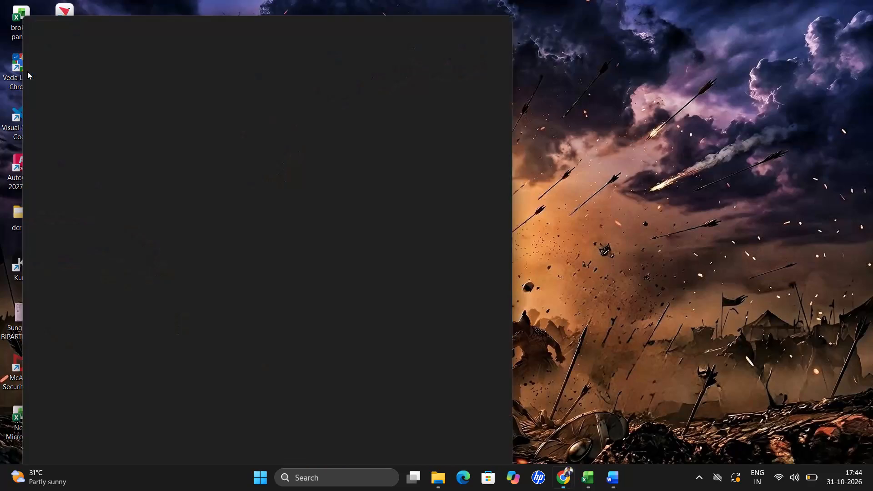
Switch to the SUNGRACE site in Chrome and open the Material Utilisation page under Material Management.
{"action": "left_click", "coordinate": [480, 11], "text": "ctrl"}
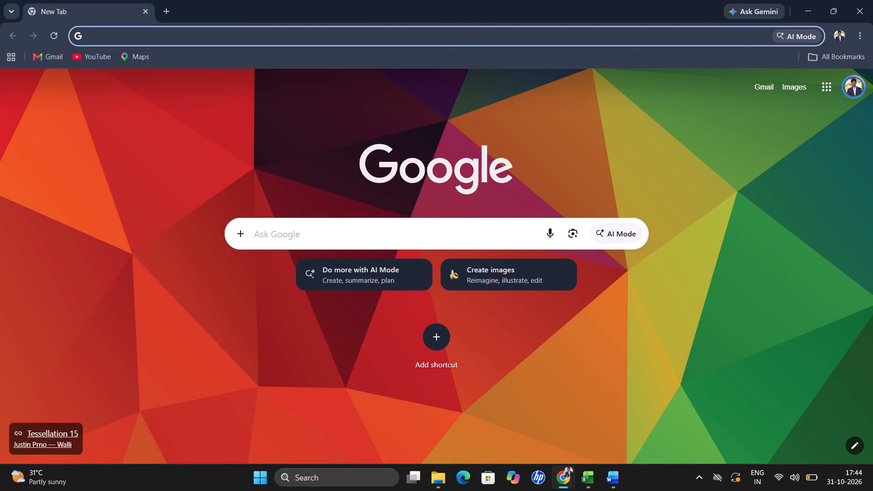
{"action": "left_click", "coordinate": [503, 418], "text": "ctrl"}
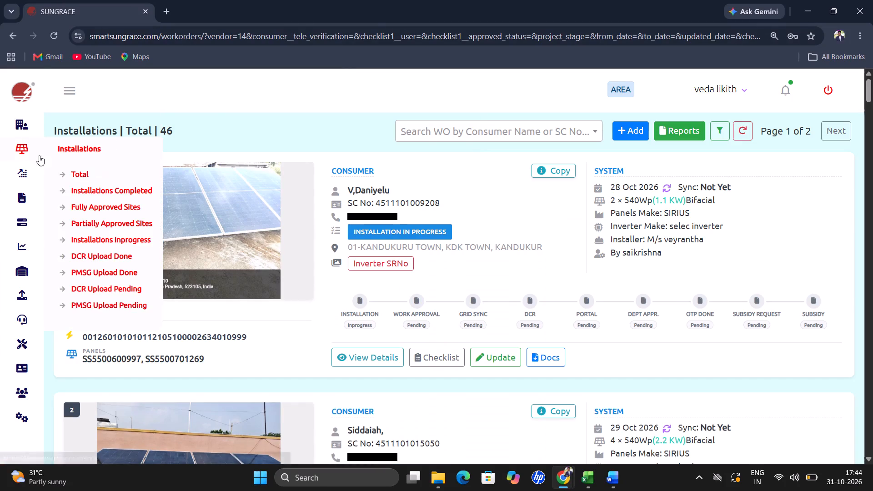
{"action": "scroll", "coordinate": [124, 250], "scroll_direction": "up", "scroll_amount": 4, "text": "ctrl"}
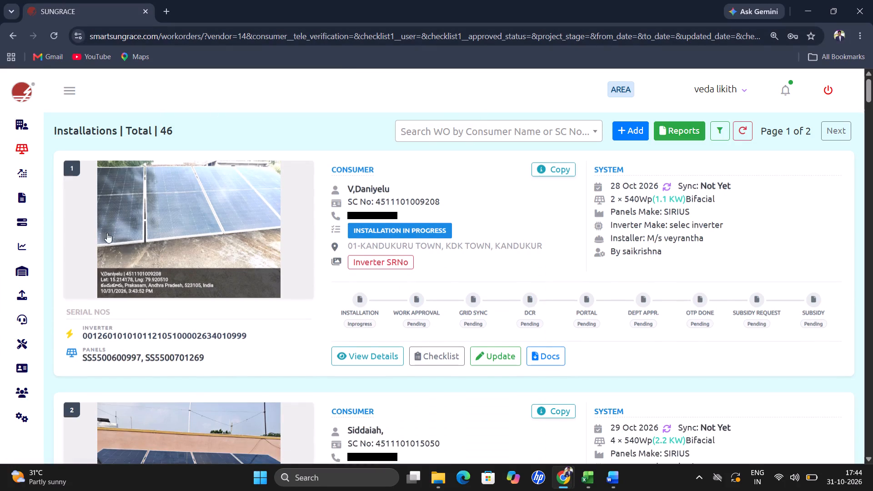
{"action": "left_click", "coordinate": [73, 171], "text": "ctrl"}
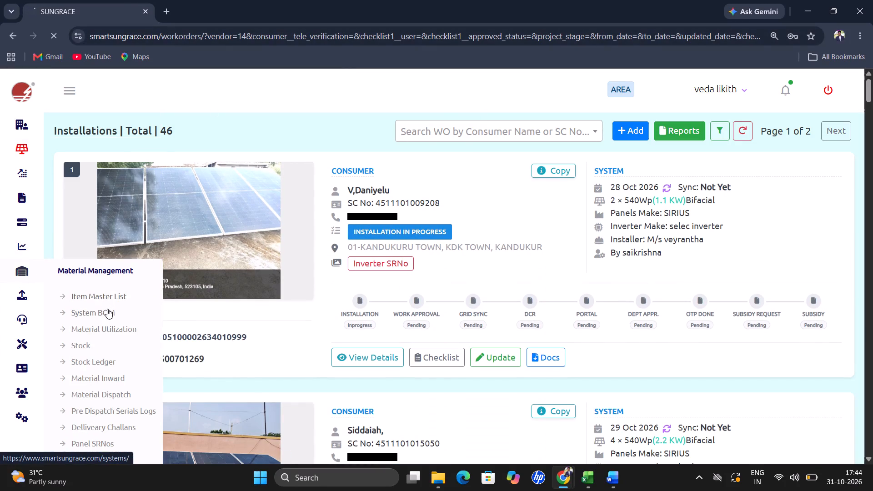
{"action": "left_click", "coordinate": [111, 332], "text": "ctrl"}
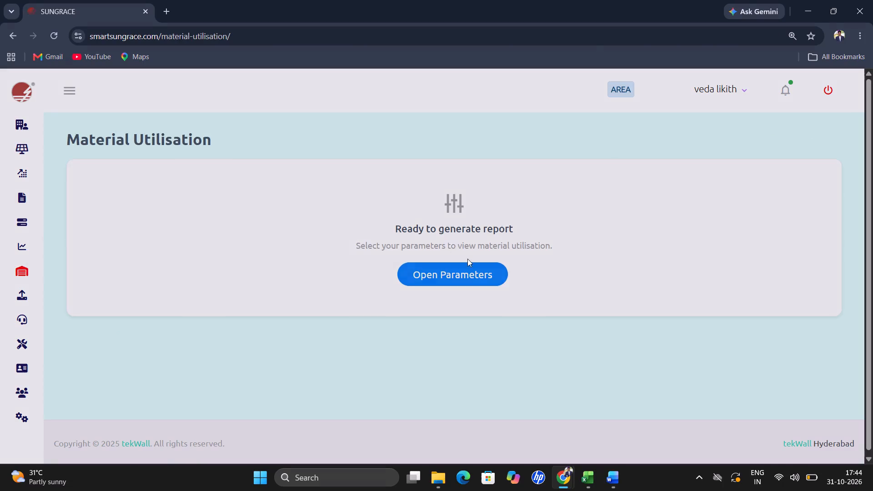
Generate the material utilisation report as Total Summary + All Installers for warehouse SUNGRACE-KANDUKUR and system full system kitt.
{"action": "left_click", "coordinate": [349, 235], "text": "ctrl"}
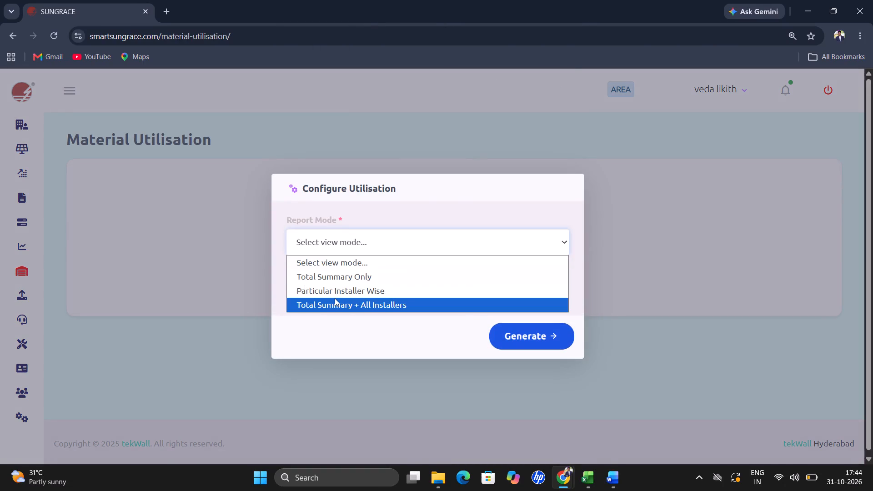
{"action": "left_click", "coordinate": [335, 299], "text": "ctrl"}
{"action": "left_click", "coordinate": [339, 269], "text": "ctrl"}
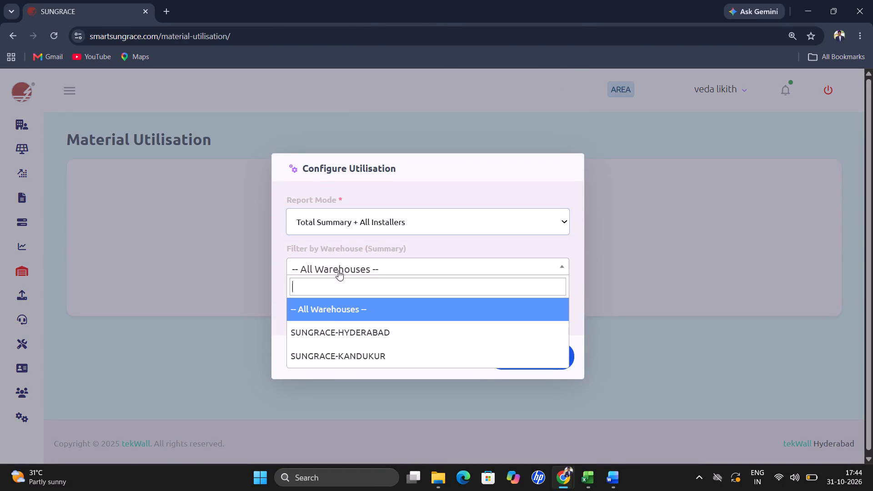
{"action": "left_click", "coordinate": [333, 357], "text": "ctrl"}
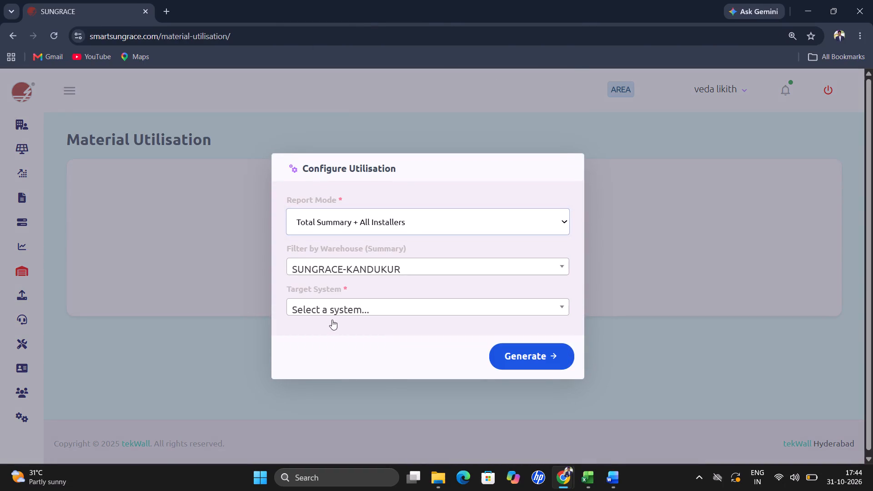
{"action": "left_click", "coordinate": [331, 310], "text": "ctrl"}
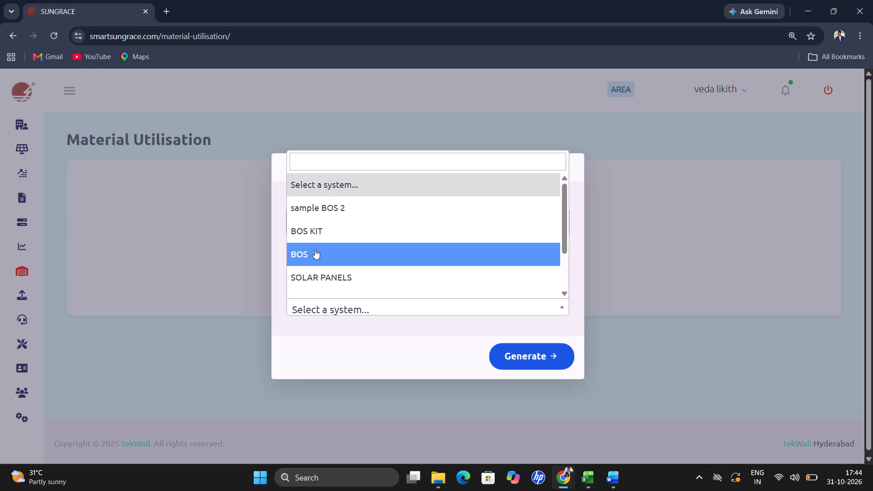
{"action": "scroll", "coordinate": [332, 214], "scroll_direction": "down", "scroll_amount": 2, "text": "ctrl"}
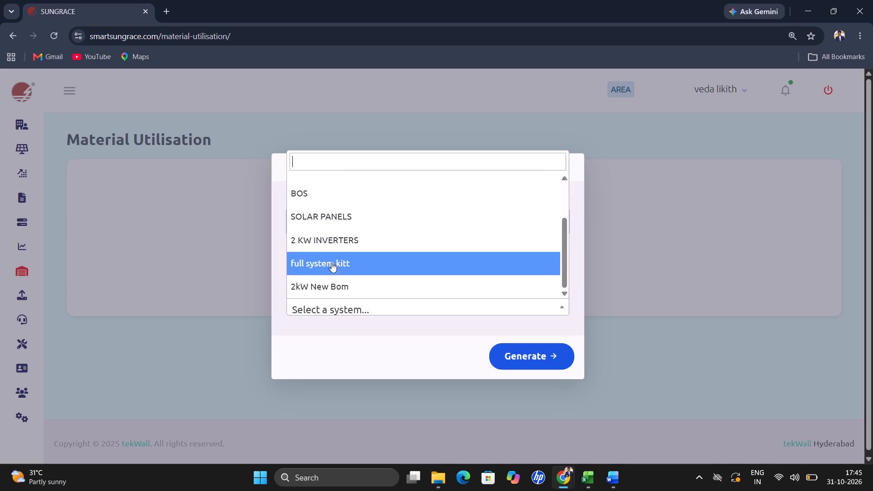
{"action": "left_click_drag", "start_coordinate": [331, 262], "coordinate": [334, 267], "text": "ctrl"}
{"action": "left_click", "coordinate": [529, 351], "text": "ctrl"}
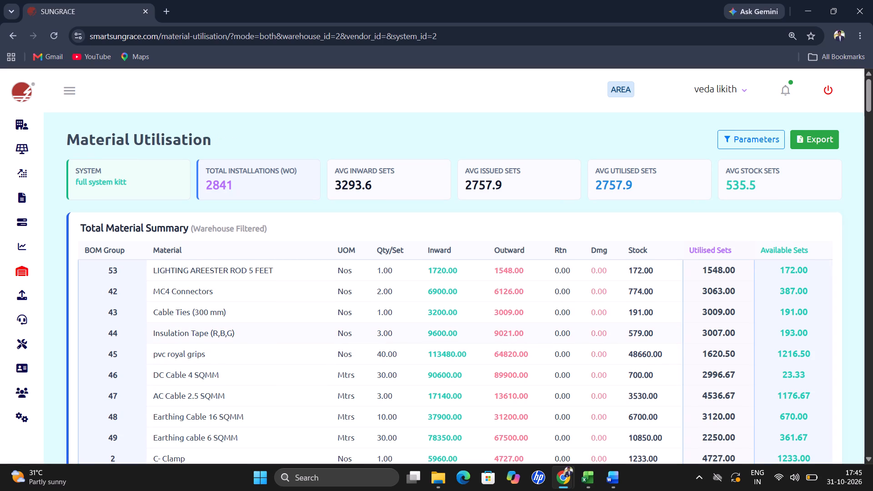
{"action": "scroll", "coordinate": [247, 295], "scroll_direction": "down", "scroll_amount": 1, "text": "ctrl"}
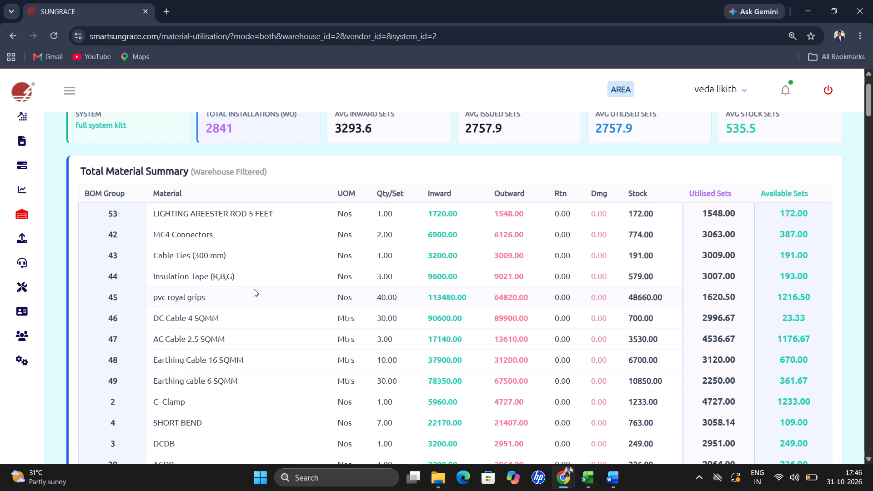
Switch to the Microsoft Edge browser.
{"action": "left_click", "coordinate": [457, 477], "text": "ctrl"}
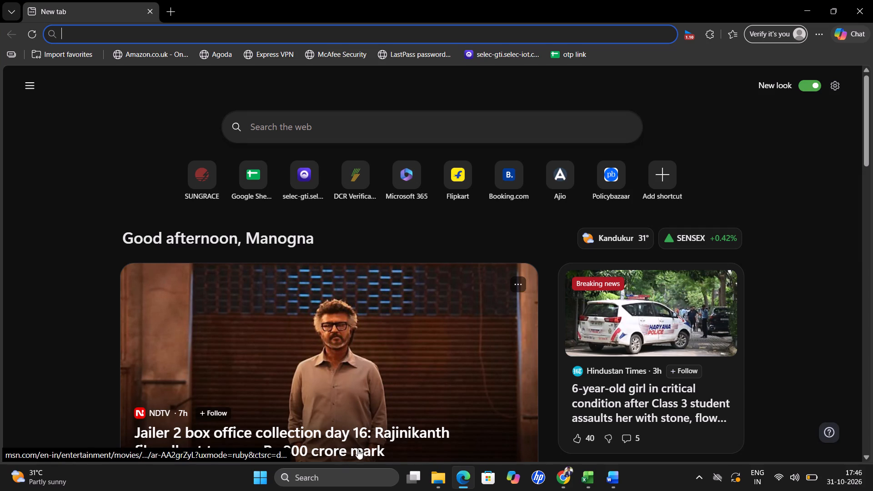
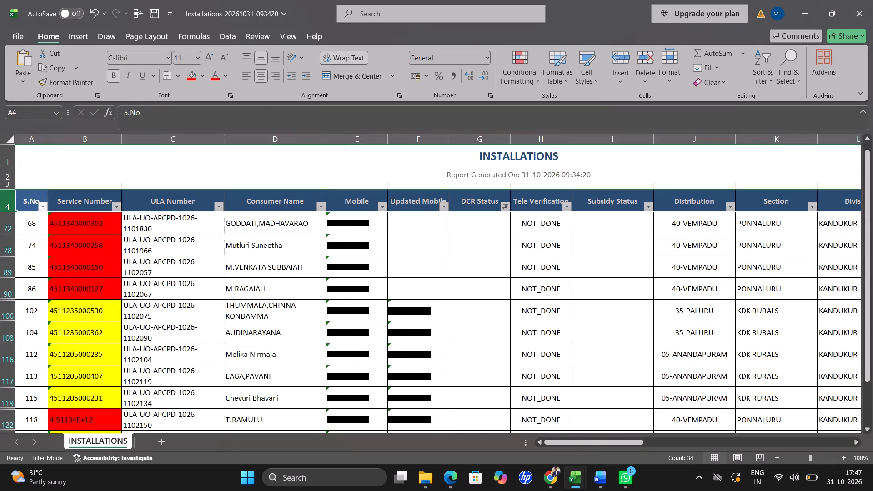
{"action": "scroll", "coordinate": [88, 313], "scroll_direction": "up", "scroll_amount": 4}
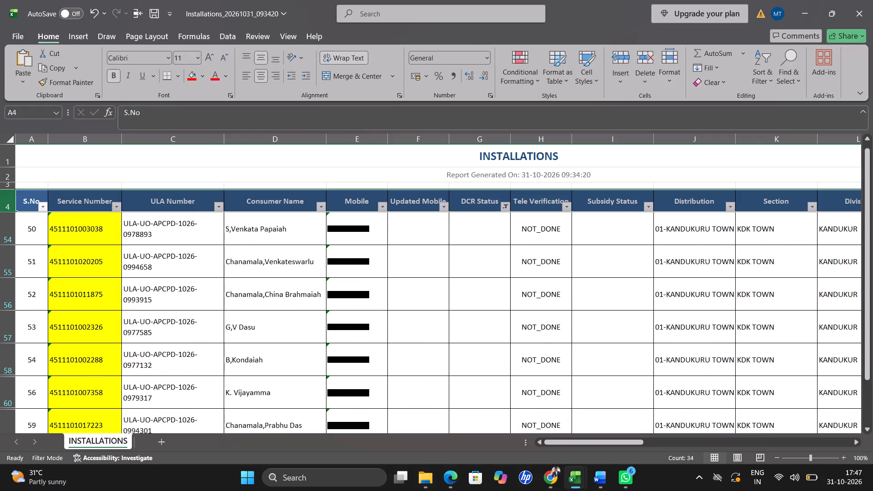
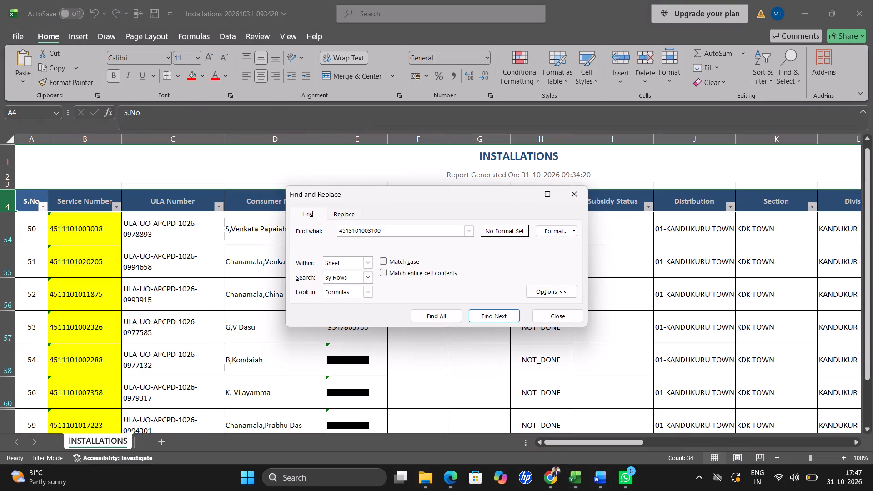
Search the INSTALLATIONS sheet for the service number already entered in Find, looking for the next match and all matches.
{"action": "key", "text": "Return"}
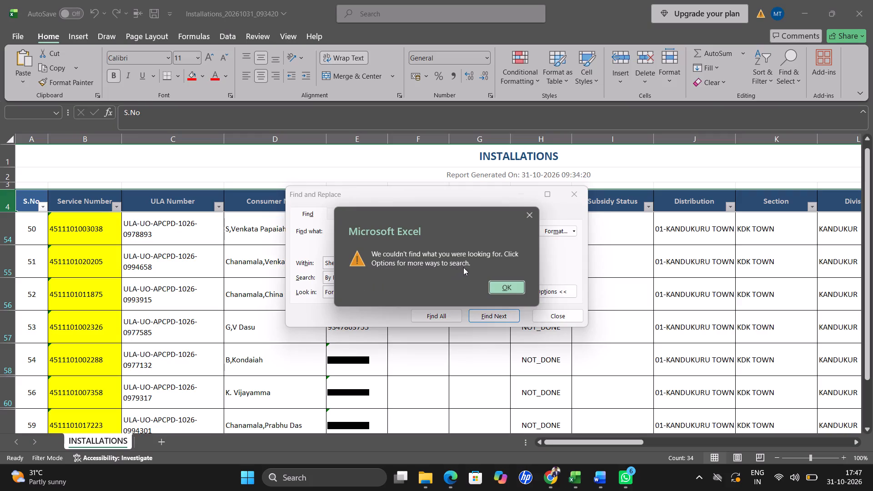
{"action": "left_click", "coordinate": [507, 287]}
{"action": "left_click", "coordinate": [431, 313]}
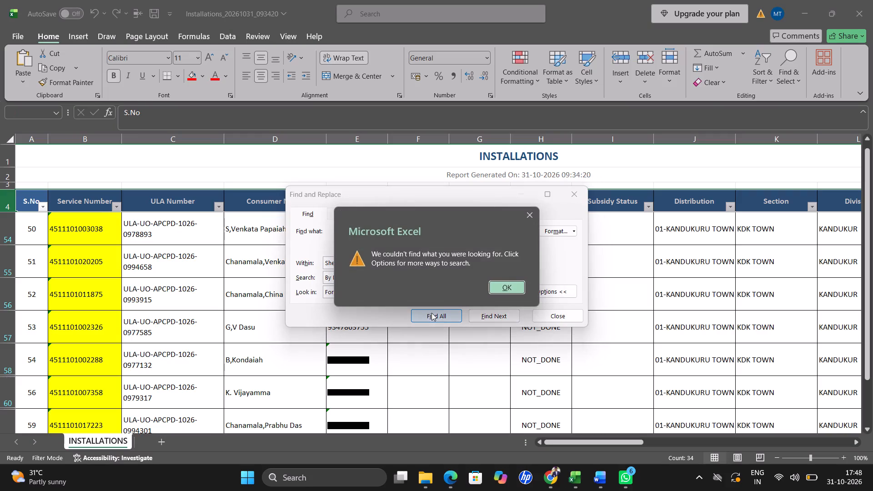
{"action": "left_click", "coordinate": [517, 286]}
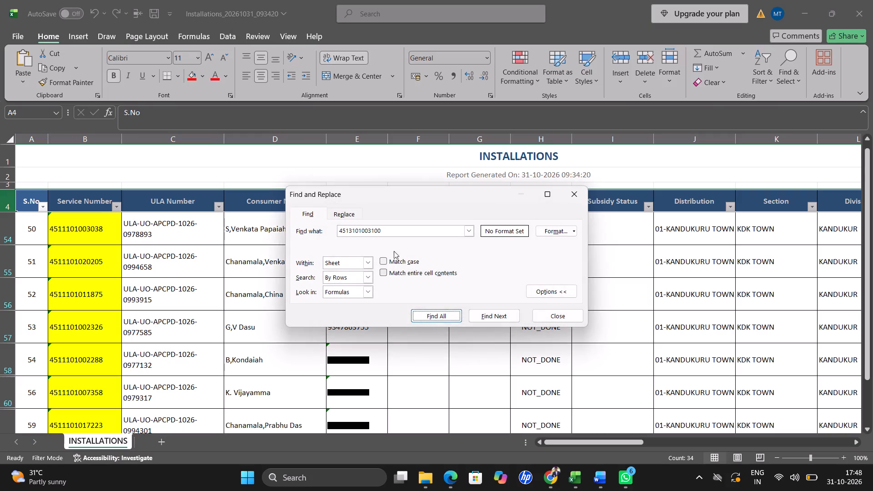
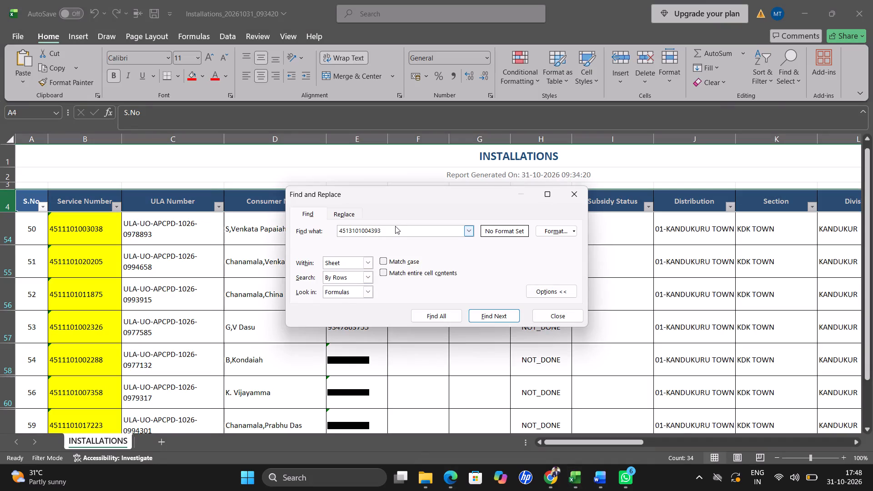
Repeat the search of the INSTALLATIONS sheet for the service number already entered in Find.
{"action": "key", "text": "Return"}
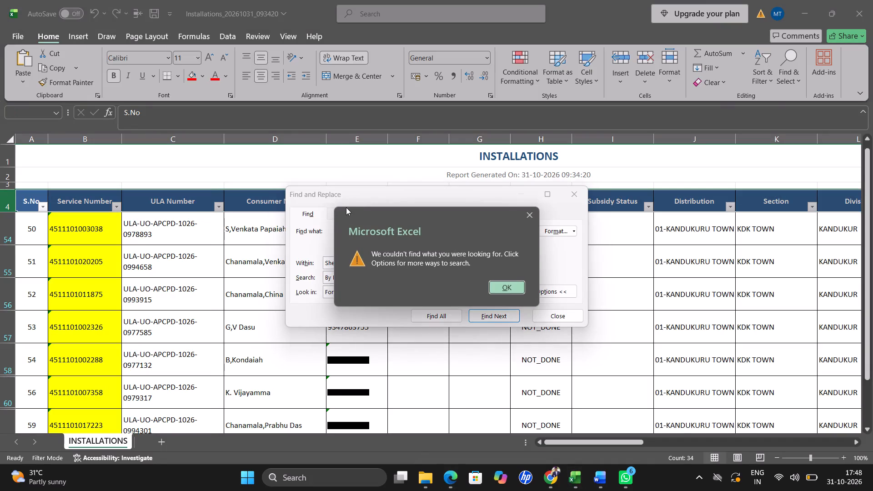
{"action": "left_click", "coordinate": [512, 290]}
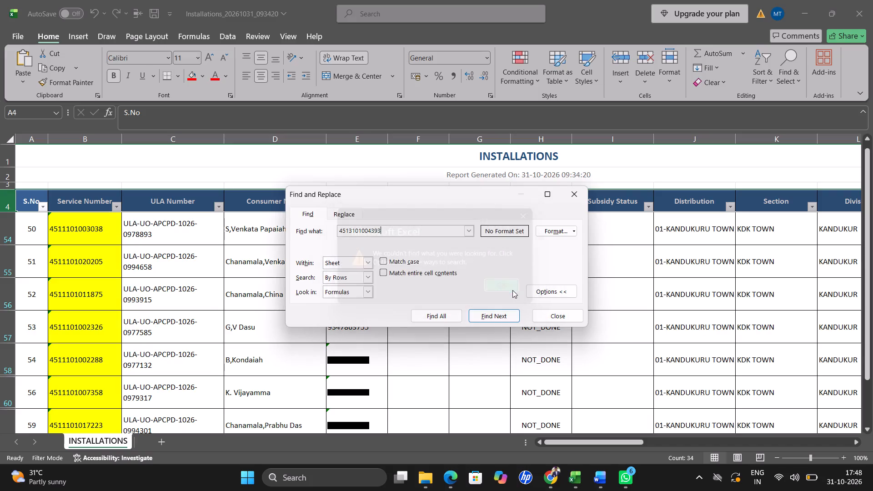
Look through the Service Number column by eye for the searched number and check the neighbouring GUDLURU section entries.
{"action": "scroll", "coordinate": [132, 311], "scroll_direction": "up", "scroll_amount": 5}
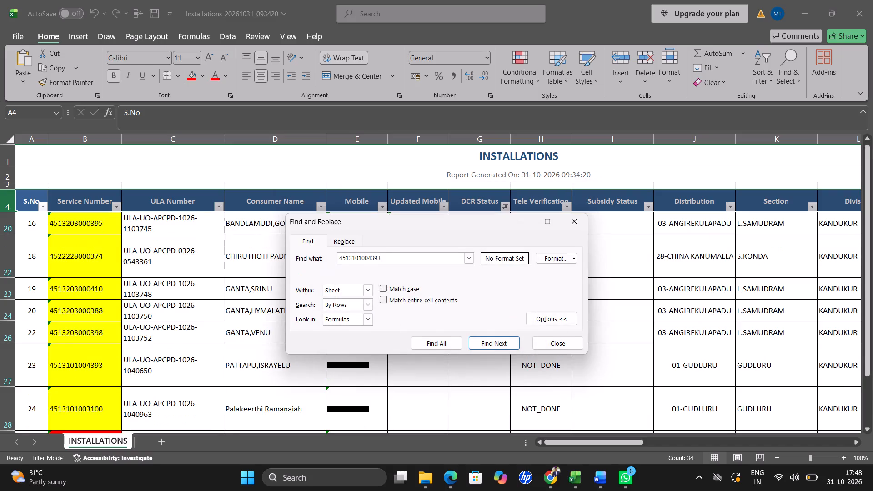
{"action": "scroll", "coordinate": [132, 339], "scroll_direction": "up", "scroll_amount": 16}
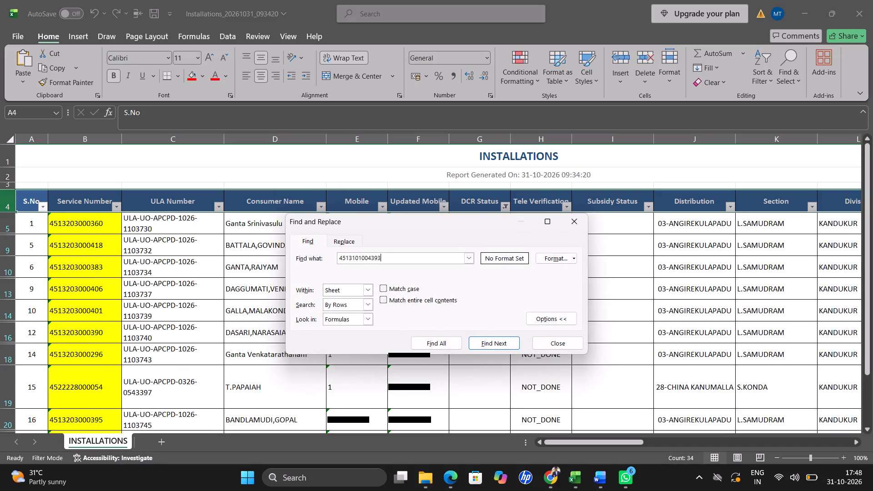
{"action": "scroll", "coordinate": [133, 266], "scroll_direction": "down", "scroll_amount": 3}
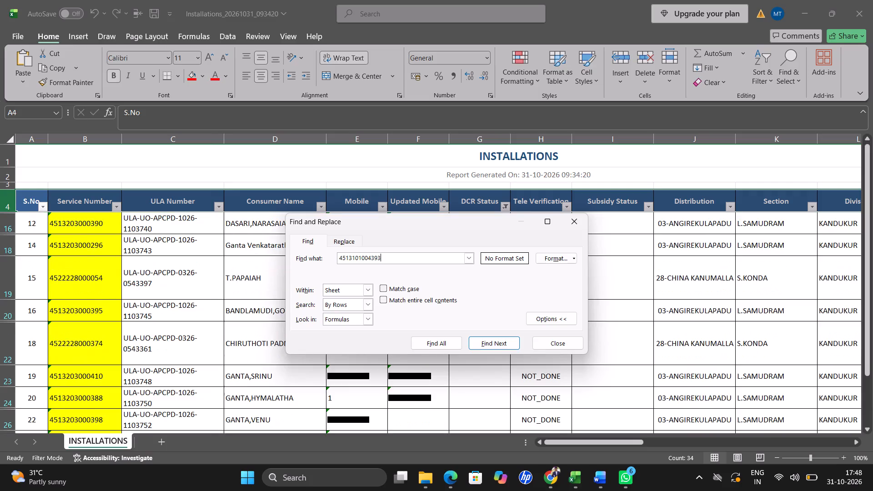
{"action": "scroll", "coordinate": [133, 266], "scroll_direction": "down", "scroll_amount": 3}
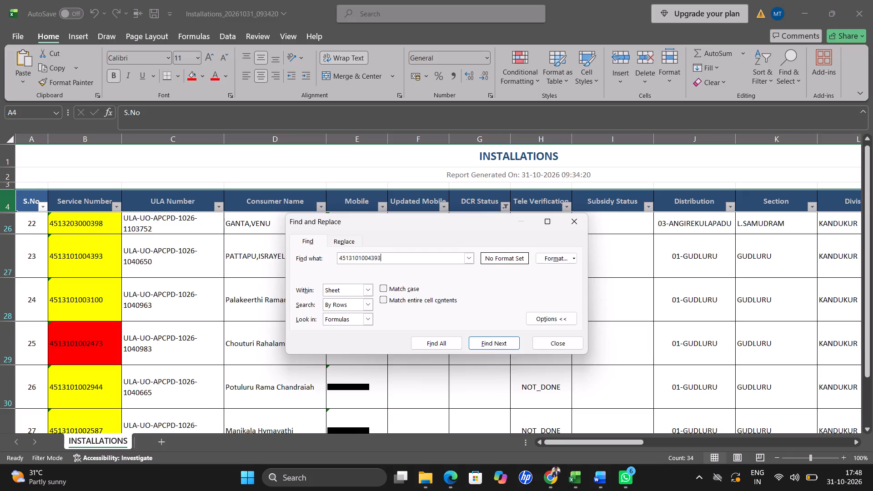
{"action": "left_click", "coordinate": [81, 305]}
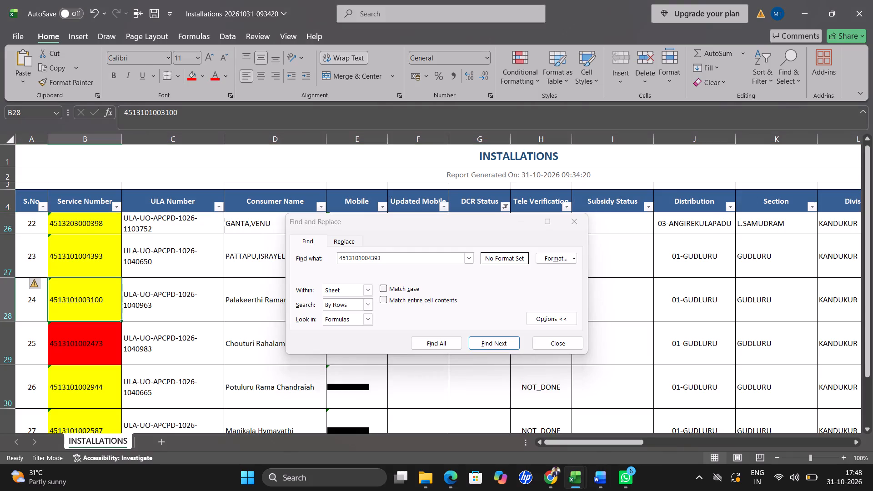
{"action": "left_click", "coordinate": [116, 398]}
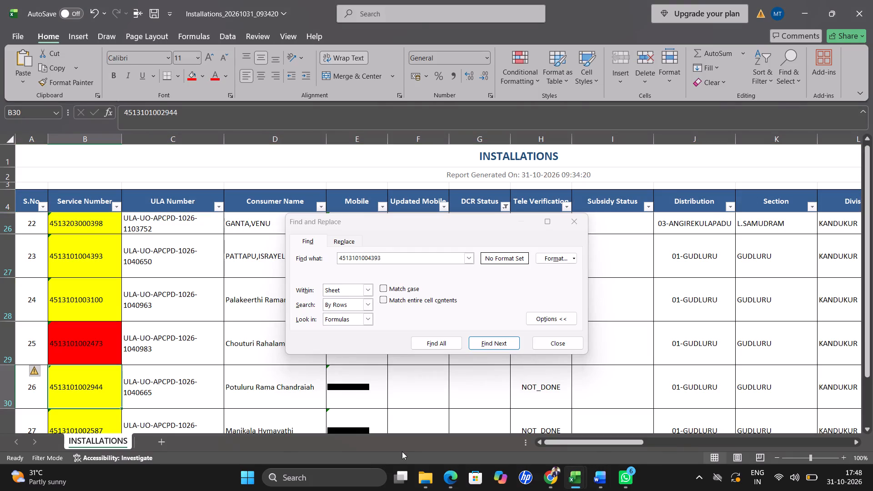
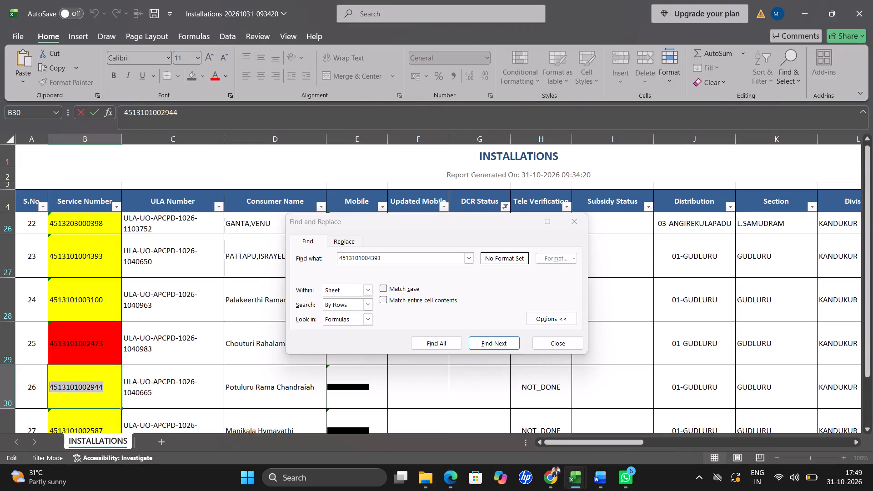
Copy the service number from cell B30, serial number 26, in the INSTALLATIONS sheet.
{"action": "key", "text": "ctrl+c"}
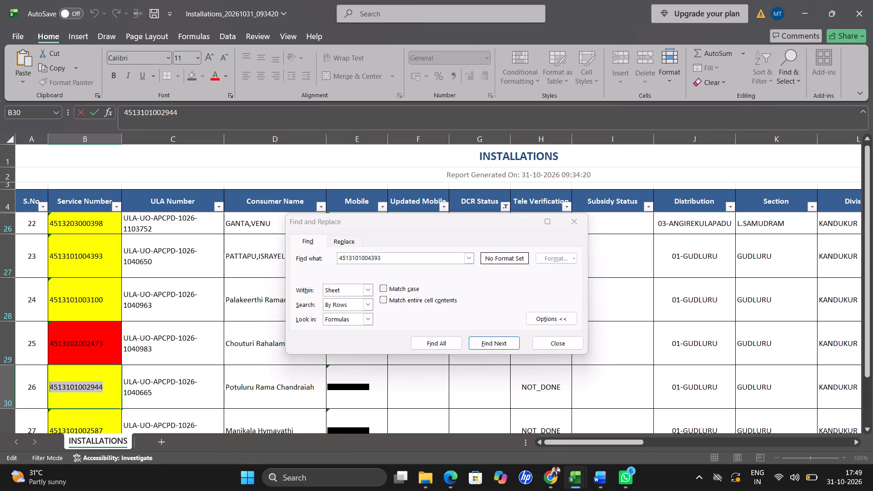
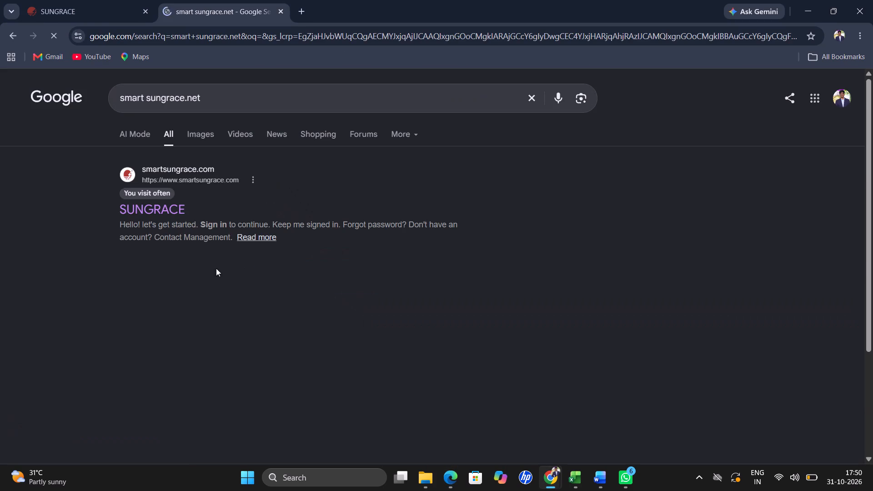
Open the total installations list on the SUNGRACE site and look up the work order matching the copied service number.
{"action": "left_click", "coordinate": [141, 205]}
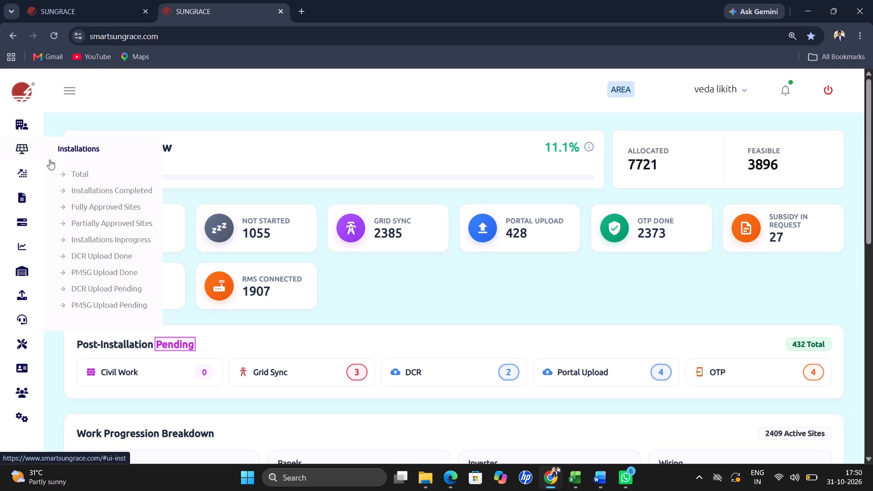
{"action": "left_click", "coordinate": [75, 170]}
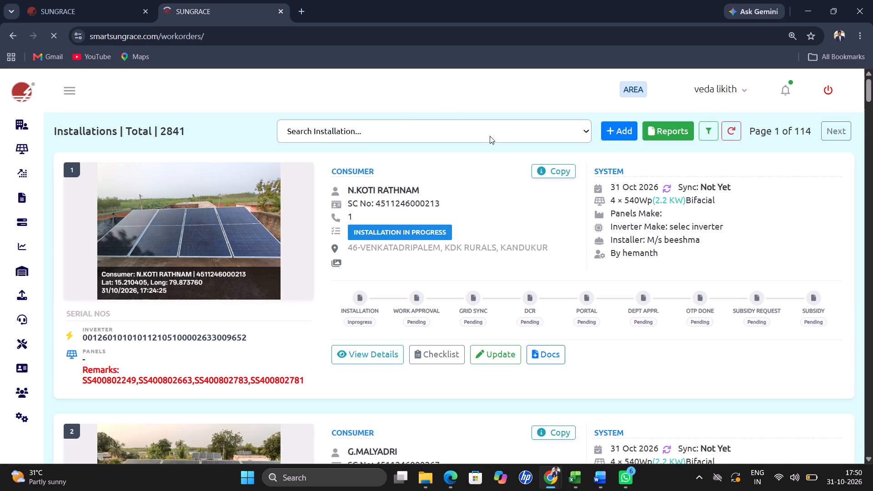
{"action": "left_click", "coordinate": [510, 124]}
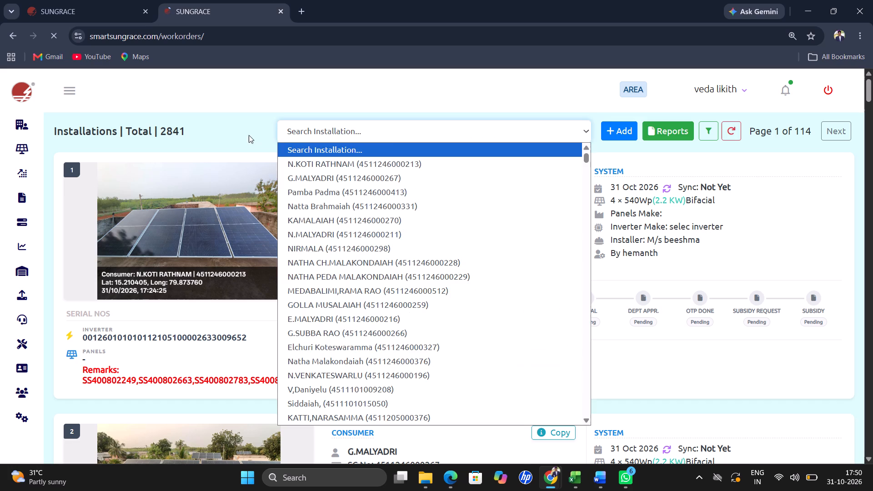
{"action": "double_click", "coordinate": [393, 137]}
{"action": "left_click", "coordinate": [413, 133]}
{"action": "left_click", "coordinate": [415, 133]}
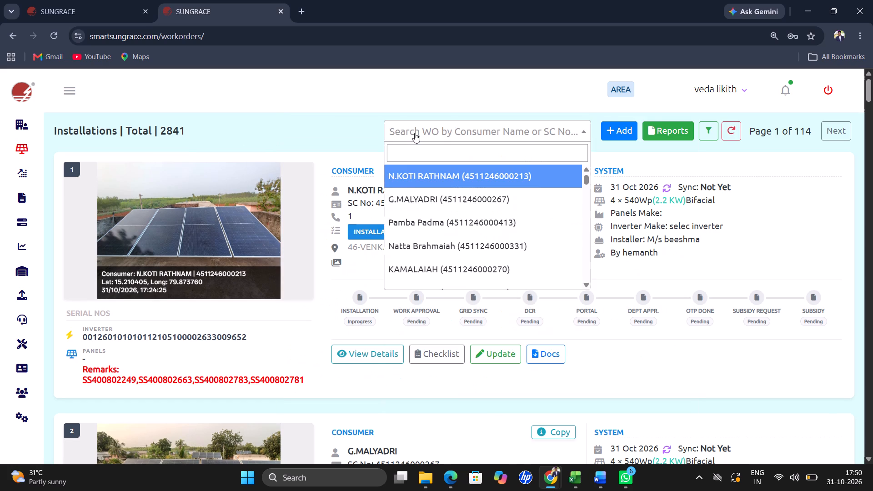